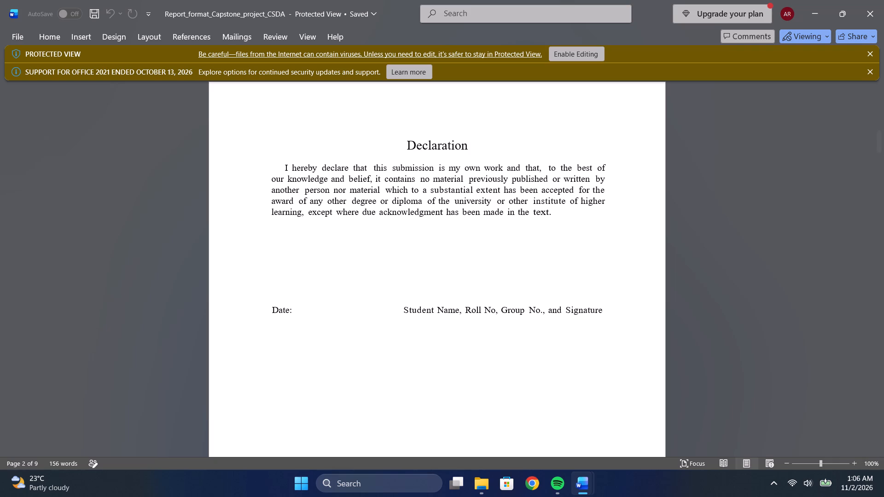
# Enable editing of the Report_format_Capstone_project_CSDA document.
pyautogui.scroll(13, 512, 222)
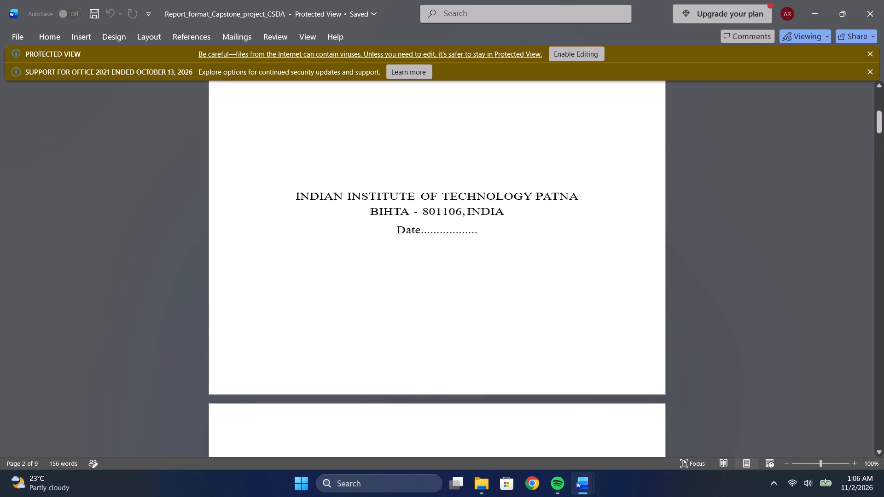
pyautogui.scroll(11, 534, 235)
pyautogui.click(581, 47)
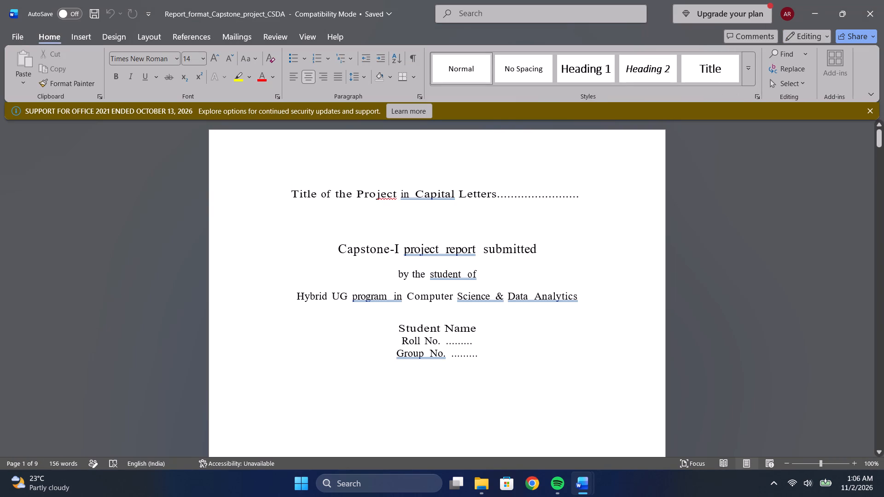
# Compare the title placeholder in the report format template with the cover title in the IITP REPORT document.
pyautogui.click(585, 191)
pyautogui.moveTo(585, 191); pyautogui.dragTo(302, 182)
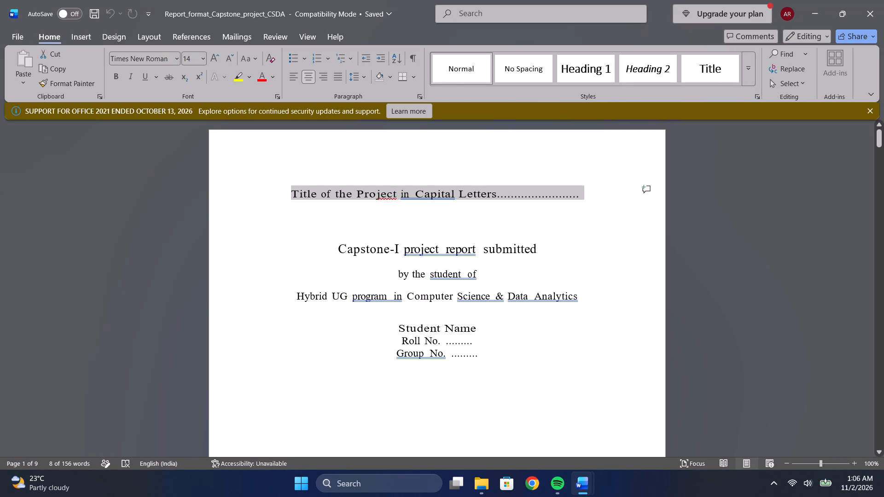
pyautogui.click(620, 428)
pyautogui.click(539, 433)
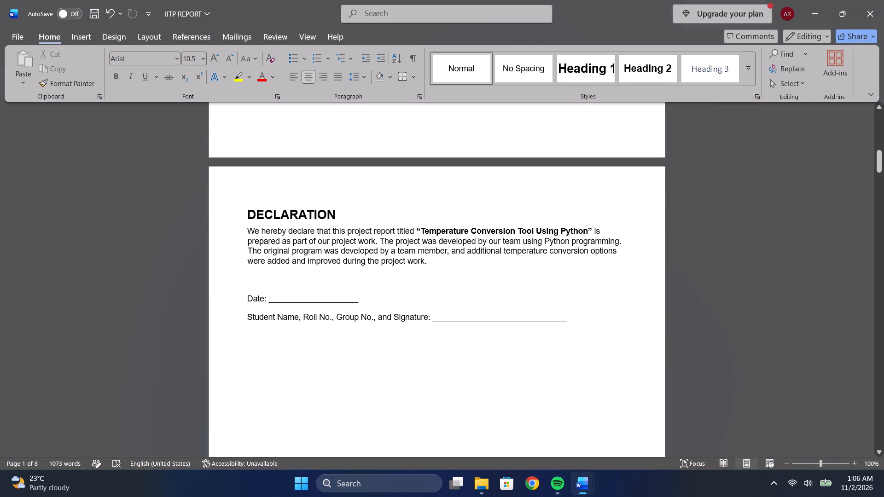
pyautogui.scroll(20, 414, 228)
pyautogui.scroll(7, 414, 228)
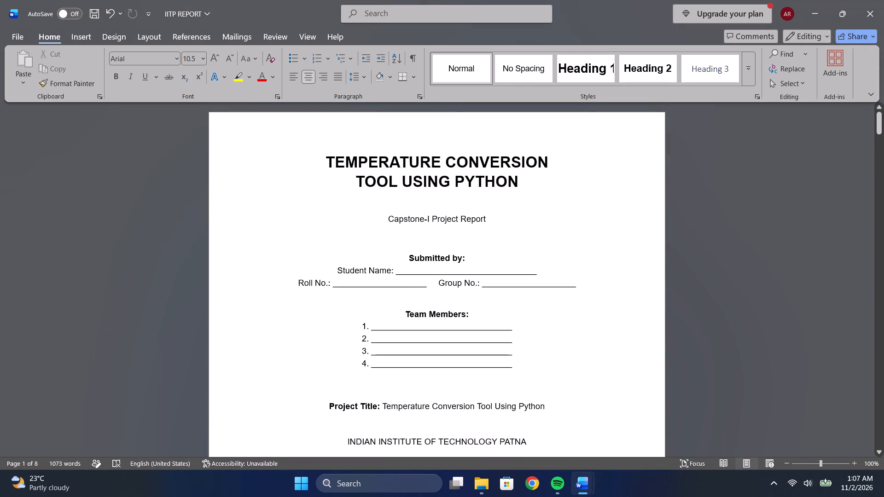
pyautogui.click(539, 174)
pyautogui.moveTo(528, 190); pyautogui.dragTo(385, 126)
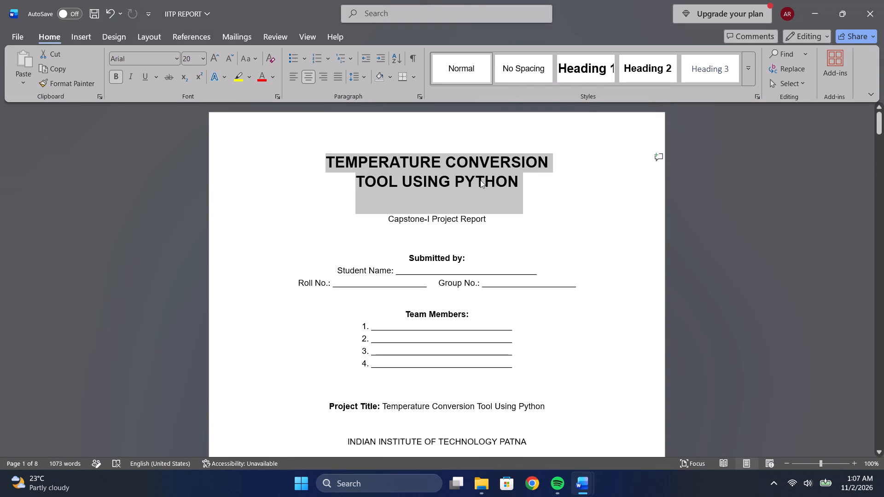
pyautogui.click(604, 323)
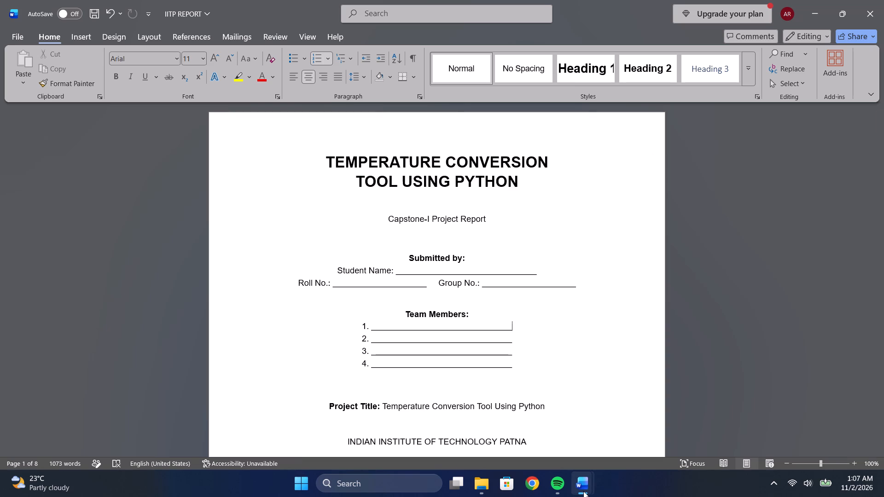
pyautogui.click(634, 407)
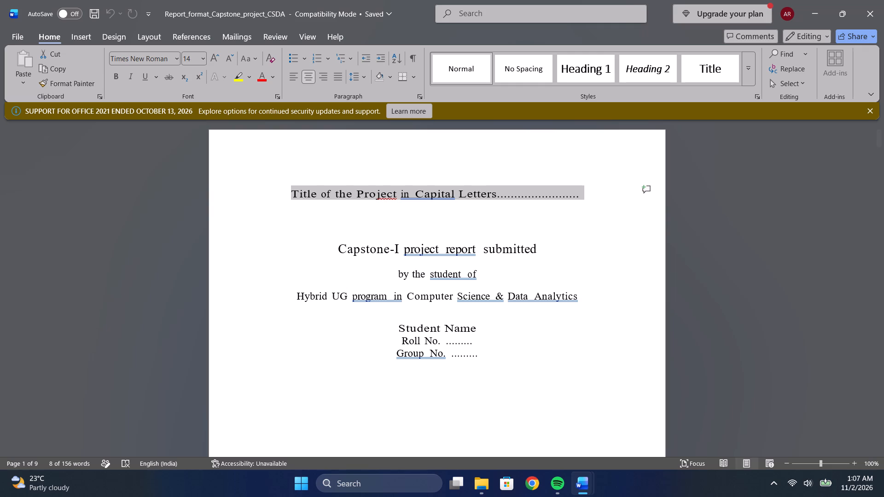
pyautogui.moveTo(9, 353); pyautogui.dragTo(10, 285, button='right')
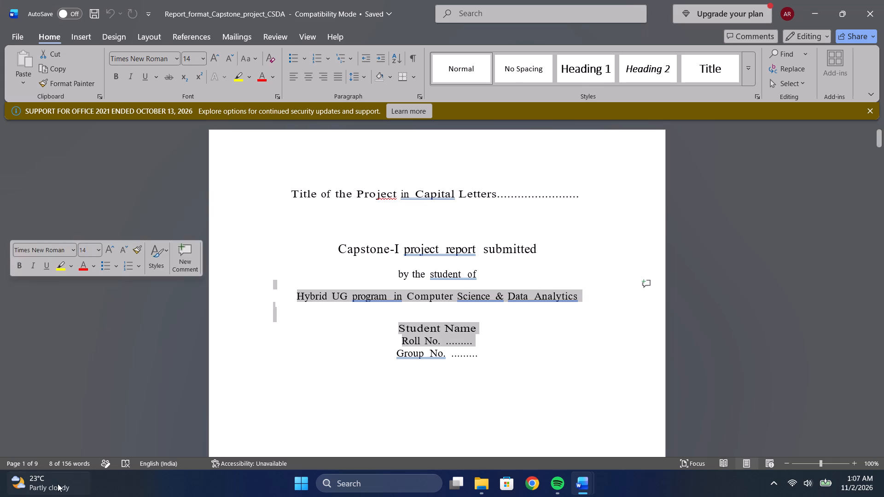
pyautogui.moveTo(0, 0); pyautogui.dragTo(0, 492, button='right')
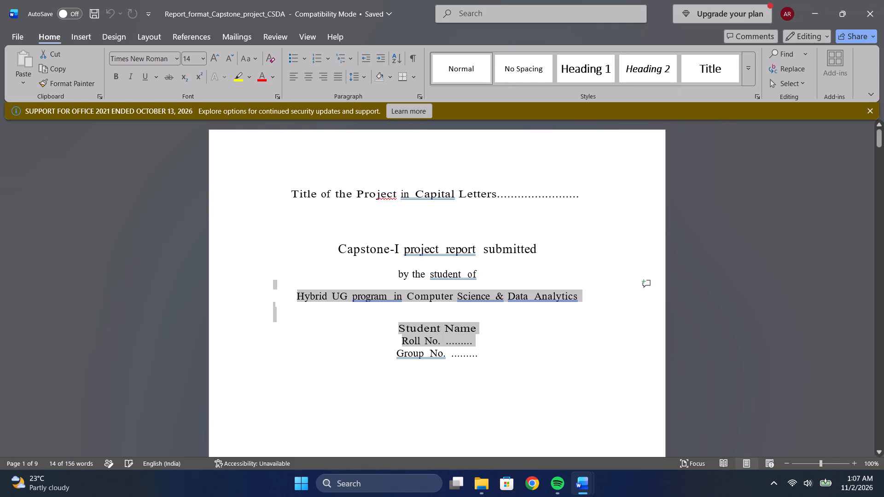
# Switch to Spotify, play the track Fairytale from Alexander Rybak's album Fairytales, and return to the report format template in Word.
pyautogui.click(559, 477)
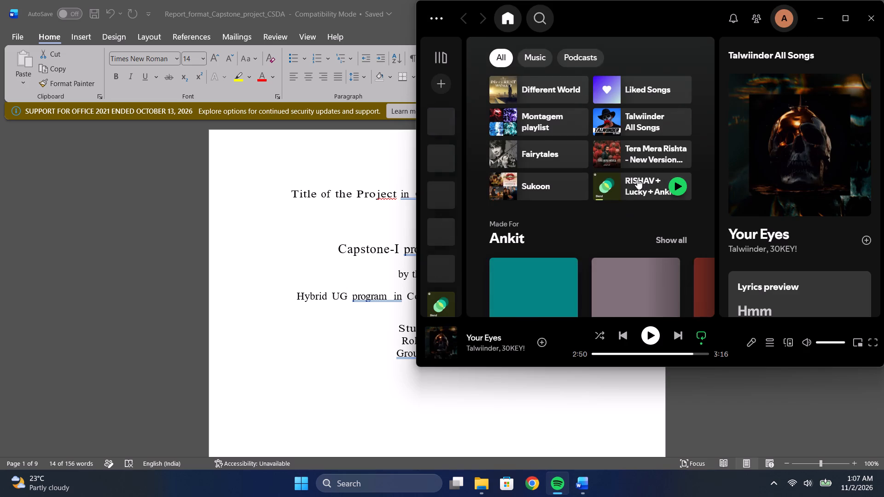
pyautogui.click(529, 147)
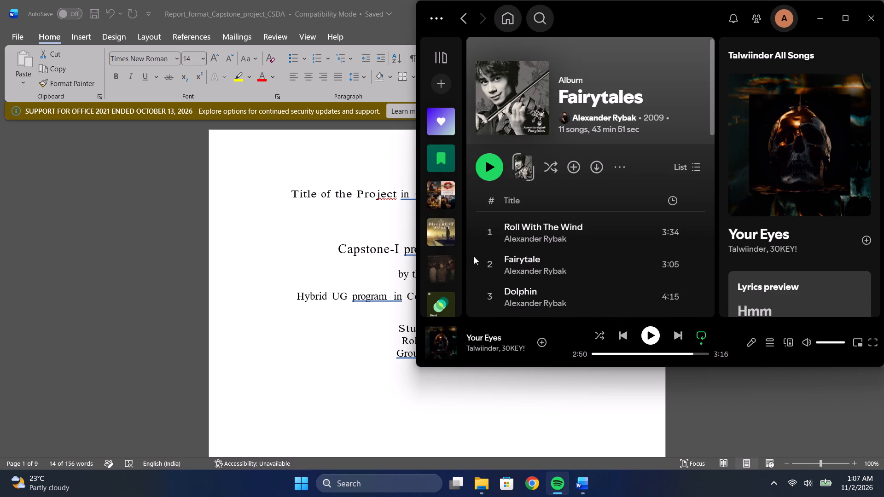
pyautogui.click(488, 265)
pyautogui.click(287, 240)
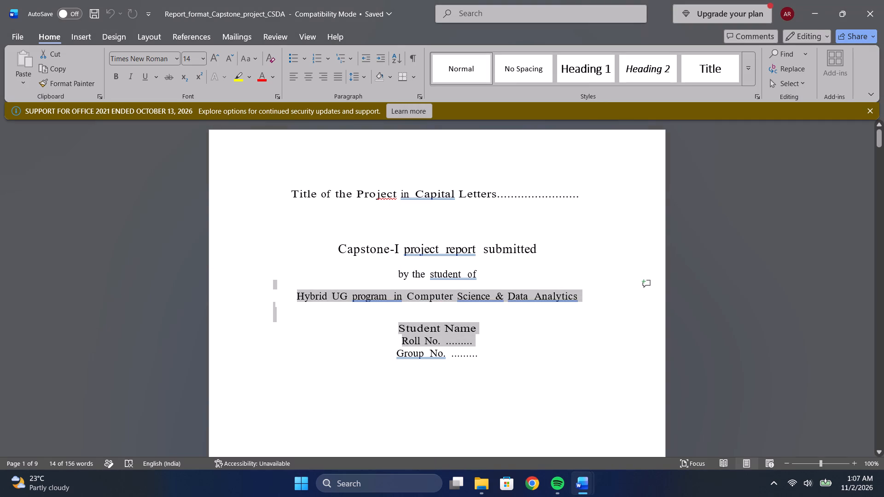
# Delete the "Title of the Project in Capital Letters" placeholder line from the template's cover page.
pyautogui.moveTo(585, 193); pyautogui.dragTo(287, 118)
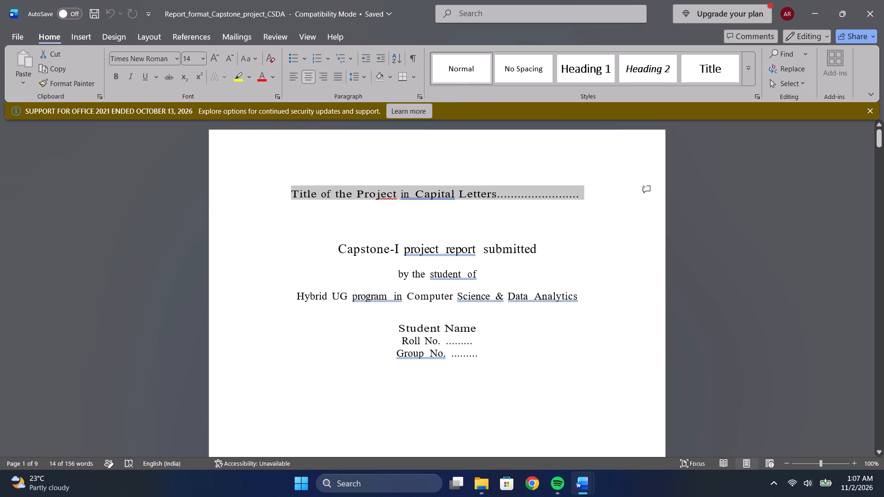
pyautogui.click(606, 422)
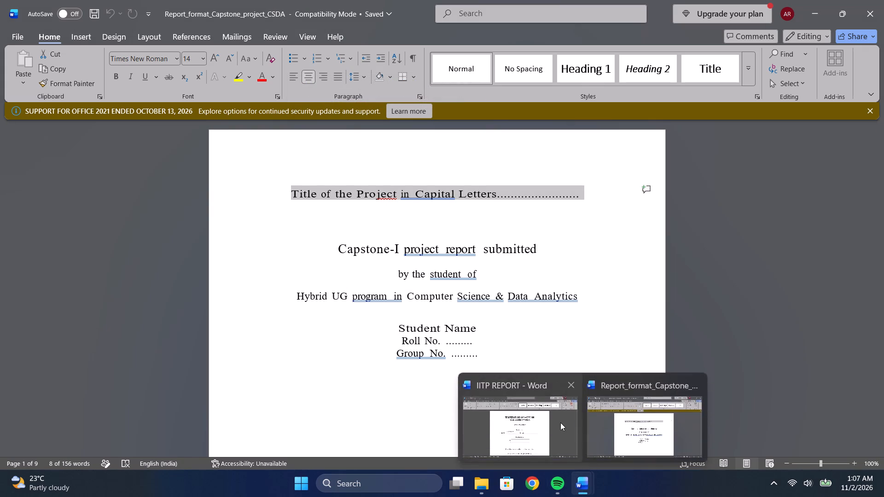
pyautogui.click(560, 422)
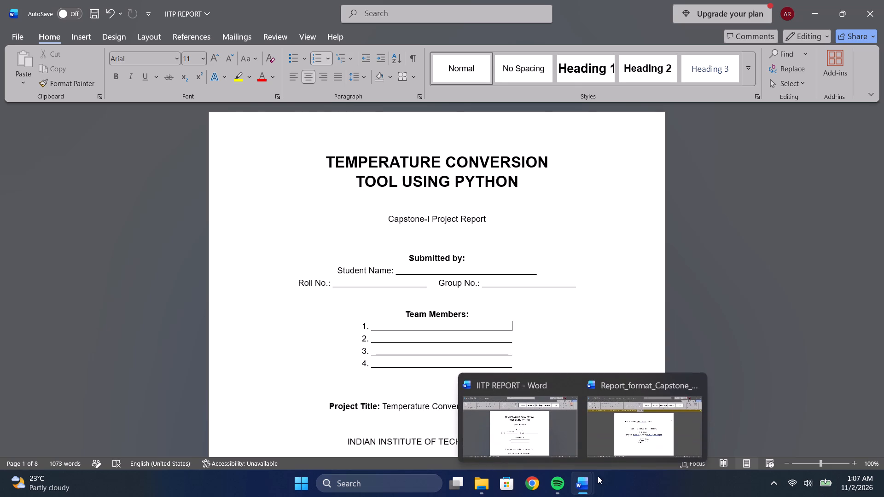
pyautogui.click(652, 430)
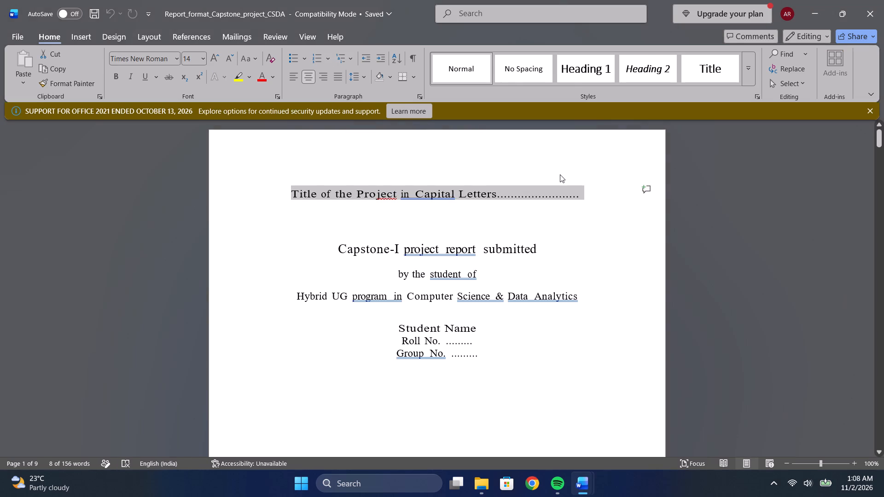
pyautogui.press('BackSpace')
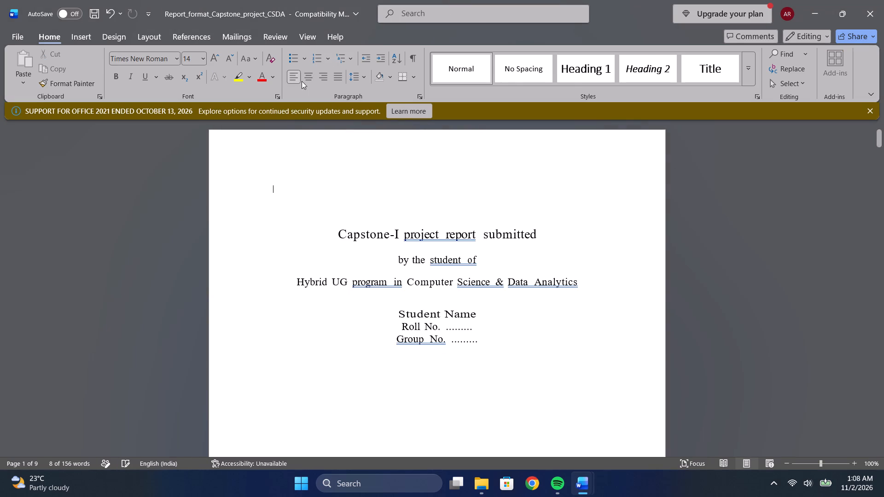
# Check the font size of the cover title in the IITP REPORT document.
pyautogui.click(204, 59)
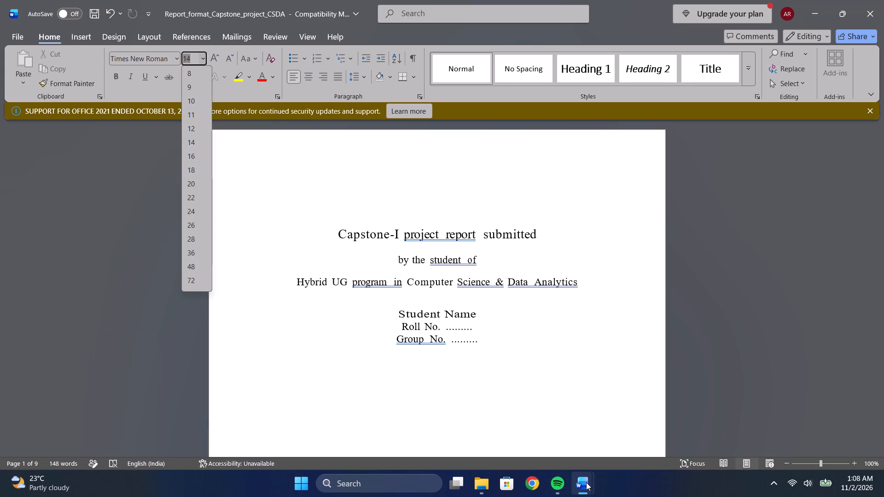
pyautogui.click(557, 441)
pyautogui.click(495, 157)
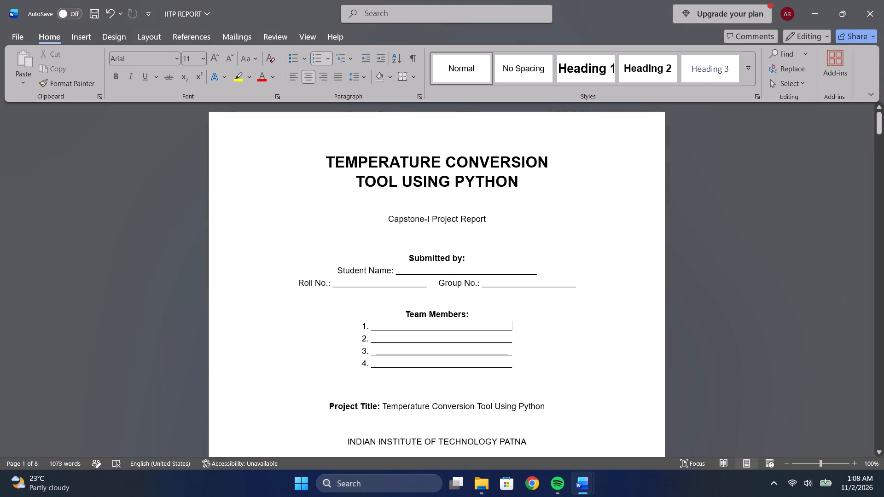
pyautogui.click(520, 176)
pyautogui.moveTo(533, 187); pyautogui.dragTo(334, 142)
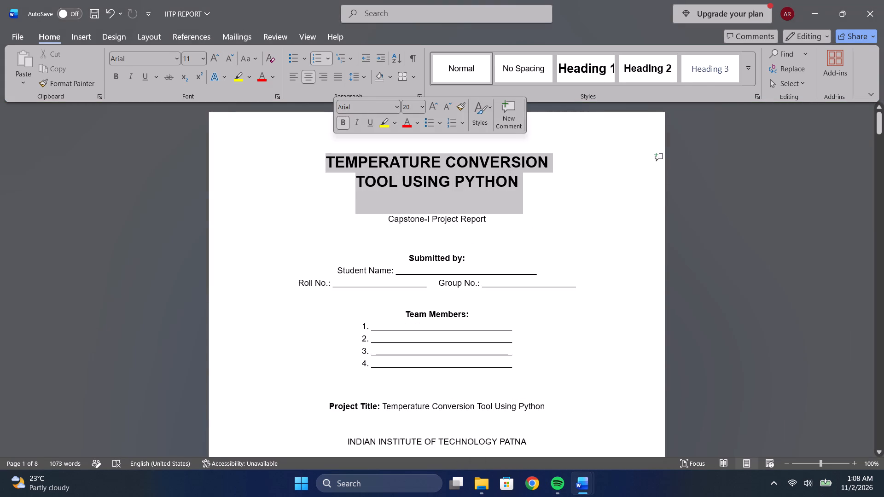
pyautogui.click(450, 199)
pyautogui.moveTo(529, 185); pyautogui.dragTo(385, 156)
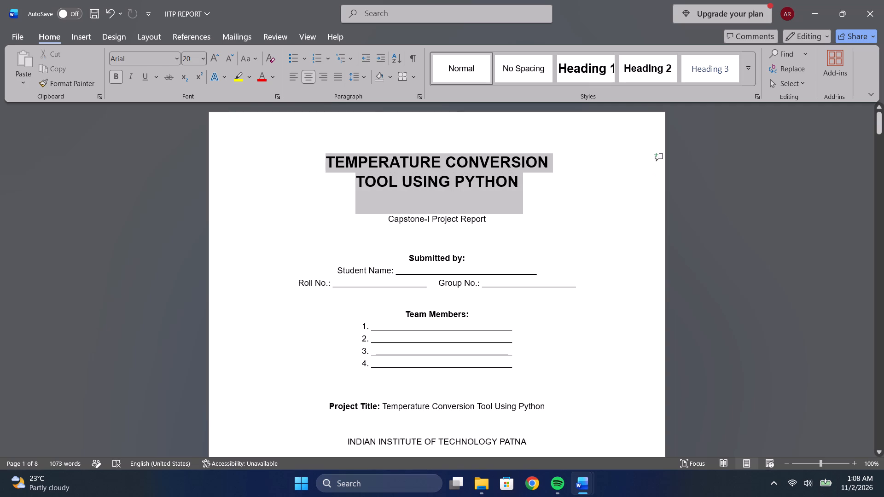
pyautogui.moveTo(385, 156); pyautogui.dragTo(371, 149)
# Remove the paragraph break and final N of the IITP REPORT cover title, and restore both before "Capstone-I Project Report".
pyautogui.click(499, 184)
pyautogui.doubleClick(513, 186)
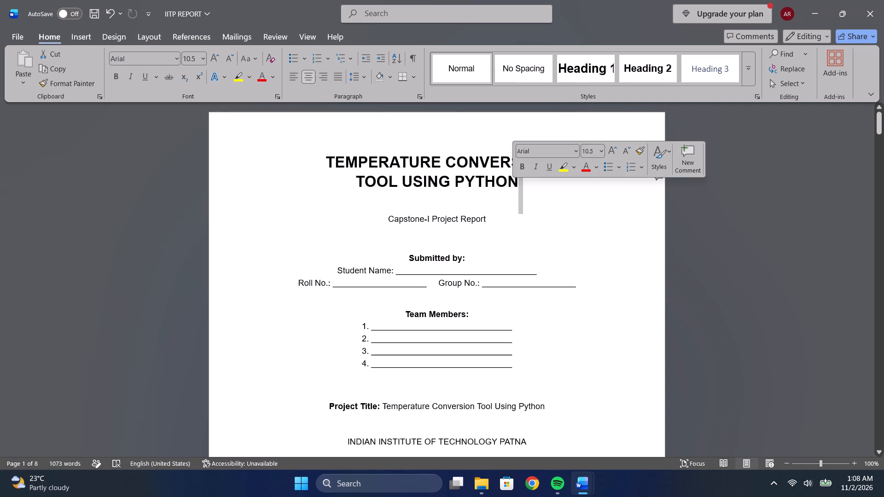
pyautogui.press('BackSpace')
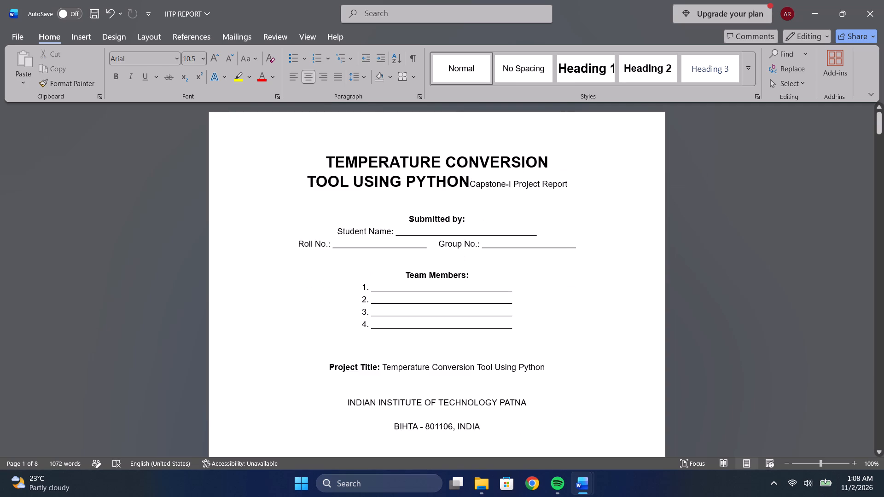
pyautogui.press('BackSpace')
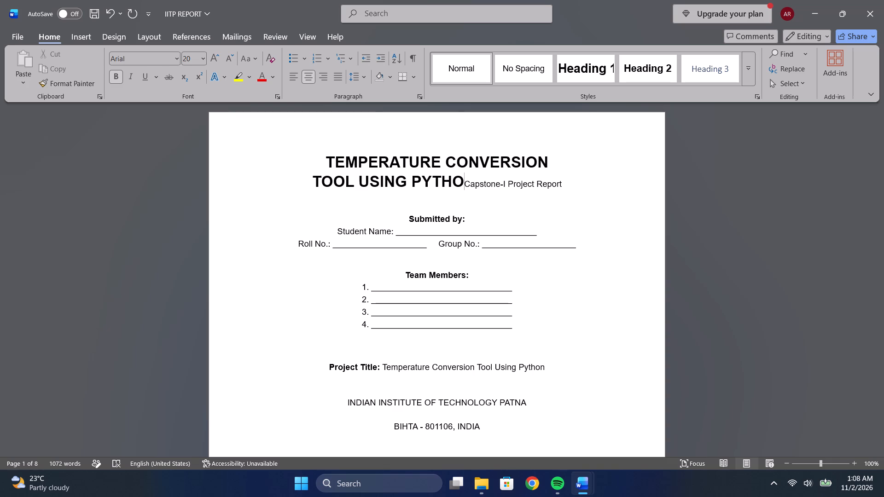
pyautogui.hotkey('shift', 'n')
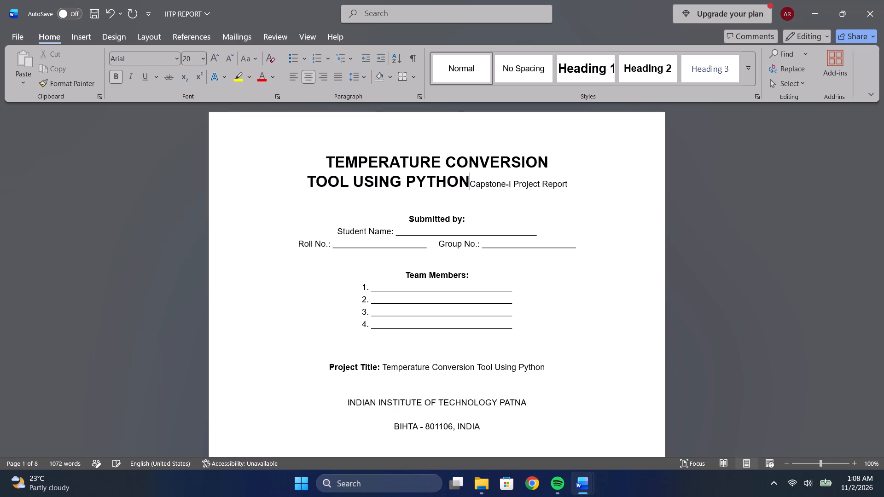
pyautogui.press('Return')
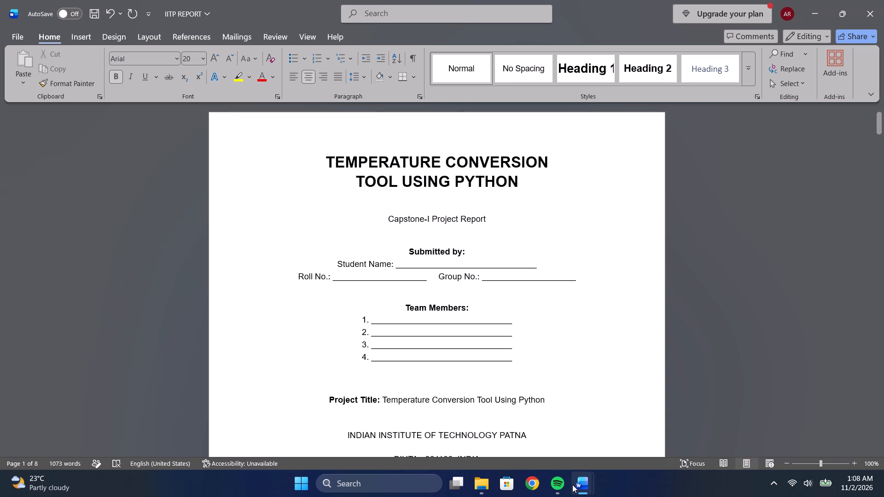
# Return to the report format template and set the font size of the empty title line to 20.
pyautogui.click(516, 433)
pyautogui.click(628, 456)
pyautogui.click(390, 187)
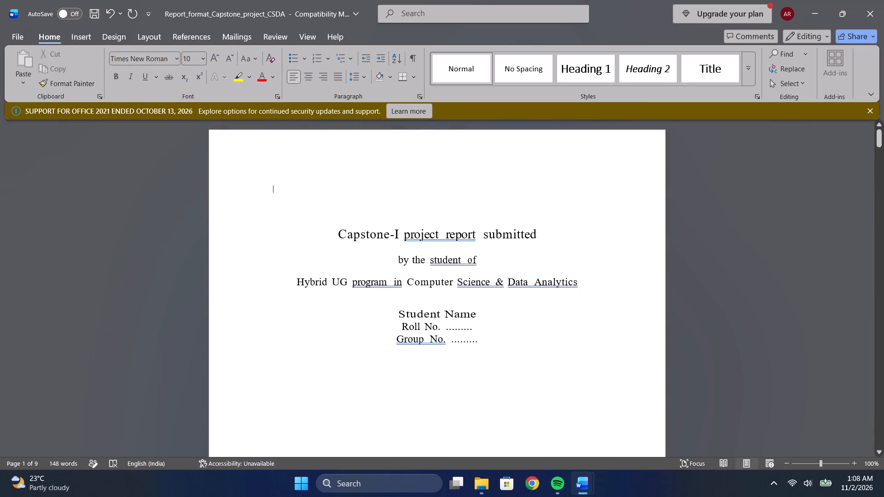
pyautogui.click(204, 62)
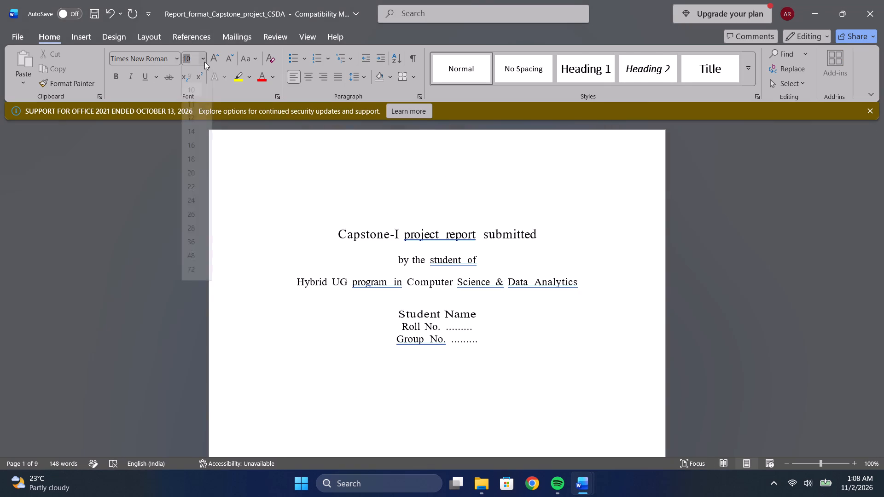
pyautogui.click(200, 186)
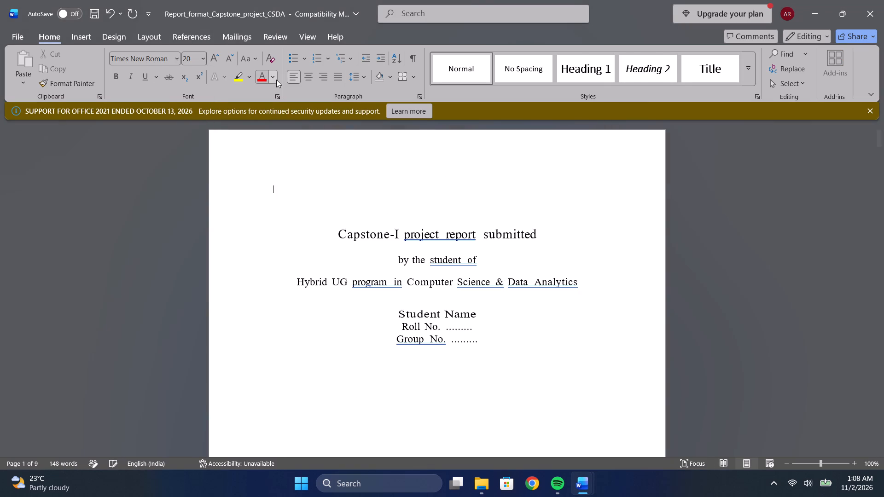
# Set the font colour of the empty title line to the black theme colour.
pyautogui.click(267, 79)
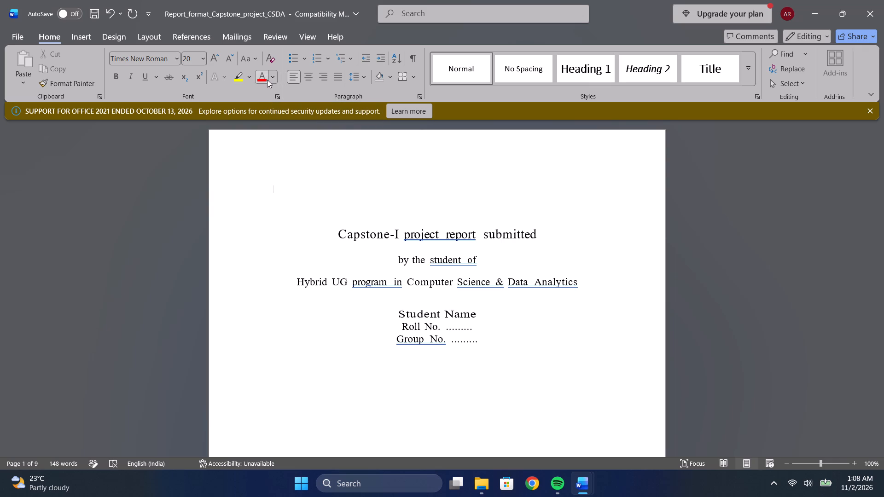
pyautogui.click(272, 81)
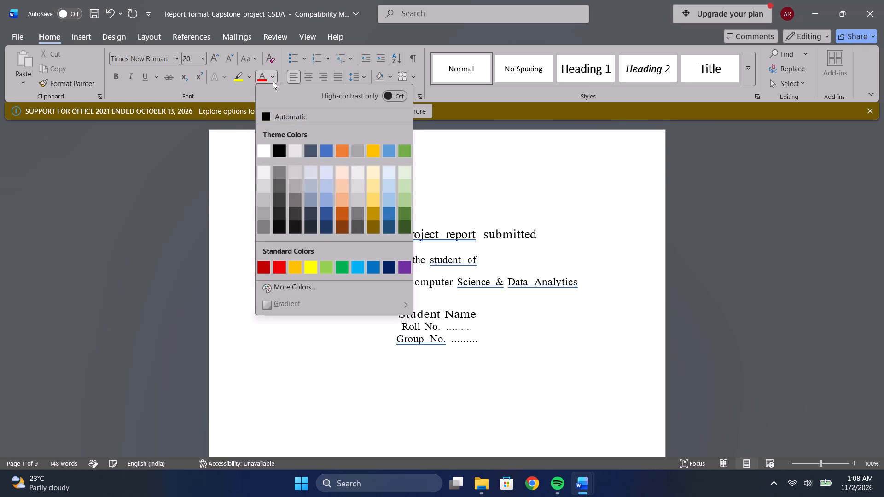
pyautogui.click(279, 149)
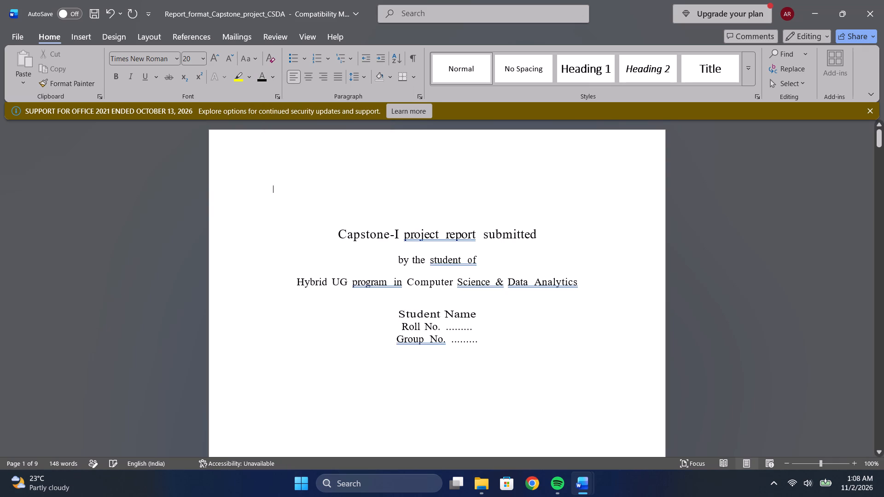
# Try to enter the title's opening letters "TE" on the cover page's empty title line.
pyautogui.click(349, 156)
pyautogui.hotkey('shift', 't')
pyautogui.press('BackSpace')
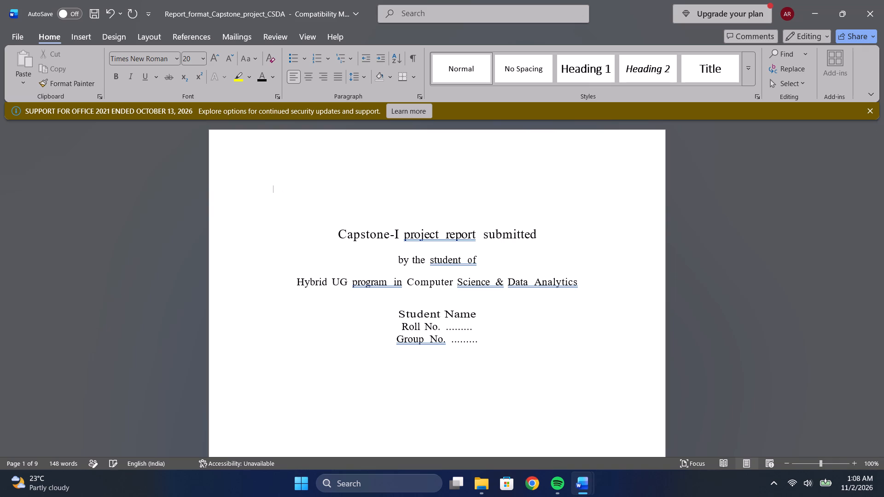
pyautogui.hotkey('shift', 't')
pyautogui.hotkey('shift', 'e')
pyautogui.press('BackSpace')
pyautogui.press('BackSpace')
# Insert two line breaks at the empty title line of the cover page, and test the new line with a T.
pyautogui.press('Return')
pyautogui.press('Return')
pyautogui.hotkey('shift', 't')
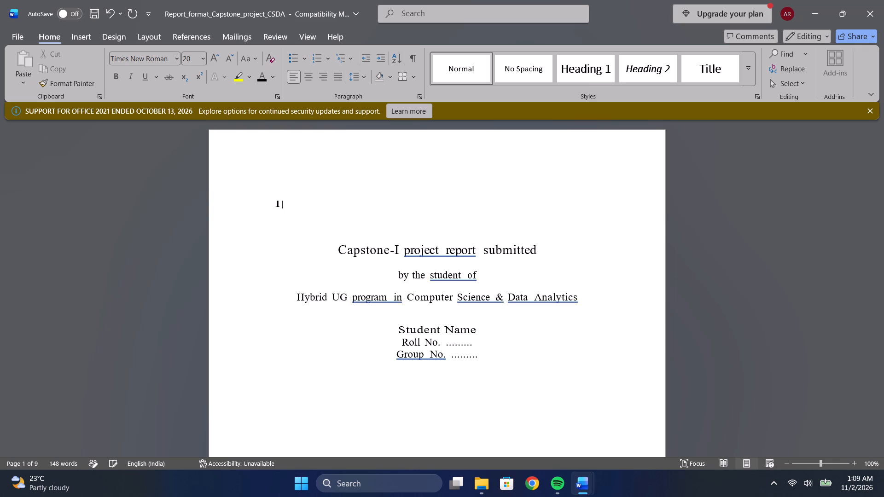
pyautogui.press('BackSpace')
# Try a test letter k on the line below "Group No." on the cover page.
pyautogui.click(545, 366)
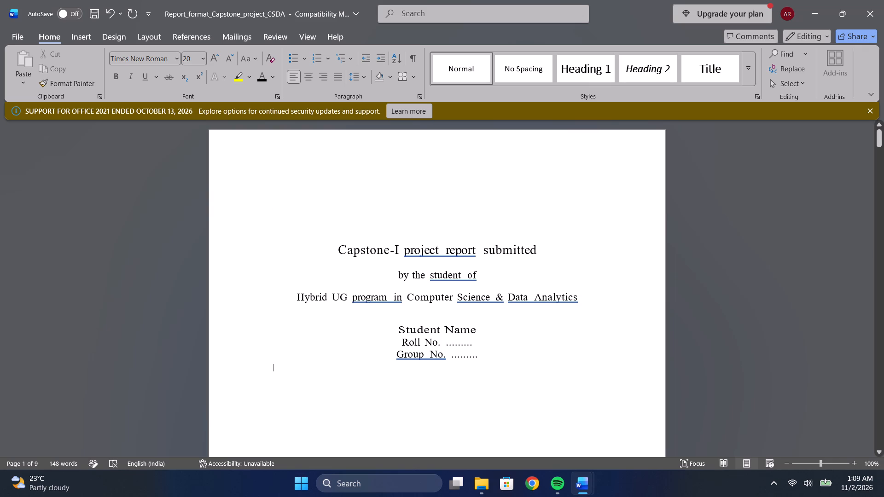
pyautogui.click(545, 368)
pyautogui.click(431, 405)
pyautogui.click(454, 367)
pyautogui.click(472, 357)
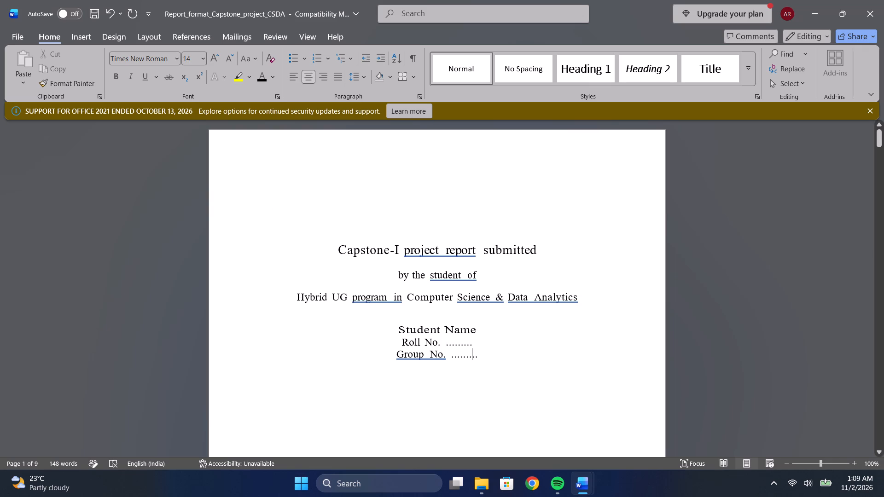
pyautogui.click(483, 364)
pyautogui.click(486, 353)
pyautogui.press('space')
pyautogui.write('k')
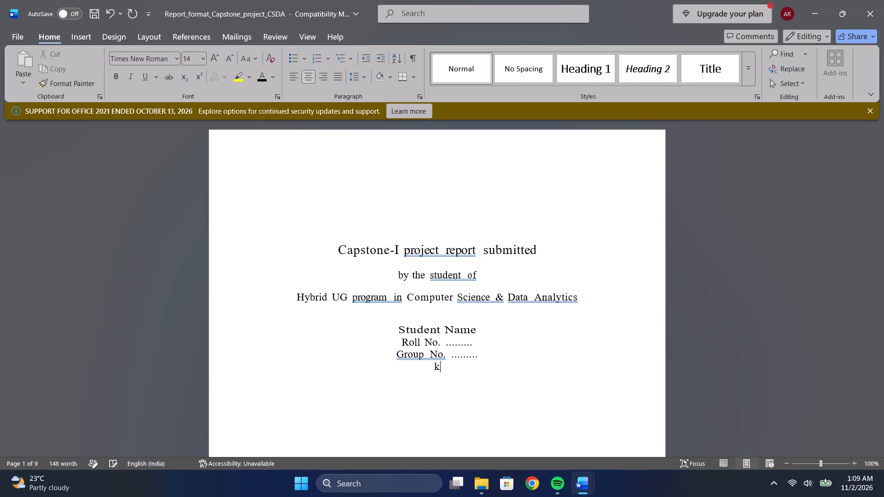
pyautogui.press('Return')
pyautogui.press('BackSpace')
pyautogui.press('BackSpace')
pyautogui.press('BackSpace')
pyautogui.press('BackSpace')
# Indent the first empty title line of the cover page with four spaces.
pyautogui.click(341, 181)
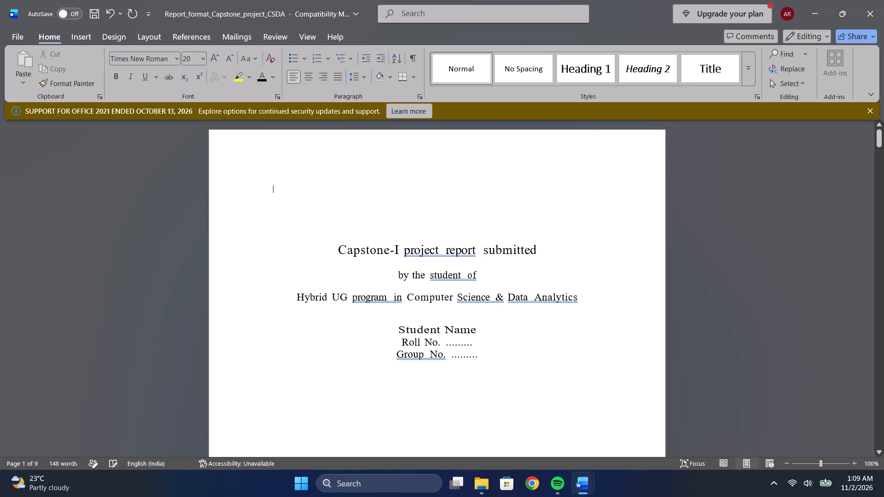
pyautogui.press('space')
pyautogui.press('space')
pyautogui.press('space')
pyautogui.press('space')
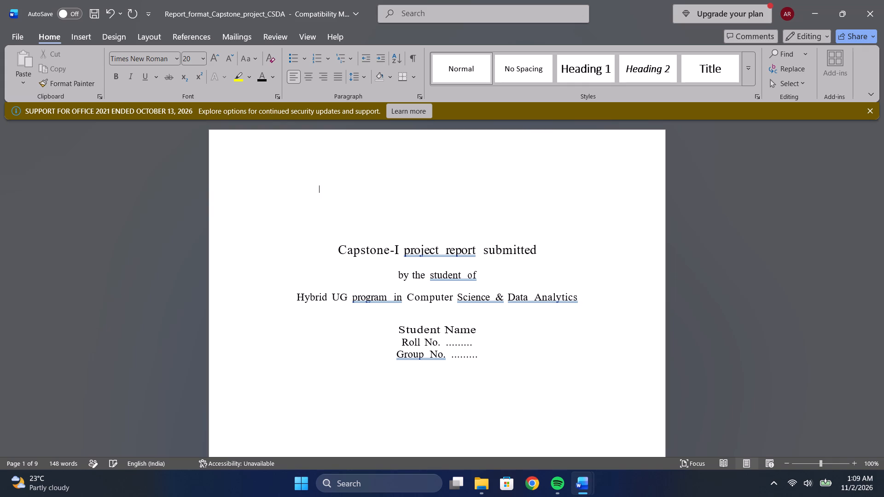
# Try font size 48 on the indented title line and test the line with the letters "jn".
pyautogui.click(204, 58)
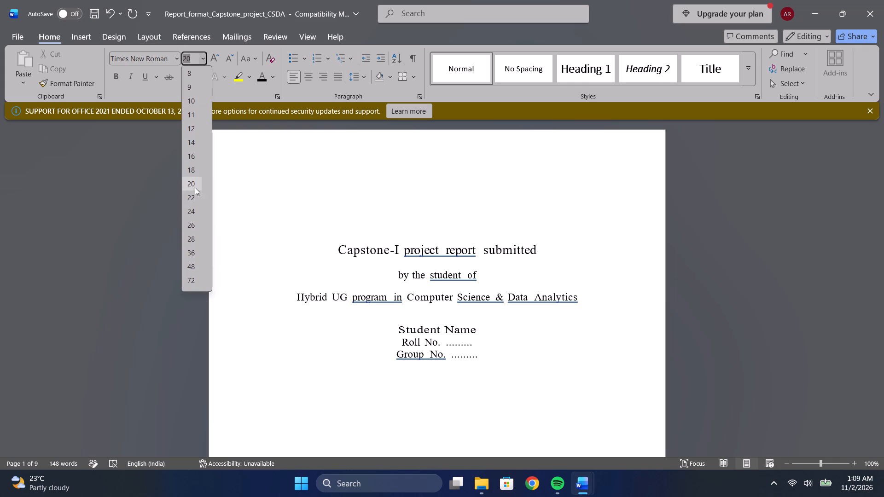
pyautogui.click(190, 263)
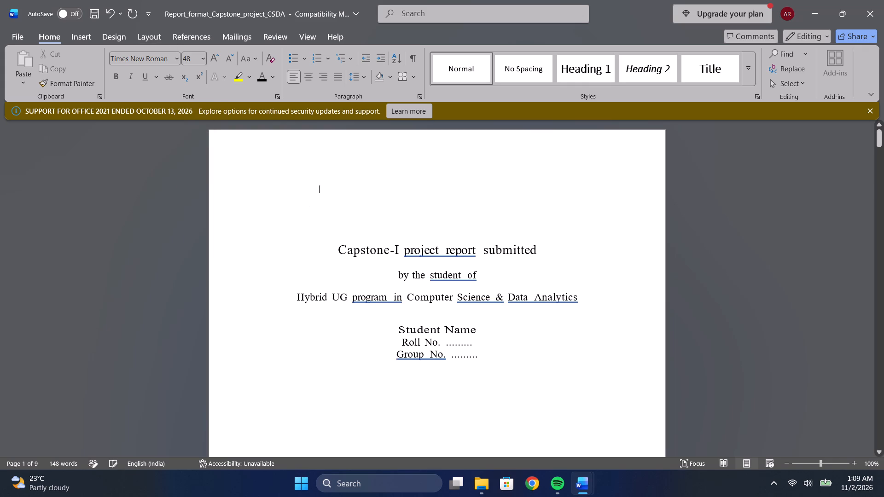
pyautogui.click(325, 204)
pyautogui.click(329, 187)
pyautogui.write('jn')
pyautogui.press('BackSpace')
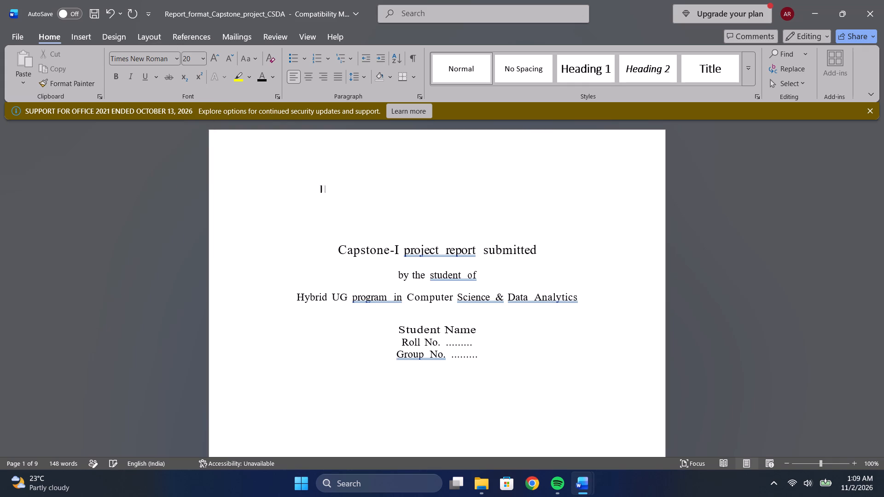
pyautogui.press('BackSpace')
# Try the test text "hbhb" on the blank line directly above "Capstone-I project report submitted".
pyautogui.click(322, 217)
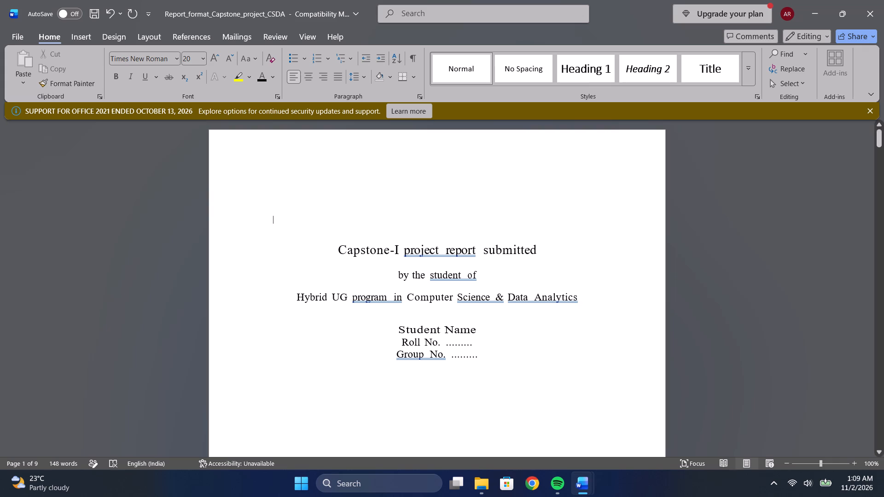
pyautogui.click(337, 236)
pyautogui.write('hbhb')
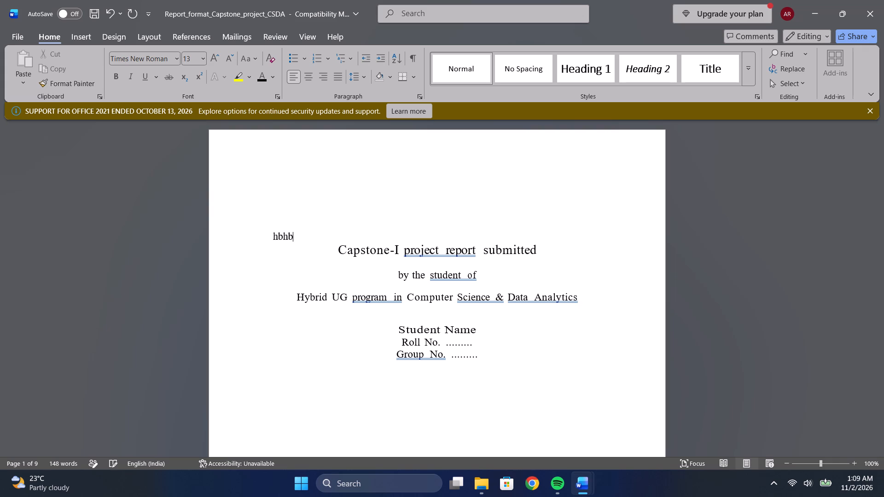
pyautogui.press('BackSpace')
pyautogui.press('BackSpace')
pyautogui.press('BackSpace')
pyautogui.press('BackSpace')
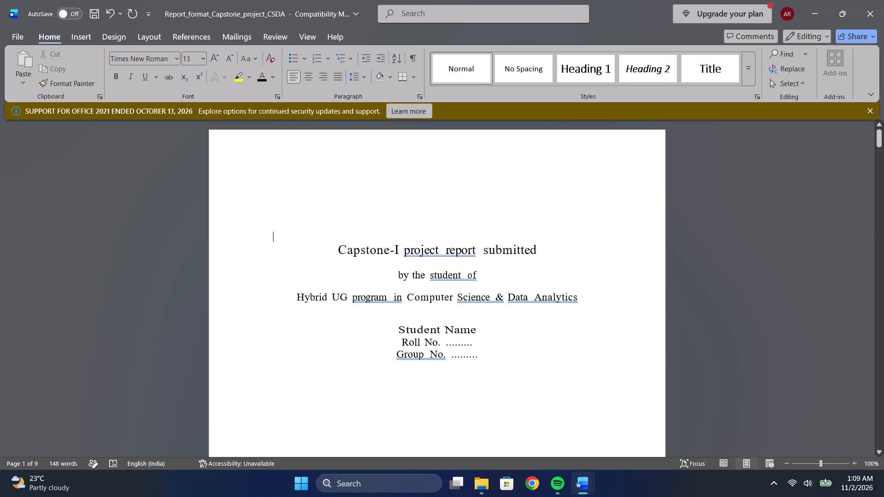
# Set the font size of the small blank line above the Capstone-I heading to 20.
pyautogui.click(344, 216)
pyautogui.click(341, 212)
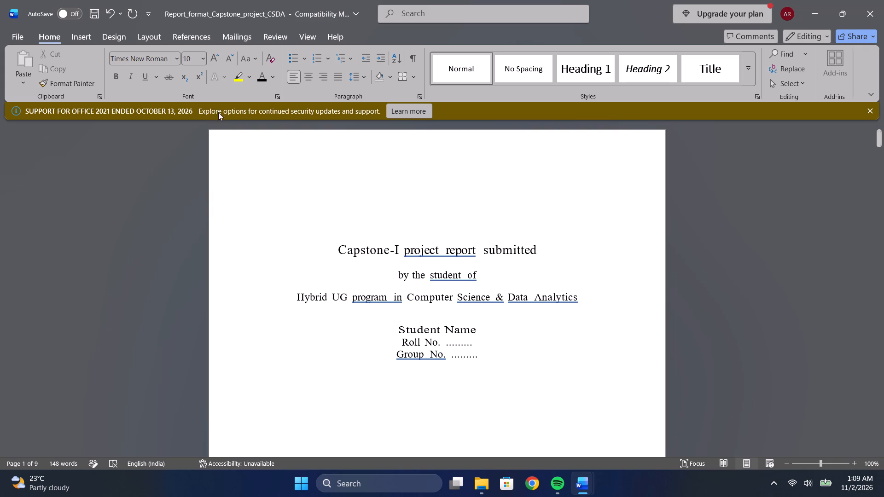
pyautogui.click(204, 55)
pyautogui.click(196, 184)
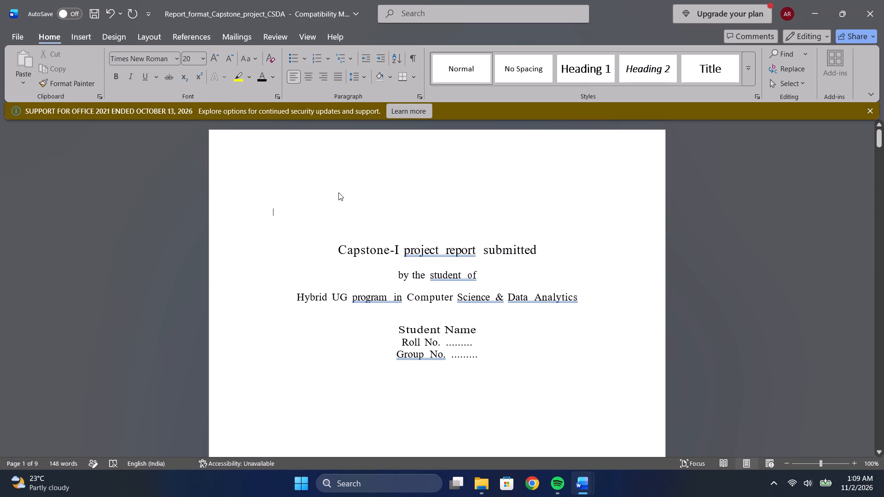
# Place the title's text start point nearer the page centre above the Capstone-I heading, and test it with a T.
pyautogui.click(343, 208)
pyautogui.tripleClick(343, 208)
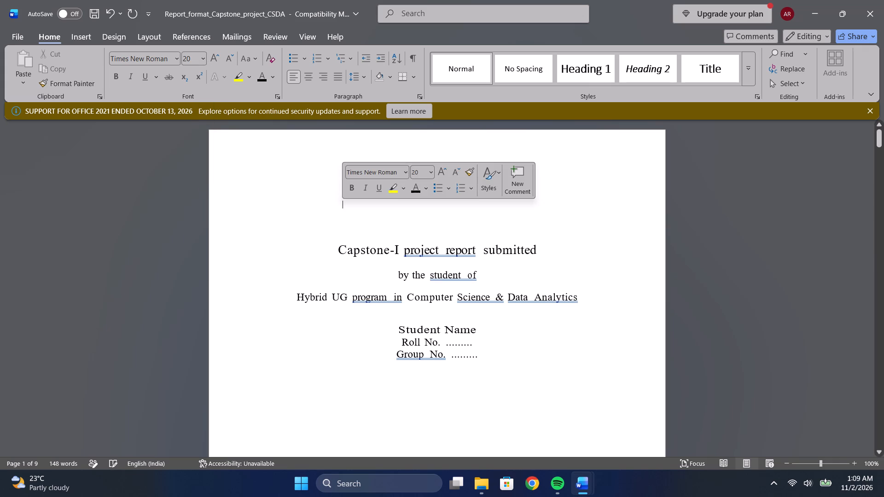
pyautogui.click(204, 61)
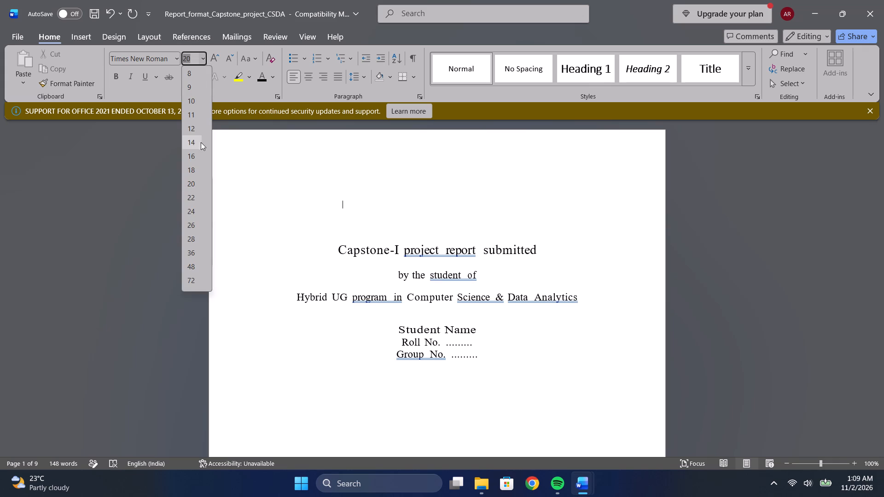
pyautogui.click(353, 215)
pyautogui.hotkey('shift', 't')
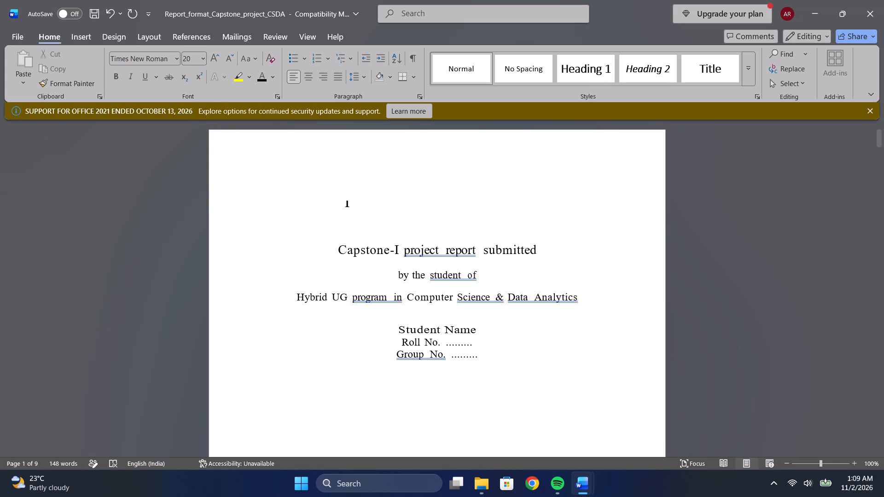
pyautogui.press('BackSpace')
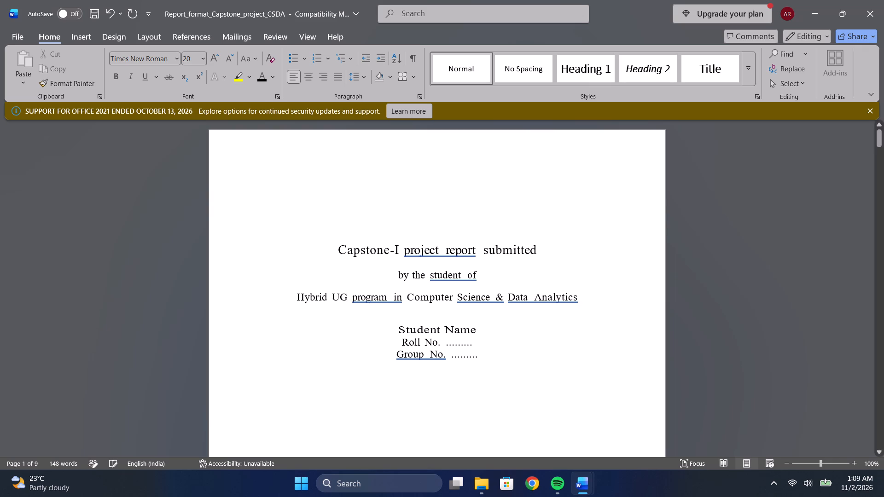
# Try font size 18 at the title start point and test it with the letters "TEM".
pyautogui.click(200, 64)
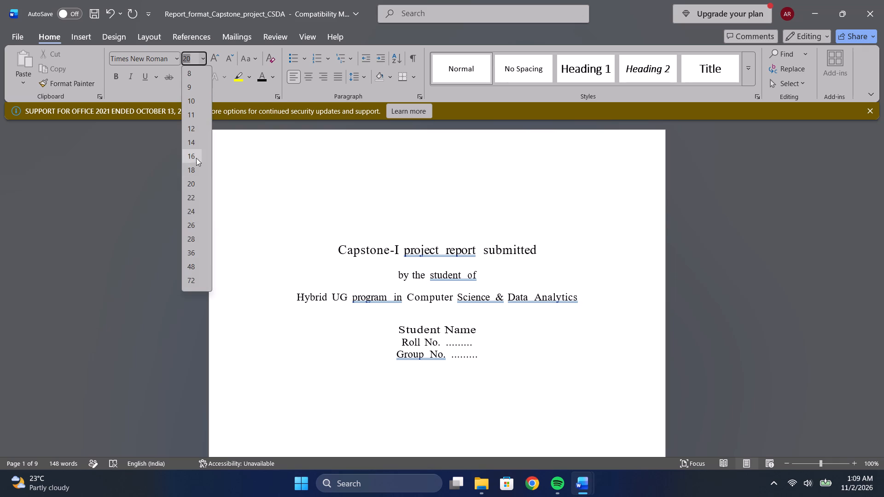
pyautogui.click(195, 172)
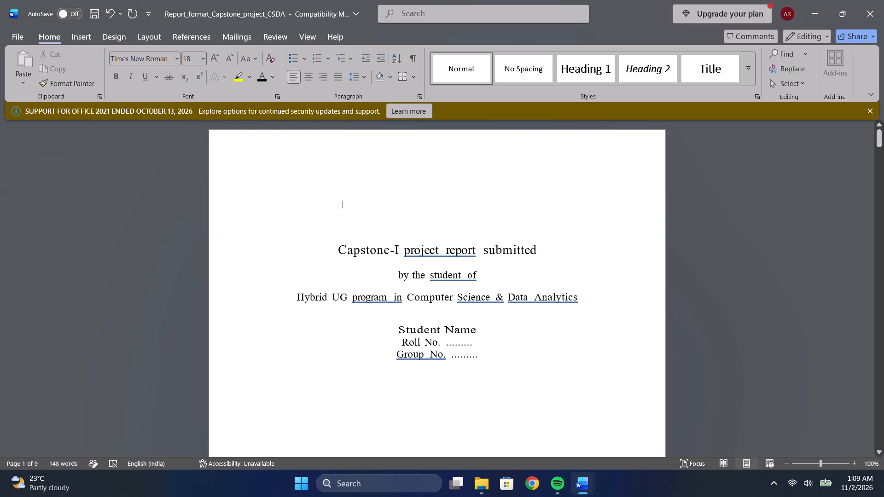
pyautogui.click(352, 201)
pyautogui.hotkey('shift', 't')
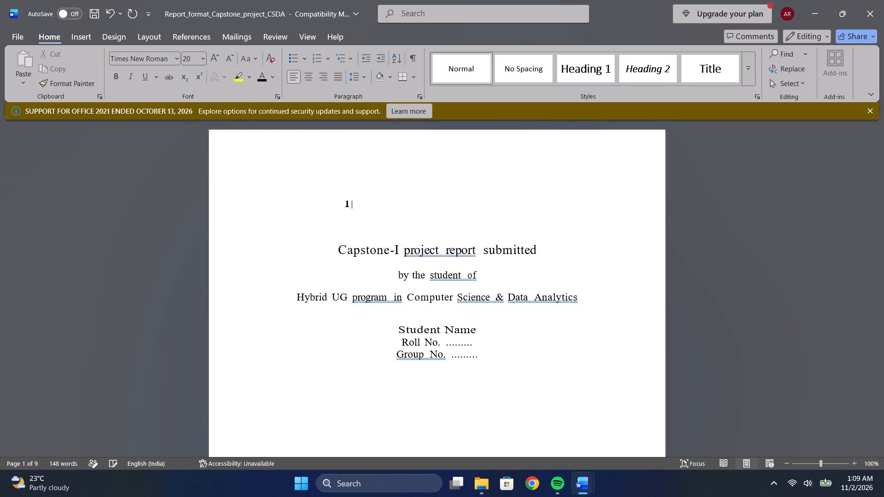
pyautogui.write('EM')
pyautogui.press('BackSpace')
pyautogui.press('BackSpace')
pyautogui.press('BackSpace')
# Copy the title "TEMPERATURE CONVERSION TOOL USING PYTHON" from the IITP REPORT document and paste it once above the template's Capstone-I heading.
pyautogui.click(544, 428)
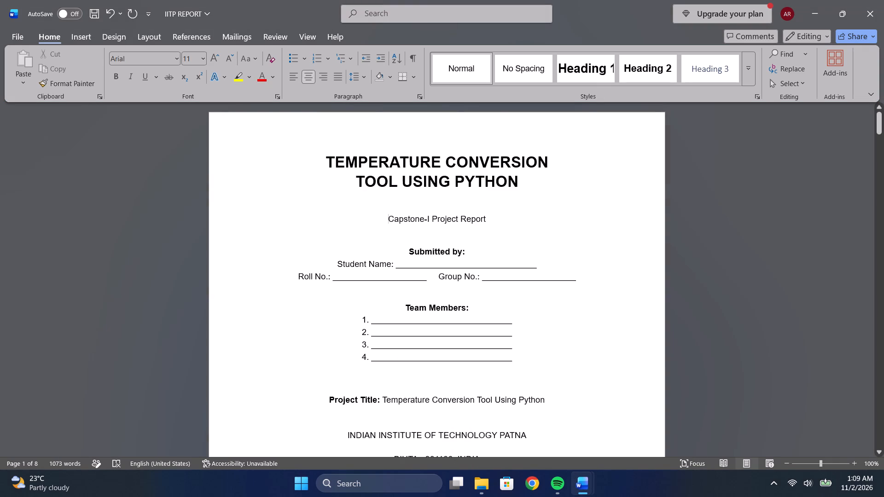
pyautogui.moveTo(527, 175); pyautogui.dragTo(389, 145)
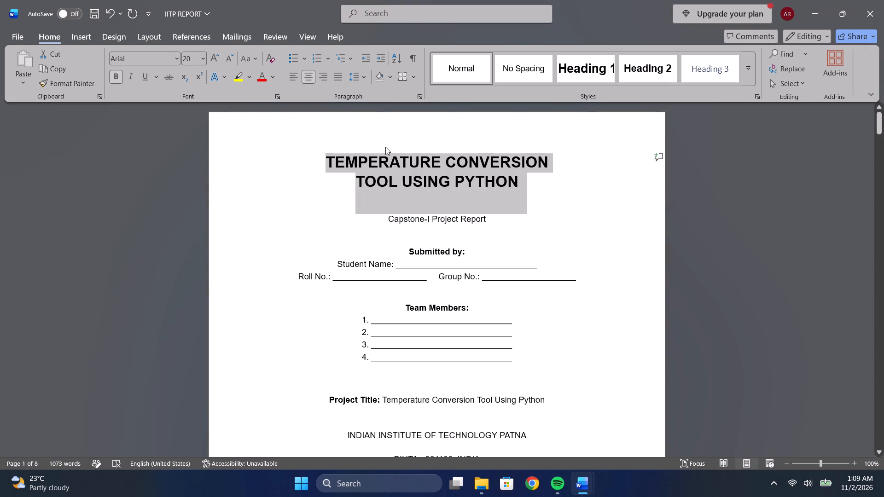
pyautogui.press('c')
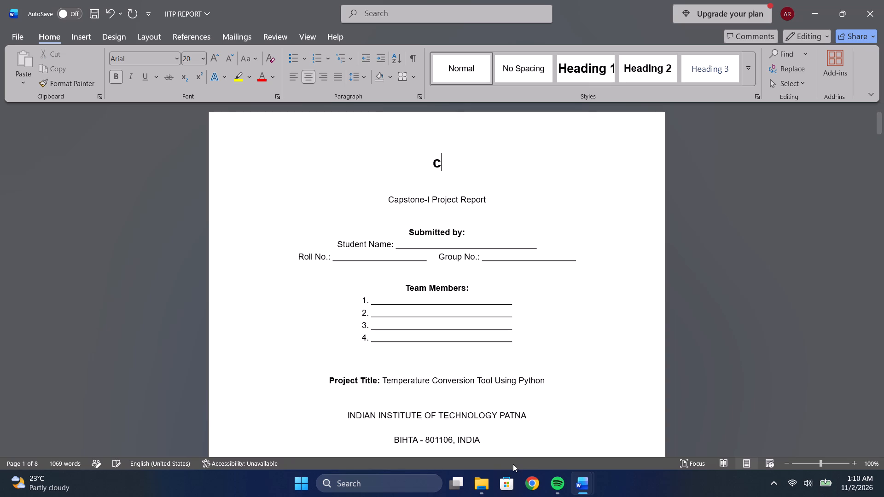
pyautogui.hotkey('ctrl', 'z')
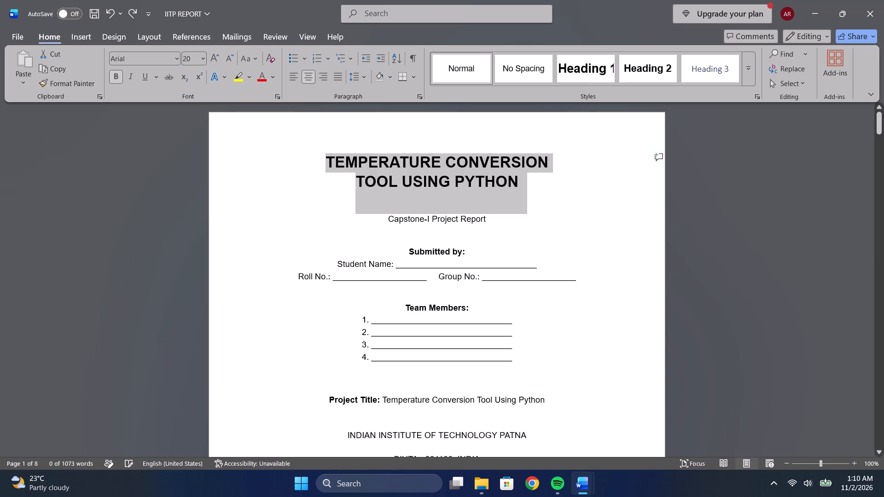
pyautogui.hotkey('ctrl', 'c')
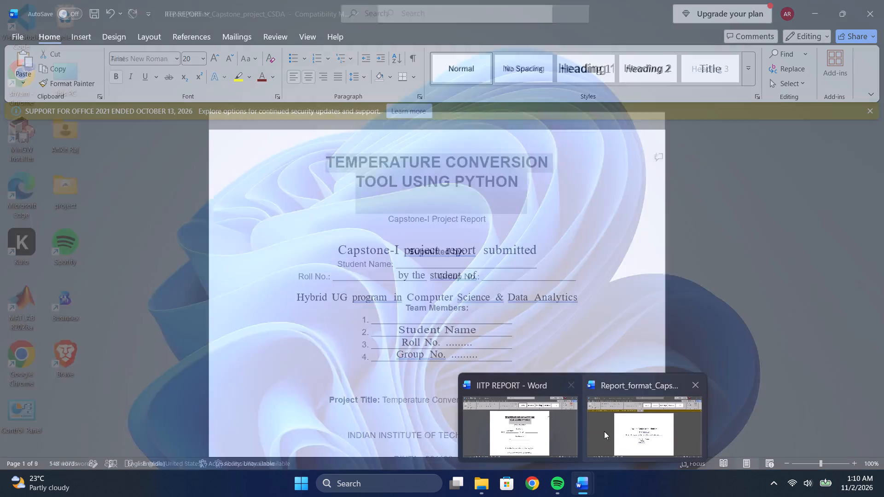
pyautogui.click(639, 410)
pyautogui.hotkey('ctrl', 'v')
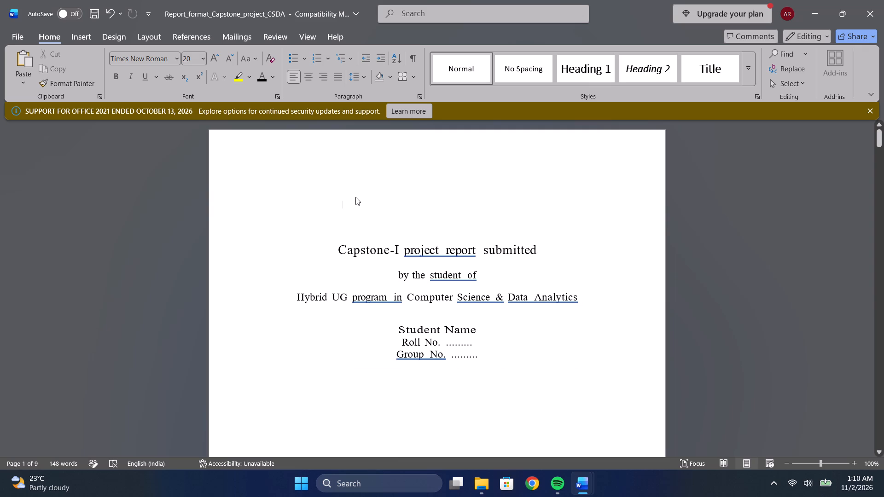
pyautogui.hotkey('ctrl', 'v')
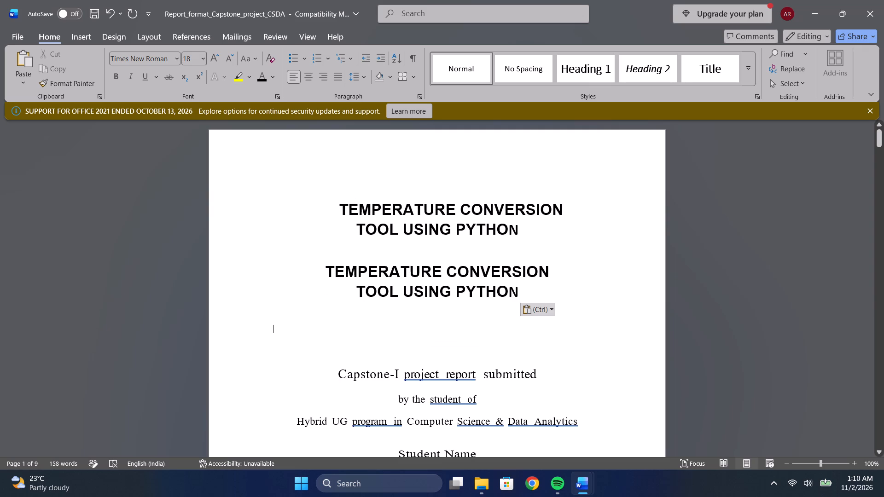
pyautogui.hotkey('ctrl', 'z')
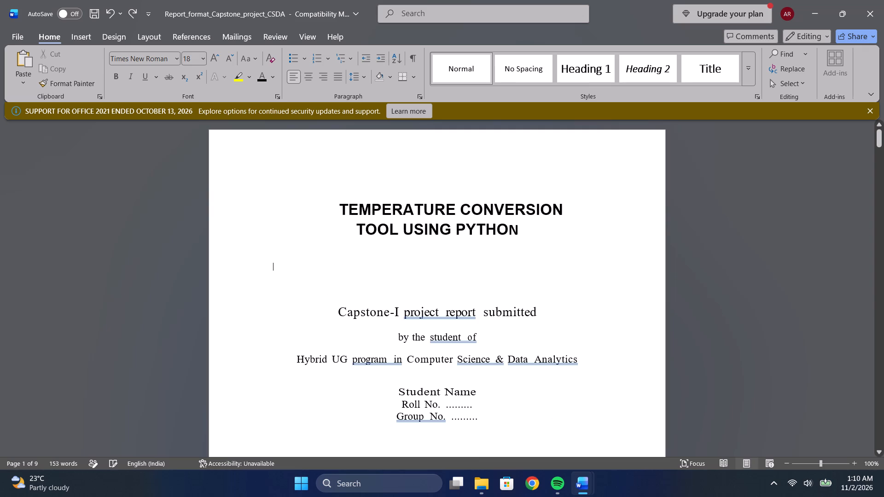
# Remove the extra blank lines between the pasted title and the Capstone-I heading, keeping the full word PYTHON.
pyautogui.click(463, 247)
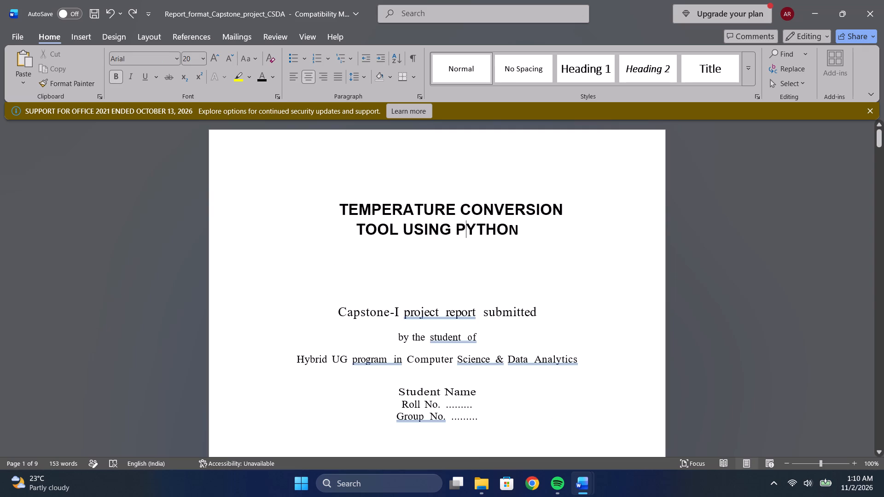
pyautogui.click(512, 260)
pyautogui.click(515, 295)
pyautogui.click(517, 293)
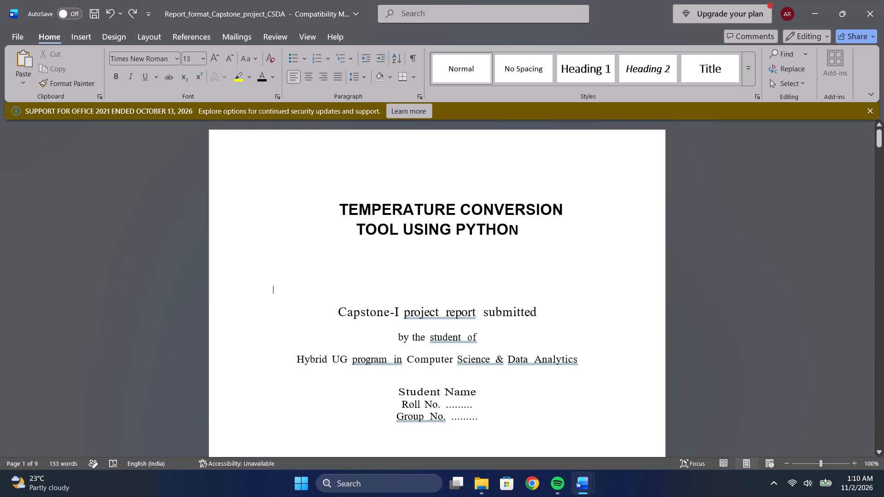
pyautogui.press('BackSpace')
pyautogui.press('BackSpace')
pyautogui.press('BackSpace')
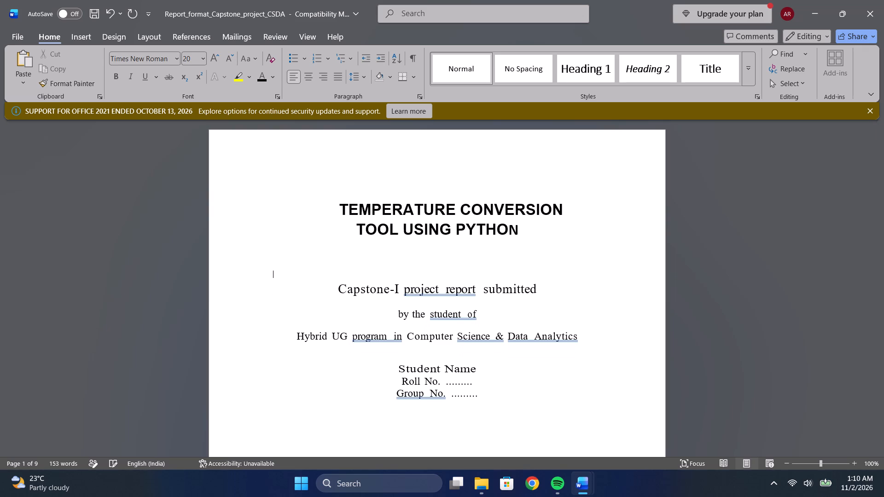
pyautogui.press('BackSpace')
pyautogui.press('BackSpace')
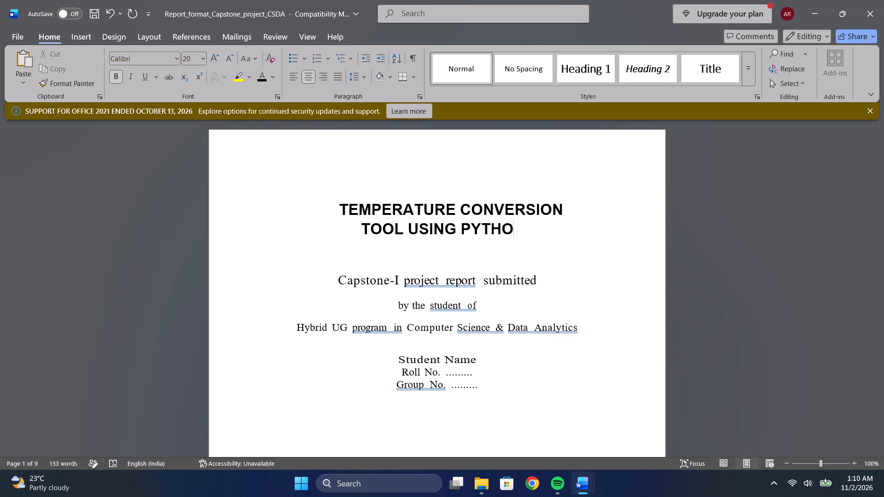
pyautogui.hotkey('ctrl', 'z')
# Delete "Computer Science & Data Analytics" from the end of the Hybrid UG program line.
pyautogui.scroll(-1, 418, 258)
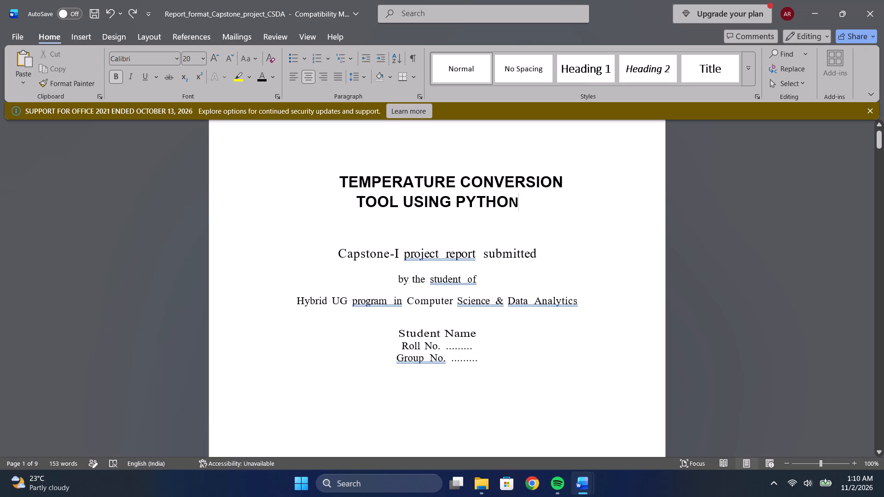
pyautogui.click(584, 306)
pyautogui.press('BackSpace')
pyautogui.press('BackSpace')
pyautogui.press('BackSpace')
pyautogui.press('BackSpace')
pyautogui.press('BackSpace')
pyautogui.press('BackSpace')
pyautogui.press('BackSpace')
pyautogui.press('BackSpace')
pyautogui.press('BackSpace')
pyautogui.press('BackSpace')
pyautogui.press('BackSpace')
pyautogui.press('BackSpace')
pyautogui.press('BackSpace')
pyautogui.press('BackSpace')
pyautogui.press('BackSpace')
pyautogui.press('BackSpace')
pyautogui.press('BackSpace')
pyautogui.press('BackSpace')
pyautogui.press('BackSpace')
pyautogui.press('BackSpace')
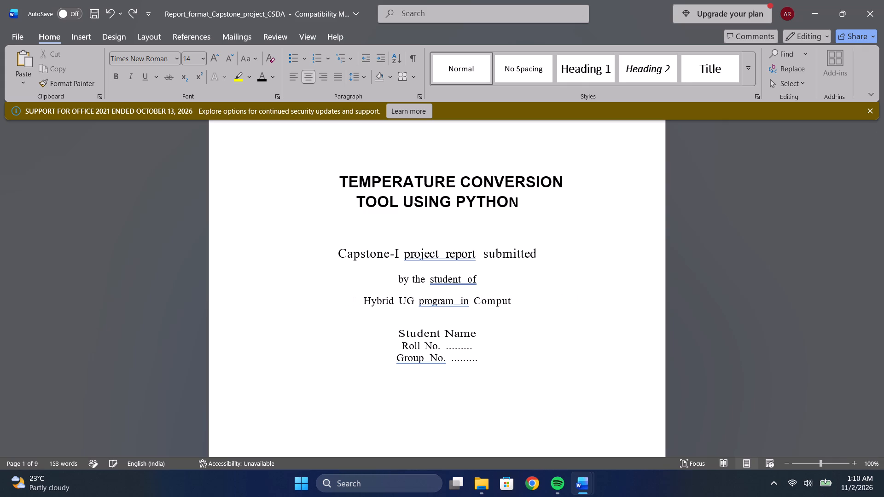
pyautogui.press('BackSpace')
pyautogui.press('BackSpace')
pyautogui.press('BackSpace')
pyautogui.press('BackSpace')
pyautogui.press('BackSpace')
pyautogui.press('BackSpace')
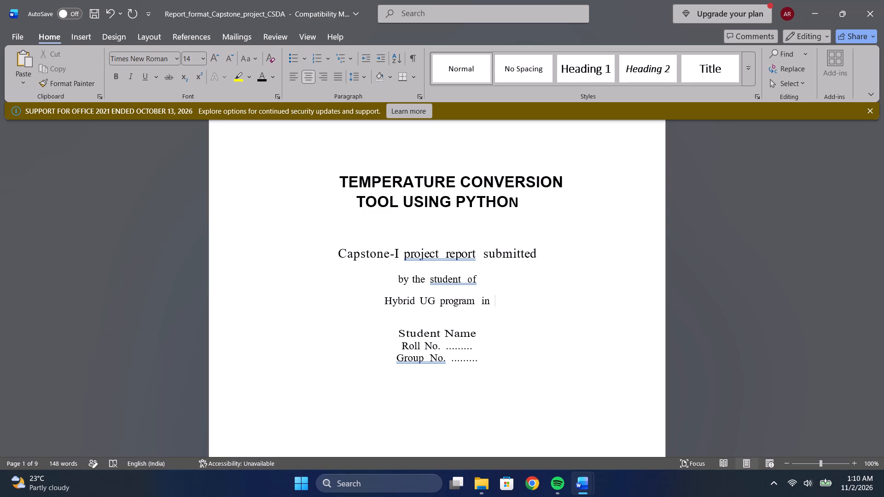
pyautogui.hotkey('ctrl', 'z')
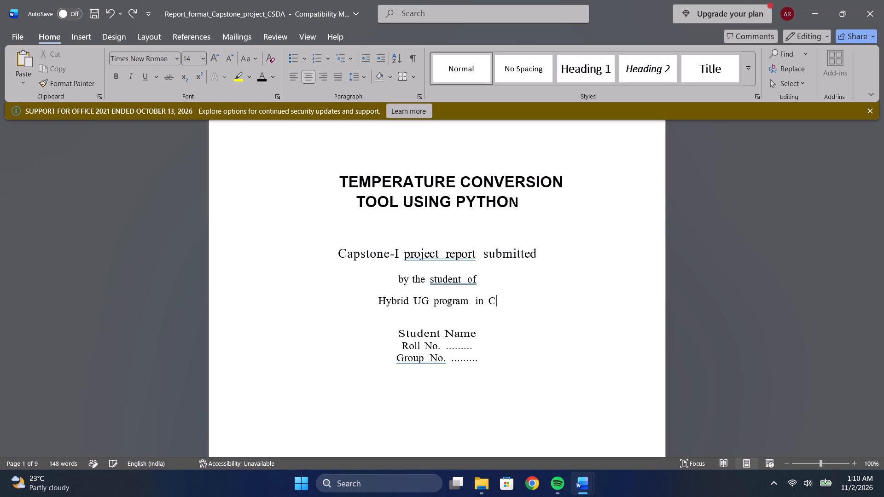
pyautogui.press('BackSpace')
# Enter "Artificial Intelligence &" after "Hybrid UG program in" on the cover page.
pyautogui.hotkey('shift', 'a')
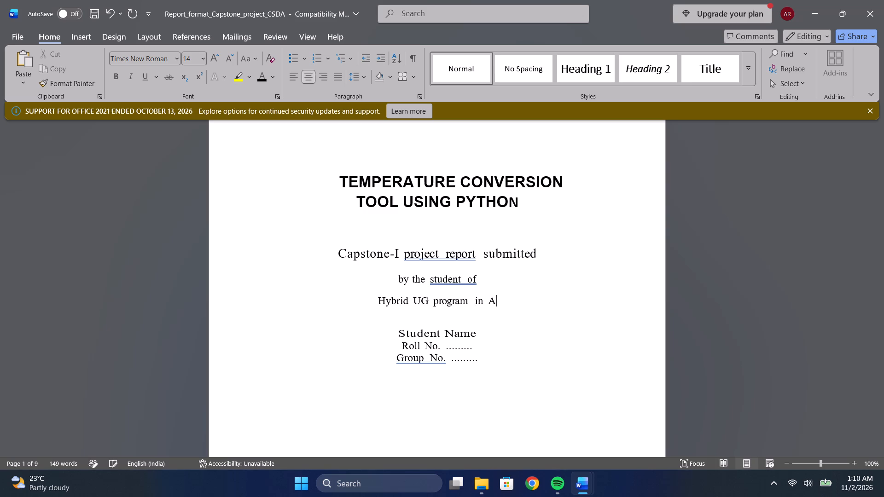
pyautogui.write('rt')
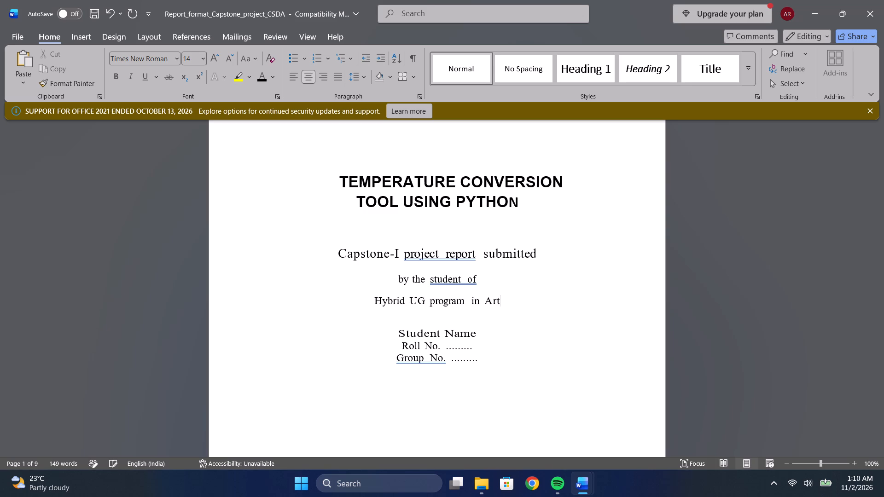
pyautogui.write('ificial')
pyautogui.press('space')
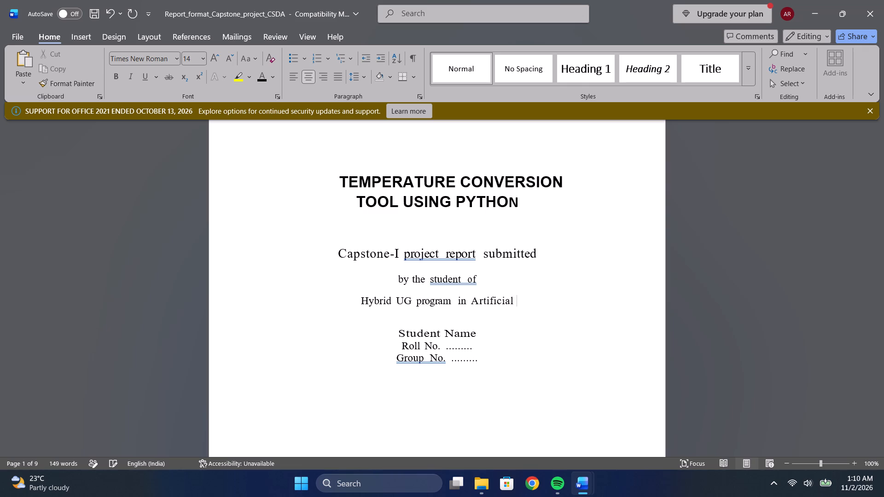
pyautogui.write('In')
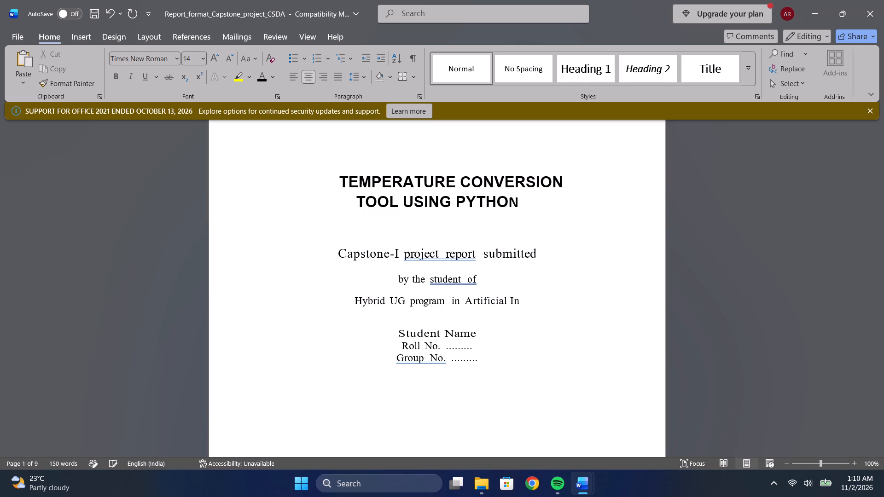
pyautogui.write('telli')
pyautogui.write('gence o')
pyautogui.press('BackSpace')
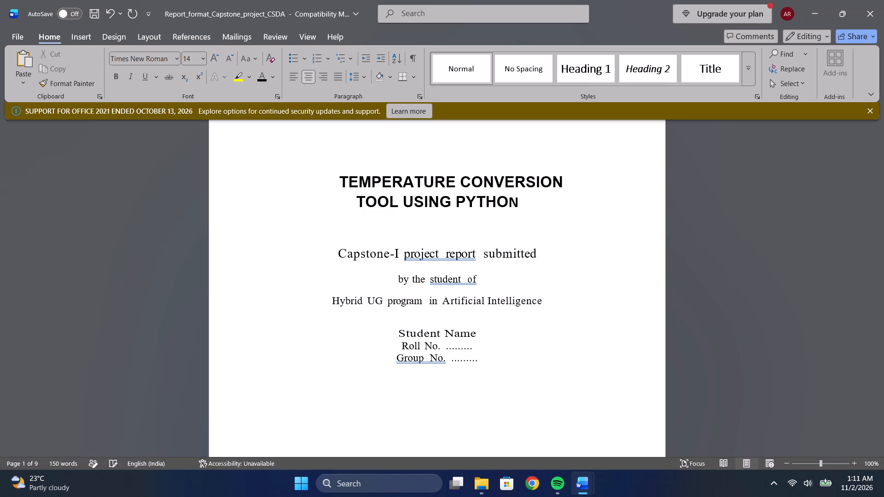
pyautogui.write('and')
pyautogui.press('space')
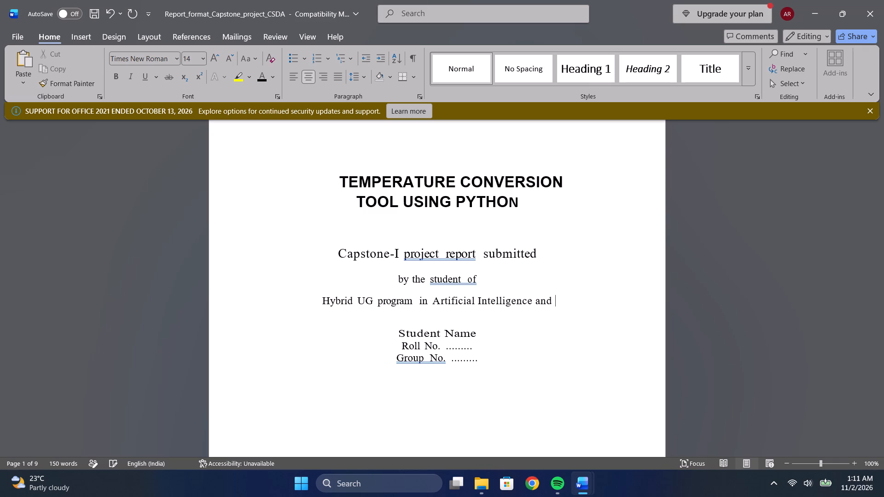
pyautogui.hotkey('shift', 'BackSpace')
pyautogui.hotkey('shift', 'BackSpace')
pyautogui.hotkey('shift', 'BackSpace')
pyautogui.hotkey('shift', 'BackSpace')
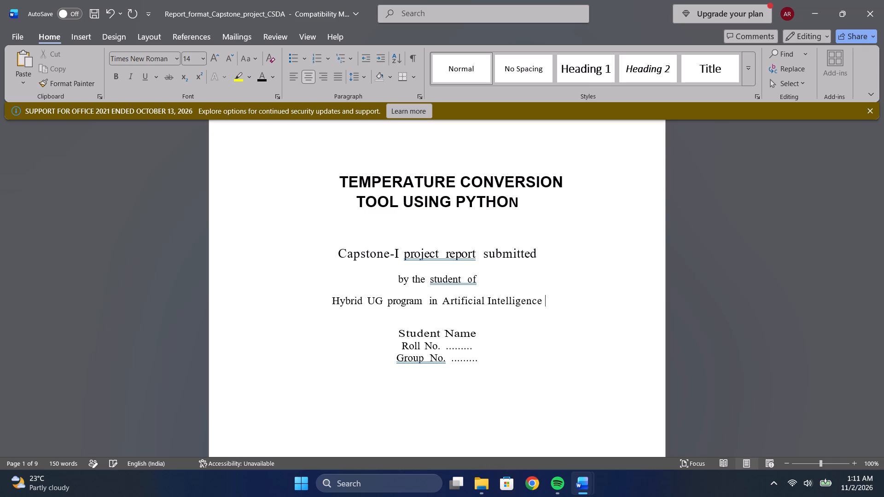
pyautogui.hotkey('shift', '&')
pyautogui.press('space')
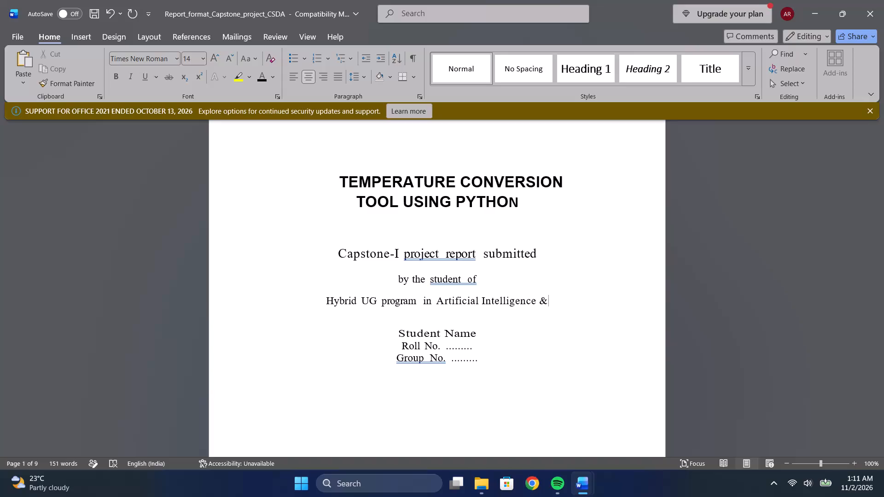
# Add "Cyber Scurerity" as two words after the ampersand in the program line.
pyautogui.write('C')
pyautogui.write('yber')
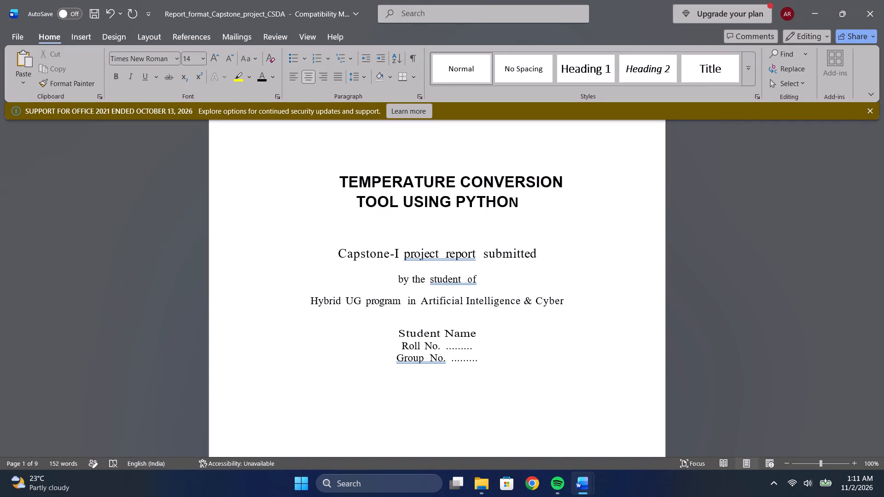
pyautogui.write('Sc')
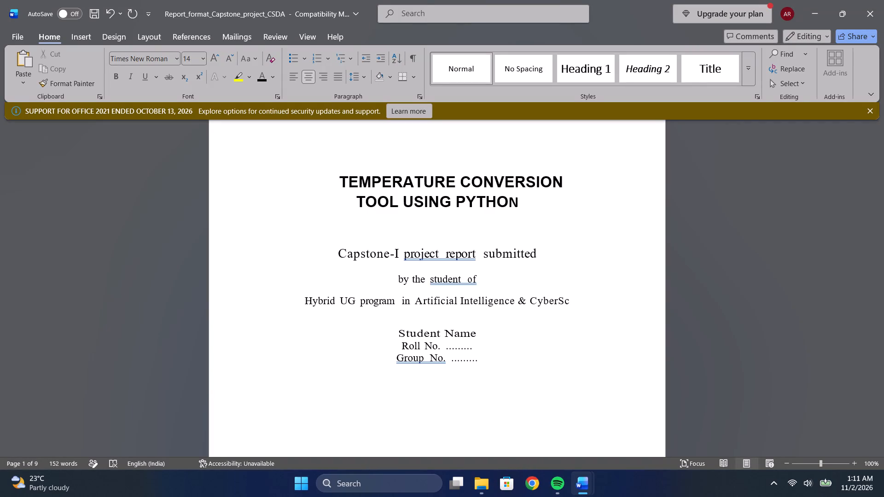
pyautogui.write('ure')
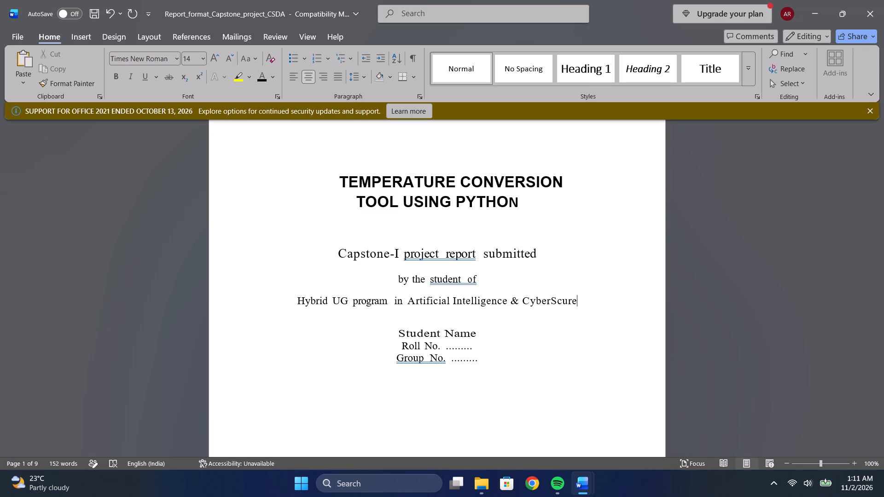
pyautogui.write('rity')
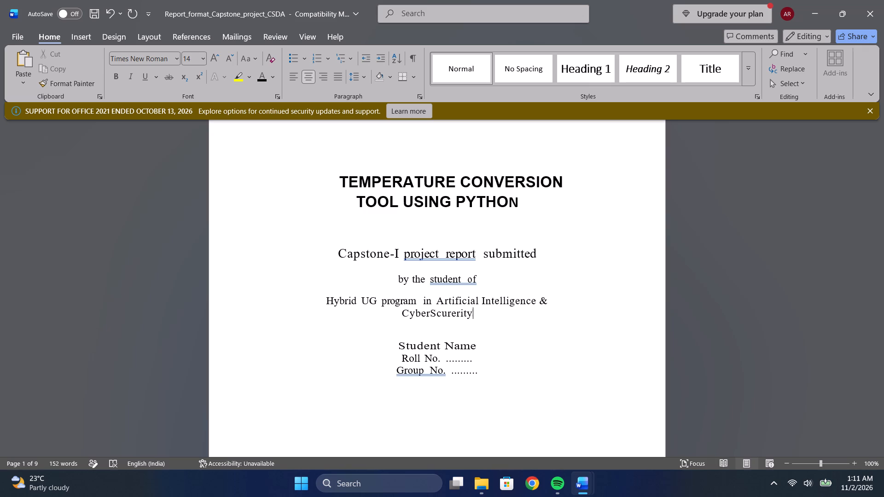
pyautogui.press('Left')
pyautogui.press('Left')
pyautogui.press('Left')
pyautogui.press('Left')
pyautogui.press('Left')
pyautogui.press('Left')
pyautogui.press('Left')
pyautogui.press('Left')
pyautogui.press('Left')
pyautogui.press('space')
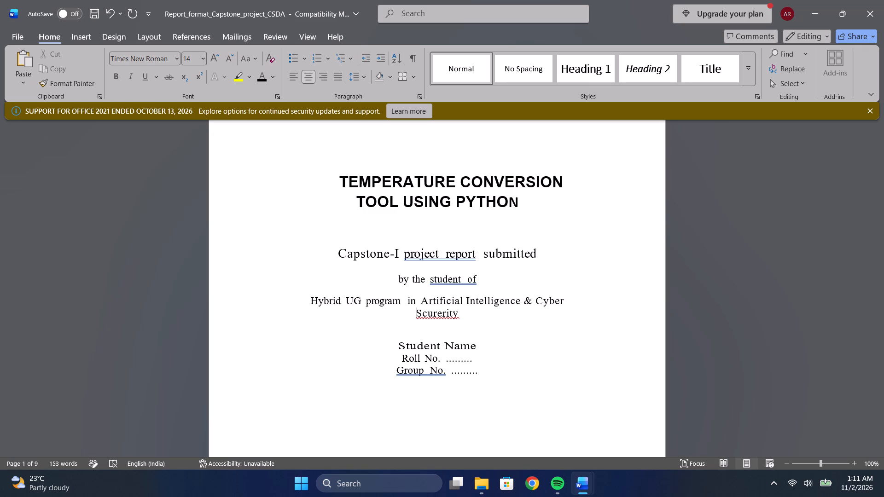
# Replace the misspelled "Scurerity" and the space before it so that the program name ends in "Cybersecurity".
pyautogui.click(473, 313)
pyautogui.press('BackSpace')
pyautogui.press('BackSpace')
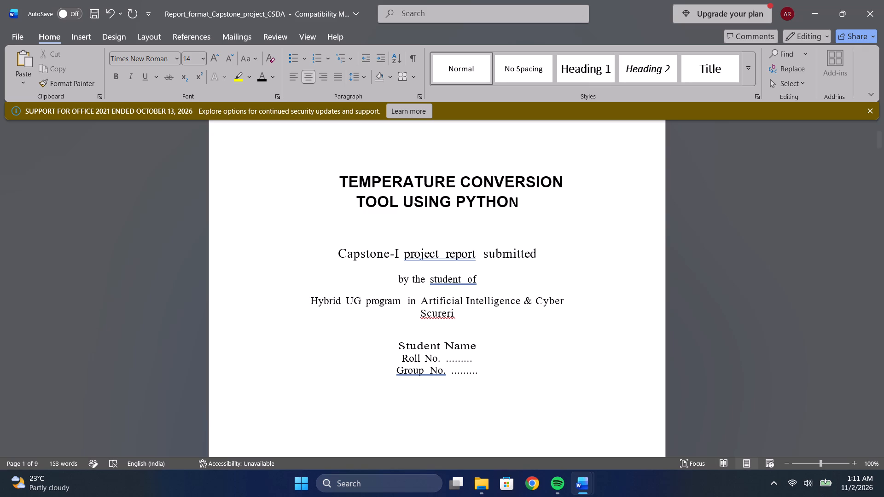
pyautogui.press('BackSpace')
pyautogui.press('BackSpace')
pyautogui.press('BackSpace')
pyautogui.press('BackSpace')
pyautogui.press('BackSpace')
pyautogui.press('BackSpace')
pyautogui.press('BackSpace')
pyautogui.press('BackSpace')
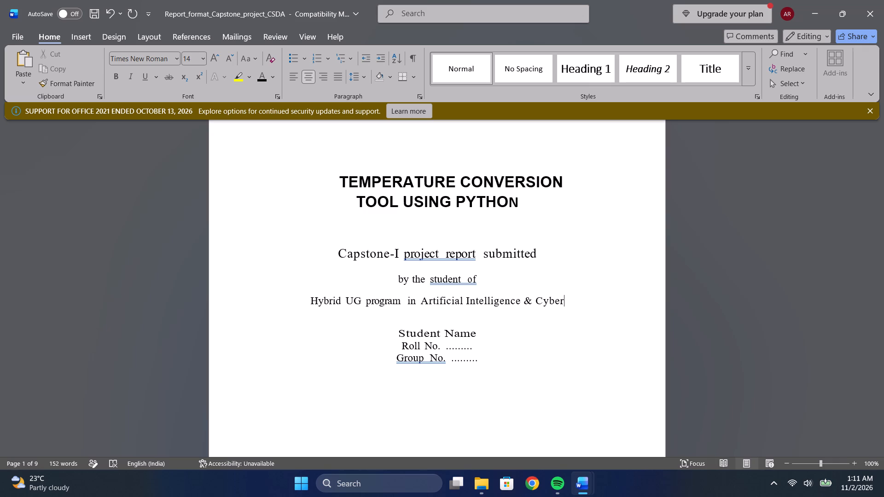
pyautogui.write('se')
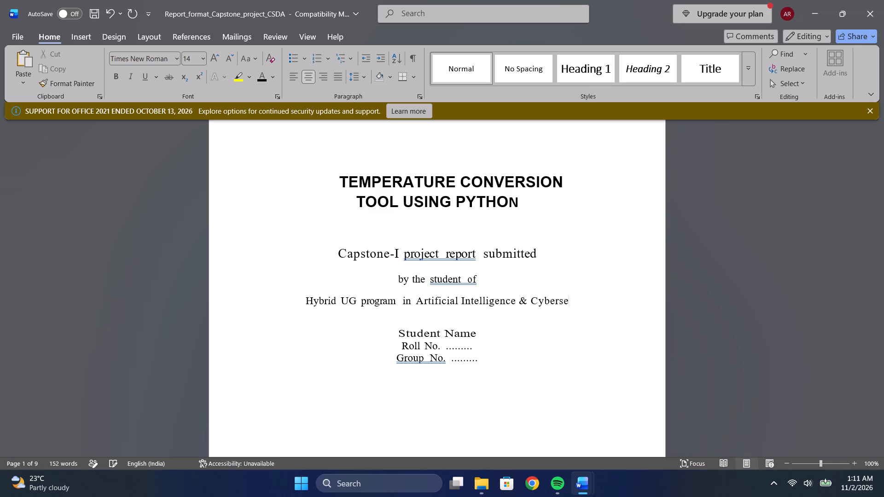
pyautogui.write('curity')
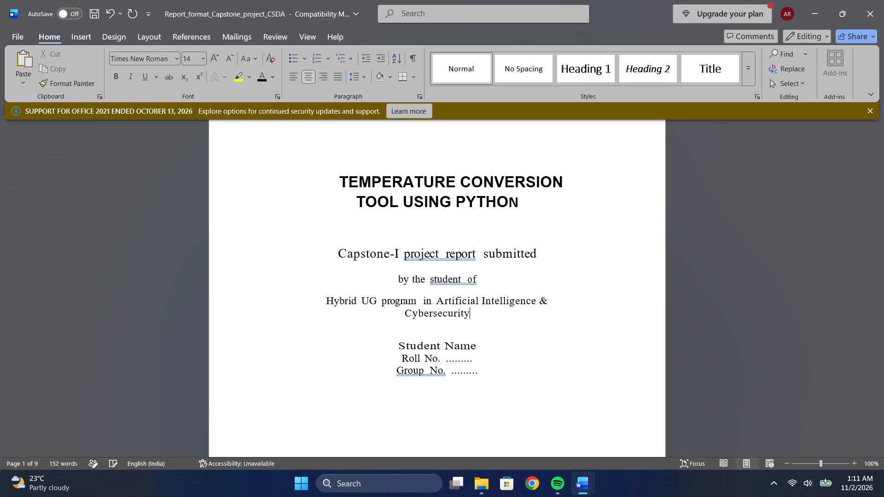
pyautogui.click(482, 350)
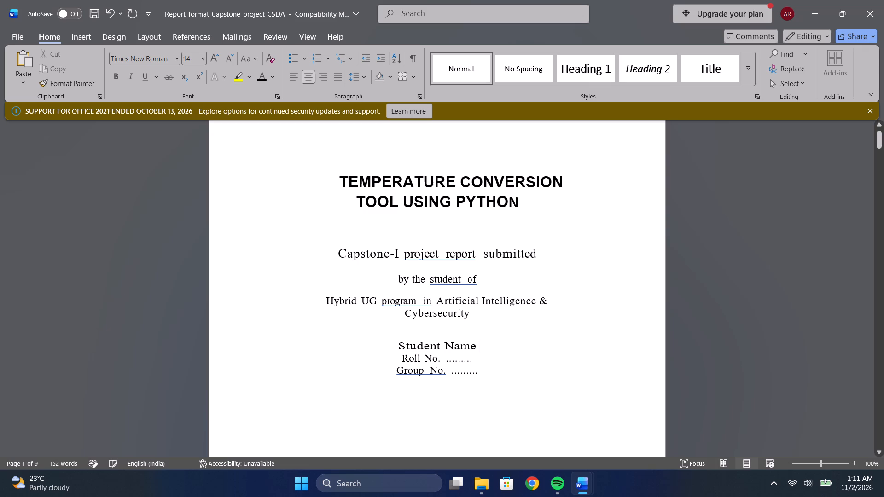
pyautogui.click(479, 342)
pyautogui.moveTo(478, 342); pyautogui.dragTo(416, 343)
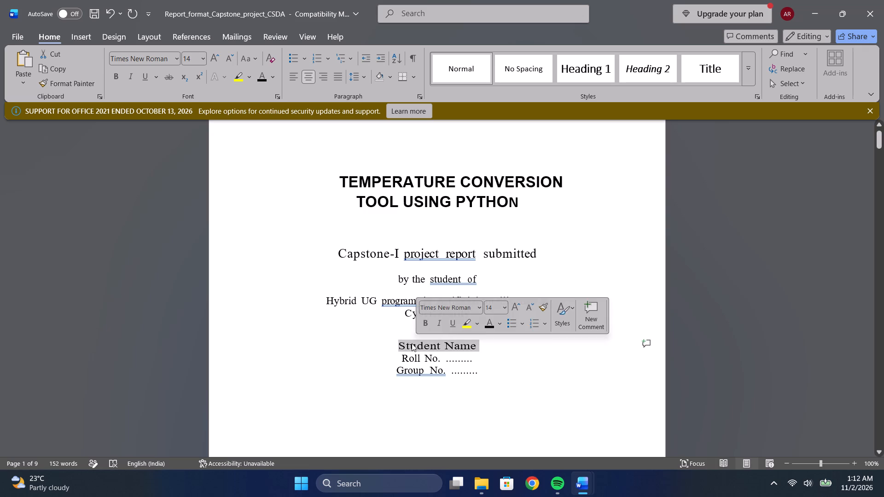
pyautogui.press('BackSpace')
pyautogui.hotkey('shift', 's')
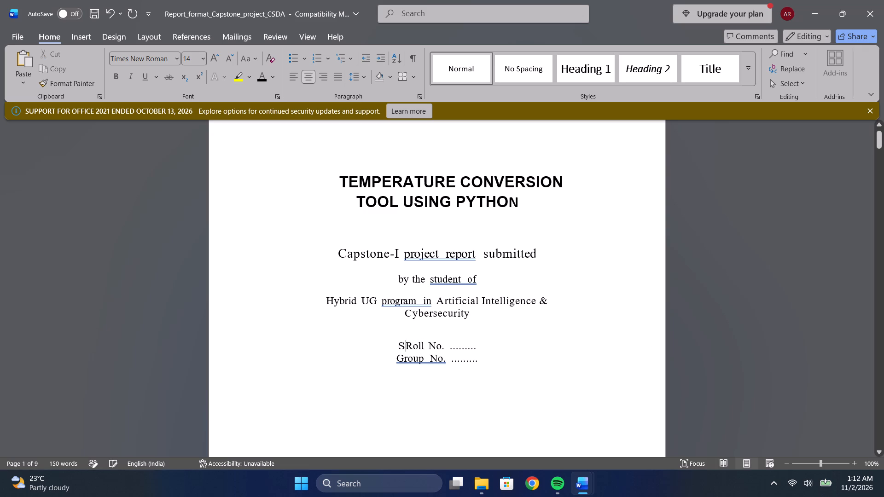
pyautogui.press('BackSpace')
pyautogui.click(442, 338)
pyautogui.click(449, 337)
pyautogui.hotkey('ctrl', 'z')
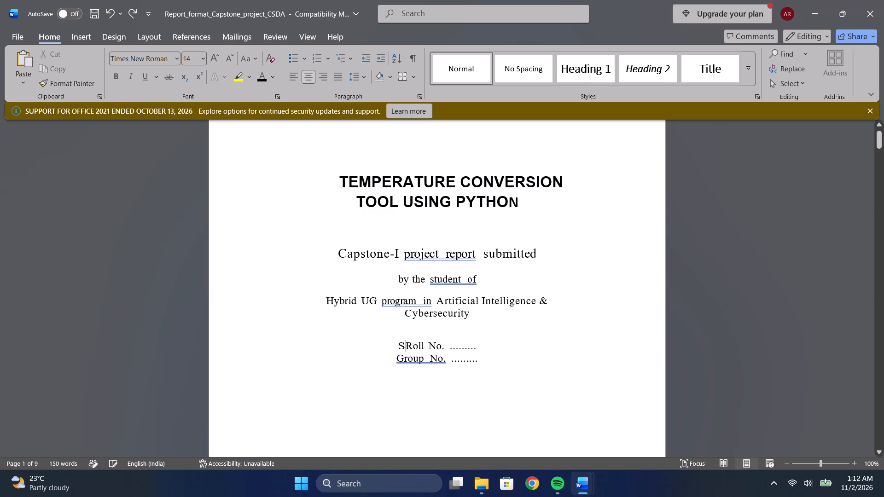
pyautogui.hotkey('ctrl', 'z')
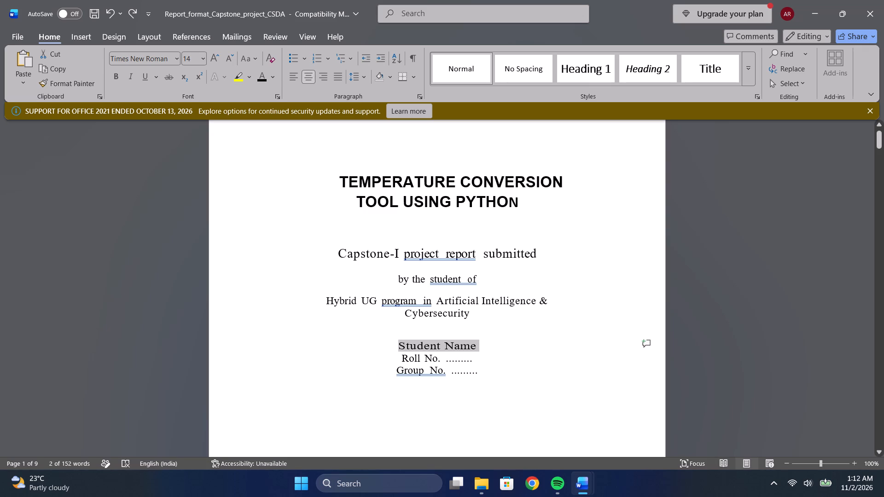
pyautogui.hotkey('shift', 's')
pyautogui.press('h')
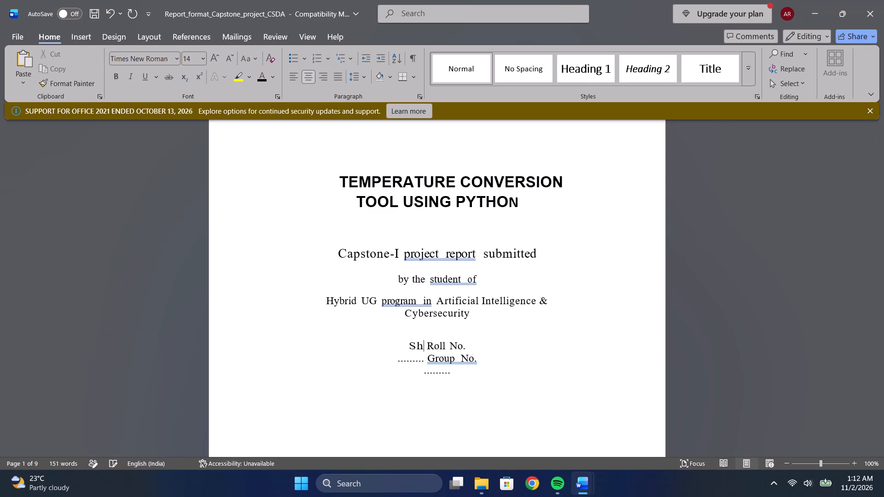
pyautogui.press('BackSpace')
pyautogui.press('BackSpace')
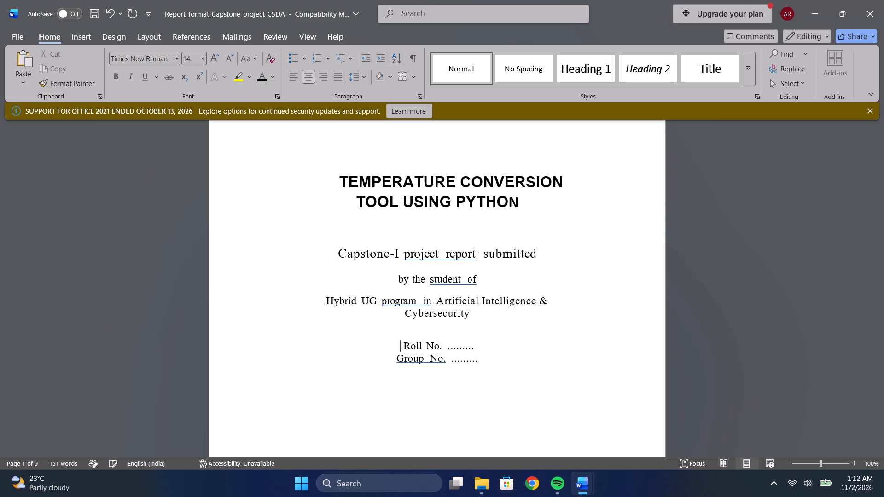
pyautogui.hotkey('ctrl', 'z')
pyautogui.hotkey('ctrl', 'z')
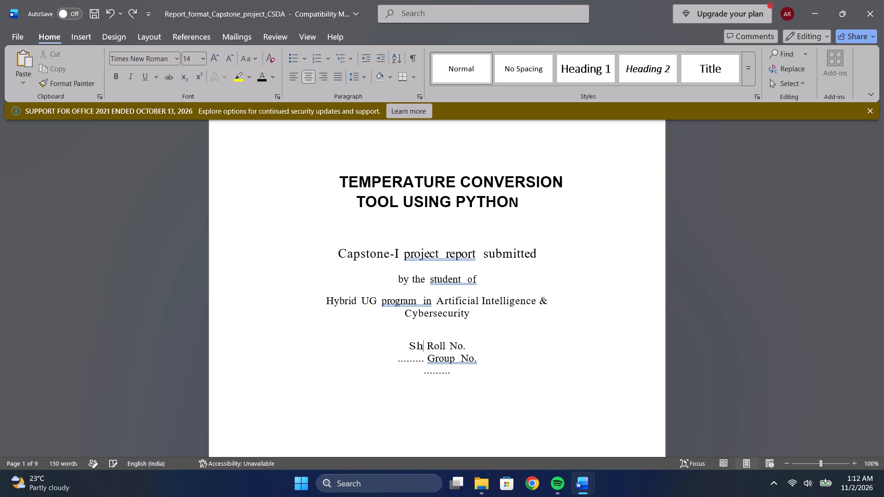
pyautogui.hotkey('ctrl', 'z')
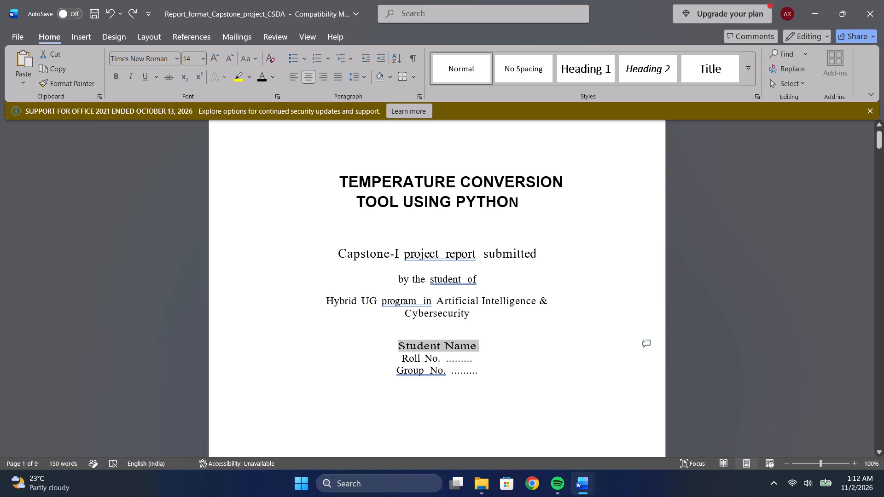
# Insert three line breaks after the "Student Name" placeholder to separate it from the "Roll No." line.
pyautogui.click(481, 346)
pyautogui.press('Return')
pyautogui.press('Return')
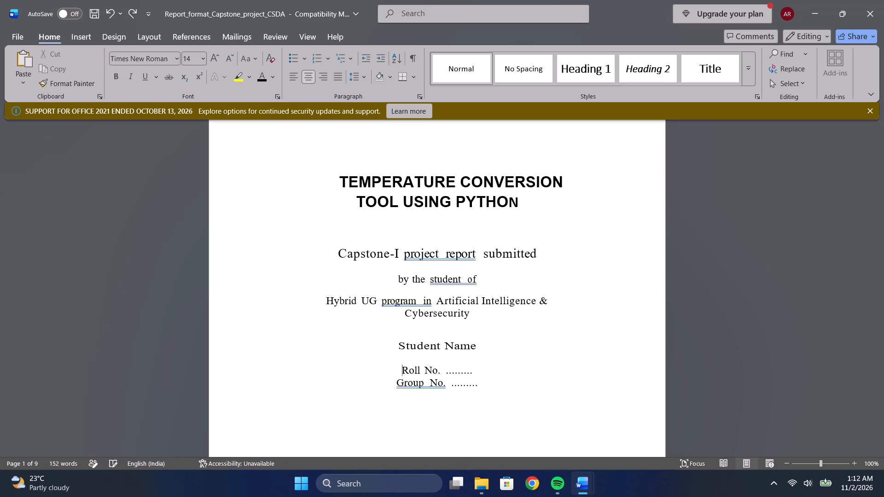
pyautogui.press('Return')
# Replace the "Student Name" placeholder on the cover page with the student's full name.
pyautogui.click(485, 348)
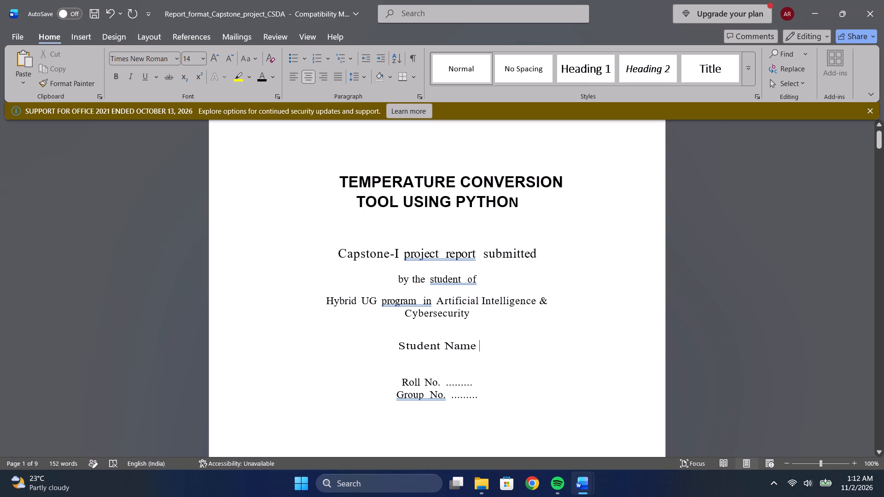
pyautogui.moveTo(475, 342); pyautogui.dragTo(407, 349)
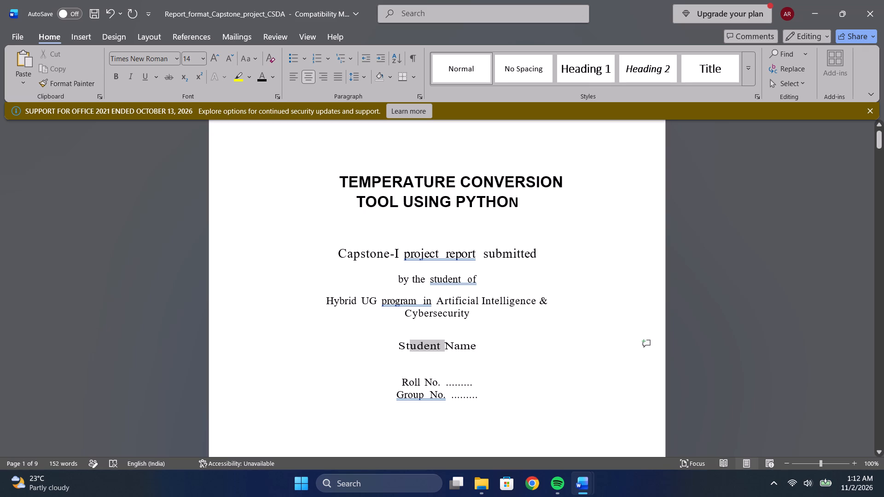
pyautogui.moveTo(407, 349); pyautogui.dragTo(398, 347)
pyautogui.click(463, 356)
pyautogui.moveTo(477, 347); pyautogui.dragTo(463, 347)
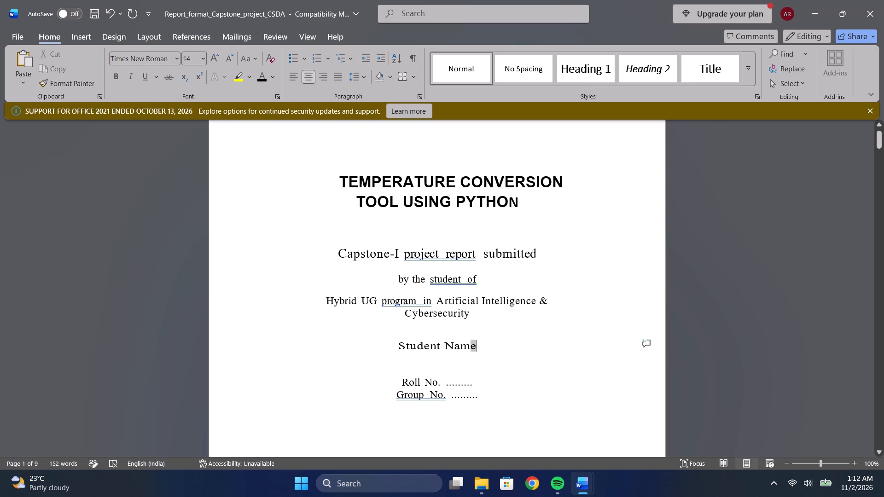
pyautogui.moveTo(463, 347); pyautogui.dragTo(417, 348)
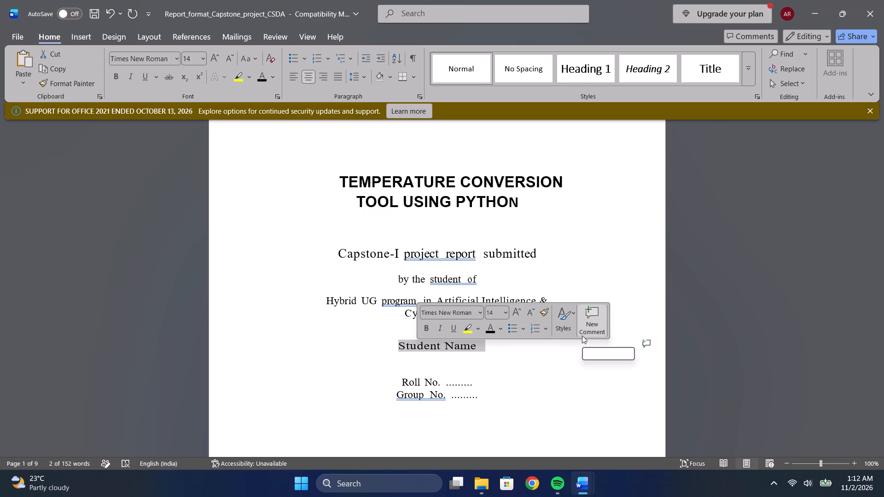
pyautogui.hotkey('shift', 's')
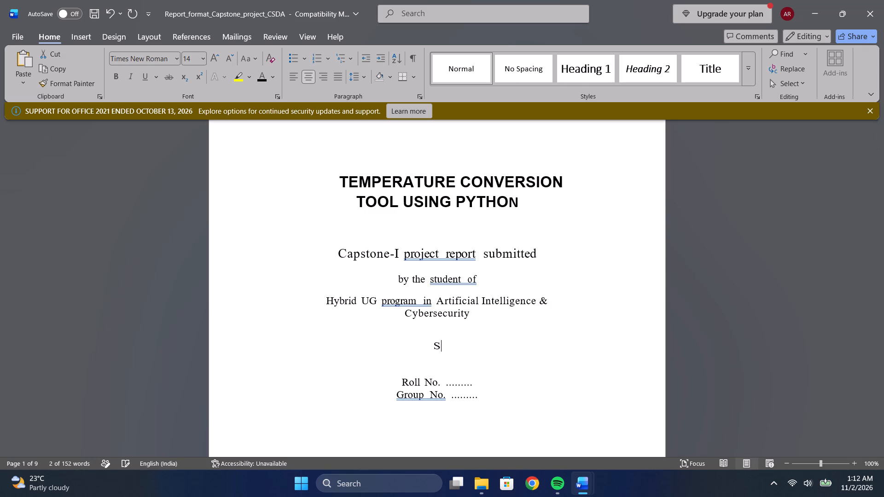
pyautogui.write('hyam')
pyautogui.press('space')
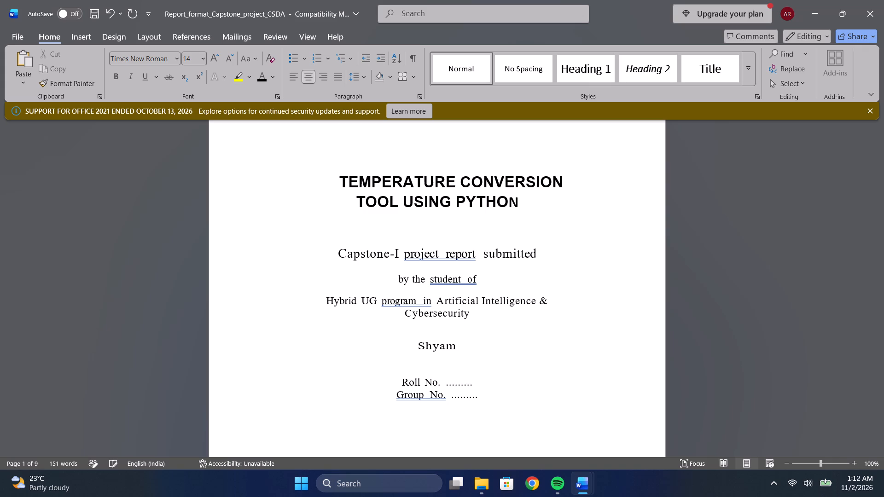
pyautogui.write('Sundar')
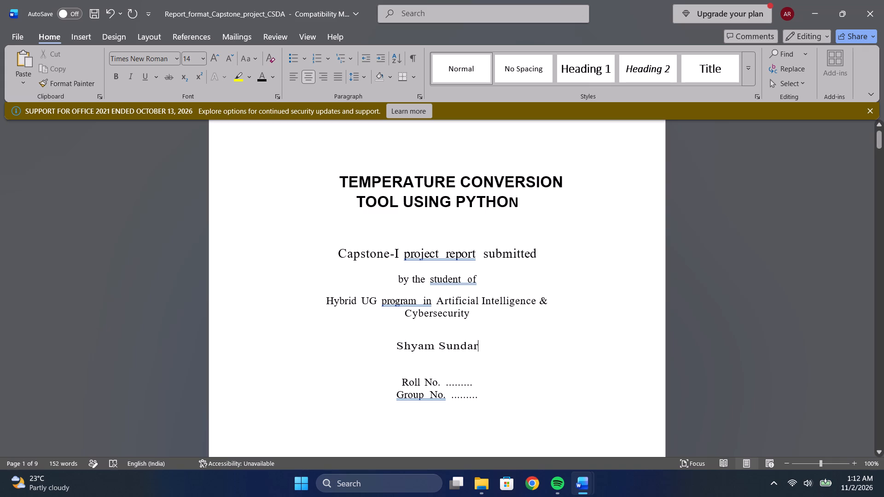
# Remove the blank lines between the student's name and the "Roll No." line.
pyautogui.click(479, 360)
pyautogui.press('BackSpace')
pyautogui.press('BackSpace')
pyautogui.press('BackSpace')
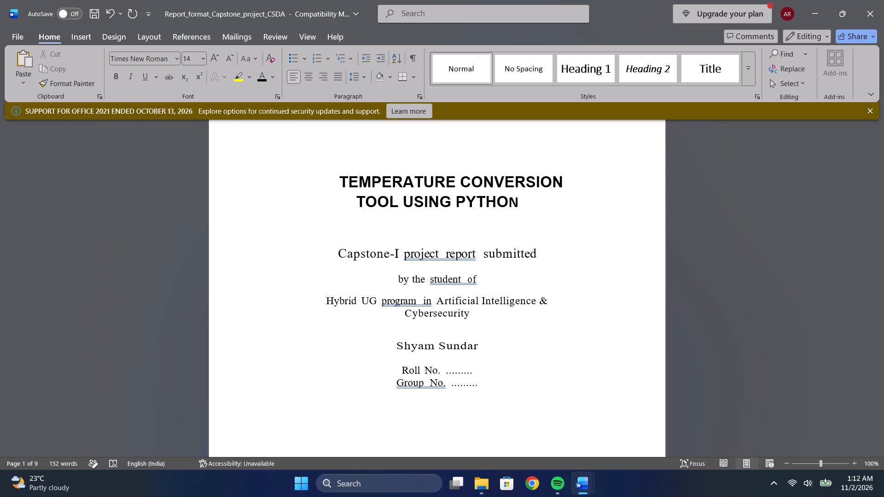
pyautogui.press('BackSpace')
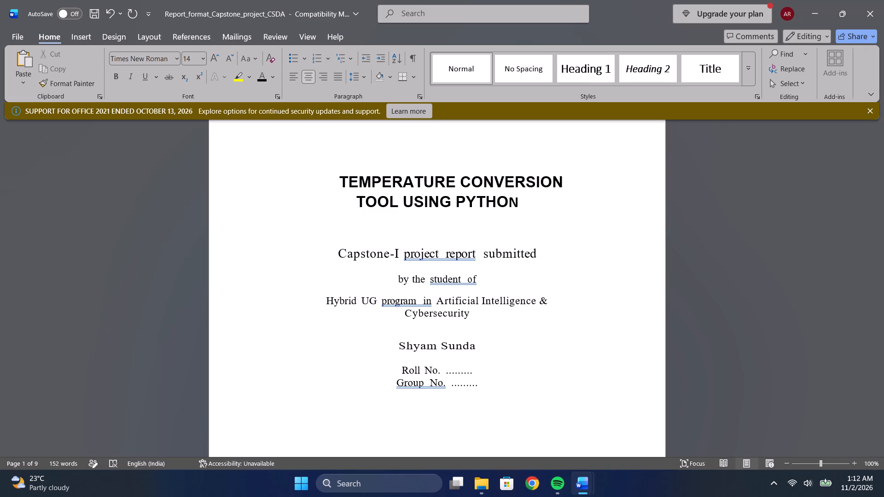
pyautogui.hotkey('ctrl', 'z')
pyautogui.click(429, 362)
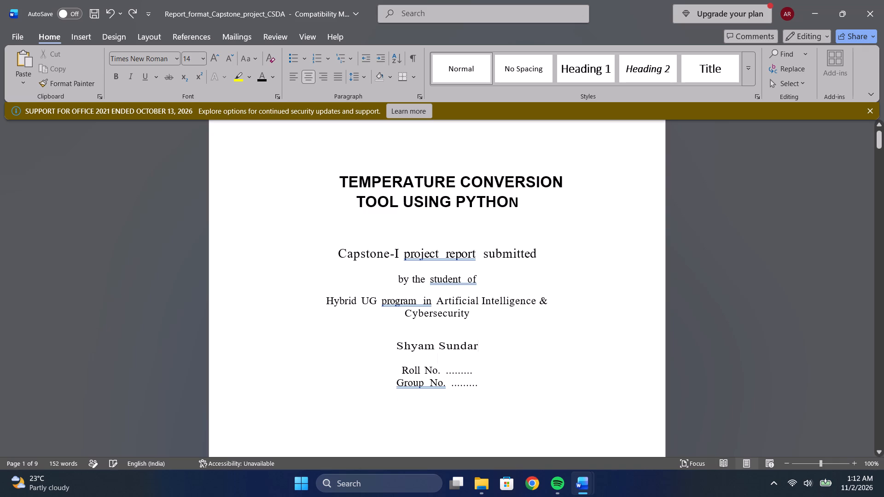
pyautogui.press('BackSpace')
pyautogui.press('BackSpace')
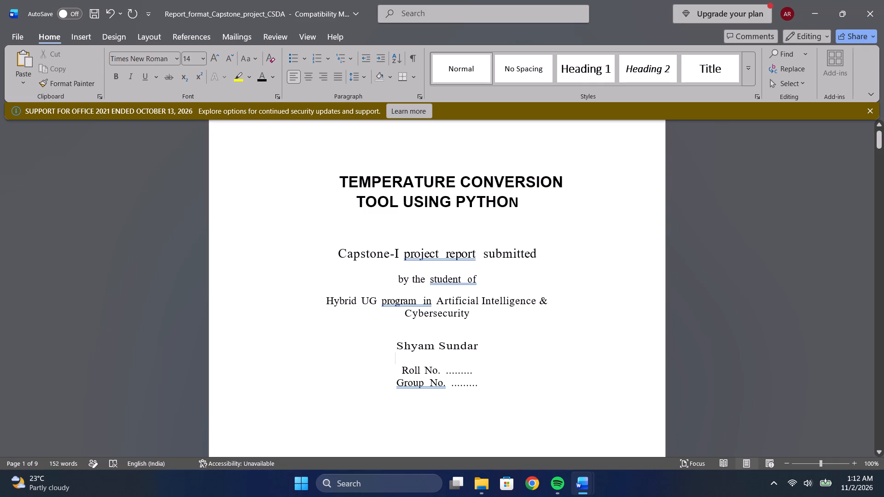
pyautogui.press('BackSpace')
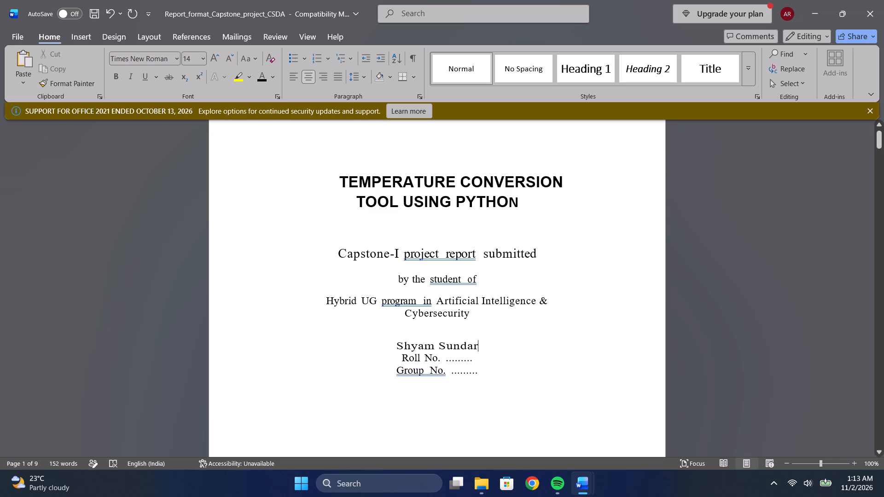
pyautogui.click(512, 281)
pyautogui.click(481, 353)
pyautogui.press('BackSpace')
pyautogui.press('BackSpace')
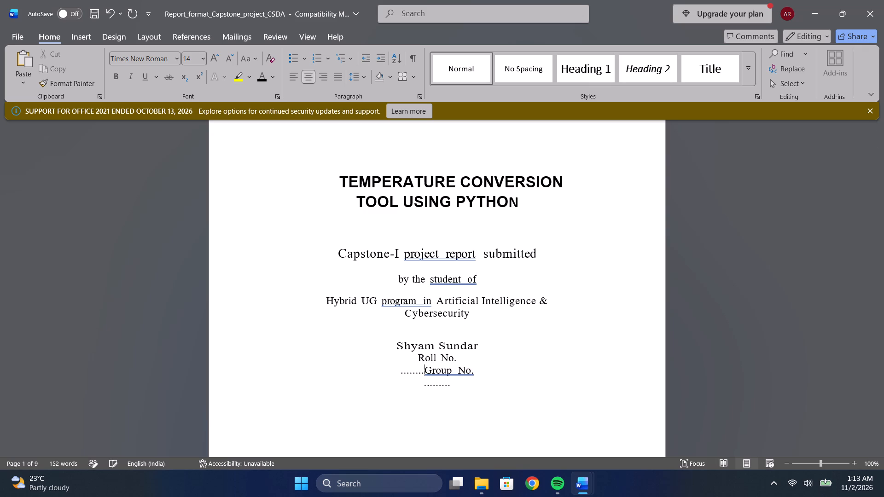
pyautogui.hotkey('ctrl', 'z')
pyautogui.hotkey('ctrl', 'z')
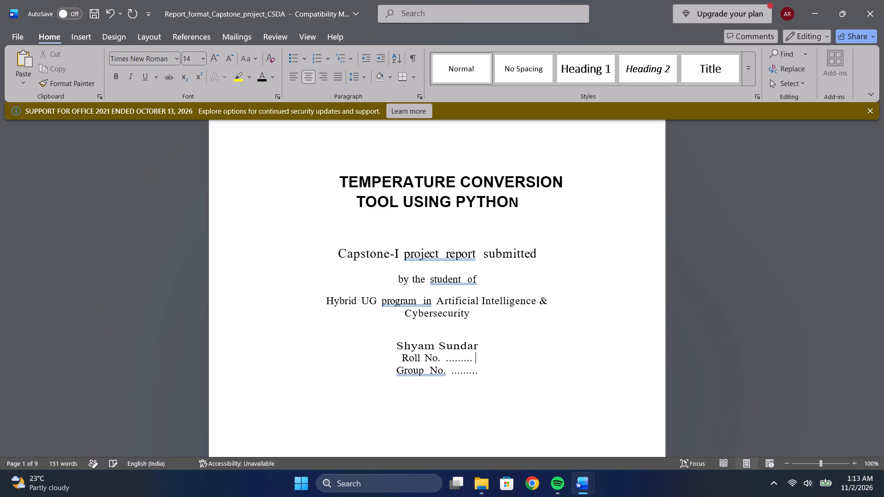
# Delete the dotted placeholder after "Roll No." and move "Group No." onto its own line.
pyautogui.press('Left')
pyautogui.press('BackSpace')
pyautogui.press('BackSpace')
pyautogui.press('BackSpace')
pyautogui.press('BackSpace')
pyautogui.press('BackSpace')
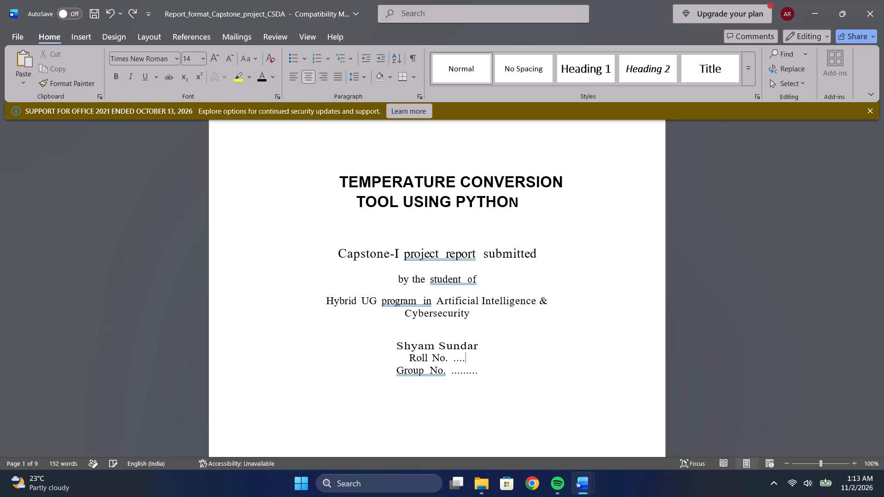
pyautogui.press('BackSpace')
pyautogui.press('BackSpace')
pyautogui.press('BackSpace')
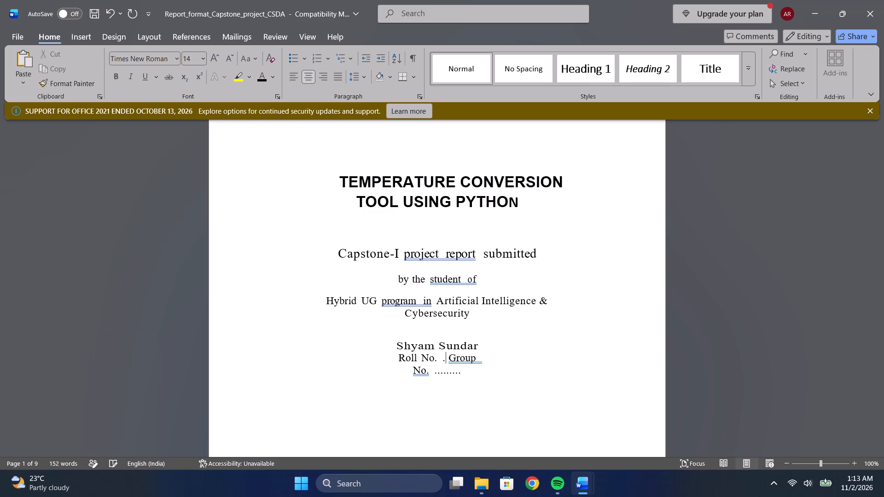
pyautogui.press('BackSpace')
pyautogui.press('Return')
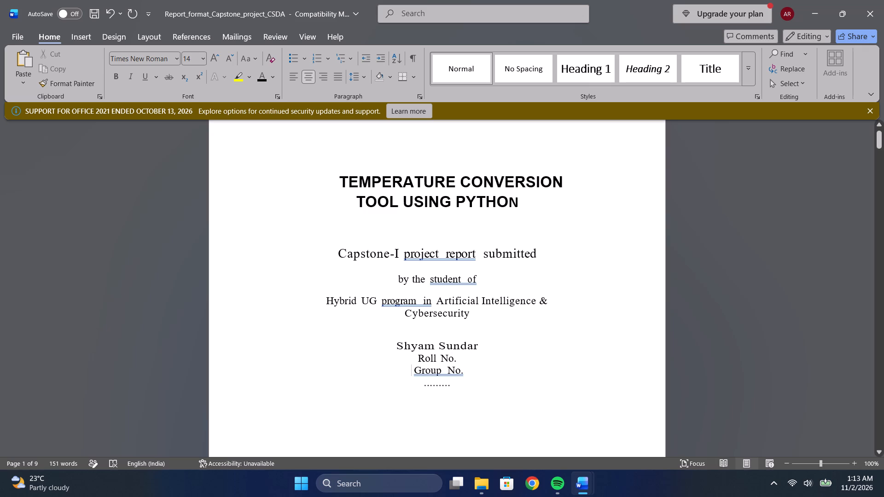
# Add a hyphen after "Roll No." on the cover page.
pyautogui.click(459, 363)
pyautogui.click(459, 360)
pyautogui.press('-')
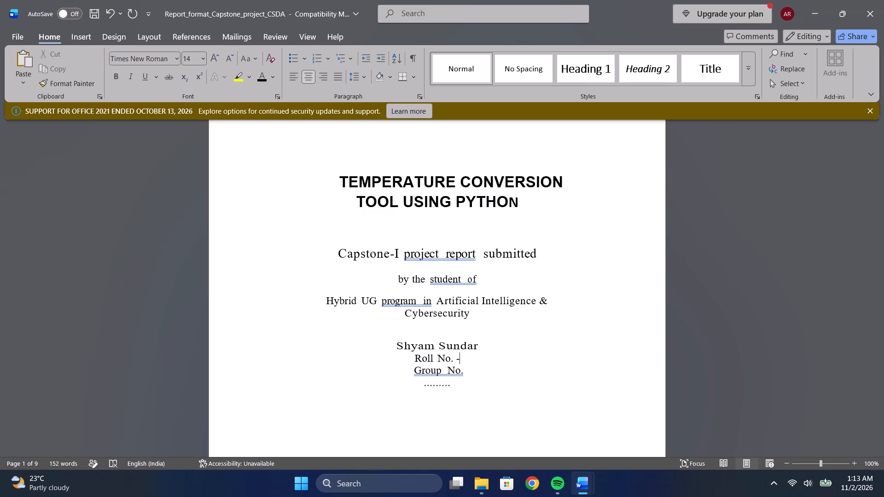
# Change the "Roll No." line from centred to left alignment, keeping it beneath the student's name.
pyautogui.press('Left')
pyautogui.press('Left')
pyautogui.press('Left')
pyautogui.press('Left')
pyautogui.press('Left')
pyautogui.press('Left')
pyautogui.press('Left')
pyautogui.press('Left')
pyautogui.press('Left')
pyautogui.press('Left')
pyautogui.press('BackSpace')
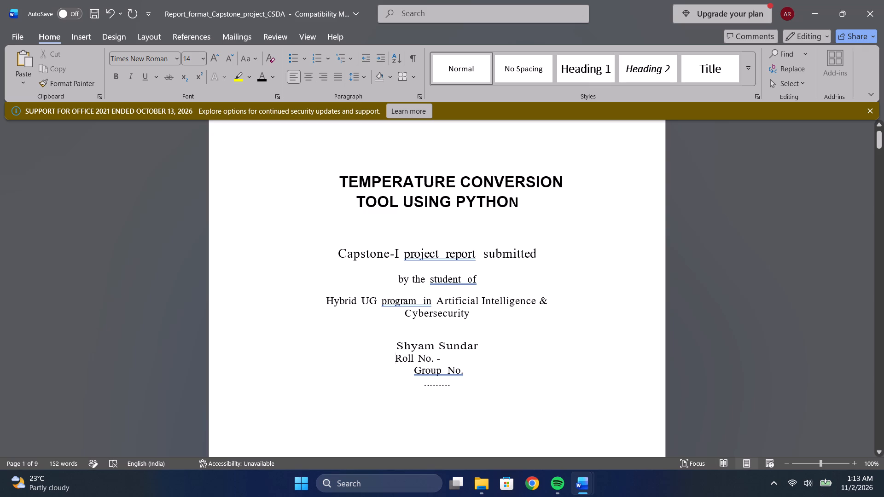
# Enter the student's roll number after the hyphen on the "Roll No." line.
pyautogui.click(463, 363)
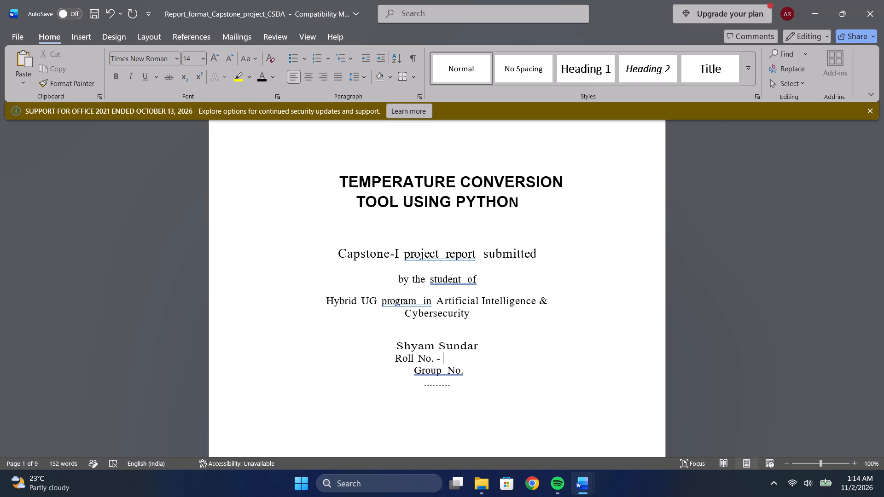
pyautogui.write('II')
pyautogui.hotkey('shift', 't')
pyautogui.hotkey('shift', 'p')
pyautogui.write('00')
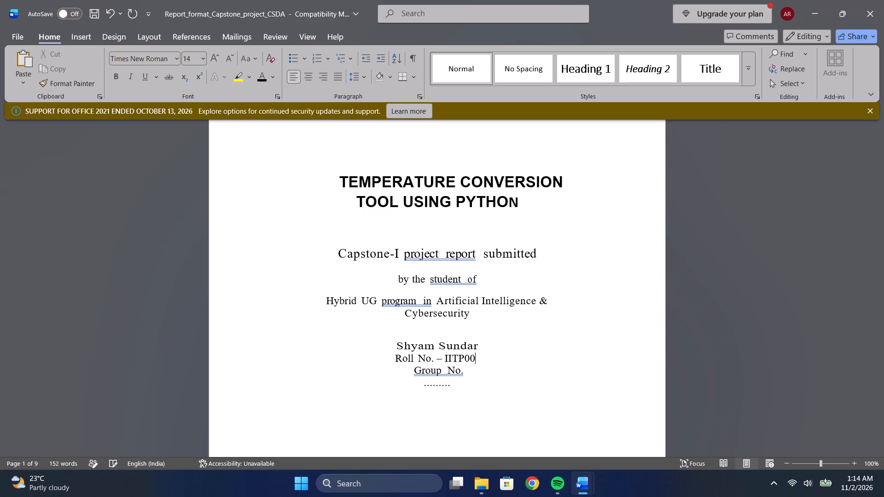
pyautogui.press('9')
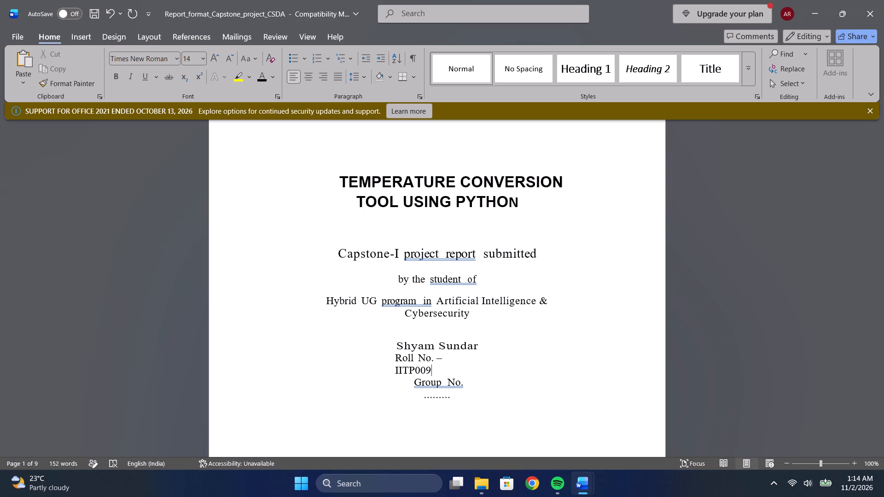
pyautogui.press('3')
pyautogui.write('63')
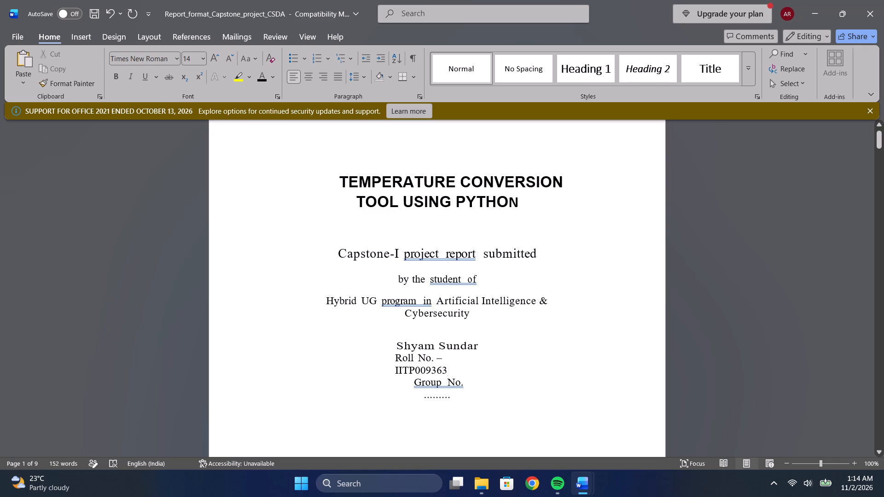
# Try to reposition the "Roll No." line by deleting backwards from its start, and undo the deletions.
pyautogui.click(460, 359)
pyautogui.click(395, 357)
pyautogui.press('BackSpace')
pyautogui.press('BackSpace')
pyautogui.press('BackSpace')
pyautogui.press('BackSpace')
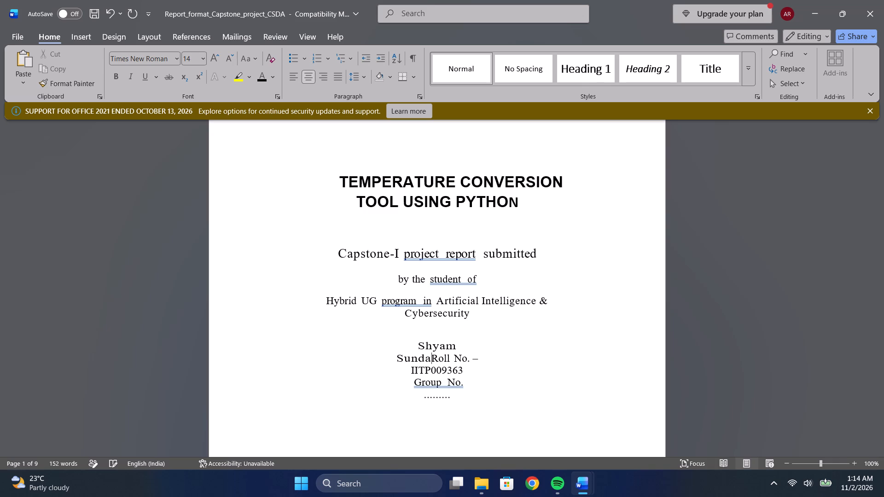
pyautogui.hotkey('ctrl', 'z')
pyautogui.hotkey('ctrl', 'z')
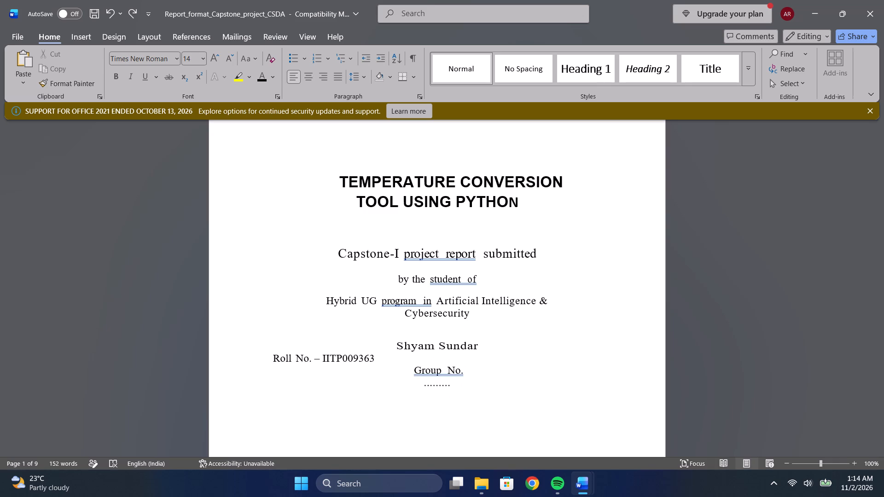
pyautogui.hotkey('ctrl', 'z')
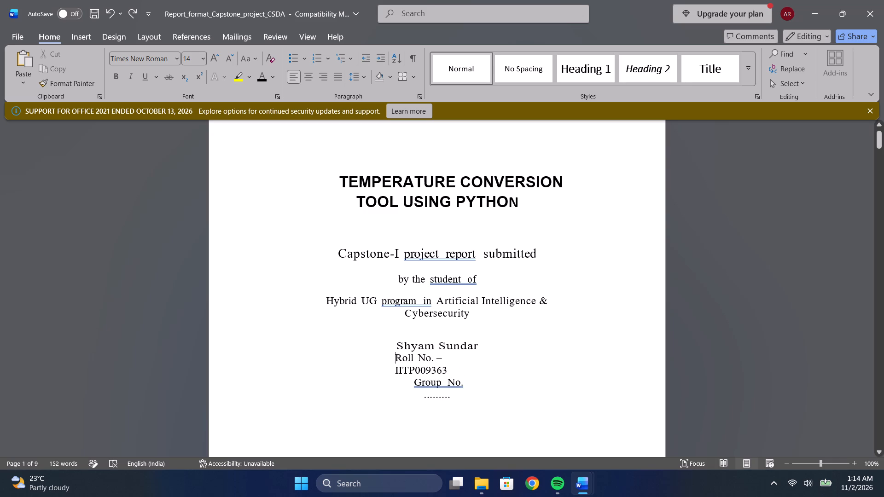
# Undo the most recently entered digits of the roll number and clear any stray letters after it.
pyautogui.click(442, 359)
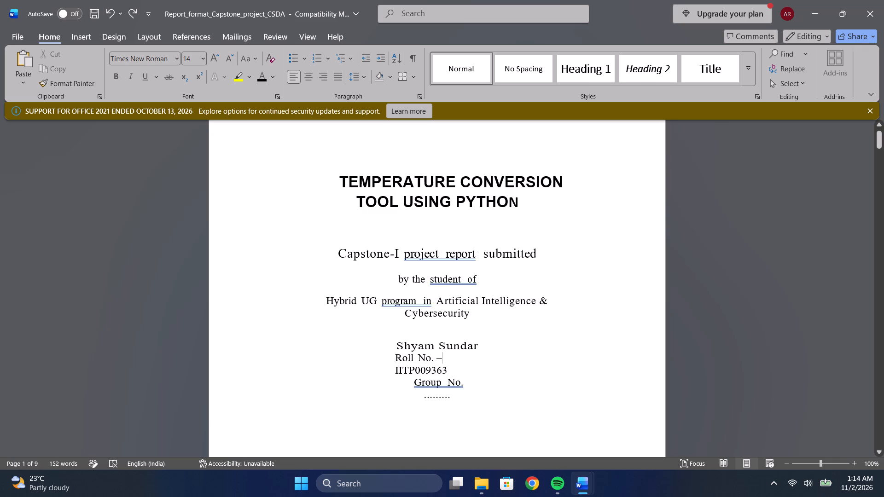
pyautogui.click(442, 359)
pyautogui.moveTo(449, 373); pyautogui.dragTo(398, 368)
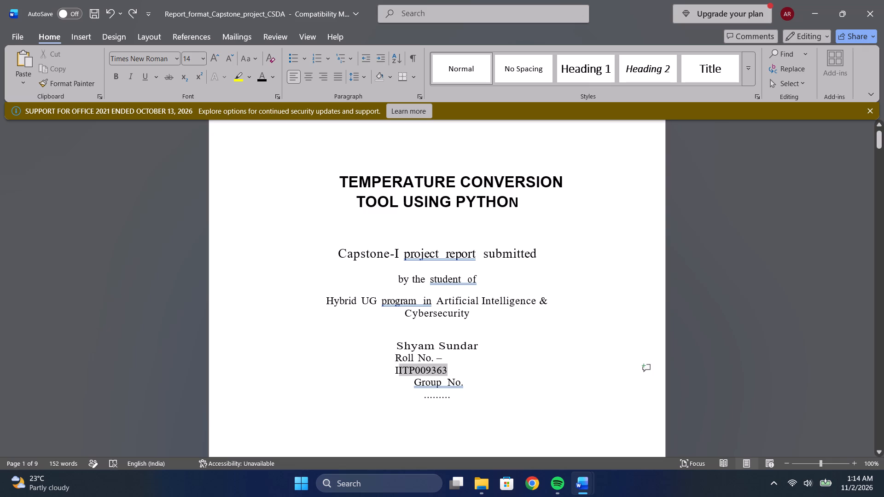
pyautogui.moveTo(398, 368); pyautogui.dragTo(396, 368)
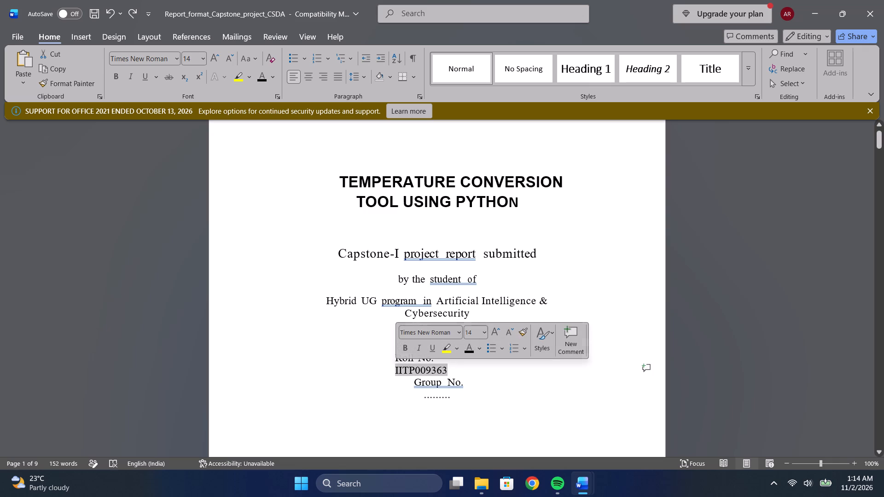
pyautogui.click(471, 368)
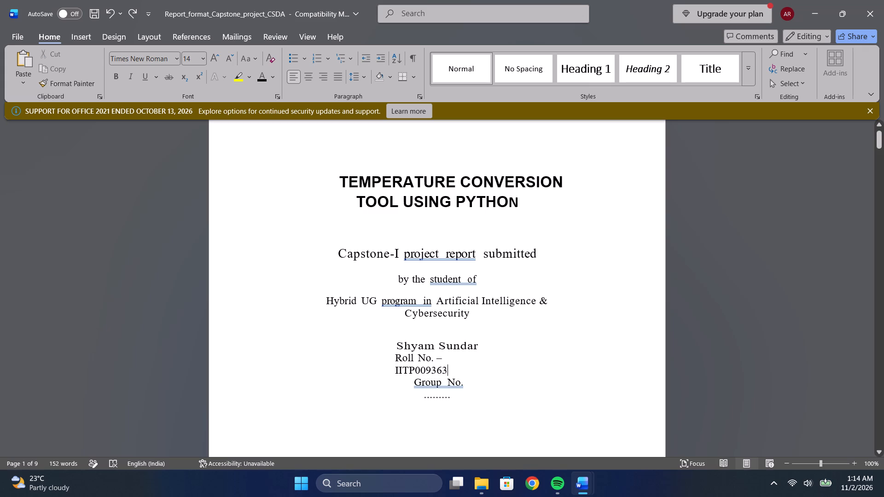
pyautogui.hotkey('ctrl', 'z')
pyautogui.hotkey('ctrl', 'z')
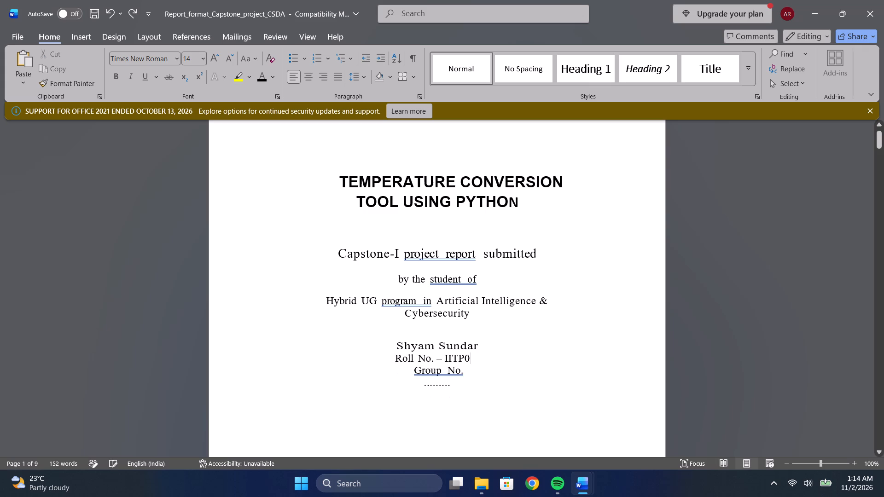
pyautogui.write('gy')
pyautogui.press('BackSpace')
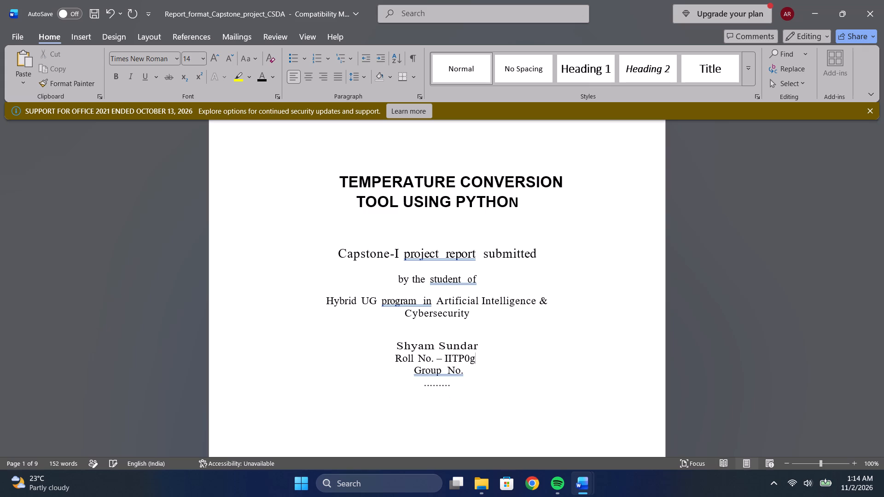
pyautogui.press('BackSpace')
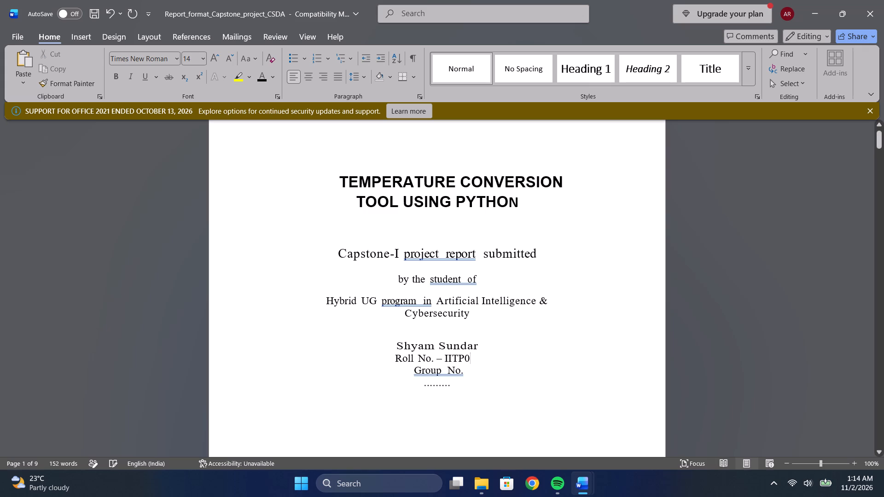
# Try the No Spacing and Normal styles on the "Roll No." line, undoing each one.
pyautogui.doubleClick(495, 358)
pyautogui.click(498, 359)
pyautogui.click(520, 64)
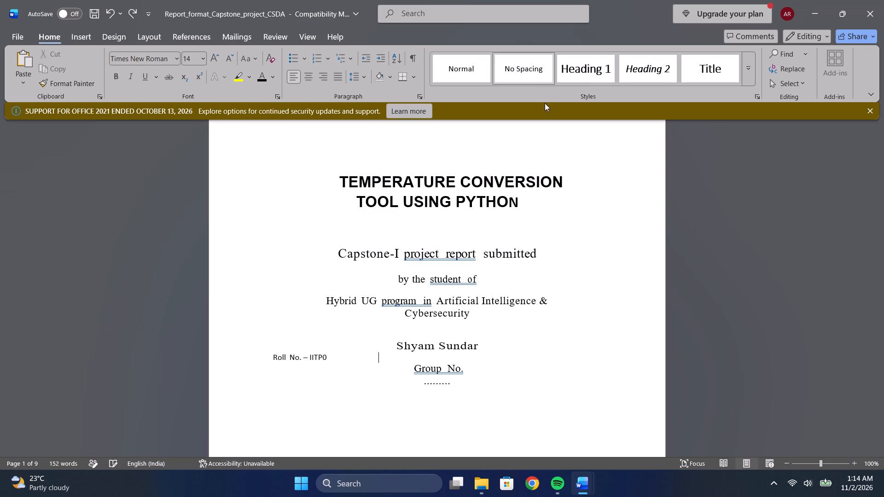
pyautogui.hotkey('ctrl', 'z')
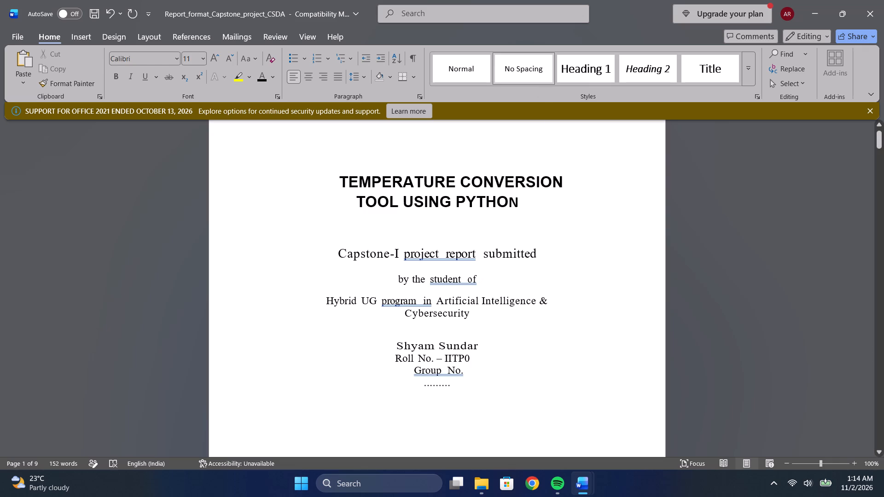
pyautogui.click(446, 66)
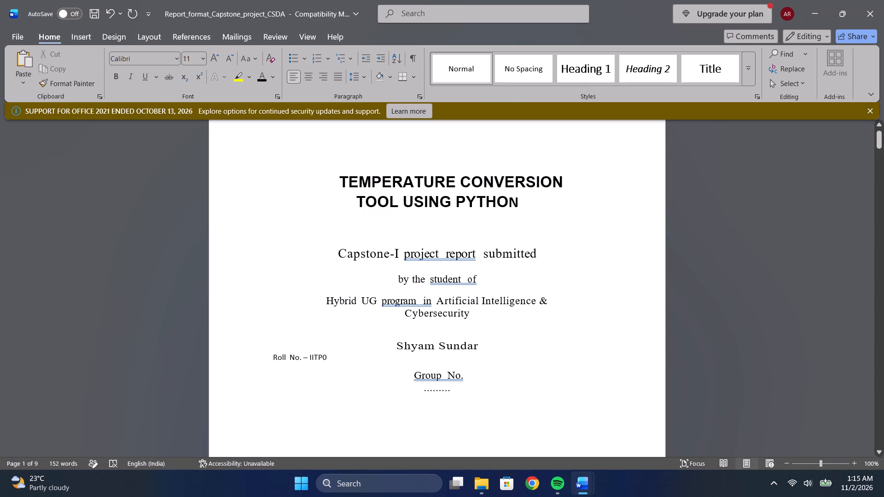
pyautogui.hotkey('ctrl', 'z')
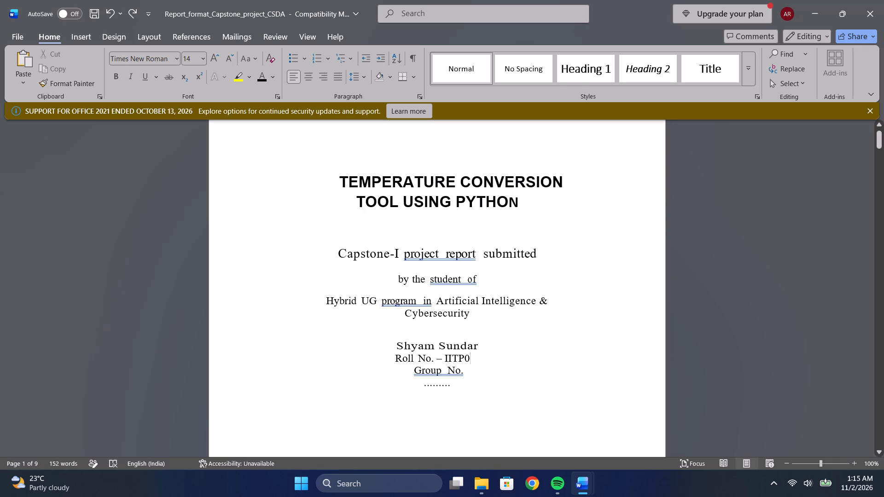
# Replace the period and dash after "Roll No" with a colon and a space.
pyautogui.click(442, 358)
pyautogui.press('BackSpace')
pyautogui.press('BackSpace')
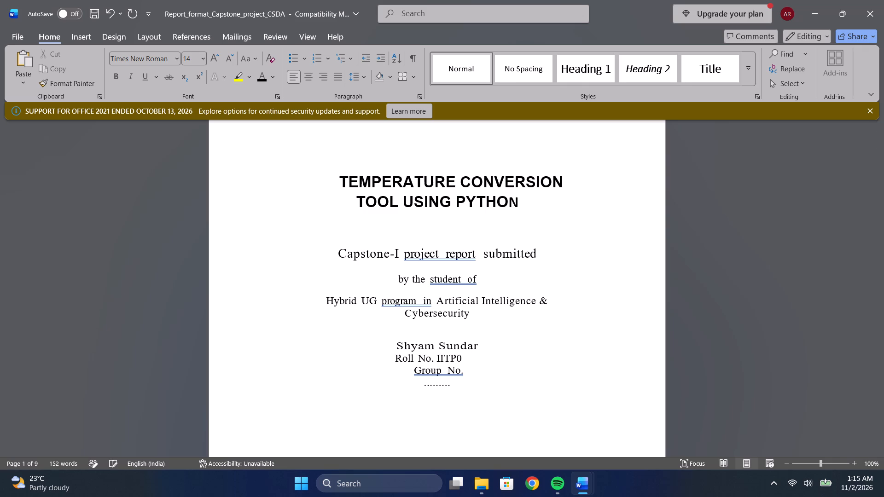
pyautogui.press('BackSpace')
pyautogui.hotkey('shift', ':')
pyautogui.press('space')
# Complete the student's roll number by adding its remaining digits.
pyautogui.click(468, 361)
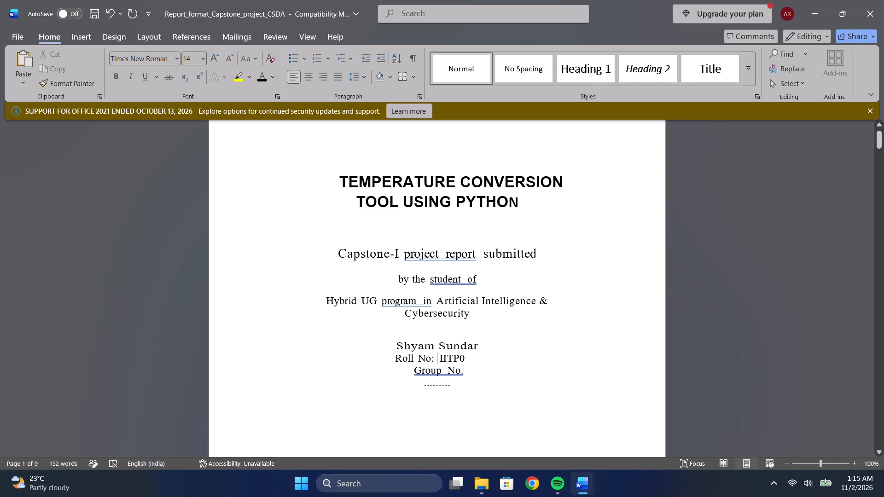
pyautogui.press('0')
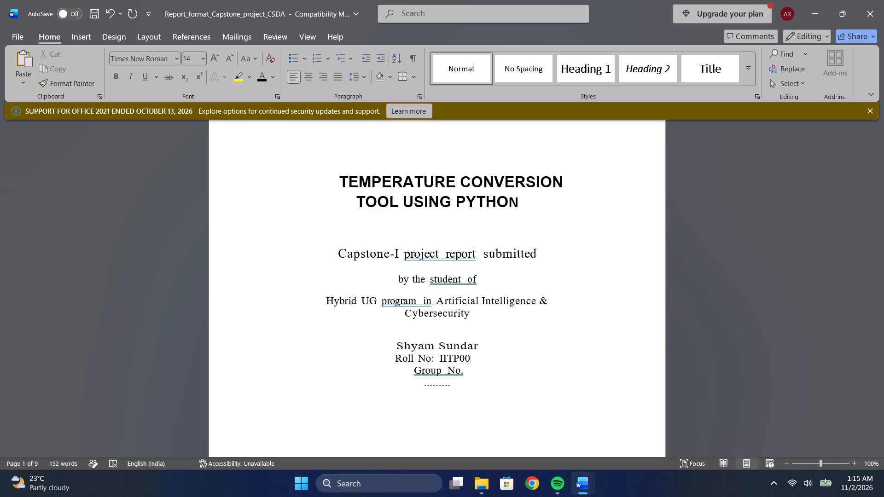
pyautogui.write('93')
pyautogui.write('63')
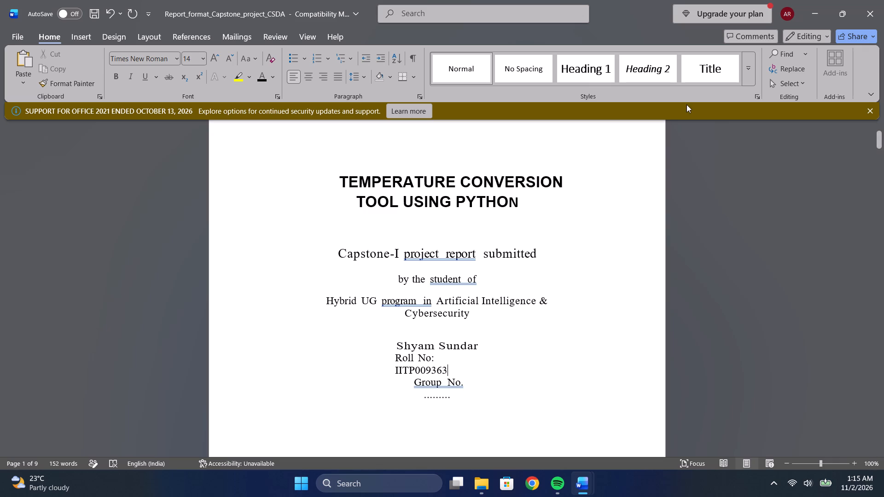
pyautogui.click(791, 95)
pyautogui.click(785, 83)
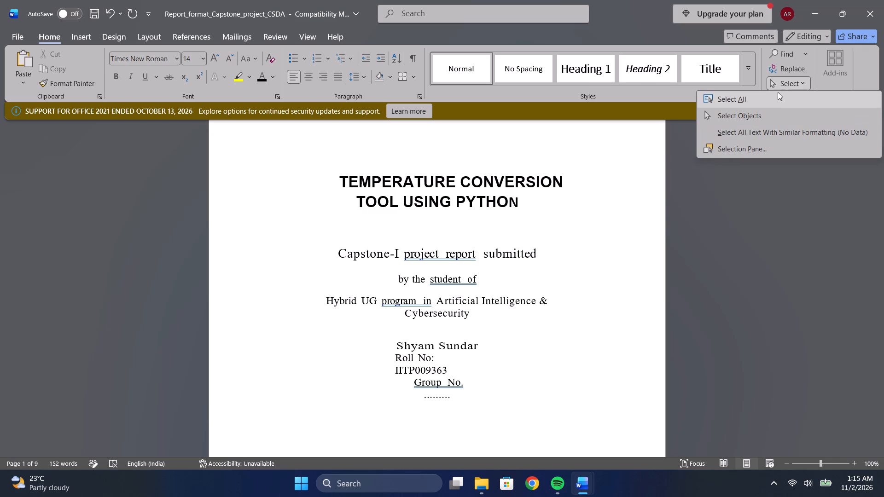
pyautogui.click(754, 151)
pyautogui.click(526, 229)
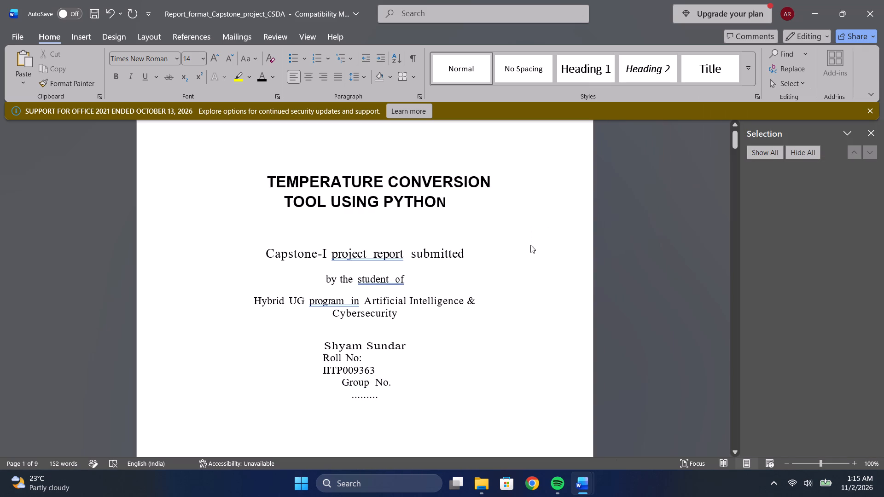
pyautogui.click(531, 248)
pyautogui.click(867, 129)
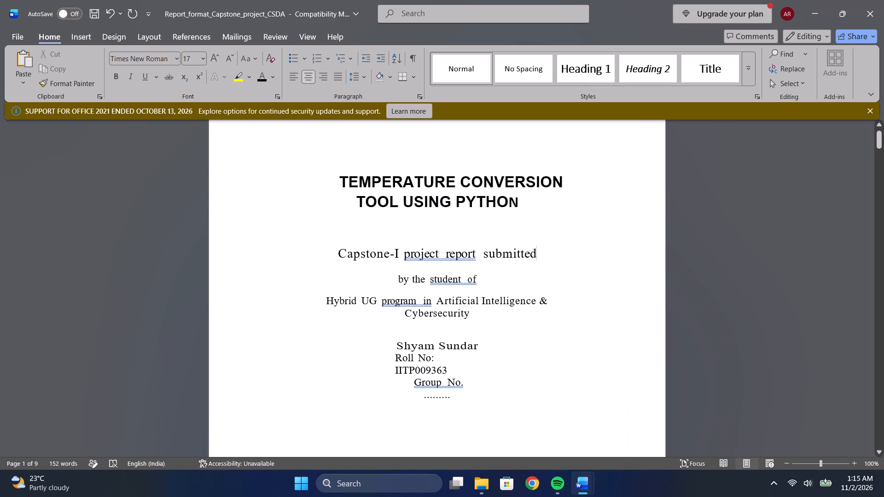
# Reduce the indent of the "Group No." line and delete the dotted placeholder and trailing space after it.
pyautogui.click(470, 384)
pyautogui.click(416, 383)
pyautogui.press('BackSpace')
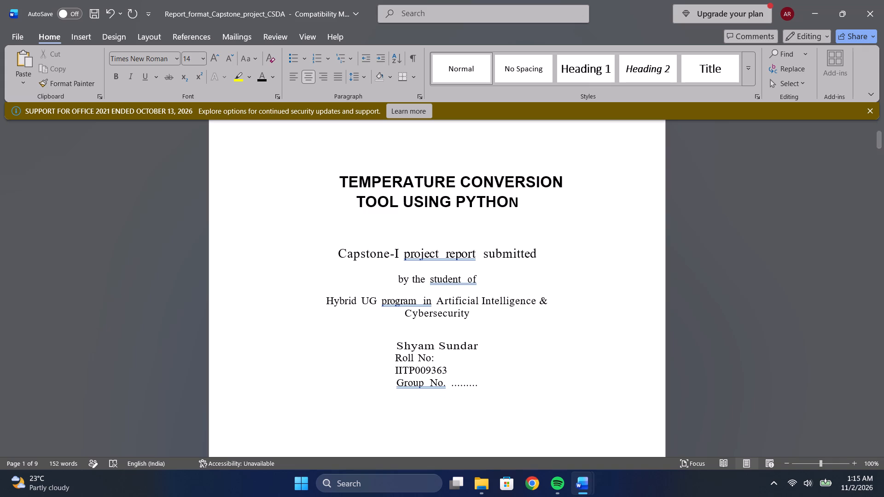
pyautogui.moveTo(479, 383); pyautogui.dragTo(479, 384)
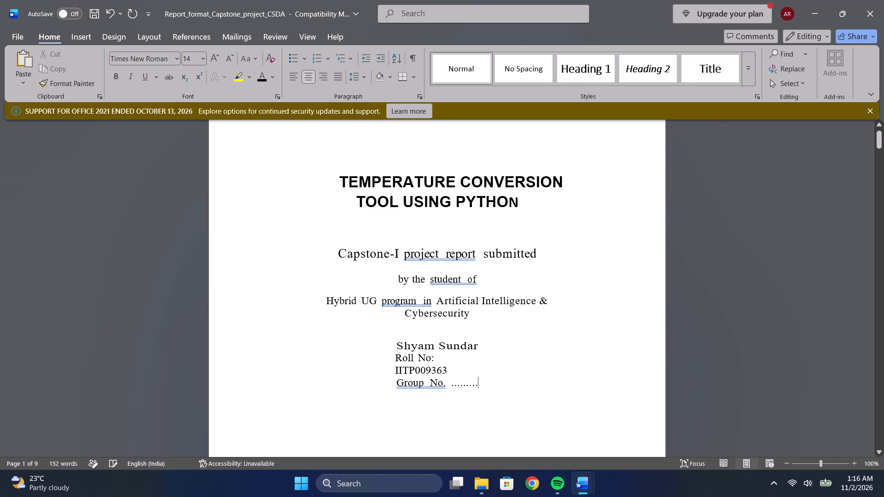
pyautogui.moveTo(479, 384); pyautogui.dragTo(451, 386)
pyautogui.press('BackSpace')
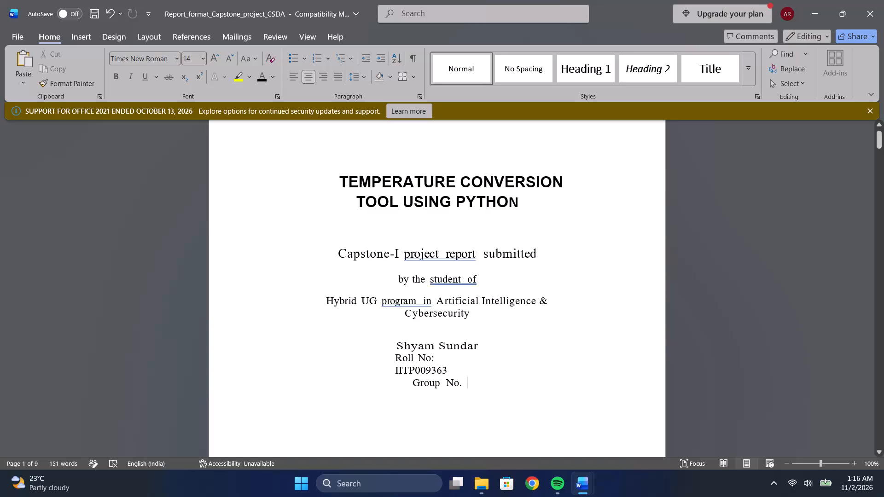
pyautogui.press('BackSpace')
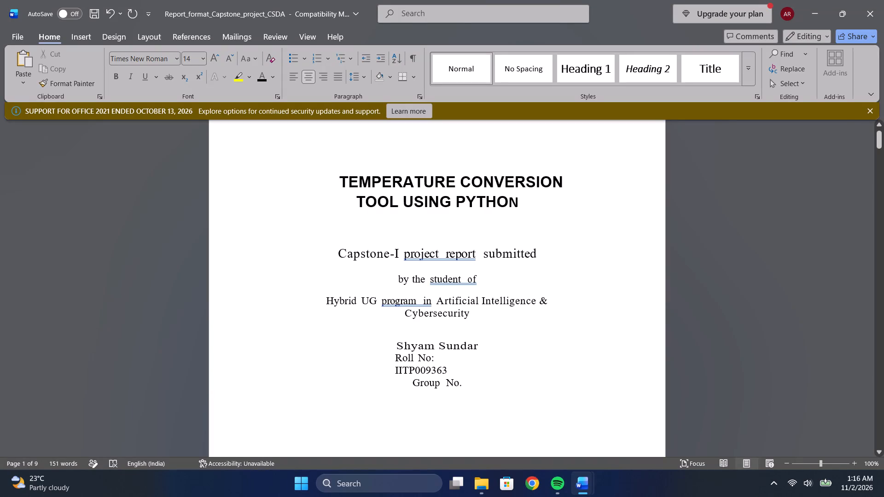
# Left-align the "Group No." line directly beneath the roll number, undoing the extra indent removal.
pyautogui.click(412, 383)
pyautogui.press('BackSpace')
pyautogui.press('BackSpace')
pyautogui.hotkey('ctrl', 'z')
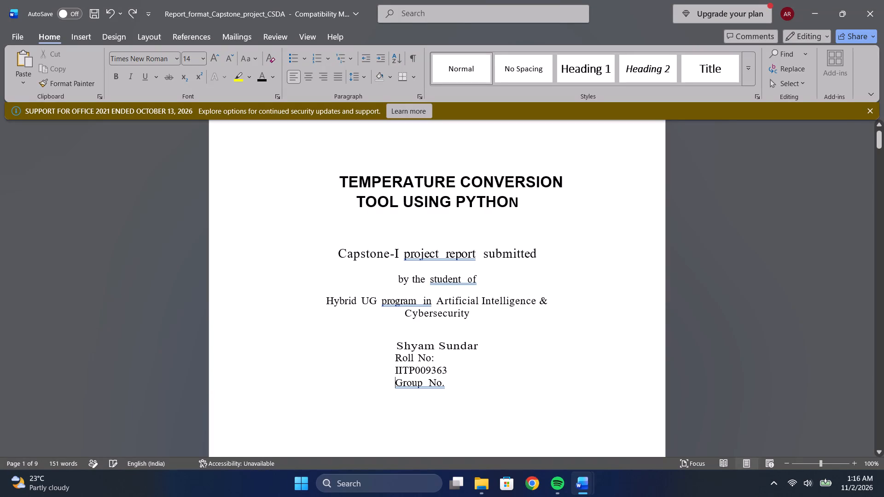
# Add a colon, a space and the group number 49 after "Group No." on the cover page.
pyautogui.click(436, 382)
pyautogui.click(446, 384)
pyautogui.click(446, 384)
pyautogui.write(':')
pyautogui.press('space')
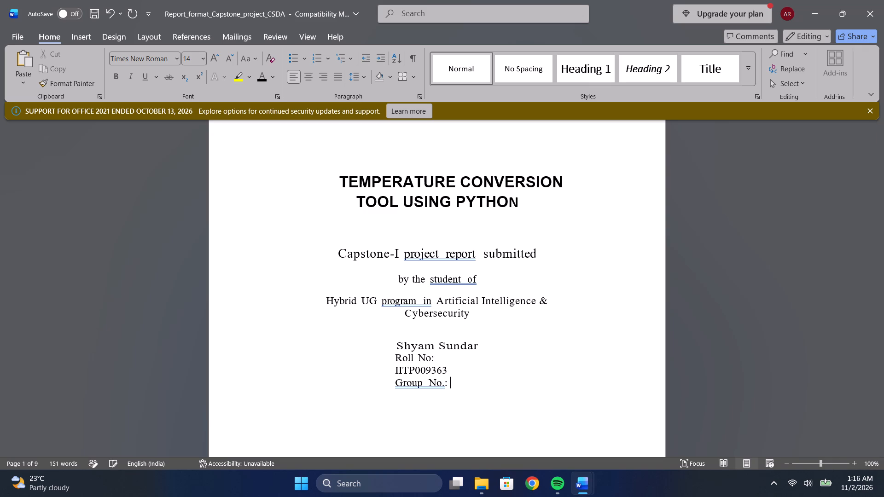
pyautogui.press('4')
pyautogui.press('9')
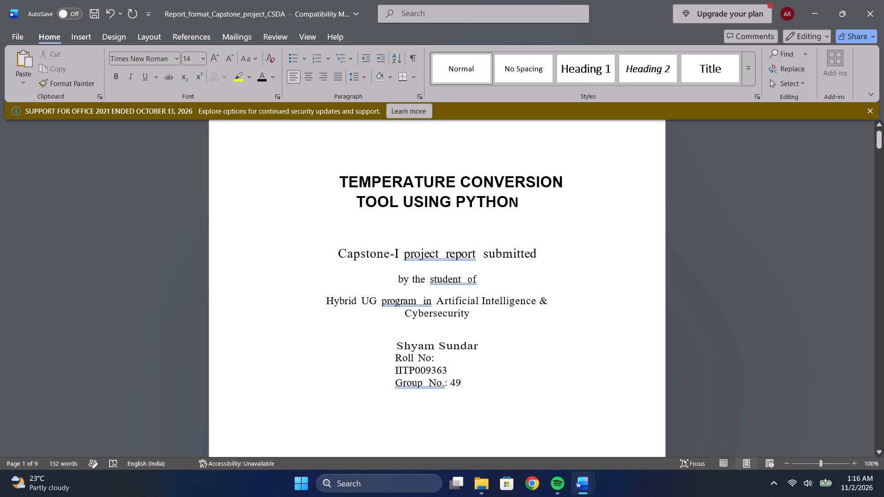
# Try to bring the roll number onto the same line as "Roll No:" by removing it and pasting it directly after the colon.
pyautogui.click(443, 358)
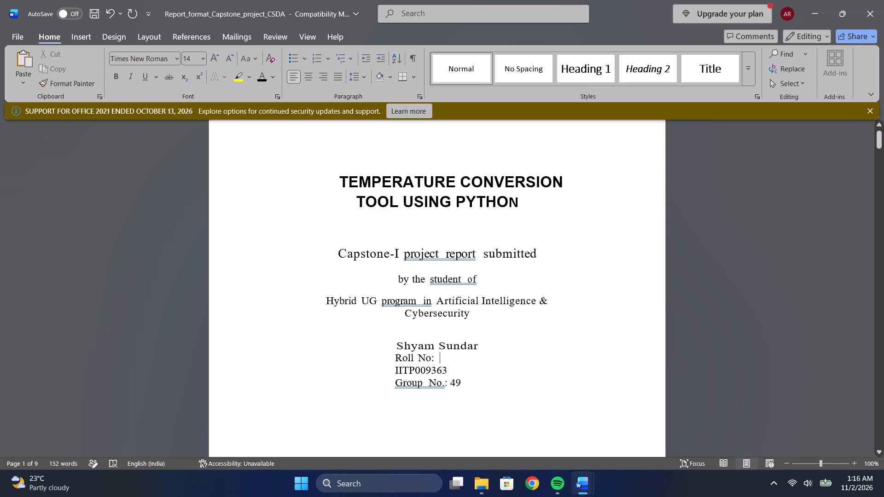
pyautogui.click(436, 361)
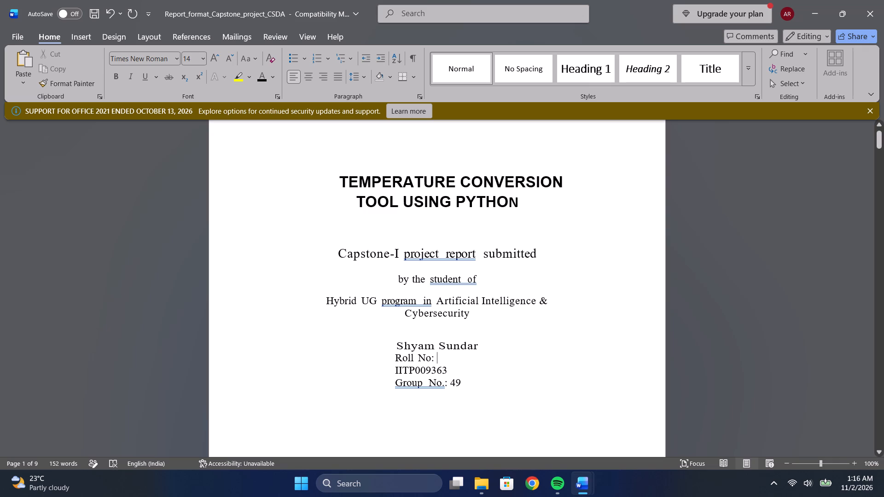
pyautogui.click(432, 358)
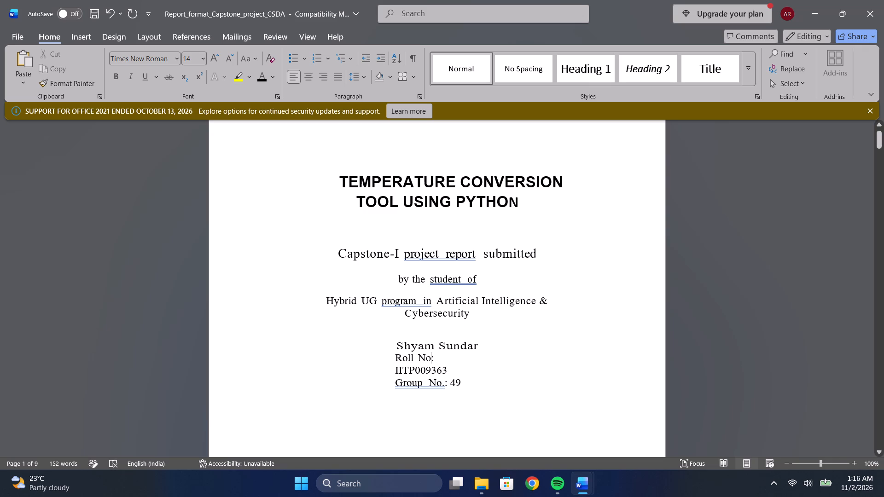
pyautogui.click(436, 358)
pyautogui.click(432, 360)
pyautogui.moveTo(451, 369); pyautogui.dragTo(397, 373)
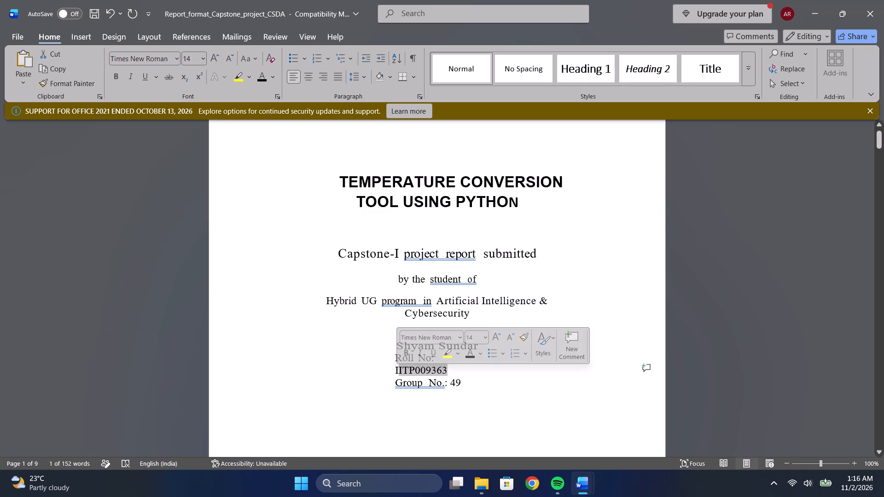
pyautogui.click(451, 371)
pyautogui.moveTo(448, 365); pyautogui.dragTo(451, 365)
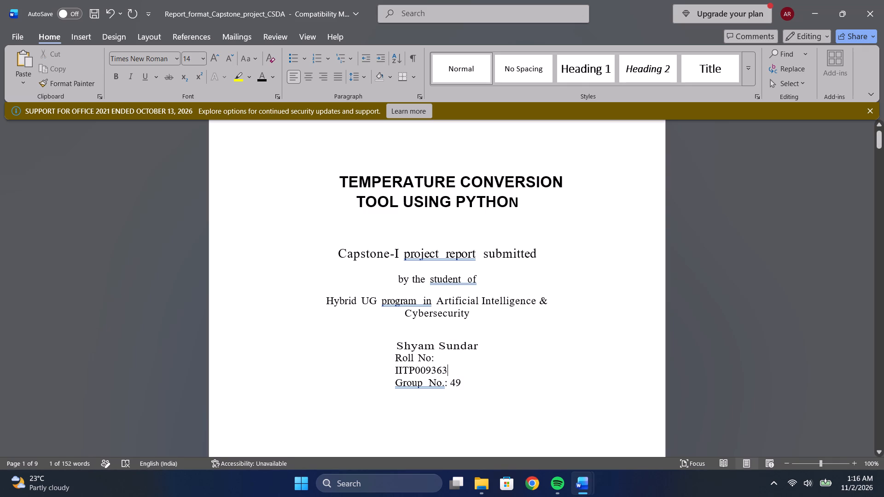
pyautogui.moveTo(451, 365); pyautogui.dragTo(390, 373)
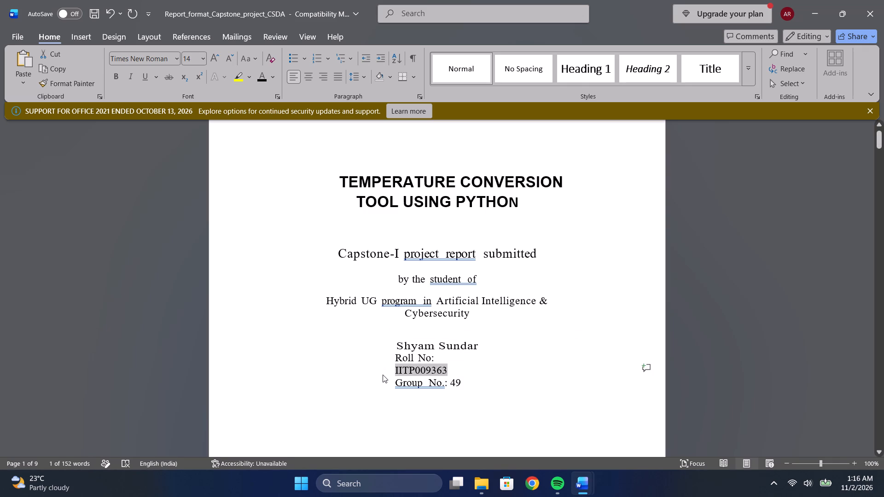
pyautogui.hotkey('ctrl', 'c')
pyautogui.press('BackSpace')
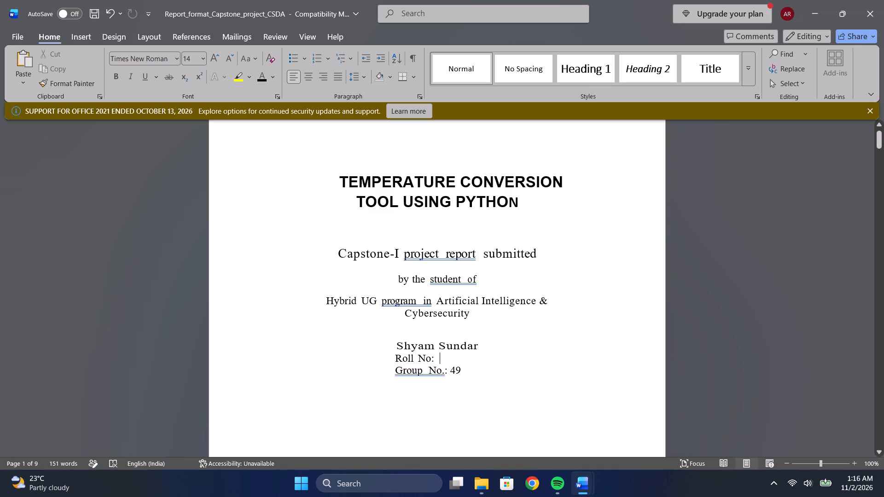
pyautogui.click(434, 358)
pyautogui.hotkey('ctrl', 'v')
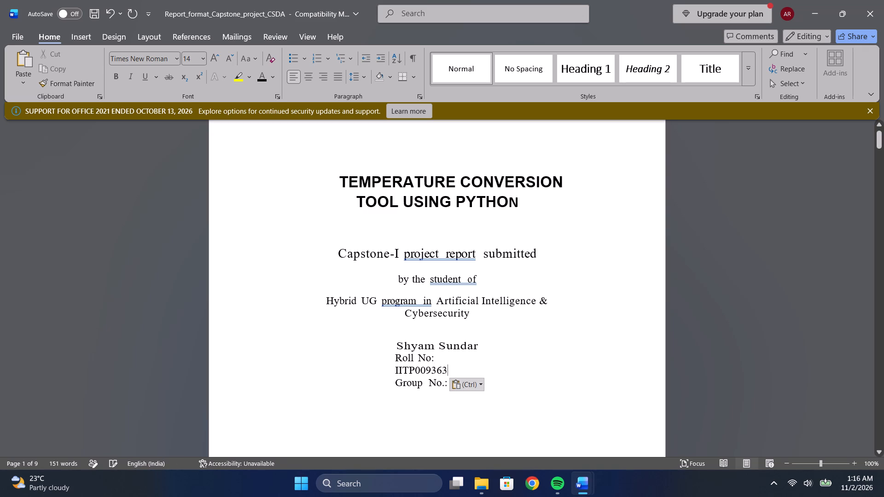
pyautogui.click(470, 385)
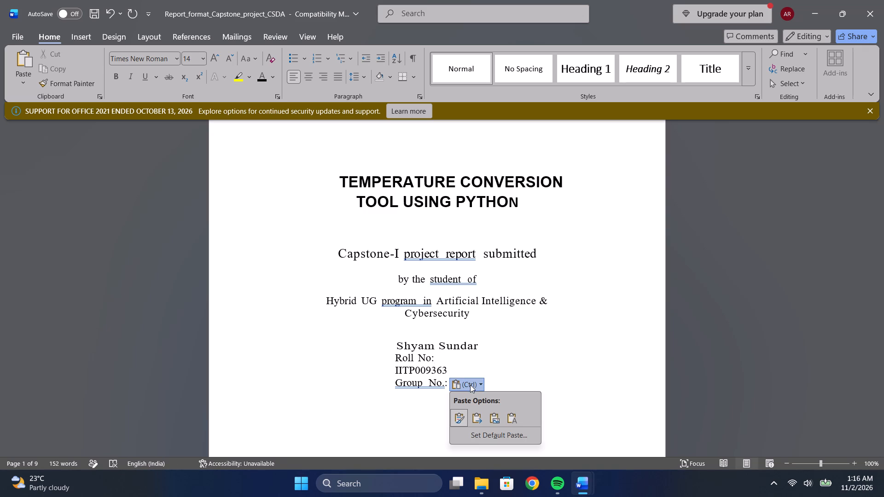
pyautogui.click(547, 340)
# Look over the cover page from the student details down to the institute name and date line.
pyautogui.scroll(-3, 538, 342)
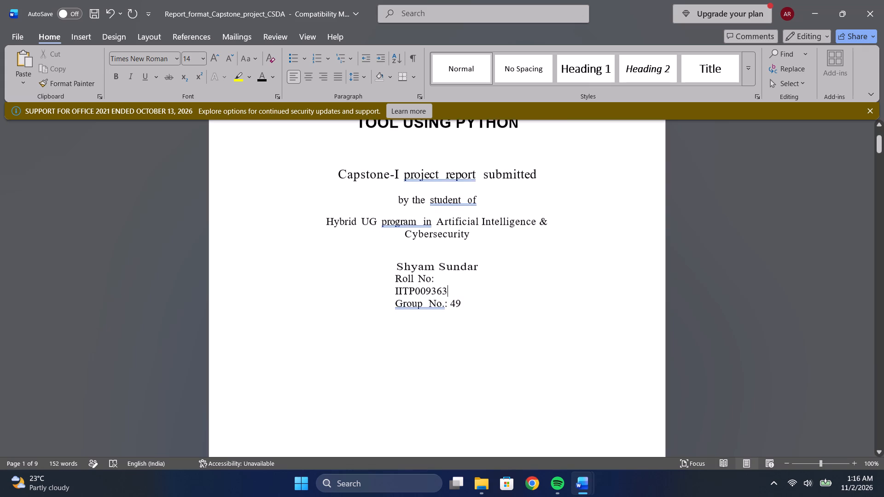
pyautogui.click(496, 368)
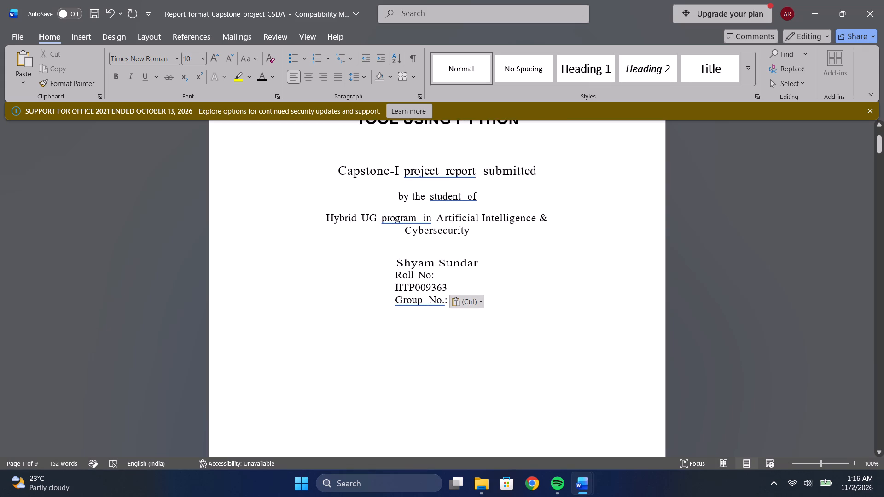
pyautogui.scroll(-7, 539, 351)
pyautogui.scroll(5, 539, 351)
pyautogui.scroll(-4, 540, 350)
pyautogui.scroll(5, 540, 350)
pyautogui.scroll(-3, 541, 350)
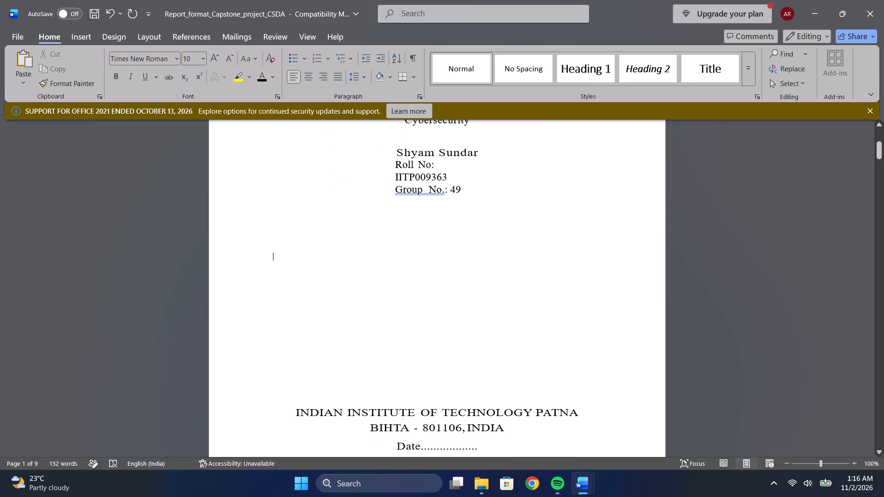
pyautogui.scroll(5, 541, 350)
pyautogui.scroll(-4, 541, 351)
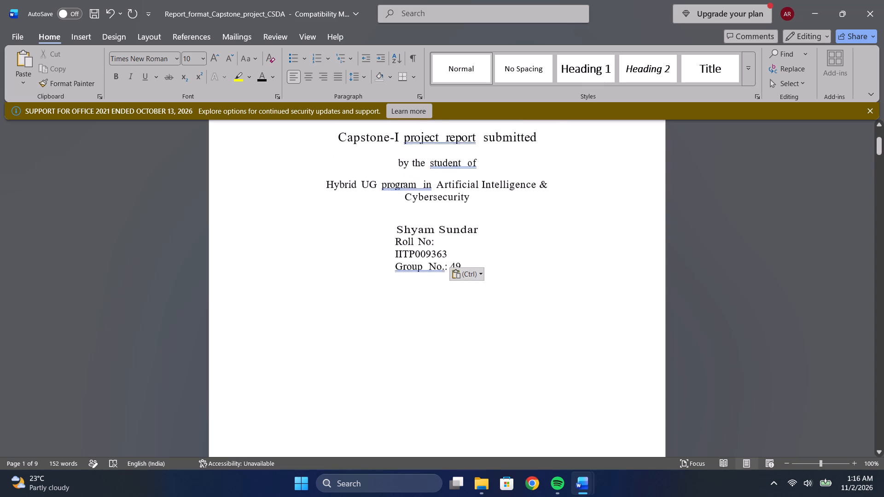
pyautogui.scroll(-2, 541, 351)
pyautogui.scroll(4, 541, 351)
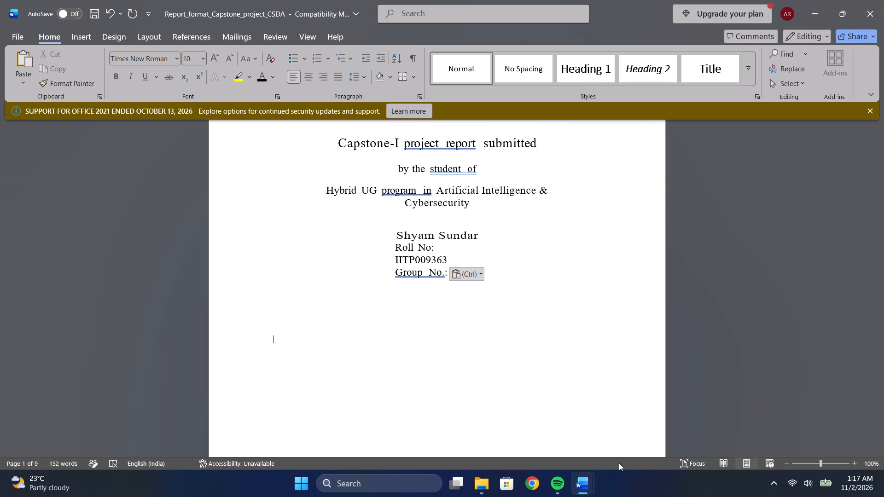
# Switch to the IITP REPORT document and examine its cover page for the student, team and institute details.
pyautogui.click(642, 423)
pyautogui.click(535, 423)
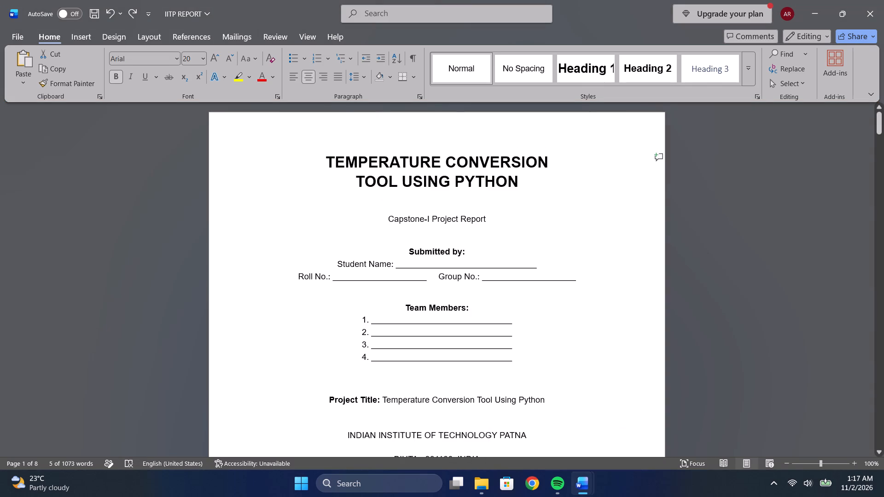
pyautogui.click(570, 338)
pyautogui.scroll(1, 481, 317)
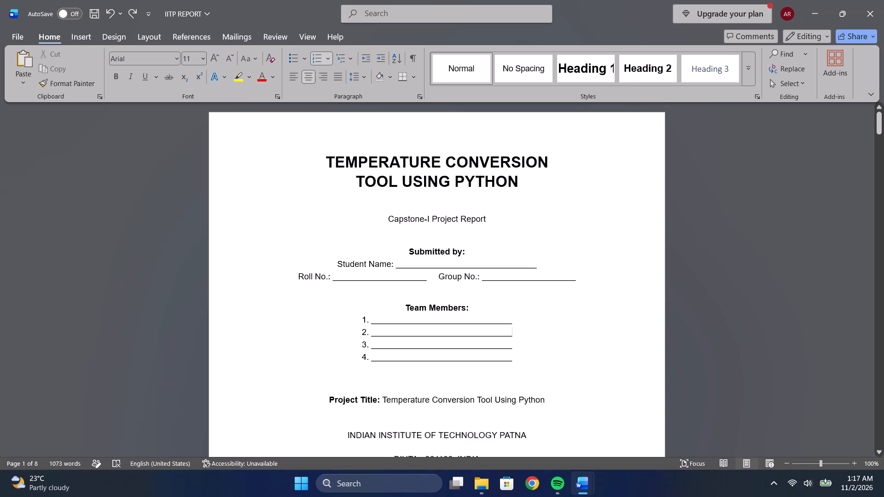
pyautogui.scroll(-2, 481, 317)
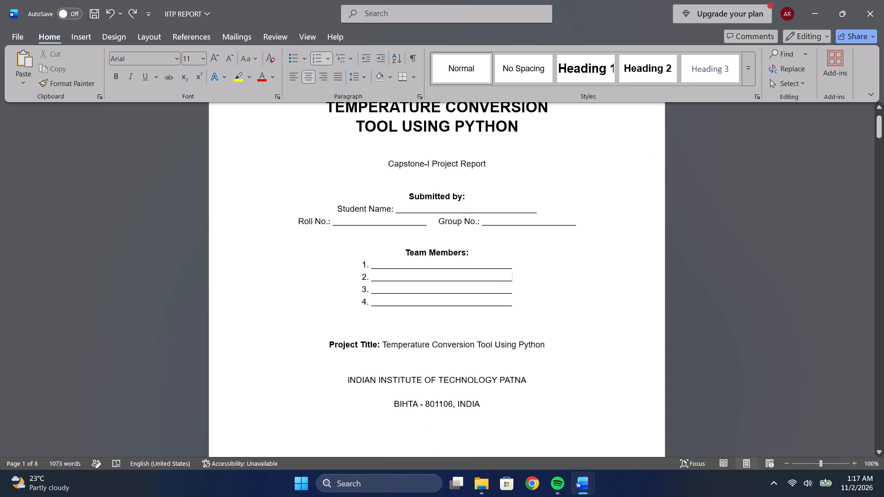
pyautogui.scroll(-1, 560, 343)
pyautogui.scroll(1, 481, 335)
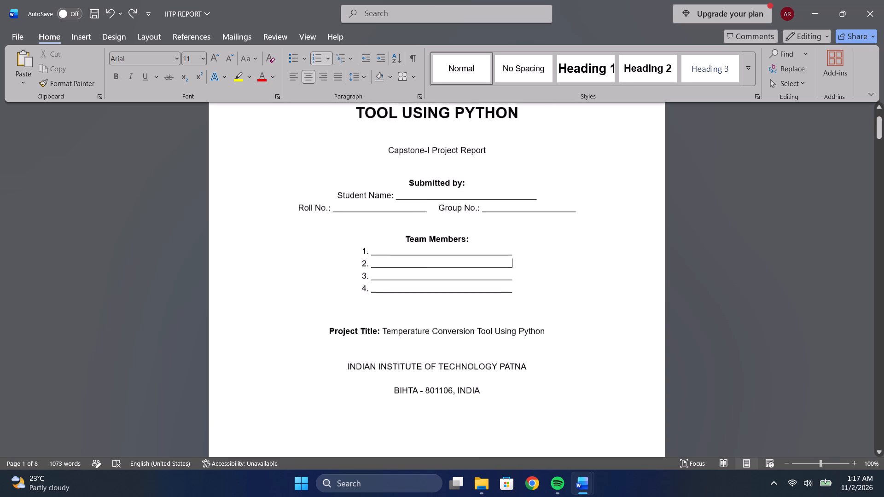
# Switch back to the Report_format document and remove "USING PYTHON" from the cover title, leaving "TEMPERATURE CONVERSION TOOL".
pyautogui.scroll(1, 481, 335)
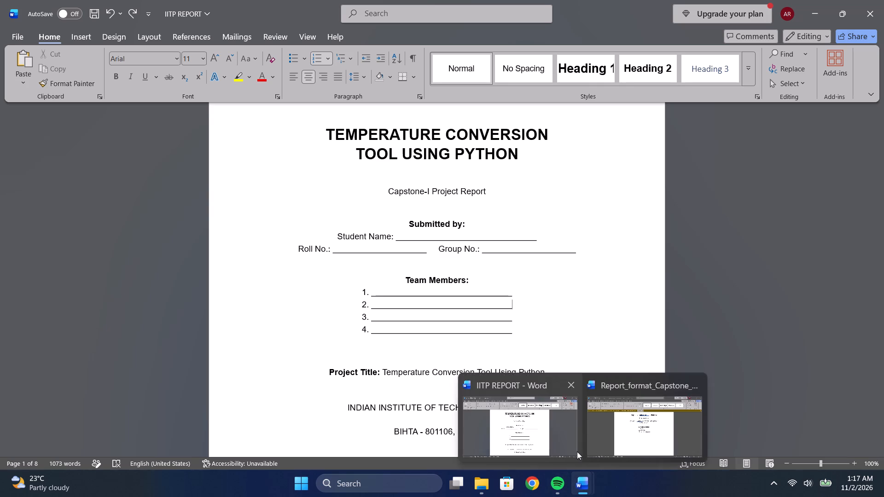
pyautogui.click(660, 434)
pyautogui.scroll(7, 454, 261)
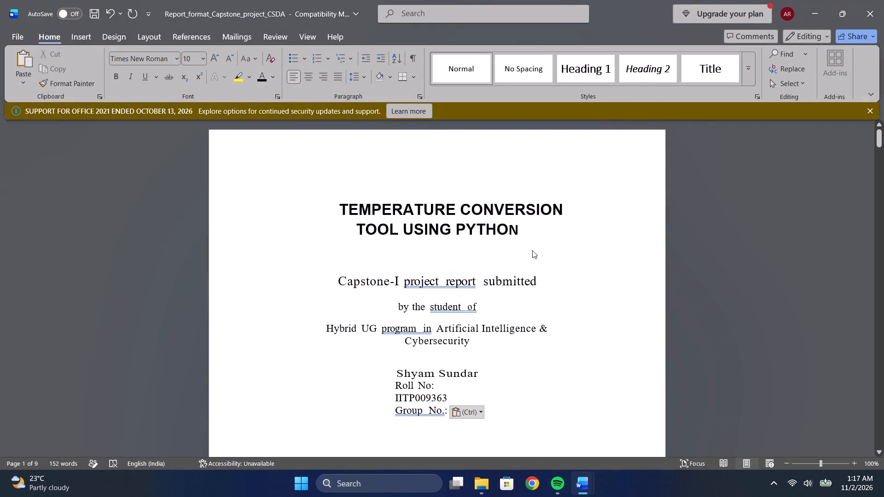
pyautogui.click(523, 226)
pyautogui.press('BackSpace')
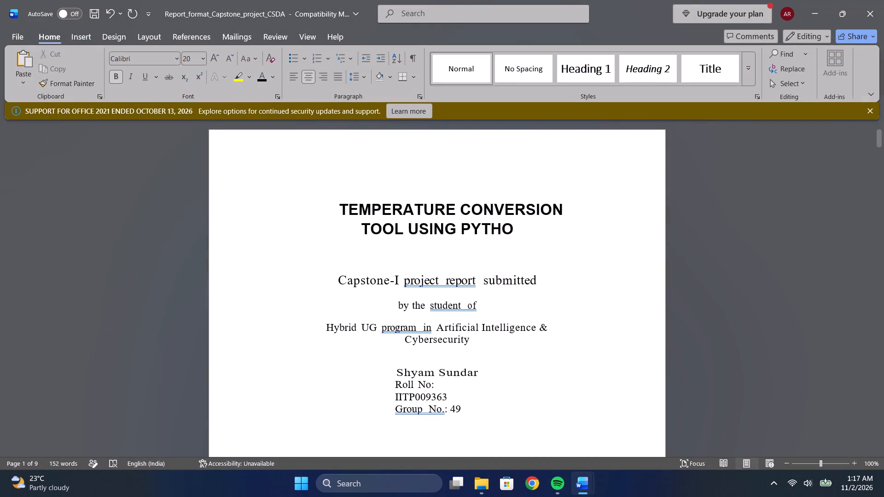
pyautogui.press('BackSpace')
pyautogui.press('BackSpace')
pyautogui.press('BackSpace')
pyautogui.press('BackSpace')
pyautogui.press('BackSpace')
pyautogui.press('BackSpace')
pyautogui.press('BackSpace')
pyautogui.press('BackSpace')
pyautogui.press('BackSpace')
pyautogui.press('BackSpace')
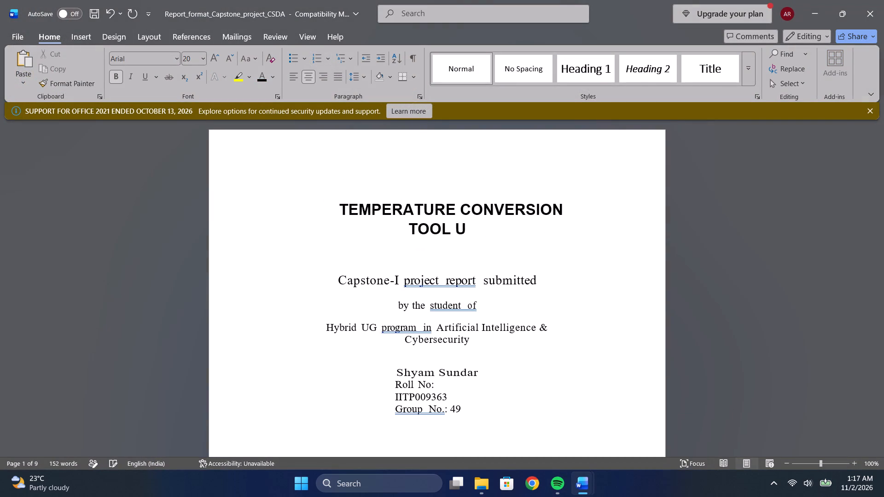
pyautogui.press('BackSpace')
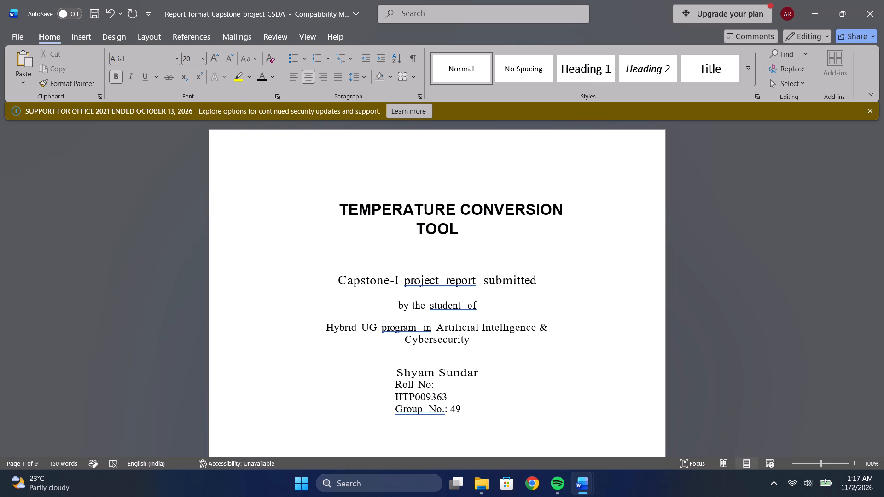
pyautogui.click(587, 254)
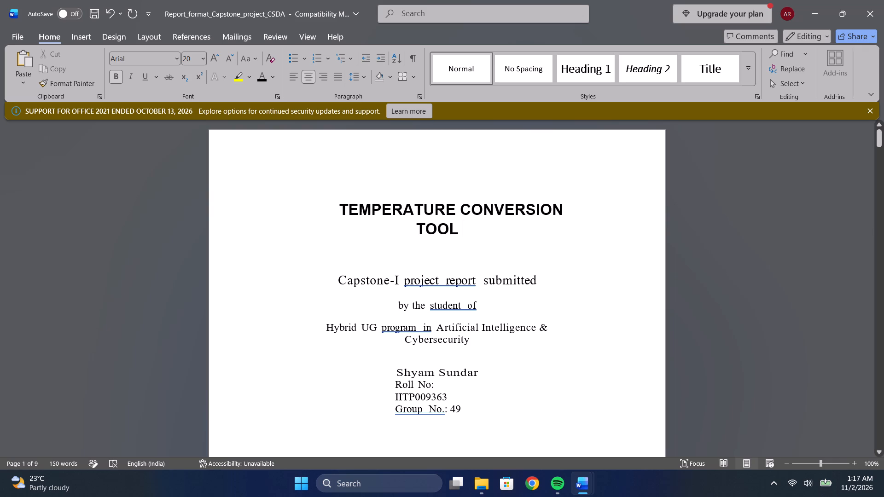
# Break the signature line on the Declaration page before "Roll No", moving "Roll No, Group No., and Signature" to a new line.
pyautogui.scroll(-2, 569, 263)
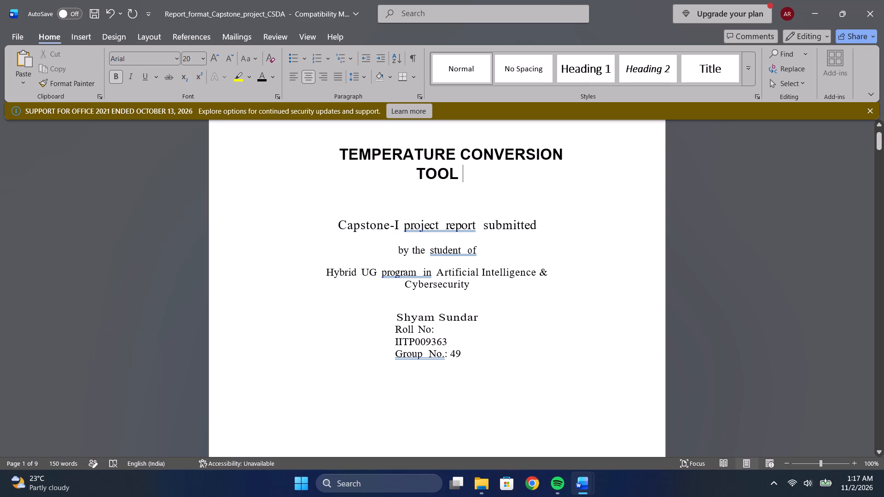
pyautogui.scroll(-4, 516, 247)
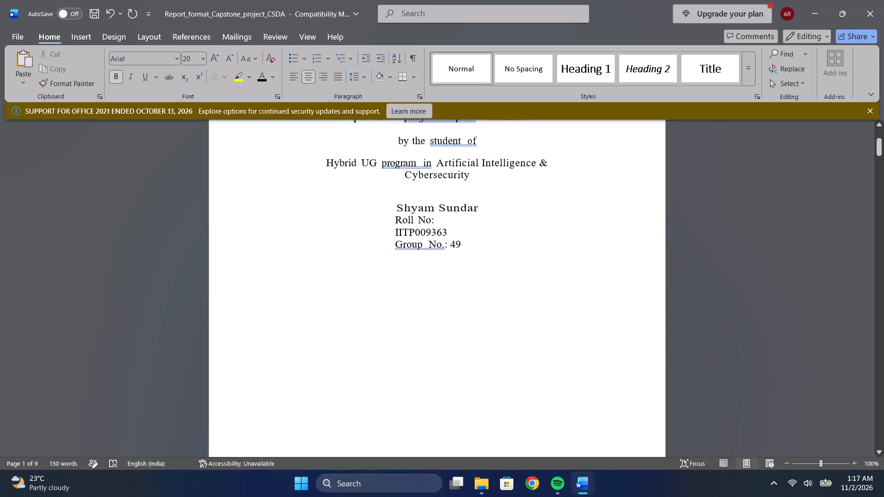
pyautogui.scroll(-9, 492, 274)
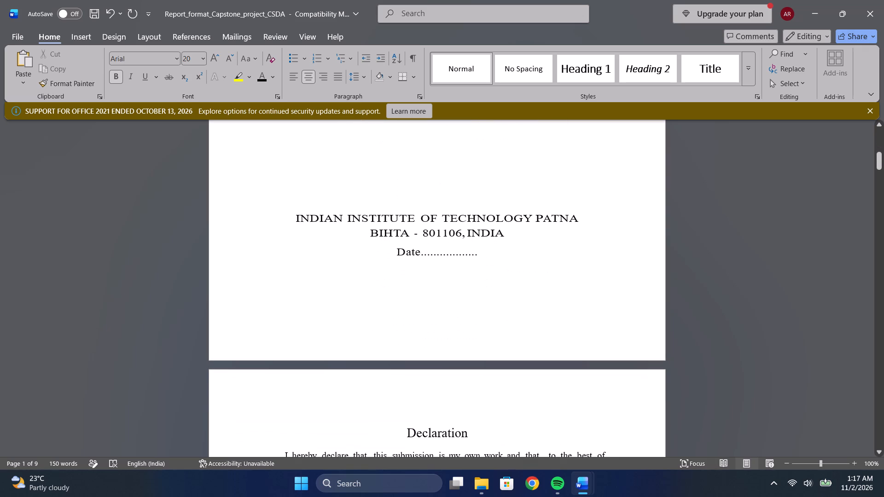
pyautogui.click(479, 255)
pyautogui.scroll(-7, 479, 255)
pyautogui.click(494, 348)
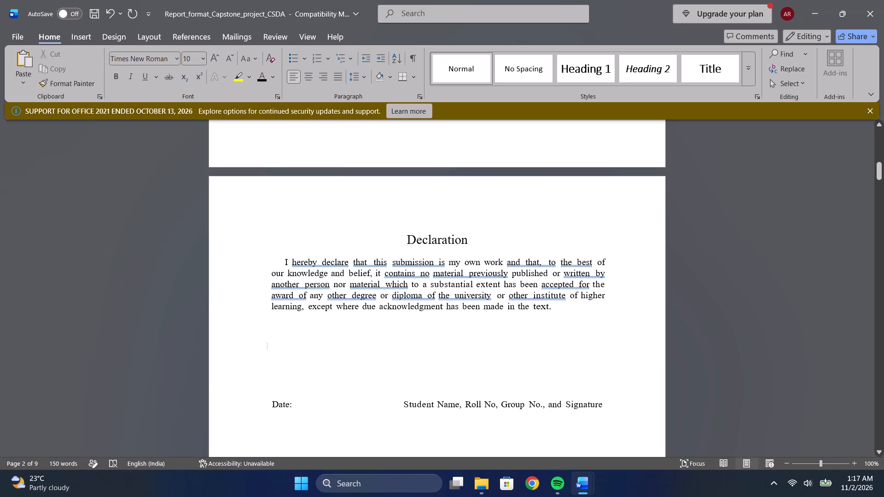
pyautogui.click(465, 406)
pyautogui.press('Return')
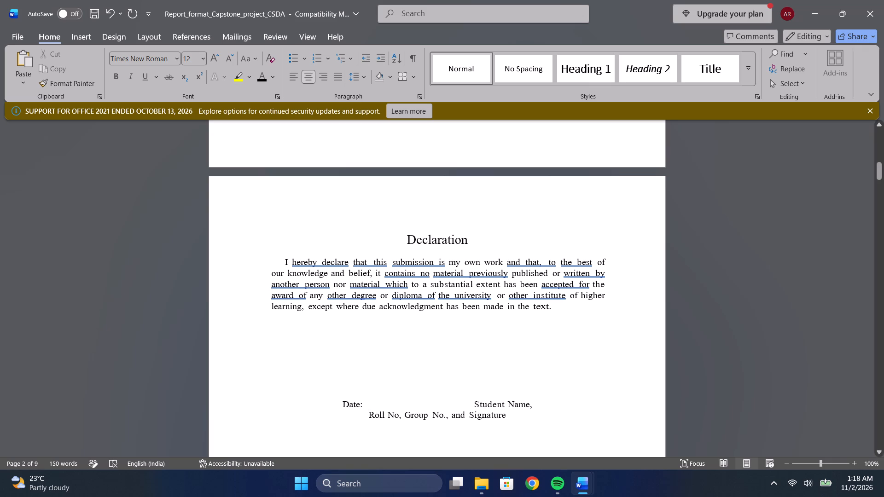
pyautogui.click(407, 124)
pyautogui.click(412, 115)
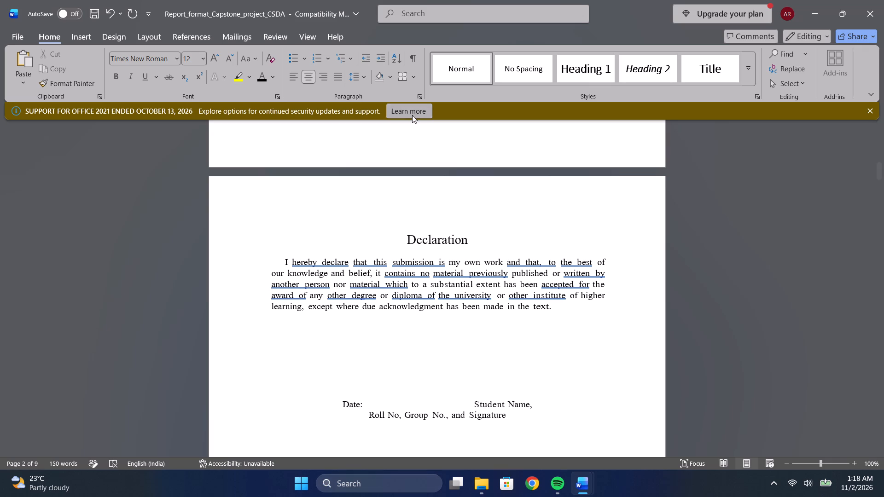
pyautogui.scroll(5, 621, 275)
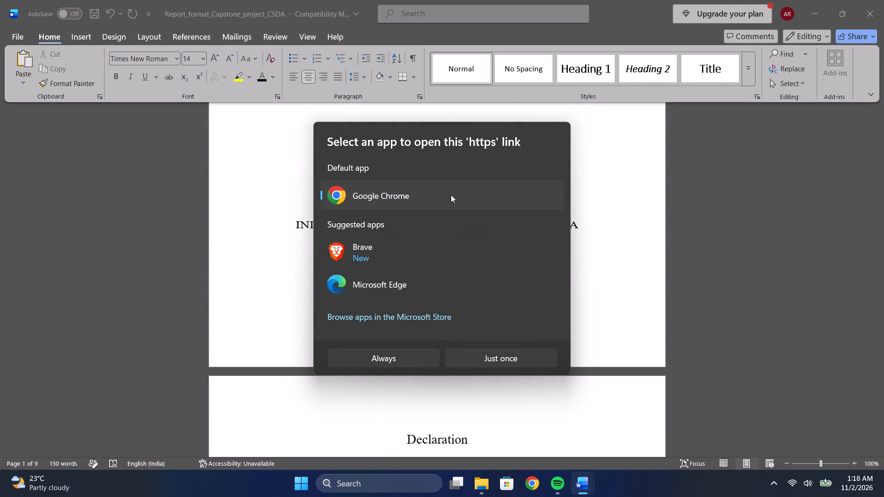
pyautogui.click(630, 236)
# Look over the cover page's student details, institute and date lines, and the start of the Declaration page.
pyautogui.scroll(-4, 511, 288)
pyautogui.scroll(4, 510, 288)
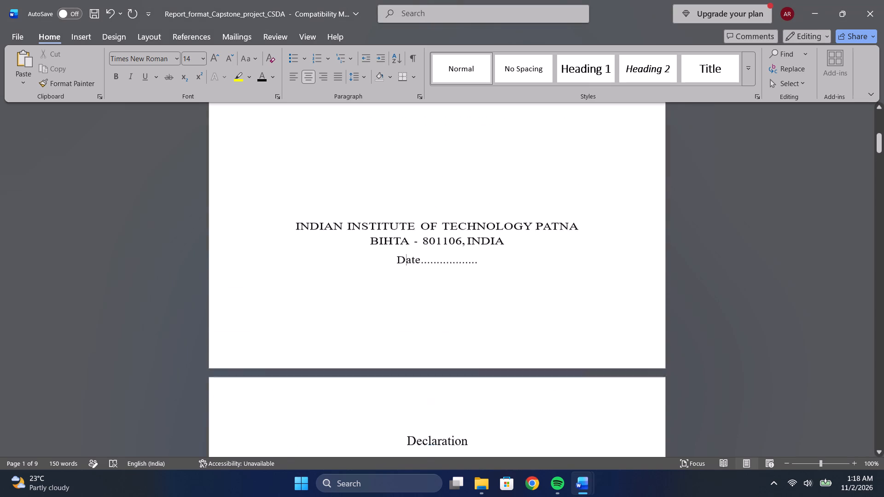
pyautogui.scroll(9, 510, 288)
pyautogui.scroll(-12, 510, 288)
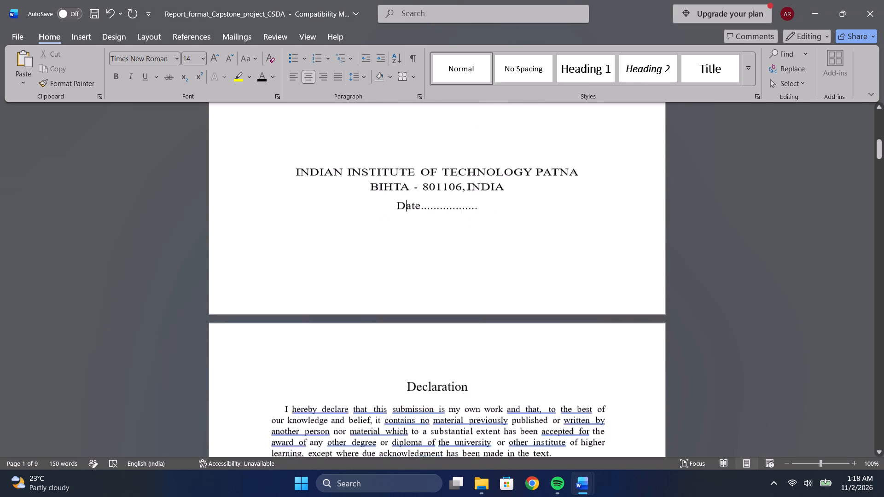
pyautogui.scroll(-2, 510, 288)
# Copy the cover page text from the title through the group number into a new blank document.
pyautogui.scroll(5, 510, 293)
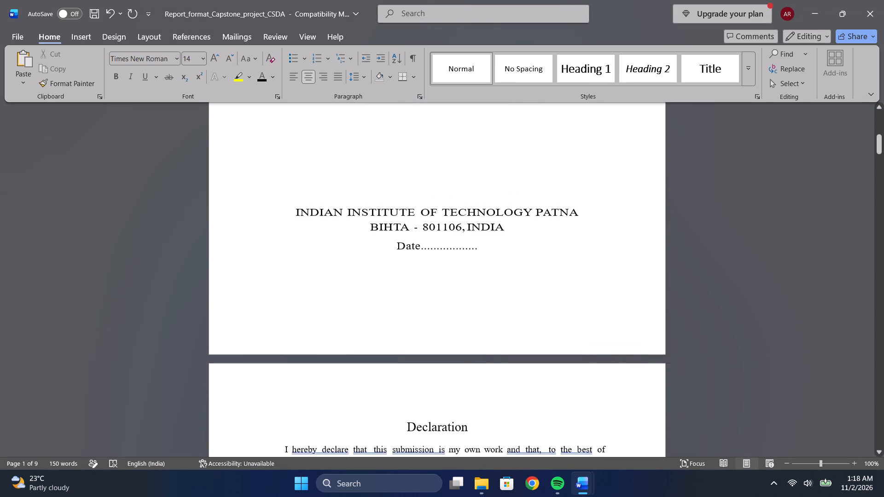
pyautogui.scroll(17, 510, 293)
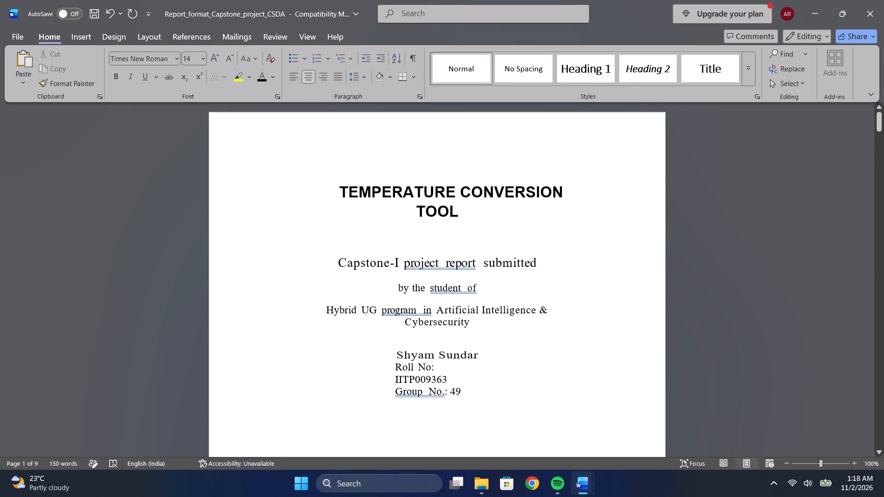
pyautogui.moveTo(510, 395); pyautogui.dragTo(320, 173)
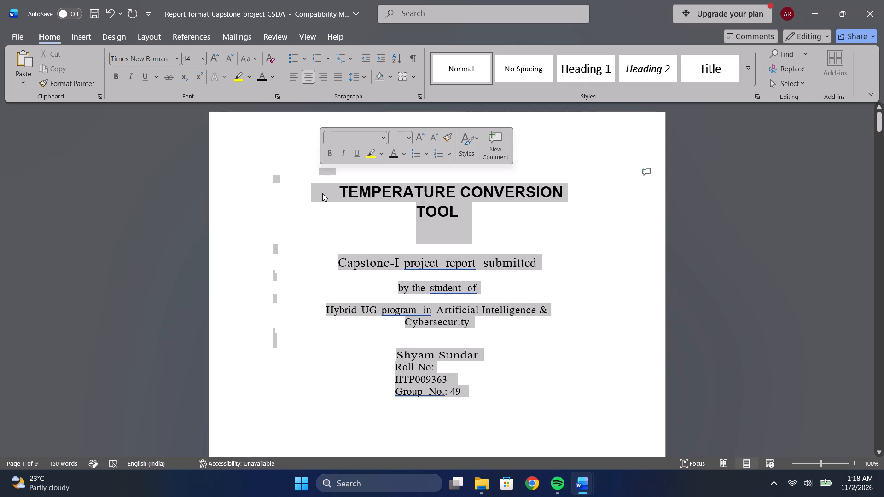
pyautogui.hotkey('ctrl', 'c')
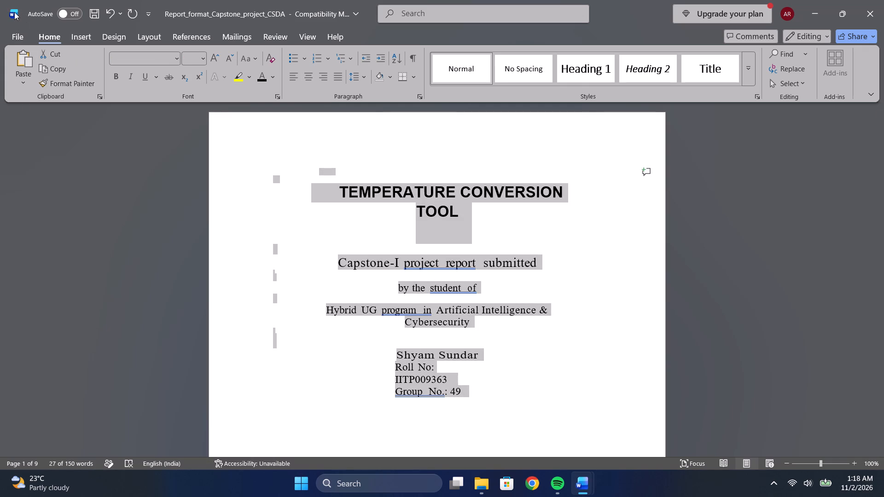
pyautogui.click(17, 35)
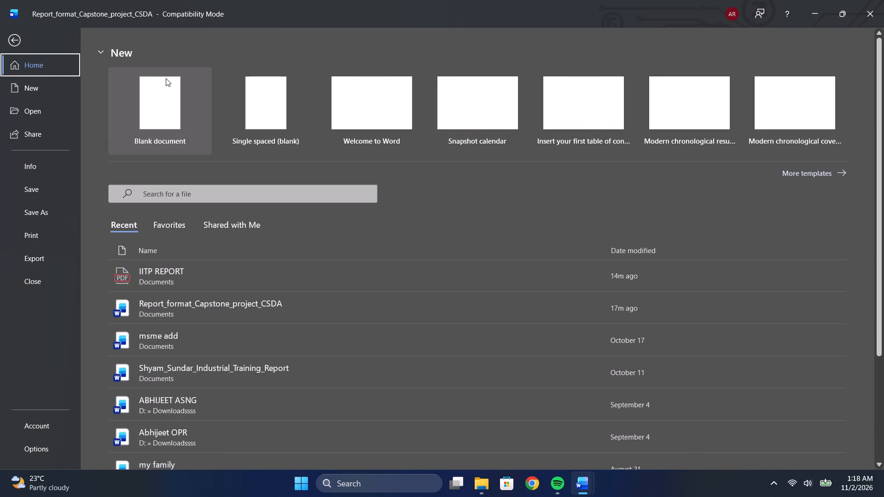
pyautogui.click(166, 78)
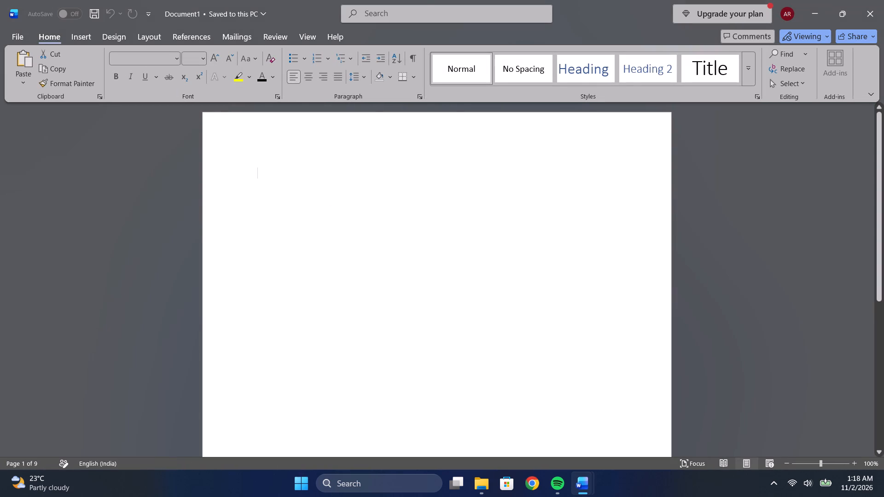
pyautogui.hotkey('ctrl', 'v')
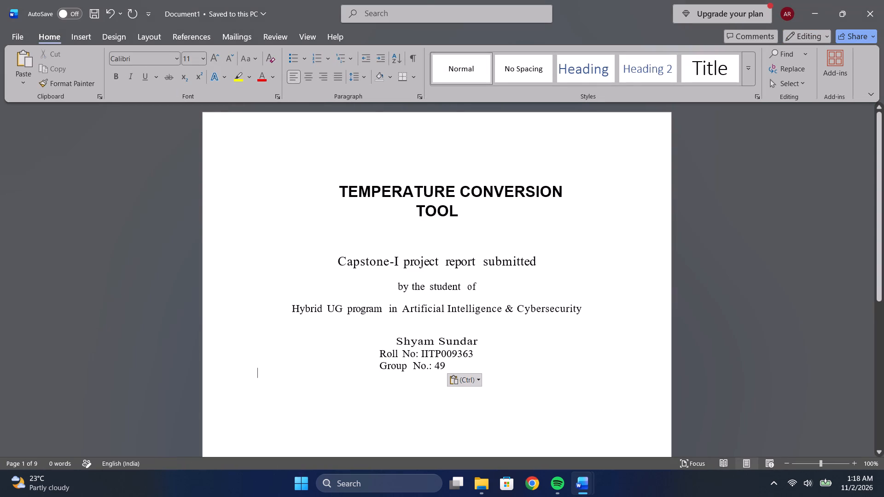
# Copy the institute name, address and date lines from the Report_format cover page and paste them after the group number in the new document.
pyautogui.click(525, 365)
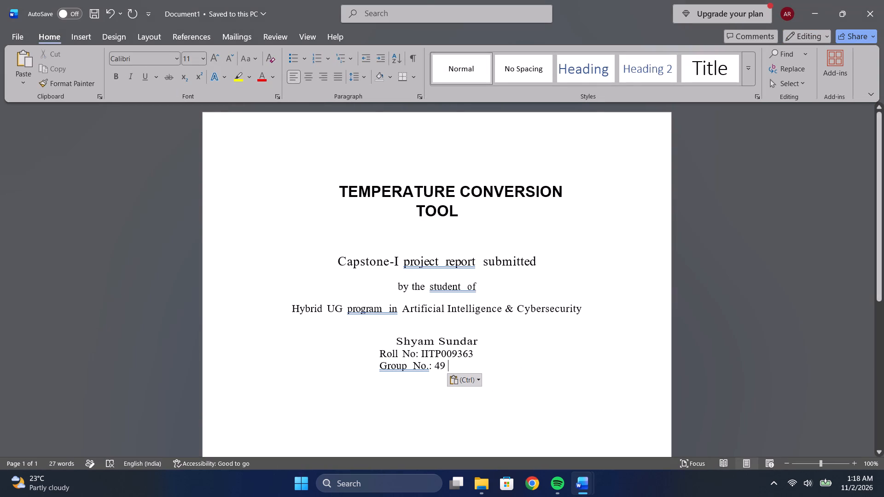
pyautogui.scroll(-10, 516, 351)
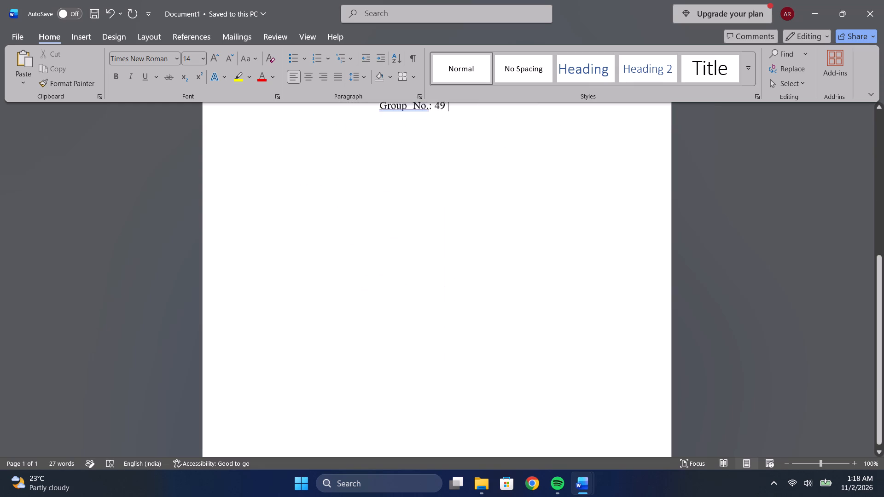
pyautogui.scroll(9, 516, 351)
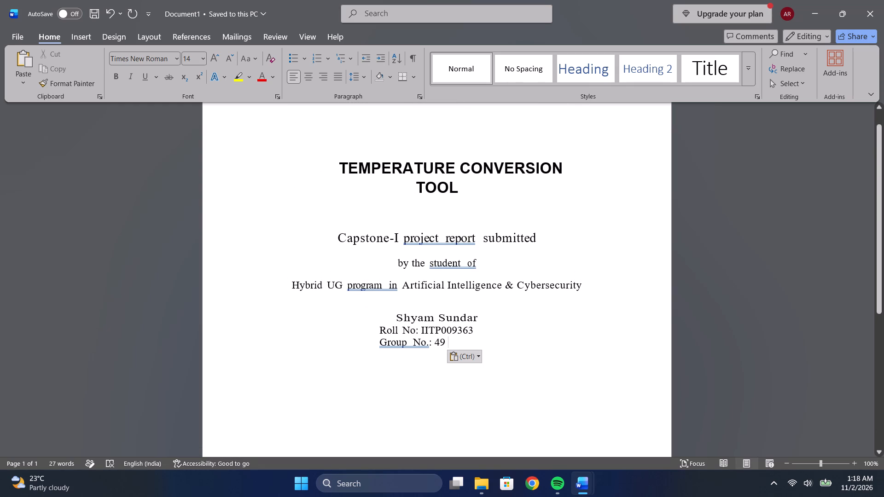
pyautogui.scroll(-3, 506, 311)
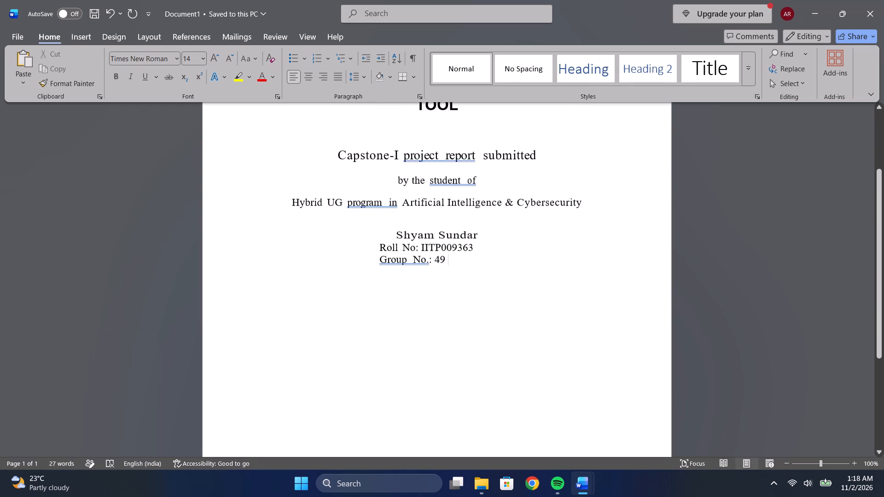
pyautogui.scroll(-4, 506, 311)
pyautogui.scroll(3, 506, 311)
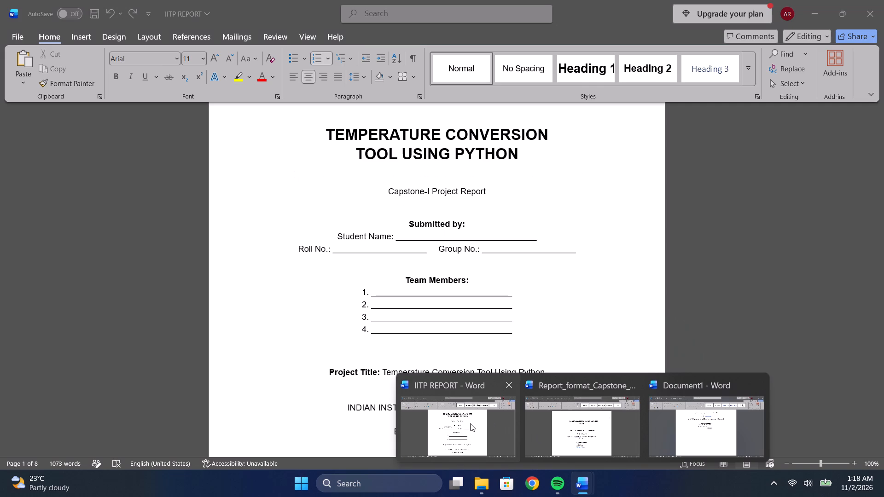
pyautogui.click(558, 430)
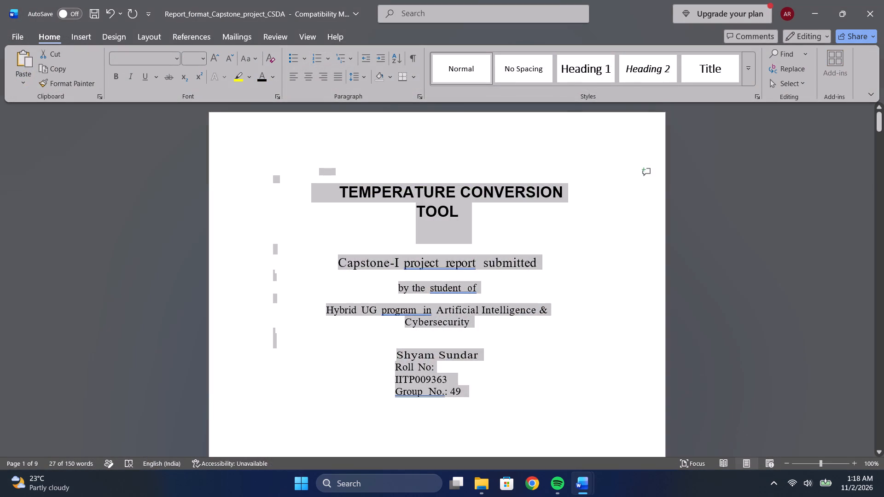
pyautogui.scroll(-9, 517, 315)
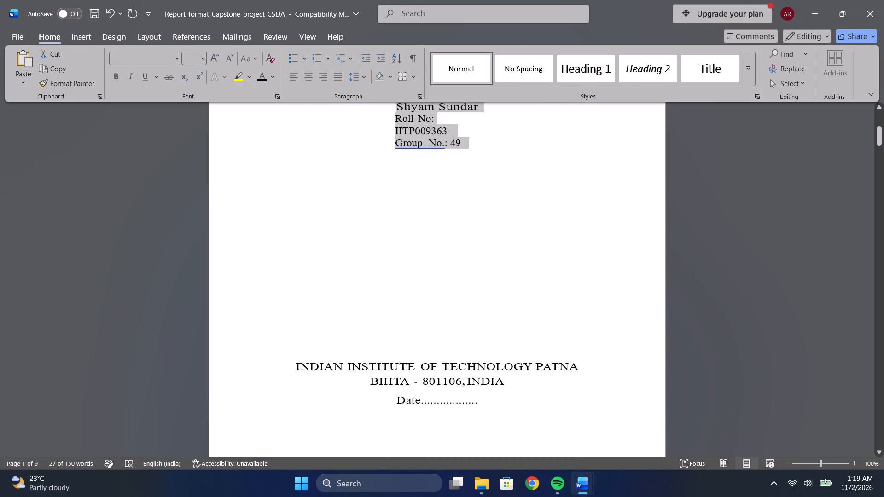
pyautogui.moveTo(512, 395); pyautogui.dragTo(319, 340)
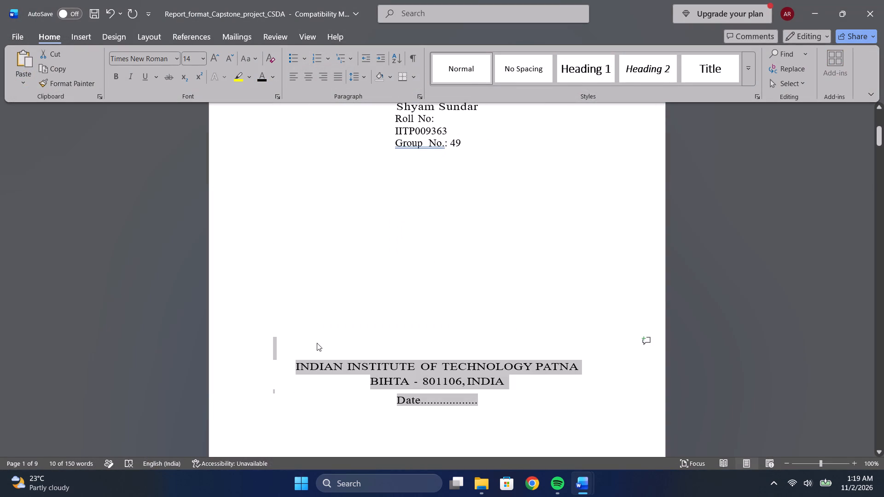
pyautogui.hotkey('ctrl', 'c')
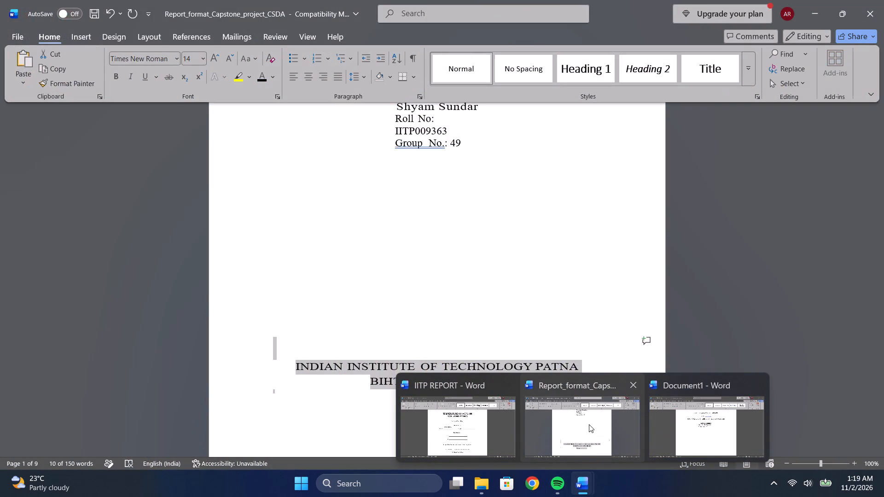
pyautogui.click(673, 428)
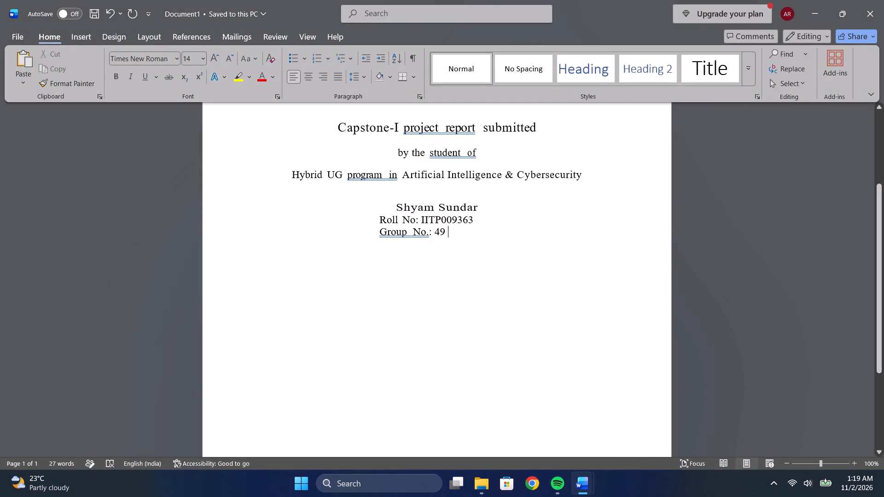
pyautogui.hotkey('ctrl', 'v')
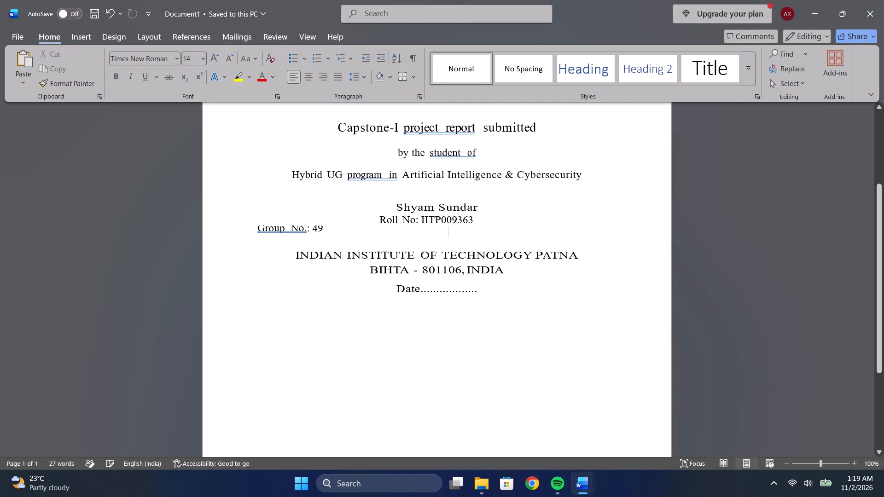
# Undo the institute block paste, then paste the institute name, address and date lines once after four added line breaks below the group number.
pyautogui.hotkey('ctrl', 'z')
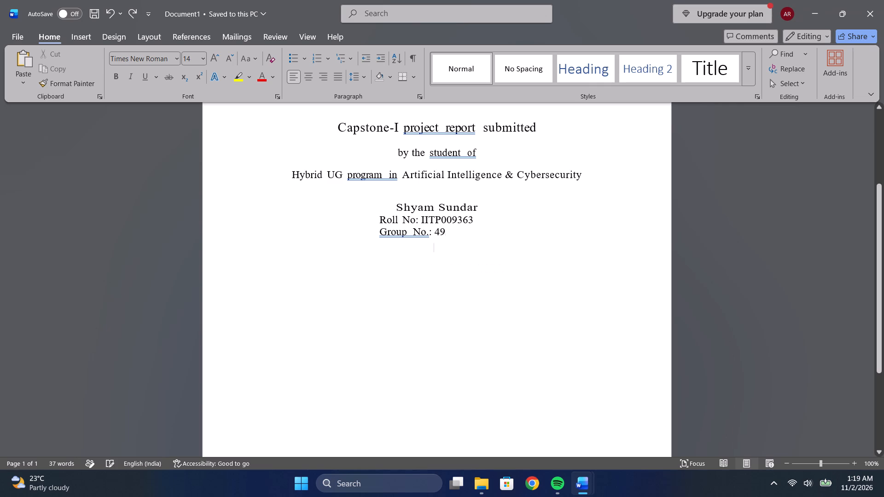
pyautogui.click(404, 312)
pyautogui.click(332, 328)
pyautogui.press('Return')
pyautogui.press('Return')
pyautogui.press('Return')
pyautogui.press('Return')
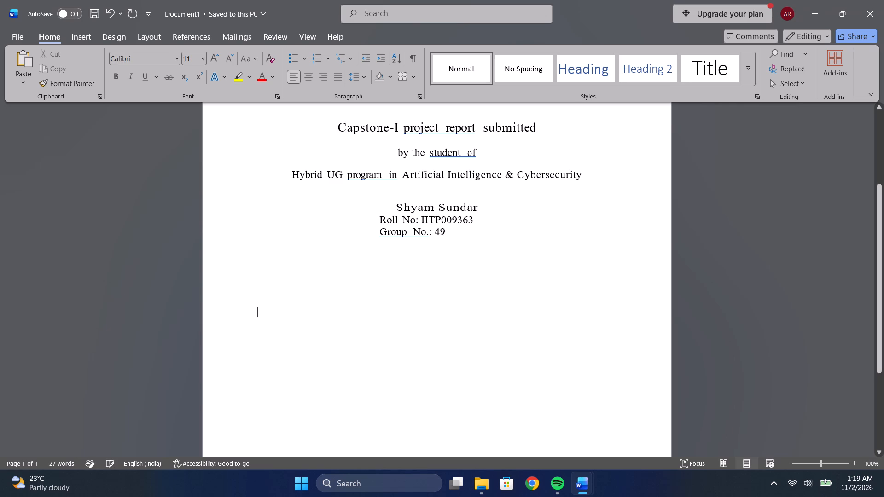
pyautogui.hotkey('ctrl', 'v')
pyautogui.hotkey('ctrl', 'v')
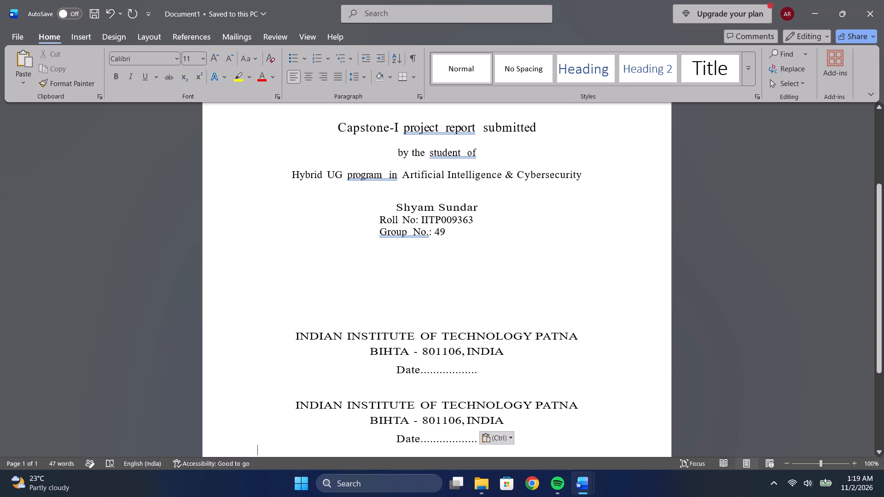
pyautogui.hotkey('ctrl', 'z')
# Look over the new cover page's layout and vertical spacing from the title to the date line.
pyautogui.scroll(6, 494, 375)
pyautogui.scroll(-2, 495, 365)
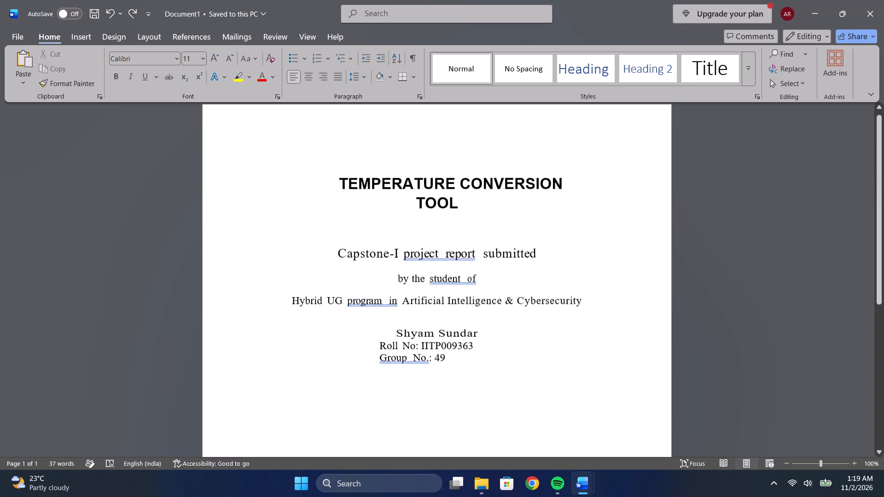
pyautogui.scroll(-11, 495, 365)
pyautogui.scroll(5, 493, 365)
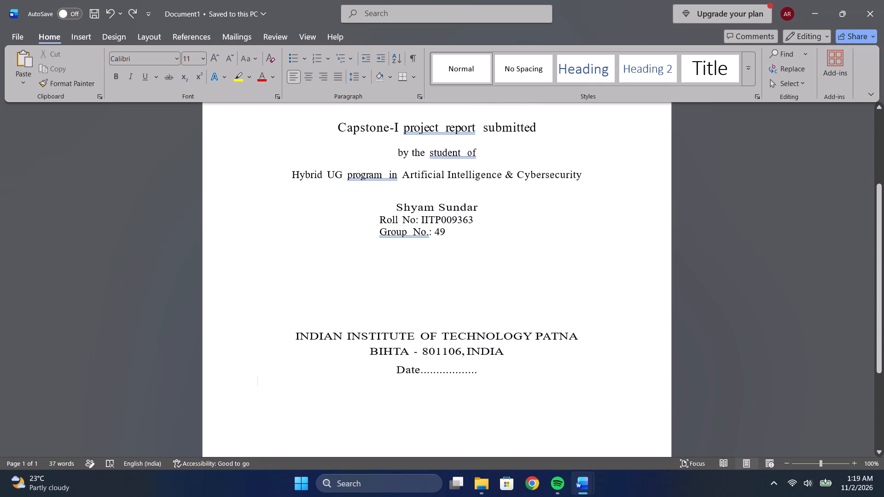
pyautogui.scroll(4, 476, 348)
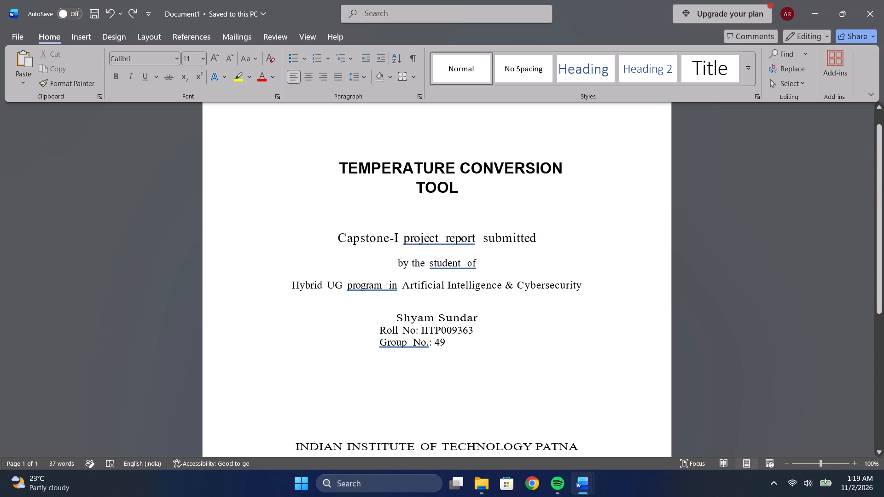
pyautogui.scroll(-9, 500, 379)
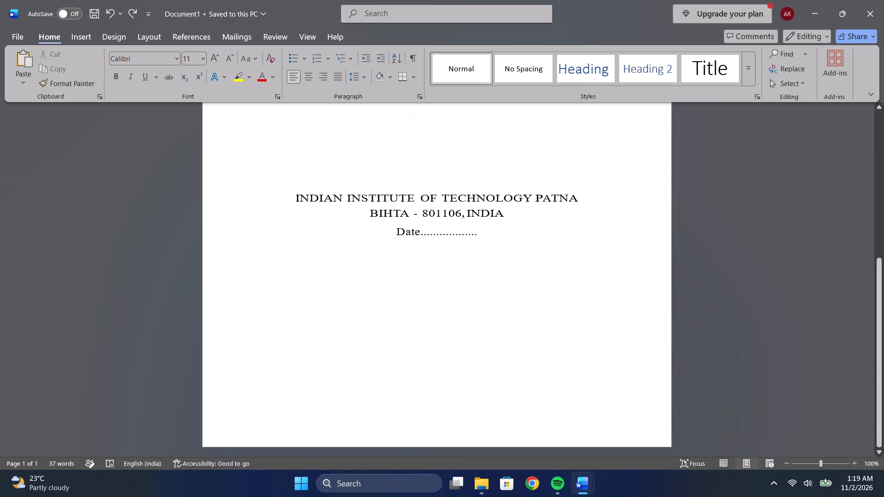
pyautogui.scroll(-5, 500, 379)
pyautogui.scroll(5, 500, 355)
# Insert six blank lines directly above the institute name to push the institute block further down the page.
pyautogui.click(388, 308)
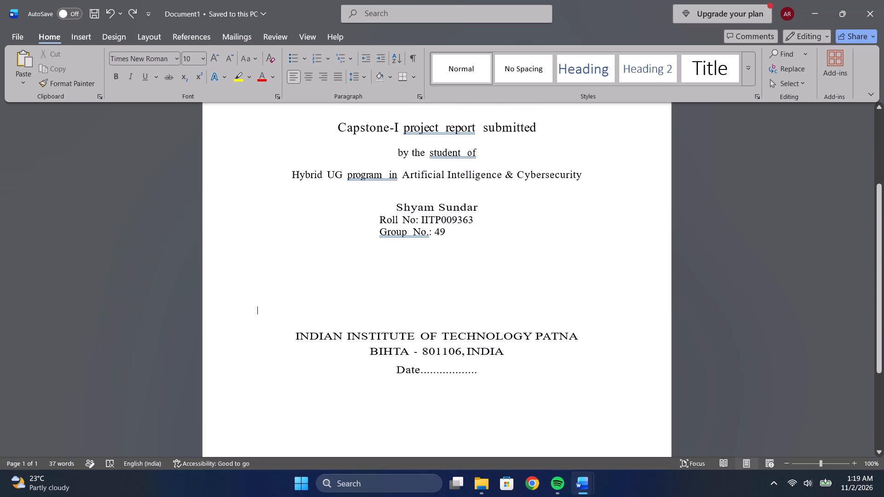
pyautogui.click(307, 308)
pyautogui.click(307, 323)
pyautogui.press('Return')
pyautogui.press('Return')
pyautogui.press('Return')
pyautogui.press('Return')
pyautogui.press('Return')
pyautogui.press('Return')
# Check the cover page spacing and insert three more blank lines above the institute name.
pyautogui.scroll(5, 320, 313)
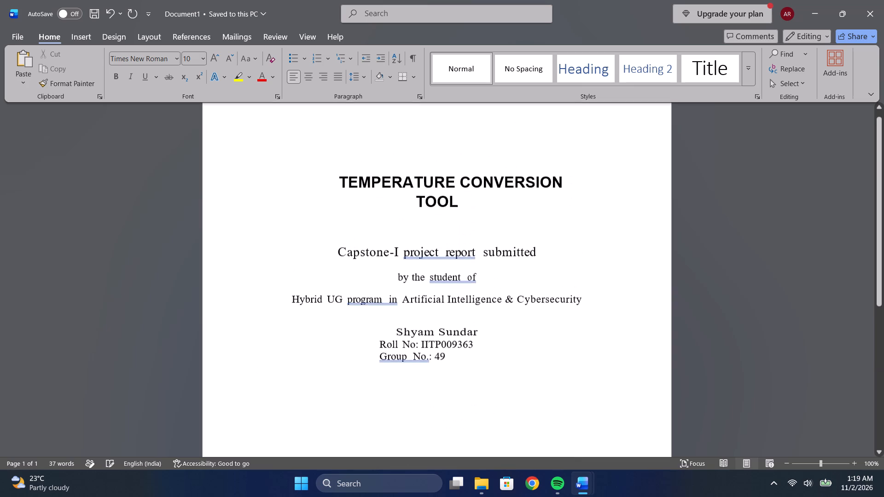
pyautogui.scroll(-4, 320, 313)
pyautogui.scroll(8, 320, 313)
pyautogui.scroll(-4, 383, 273)
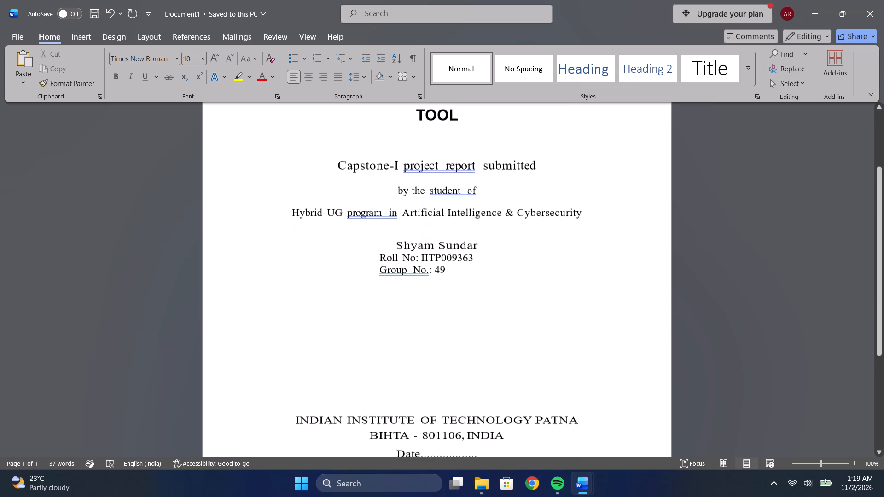
pyautogui.scroll(-4, 426, 290)
pyautogui.click(304, 271)
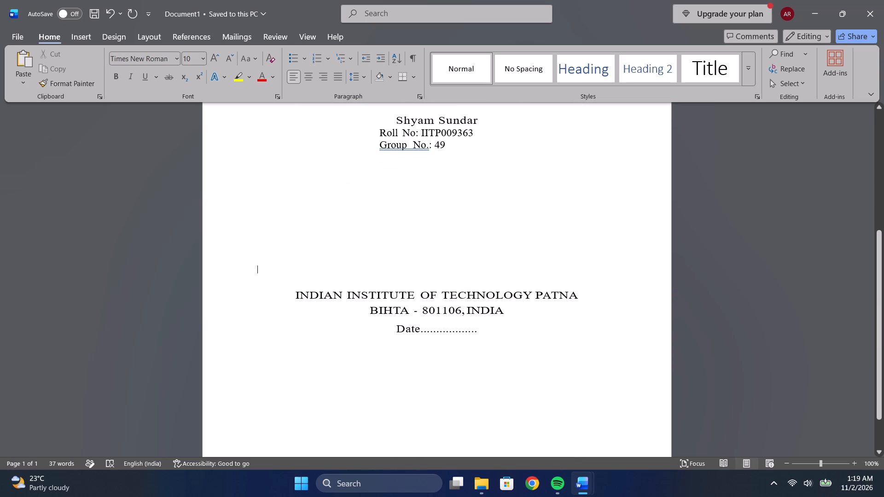
pyautogui.press('Return')
pyautogui.press('Return')
pyautogui.press('Return')
# Remove the existing gap between the programme line and the student's name, and replace it with two fresh line breaks.
pyautogui.scroll(3, 340, 281)
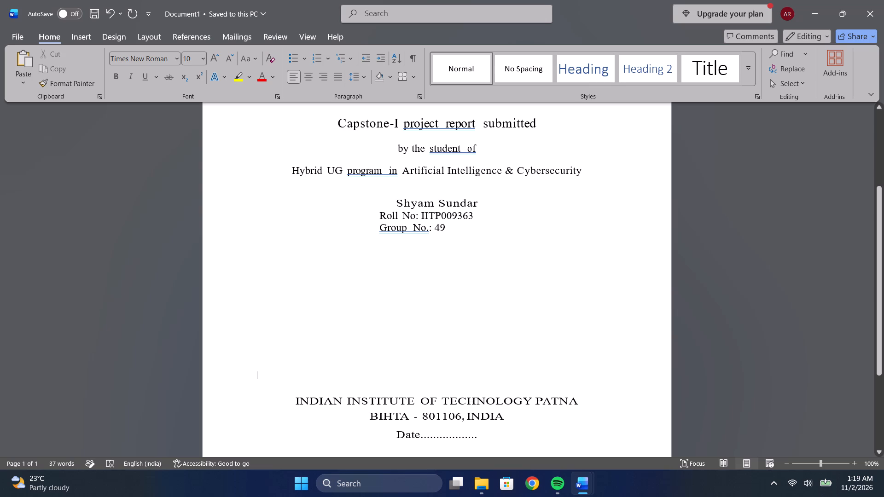
pyautogui.click(399, 204)
pyautogui.press('BackSpace')
pyautogui.press('BackSpace')
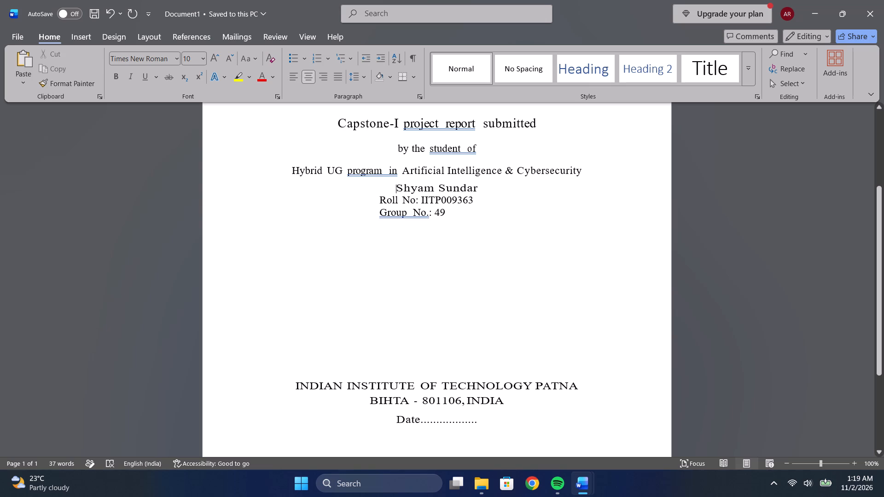
pyautogui.press('Return')
pyautogui.press('Return')
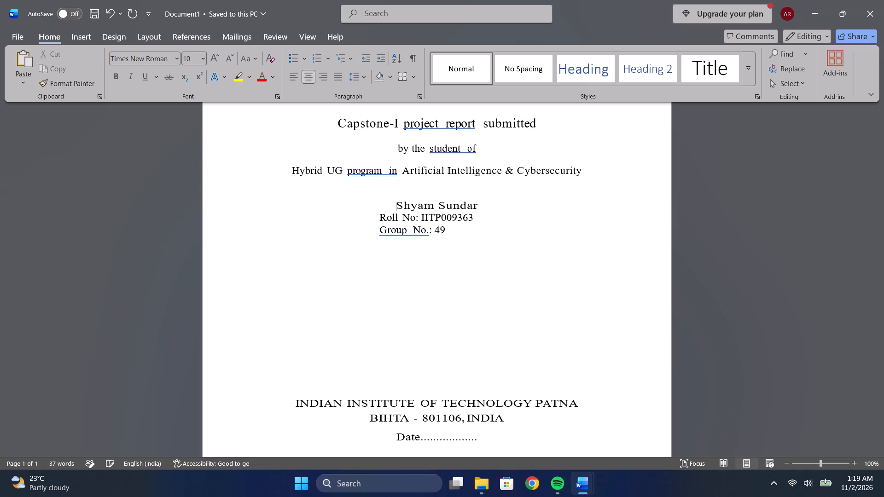
pyautogui.press('Return')
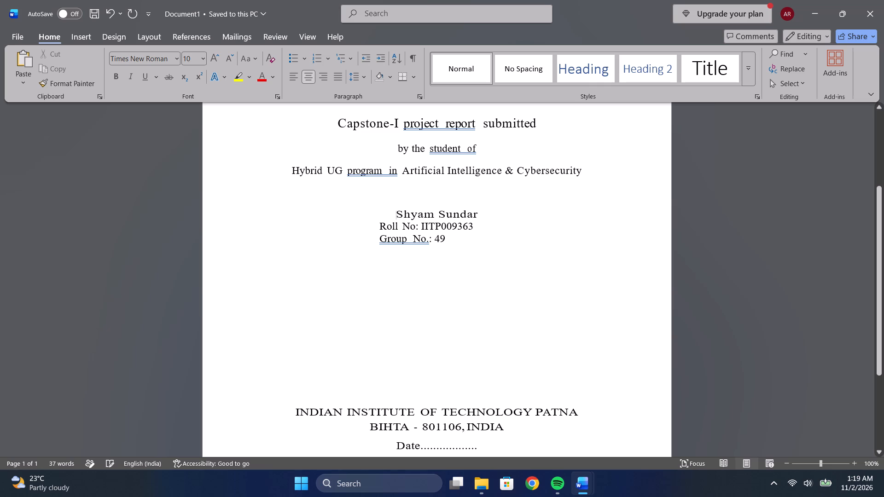
pyautogui.press('BackSpace')
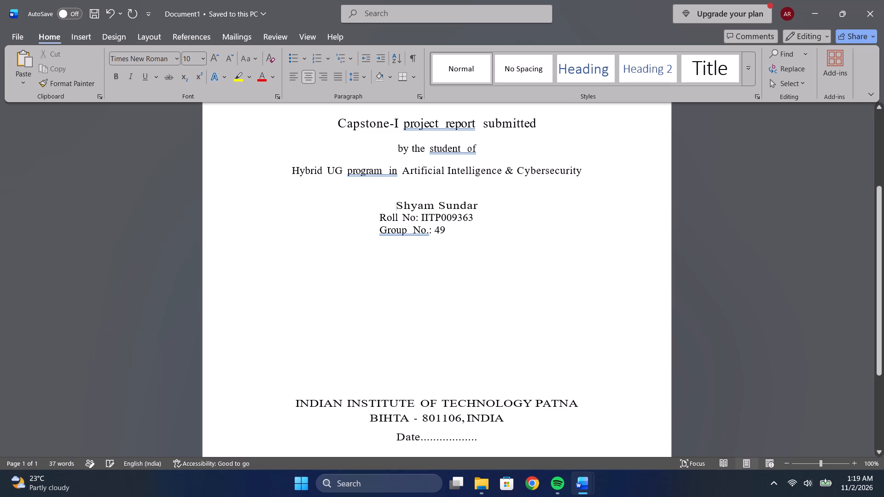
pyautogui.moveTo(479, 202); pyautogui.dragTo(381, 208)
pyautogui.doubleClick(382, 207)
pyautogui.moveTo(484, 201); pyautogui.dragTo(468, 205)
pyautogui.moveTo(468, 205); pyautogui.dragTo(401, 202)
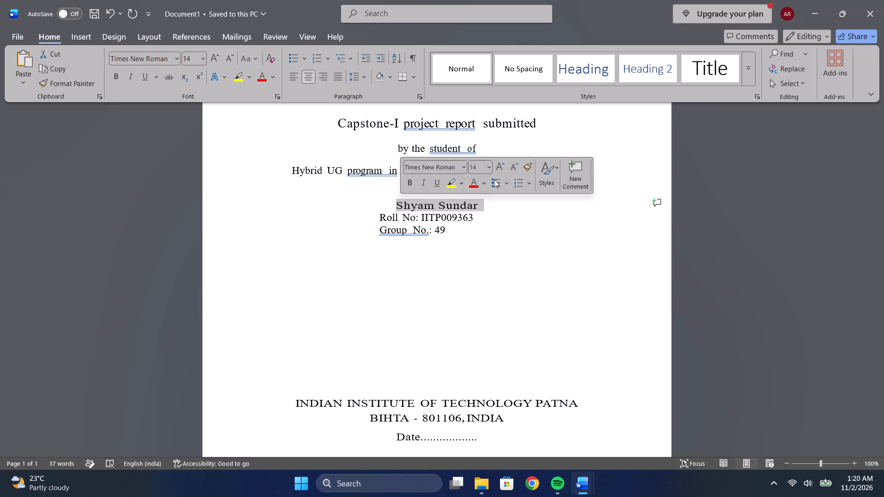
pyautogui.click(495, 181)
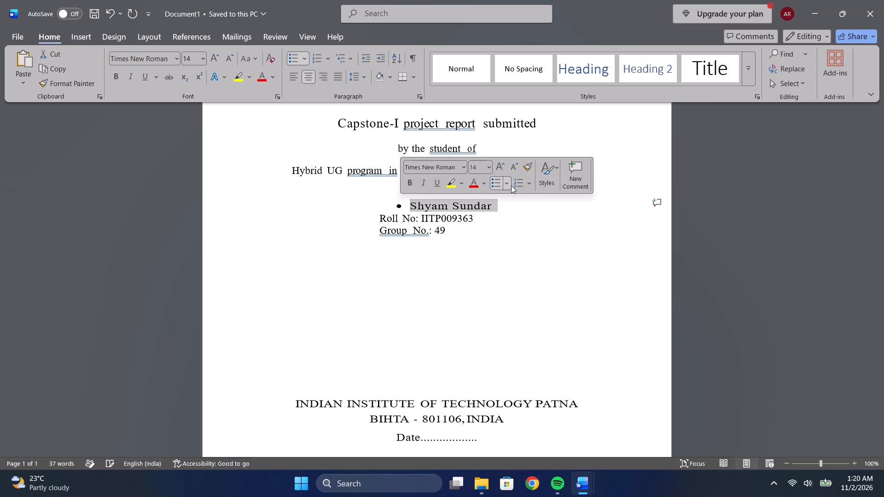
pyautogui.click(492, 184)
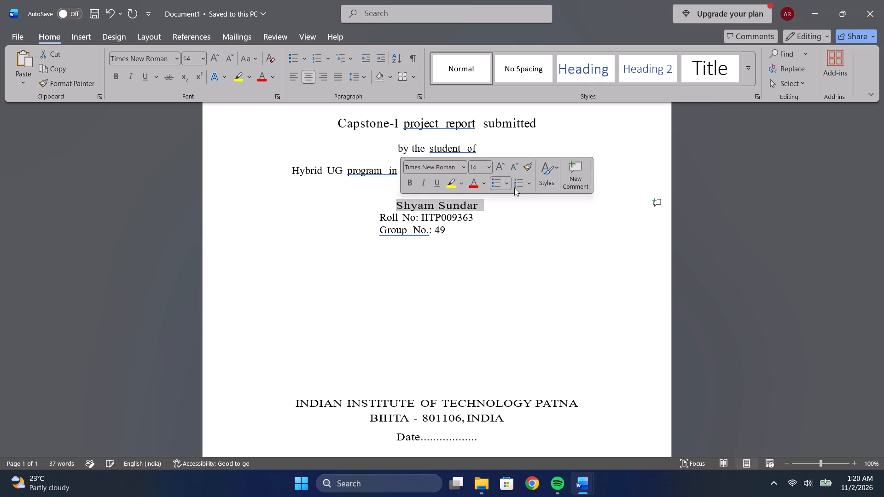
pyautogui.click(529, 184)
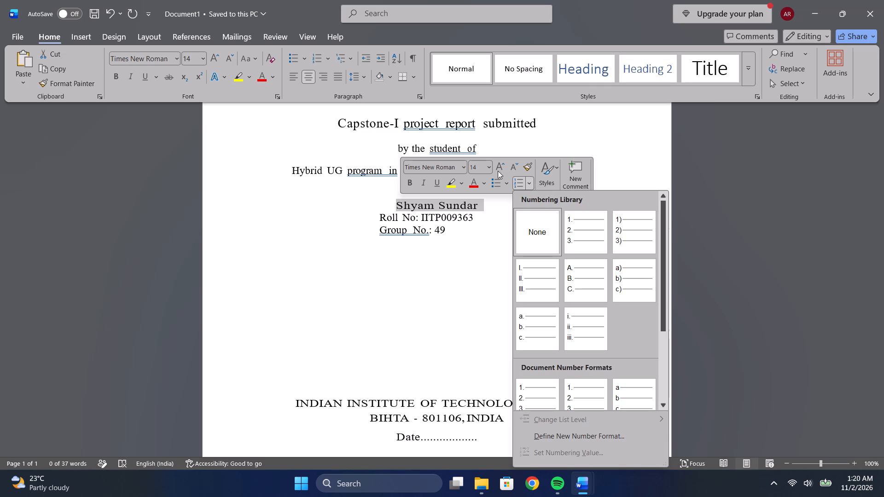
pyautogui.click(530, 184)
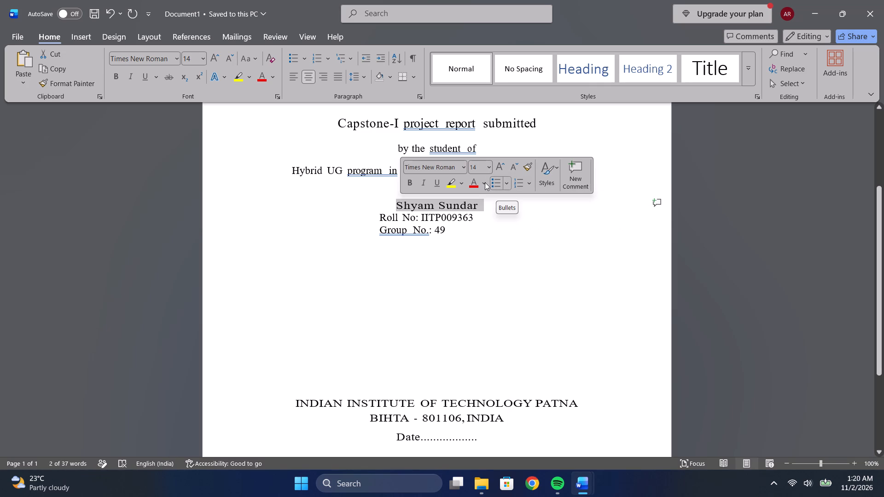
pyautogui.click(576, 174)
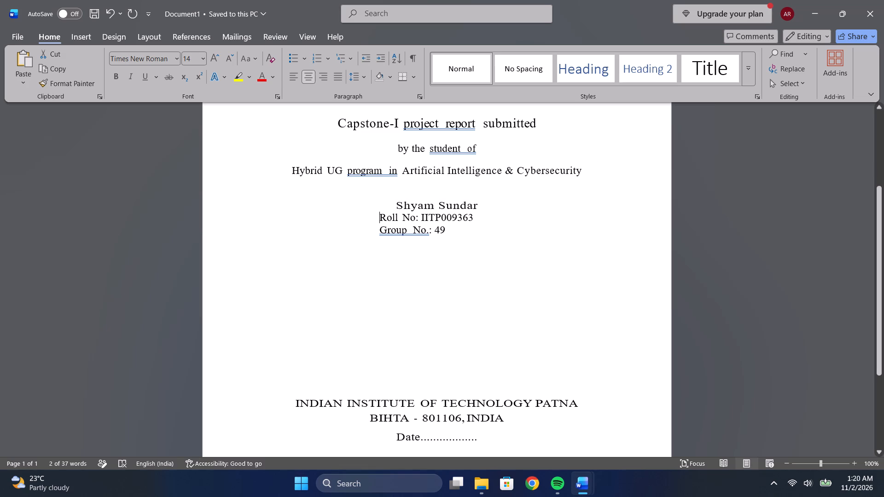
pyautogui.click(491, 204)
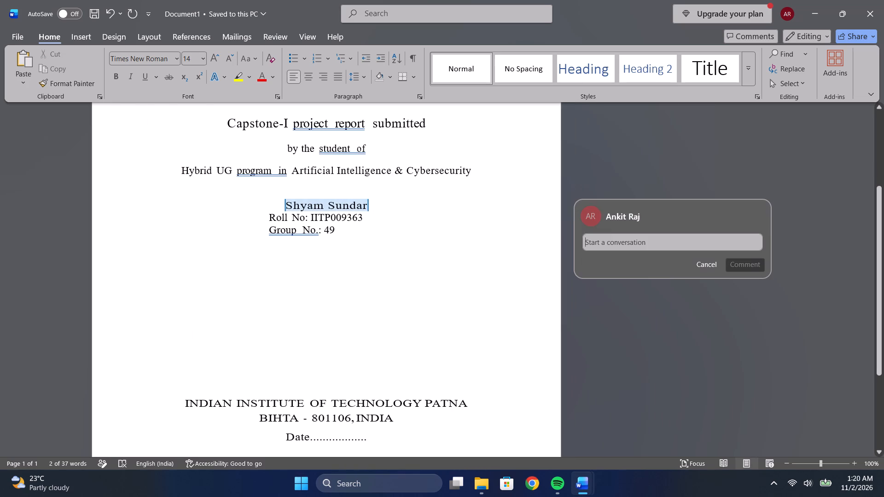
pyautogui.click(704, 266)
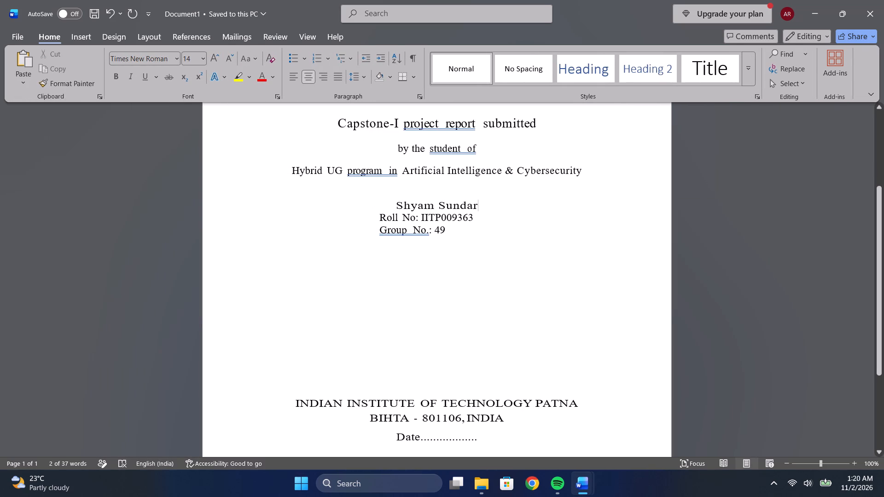
# Break the programme line before "Cybersecurity" and remove one blank line above the student's name to keep the gap compact.
pyautogui.click(519, 170)
pyautogui.press('Return')
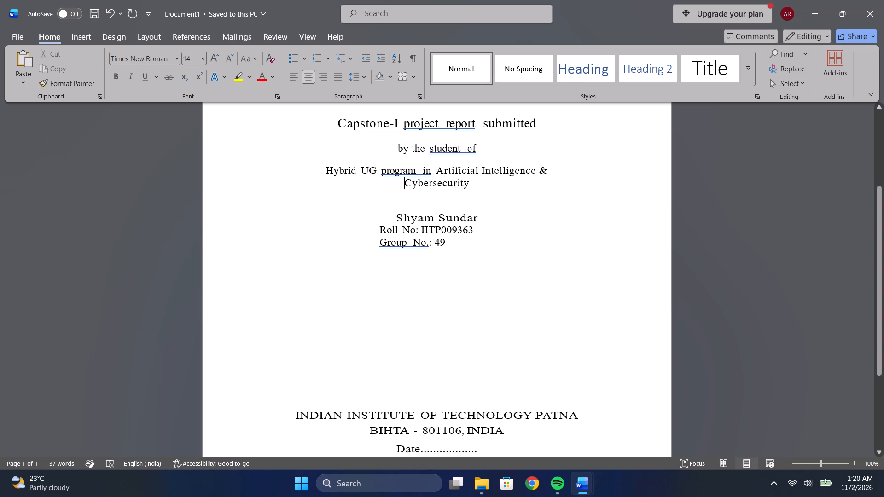
pyautogui.click(399, 218)
pyautogui.press('BackSpace')
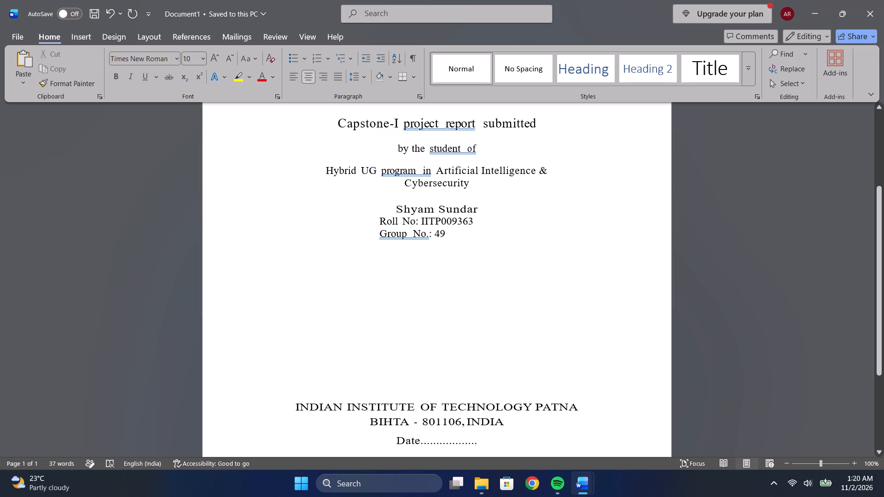
# Shift the roll number and group number lines under the student's name by adding five leading spaces to each.
pyautogui.click(377, 220)
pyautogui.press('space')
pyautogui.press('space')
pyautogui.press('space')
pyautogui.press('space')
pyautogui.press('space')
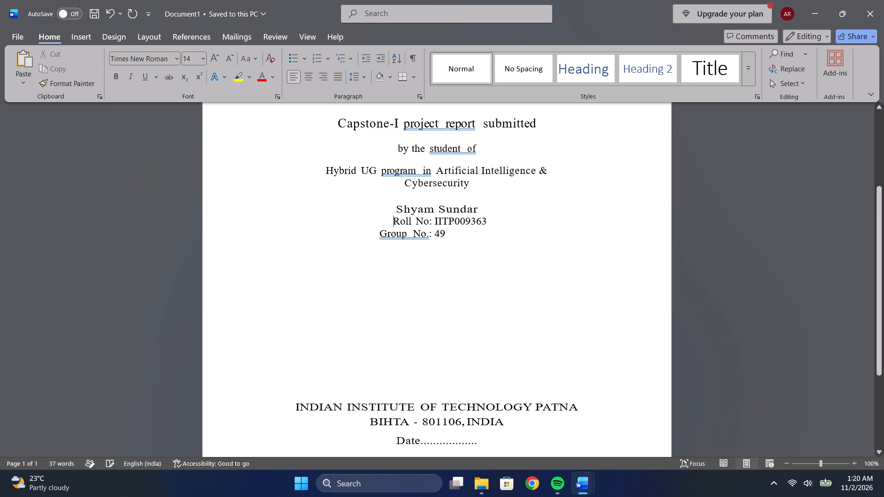
pyautogui.click(375, 238)
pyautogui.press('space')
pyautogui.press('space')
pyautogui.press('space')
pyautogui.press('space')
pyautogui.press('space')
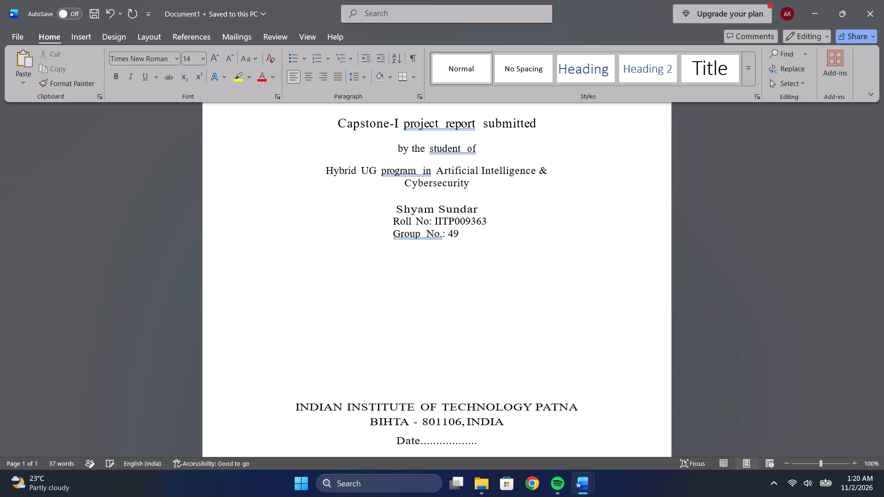
pyautogui.click(584, 213)
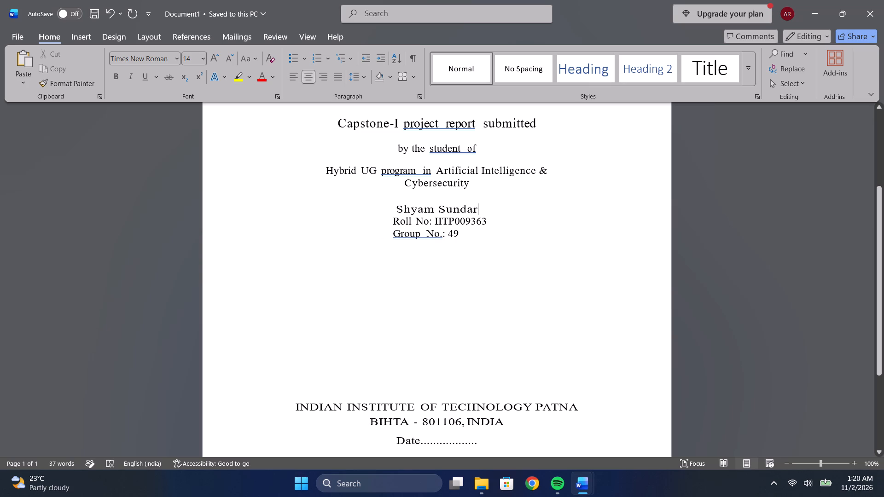
# Examine the cover page layout from the title down to the date line and the end of the page.
pyautogui.click(539, 358)
pyautogui.scroll(3, 472, 283)
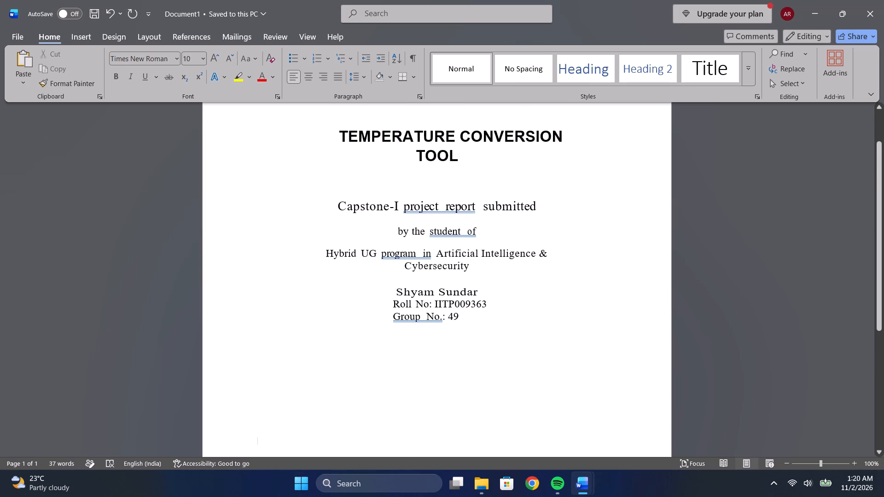
pyautogui.scroll(-1, 454, 284)
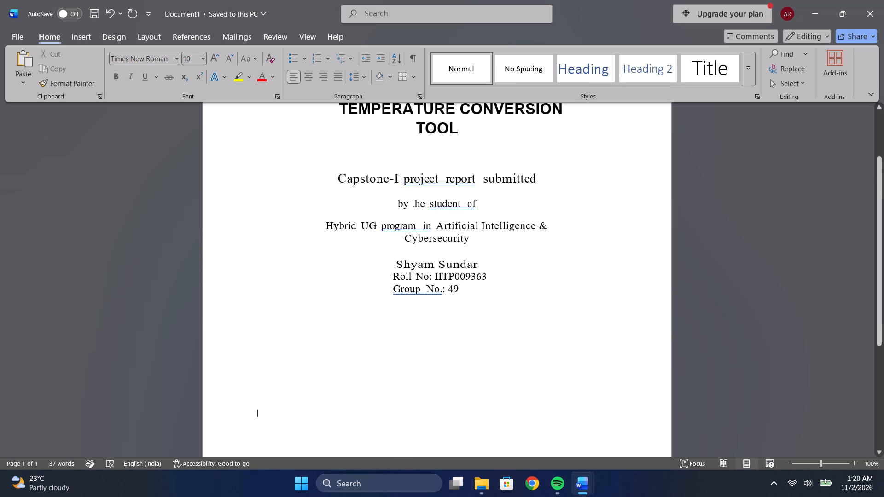
pyautogui.scroll(-9, 472, 284)
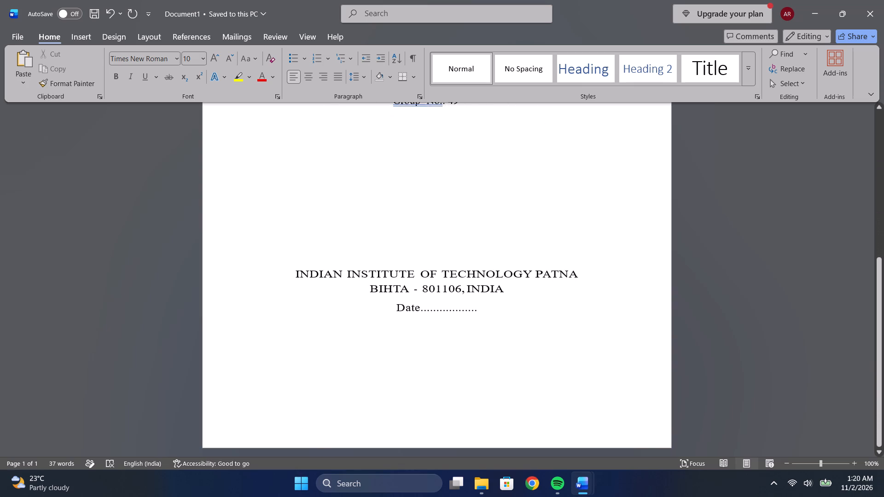
pyautogui.scroll(-3, 469, 291)
pyautogui.scroll(-5, 471, 347)
pyautogui.scroll(1, 470, 347)
pyautogui.scroll(-5, 470, 347)
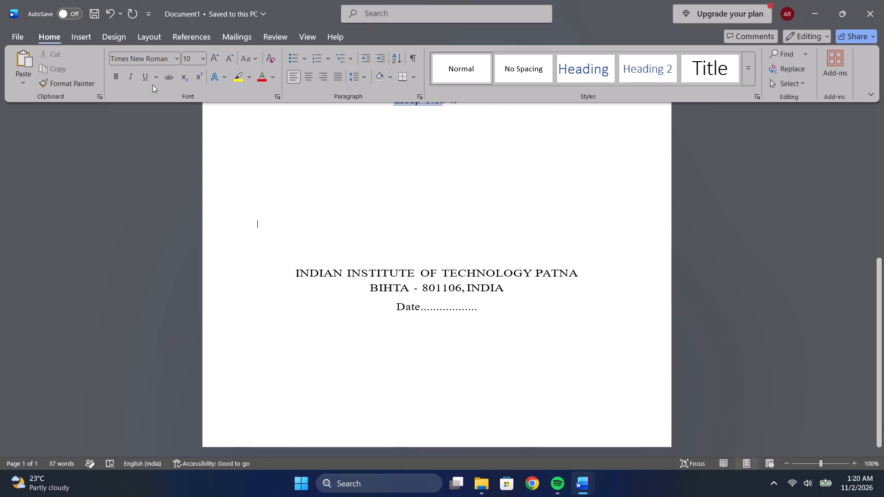
pyautogui.scroll(2, 726, 438)
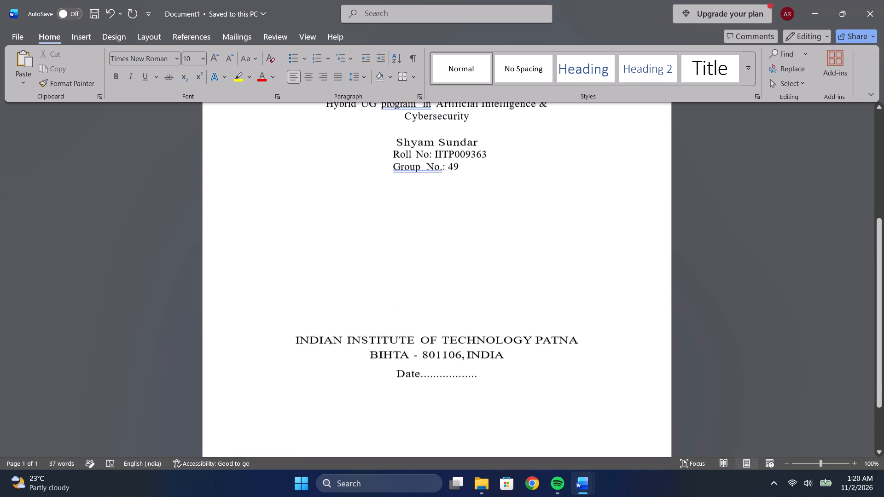
pyautogui.scroll(2, 726, 438)
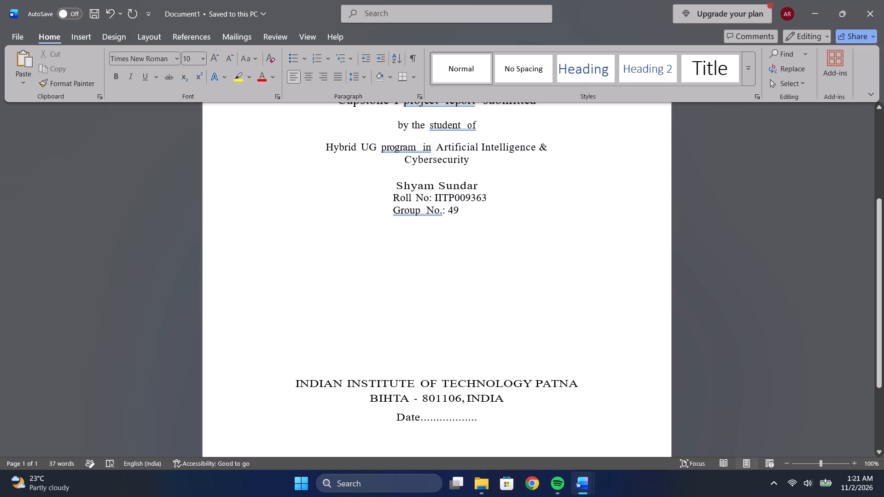
pyautogui.scroll(-9, 656, 344)
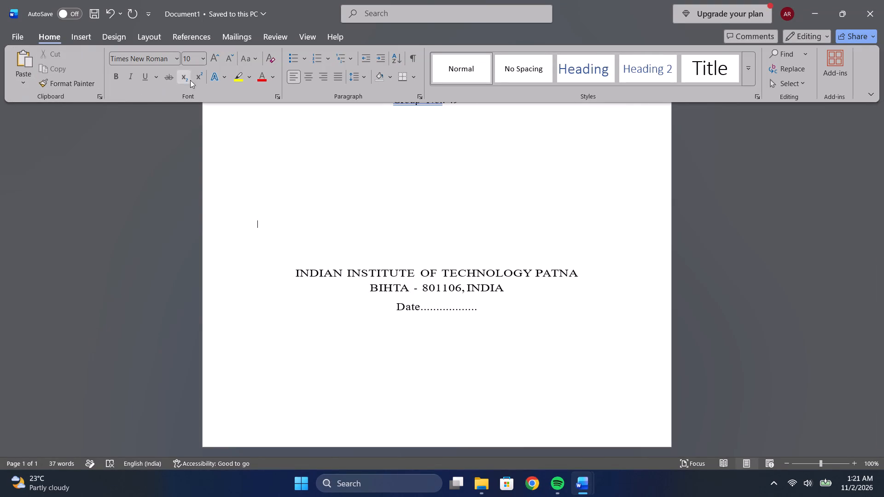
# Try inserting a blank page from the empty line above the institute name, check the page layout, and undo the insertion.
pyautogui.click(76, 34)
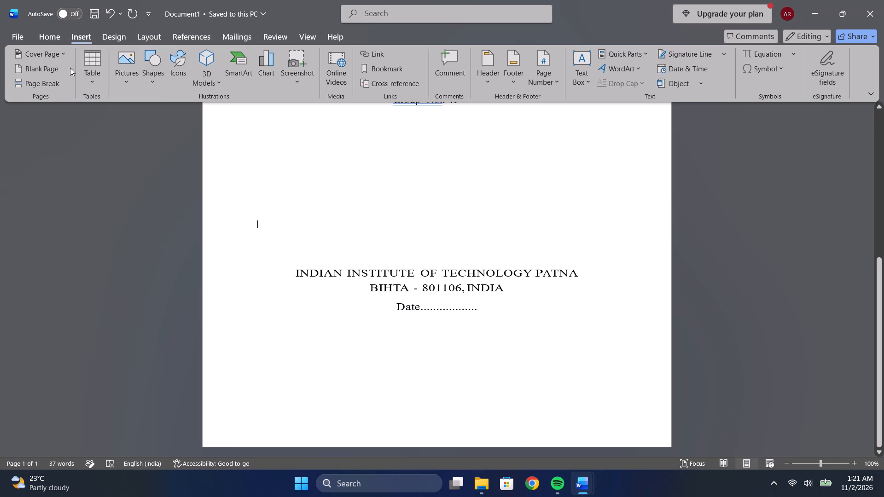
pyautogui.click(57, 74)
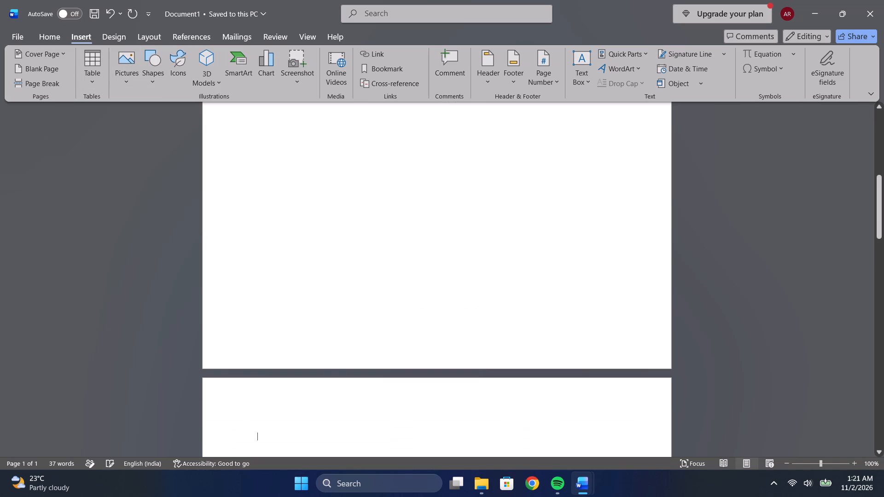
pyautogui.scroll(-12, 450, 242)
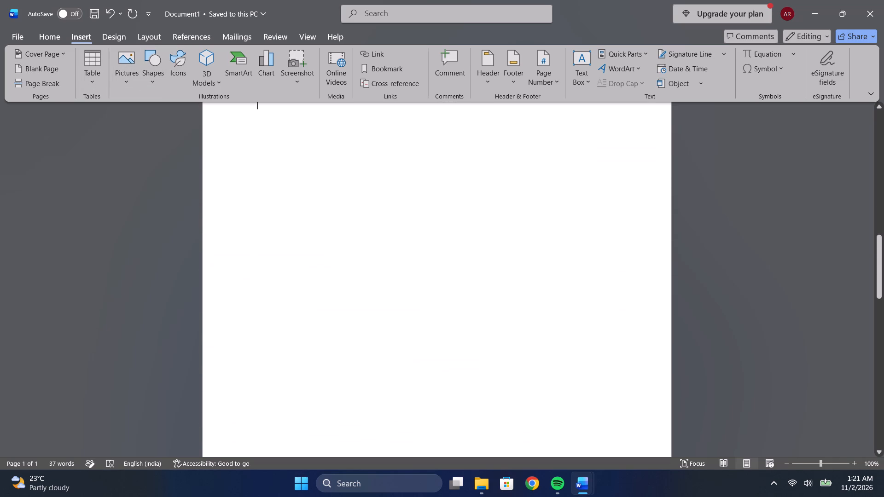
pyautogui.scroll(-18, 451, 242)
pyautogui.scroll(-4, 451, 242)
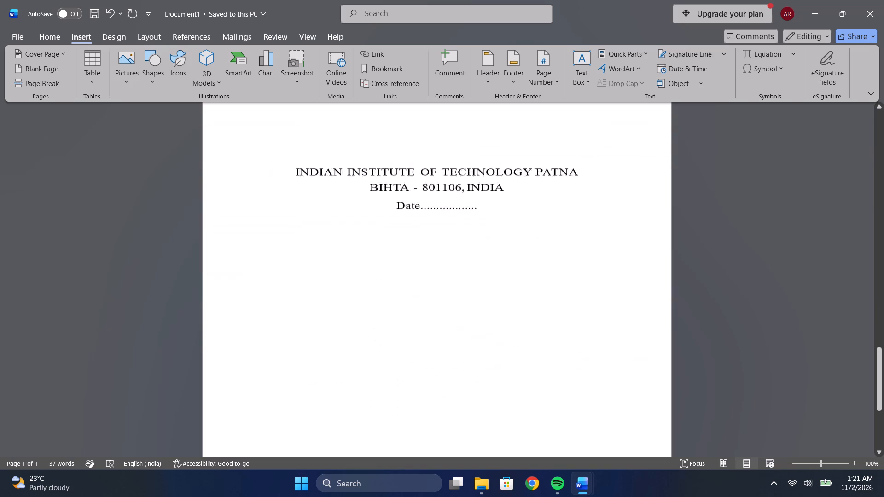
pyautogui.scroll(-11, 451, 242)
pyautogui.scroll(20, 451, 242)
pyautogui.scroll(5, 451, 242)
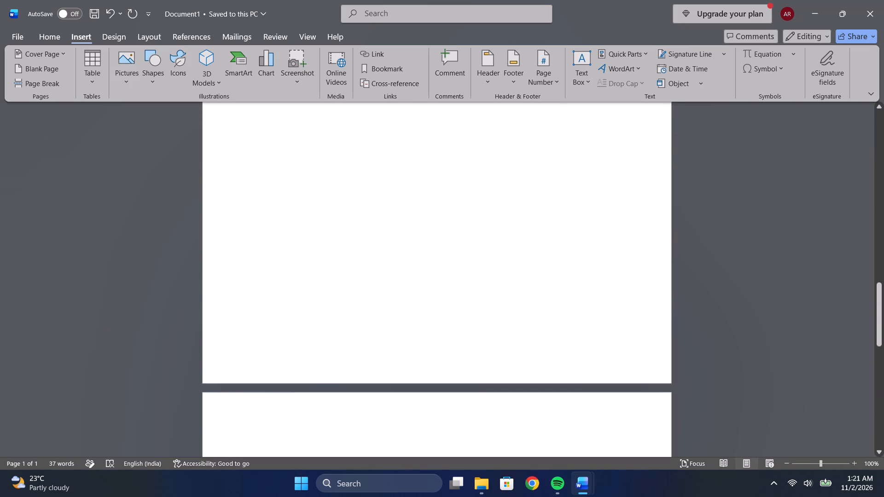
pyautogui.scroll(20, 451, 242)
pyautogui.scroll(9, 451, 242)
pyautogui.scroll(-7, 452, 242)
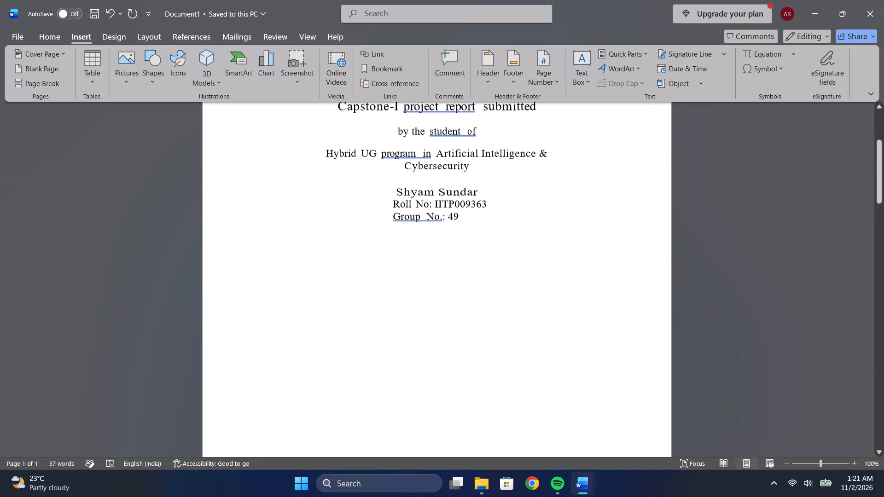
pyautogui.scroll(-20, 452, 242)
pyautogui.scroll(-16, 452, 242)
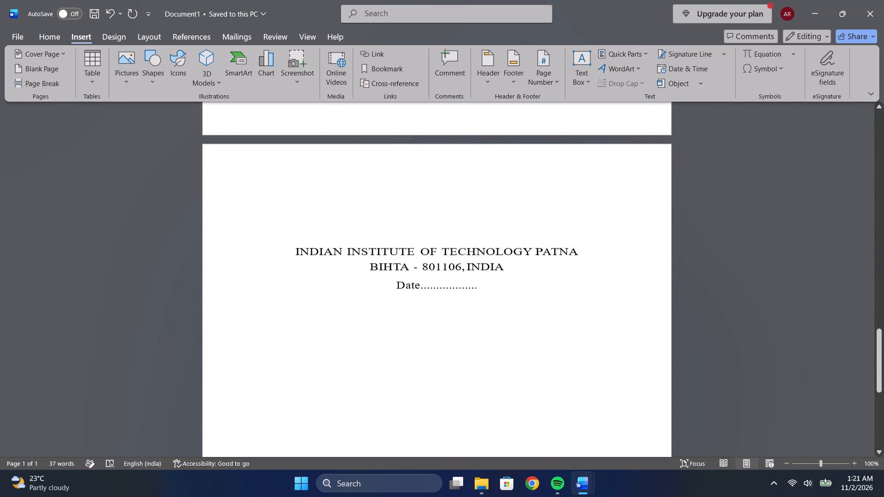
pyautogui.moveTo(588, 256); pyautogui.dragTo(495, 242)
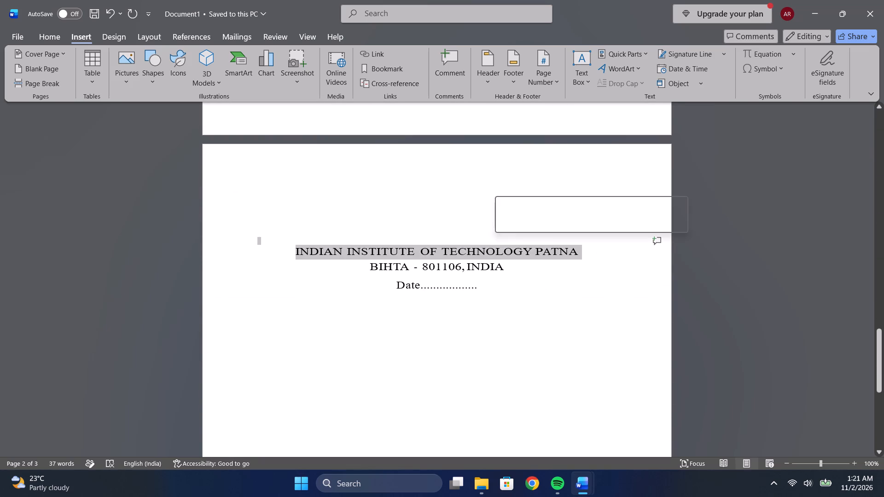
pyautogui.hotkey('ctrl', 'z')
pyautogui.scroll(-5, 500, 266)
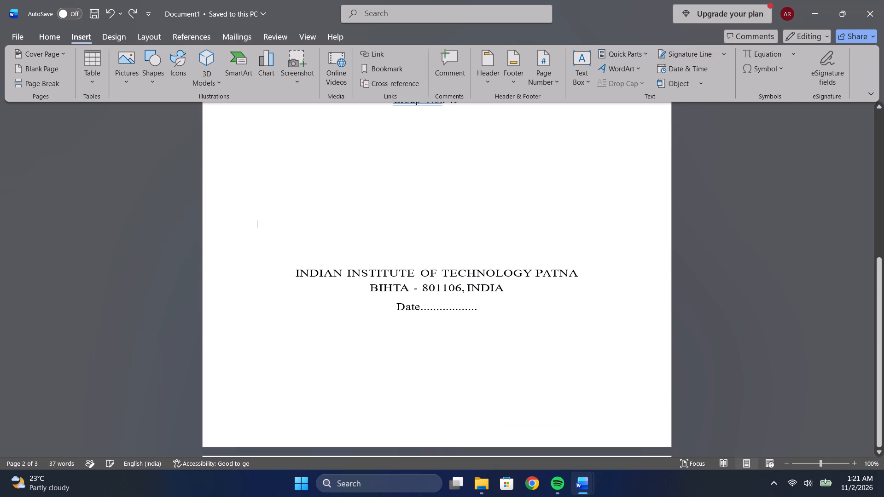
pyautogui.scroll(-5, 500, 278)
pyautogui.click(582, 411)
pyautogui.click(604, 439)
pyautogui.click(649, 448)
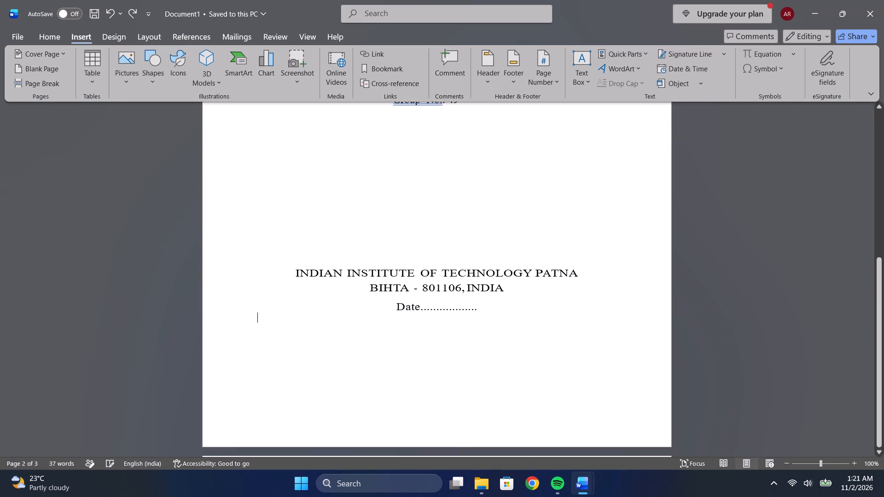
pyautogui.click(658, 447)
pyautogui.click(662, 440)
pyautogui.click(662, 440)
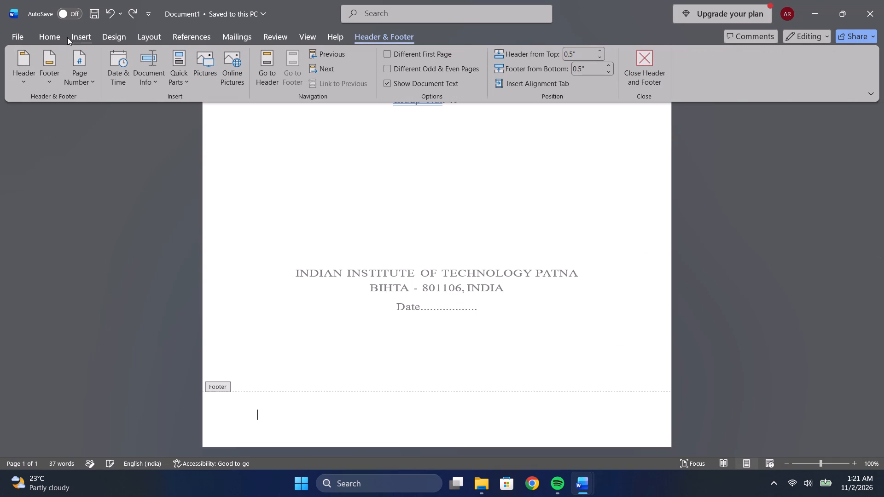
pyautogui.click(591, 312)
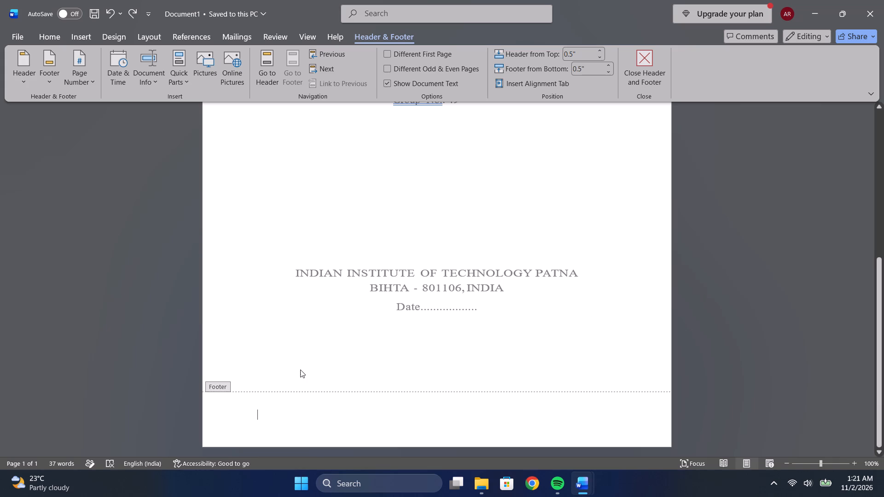
# Undo the last two edits, removing the most recent leading-space shift of the roll number and group number lines.
pyautogui.hotkey('ctrl', 'z')
pyautogui.hotkey('ctrl', 'z')
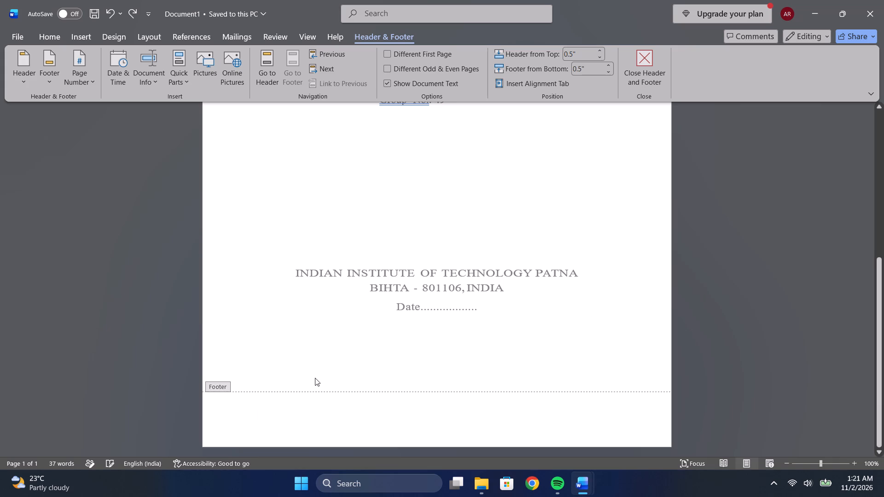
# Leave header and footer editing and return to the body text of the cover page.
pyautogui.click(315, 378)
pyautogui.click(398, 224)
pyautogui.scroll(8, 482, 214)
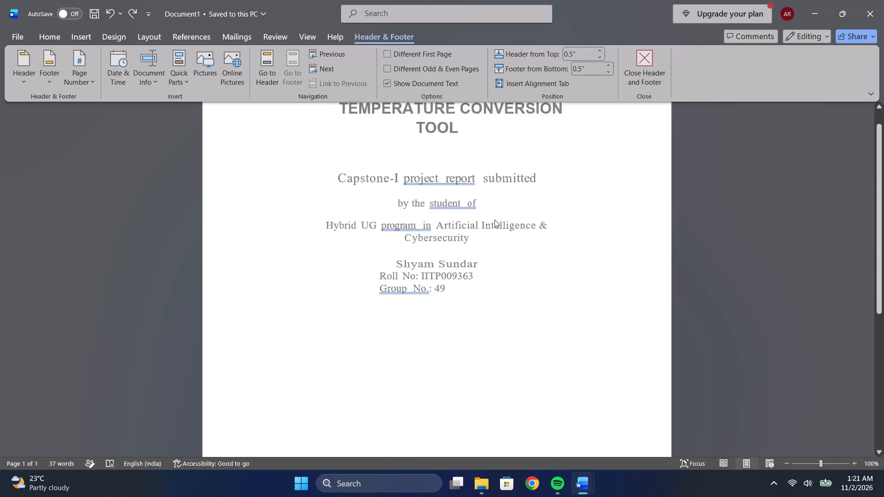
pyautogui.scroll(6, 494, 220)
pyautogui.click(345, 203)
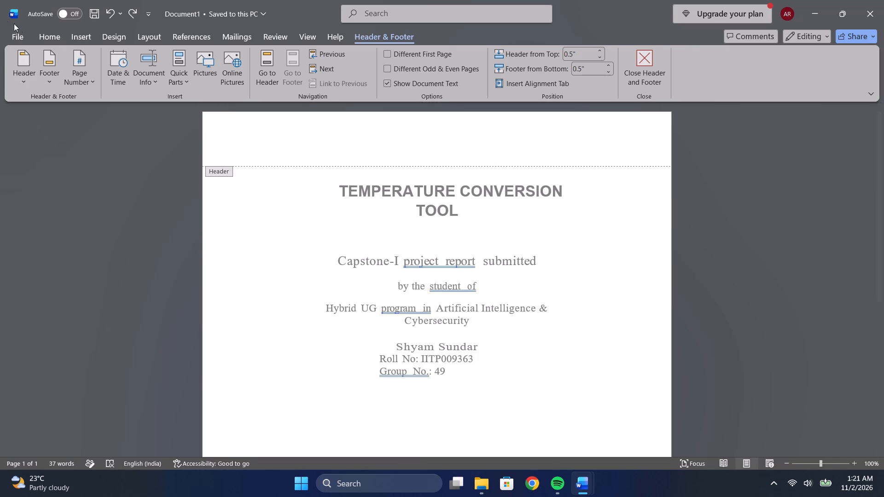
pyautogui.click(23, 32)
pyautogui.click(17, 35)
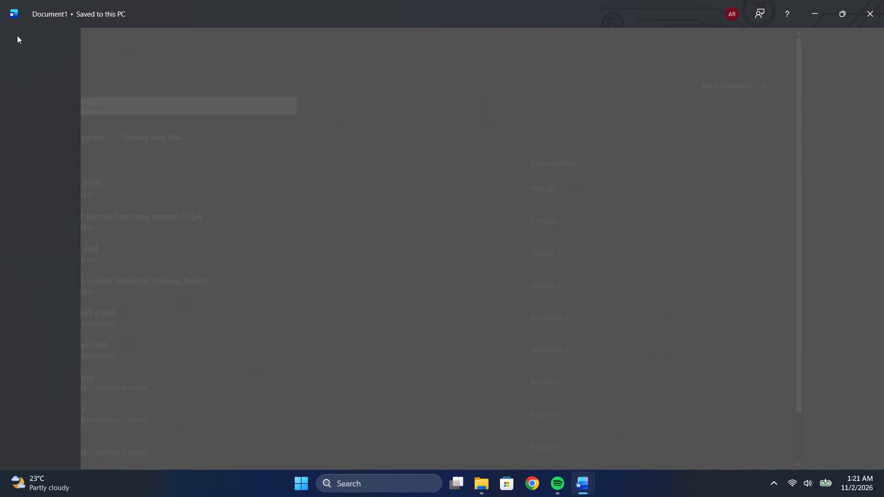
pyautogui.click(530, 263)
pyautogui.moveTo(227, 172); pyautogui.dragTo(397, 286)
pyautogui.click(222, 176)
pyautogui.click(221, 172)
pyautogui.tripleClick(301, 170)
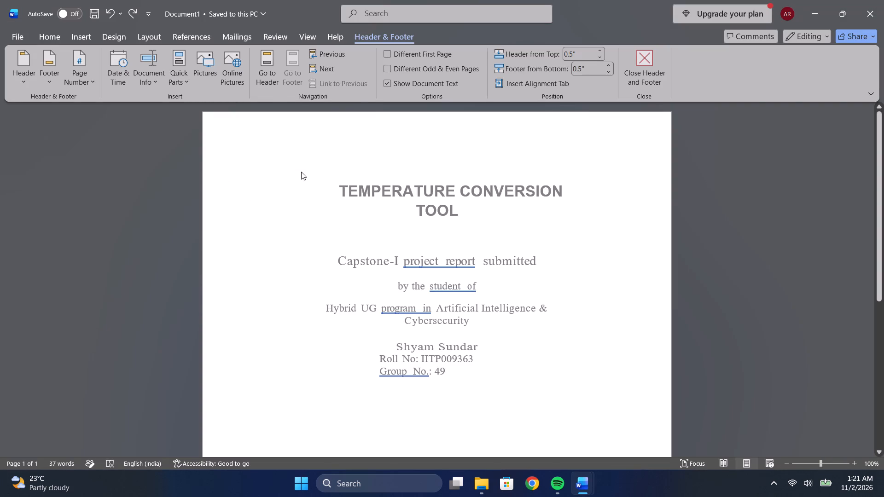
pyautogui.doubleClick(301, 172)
# Add two line breaks below the date line on the cover page and insert a blank page there.
pyautogui.scroll(-2, 365, 187)
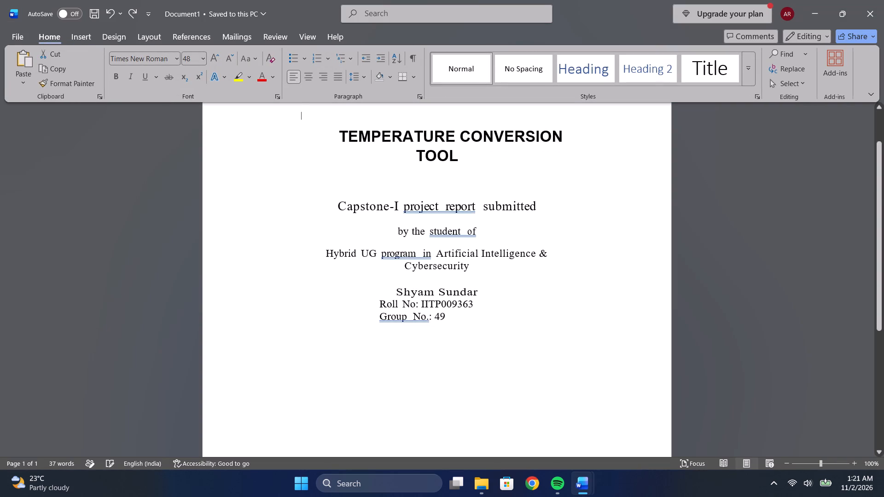
pyautogui.scroll(-12, 594, 231)
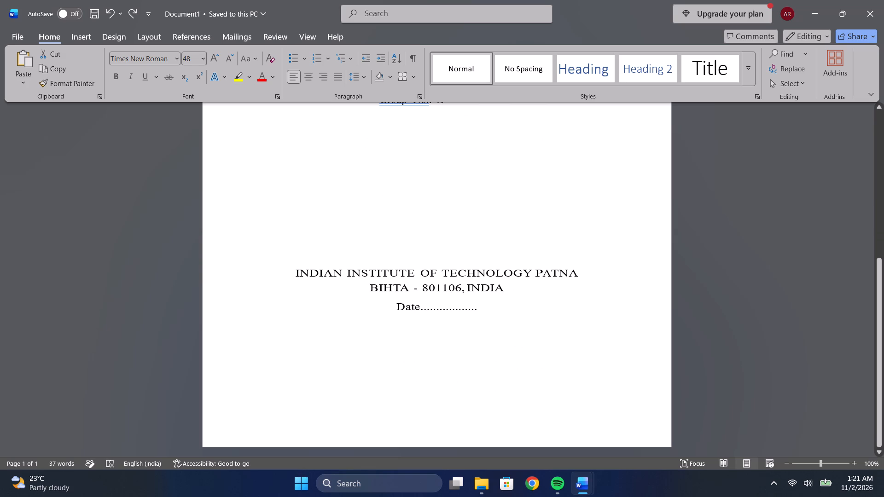
pyautogui.click(635, 416)
pyautogui.click(513, 392)
pyautogui.click(497, 405)
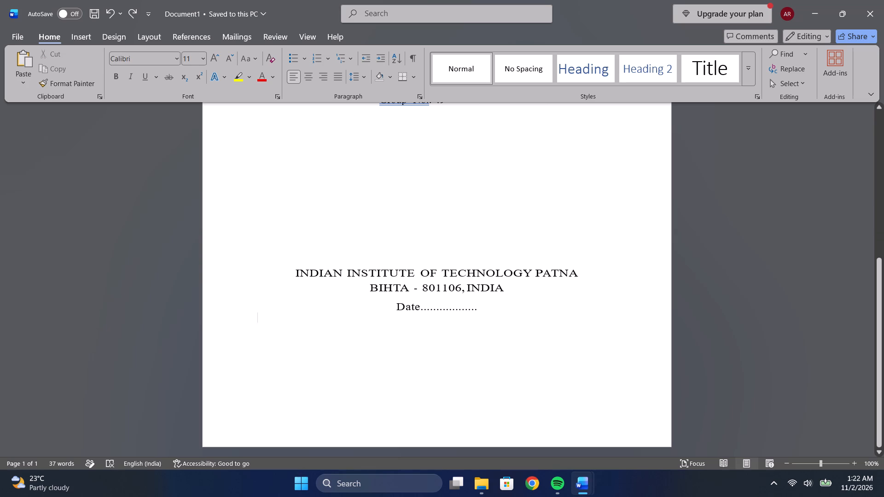
pyautogui.scroll(-2, 602, 407)
pyautogui.press('Return')
pyautogui.press('Return')
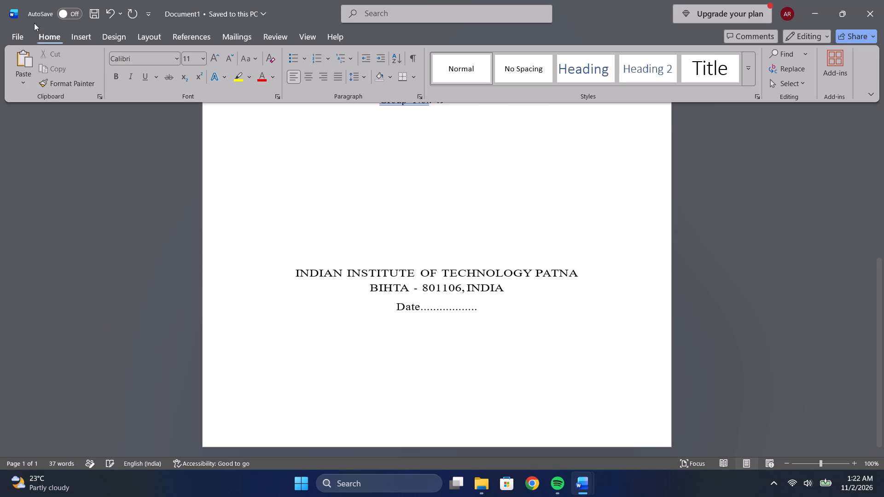
pyautogui.click(95, 38)
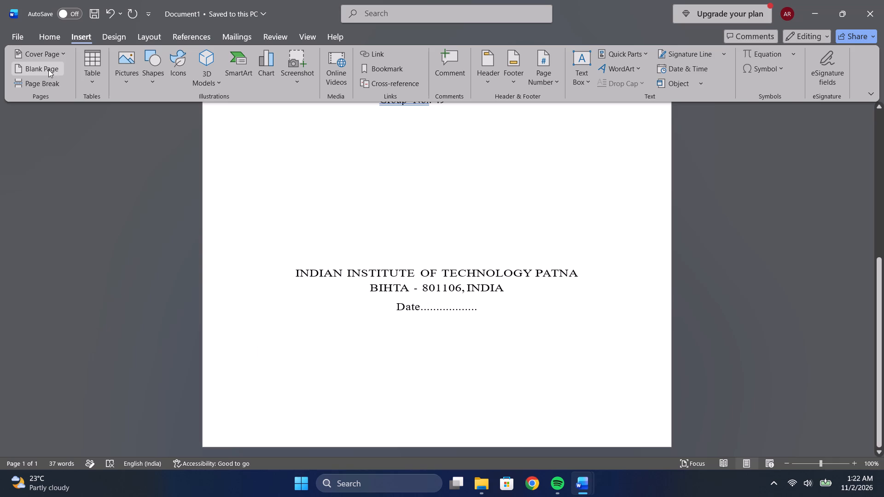
pyautogui.click(48, 69)
# Examine the cover page and the pages following it to check where the blank page was inserted.
pyautogui.scroll(-11, 496, 423)
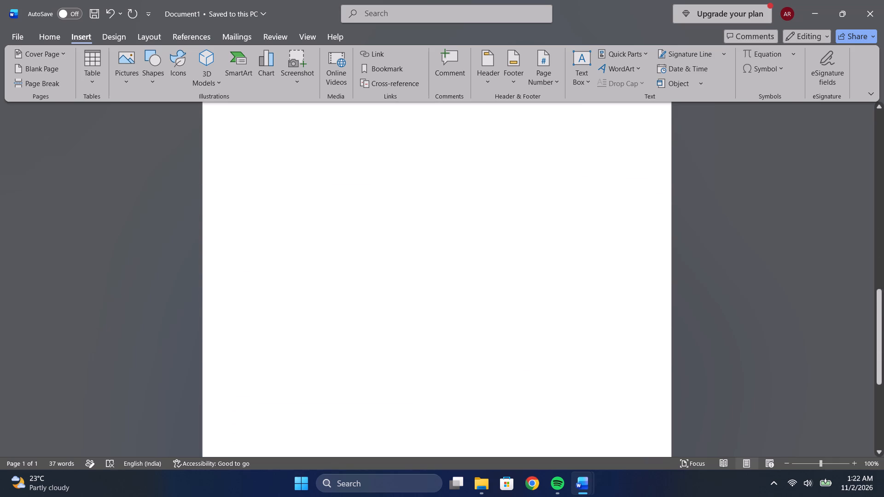
pyautogui.scroll(-4, 485, 387)
pyautogui.scroll(20, 483, 381)
pyautogui.scroll(9, 483, 381)
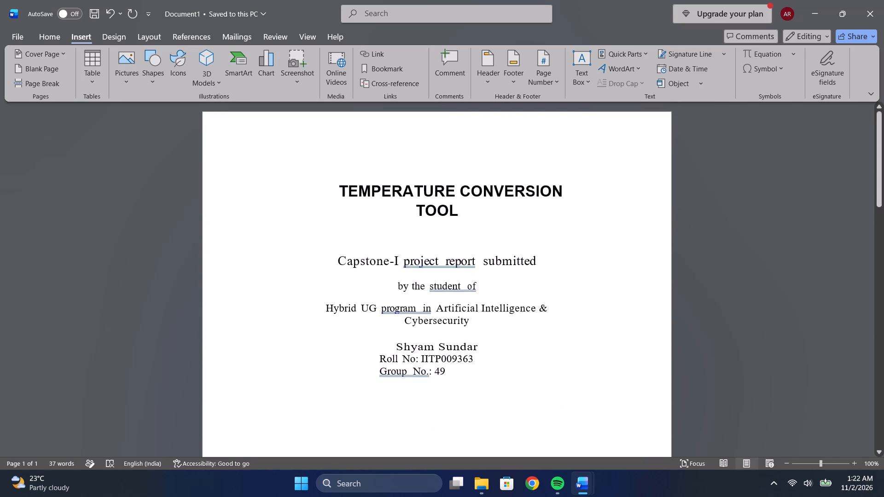
pyautogui.scroll(-14, 479, 366)
pyautogui.scroll(-9, 479, 366)
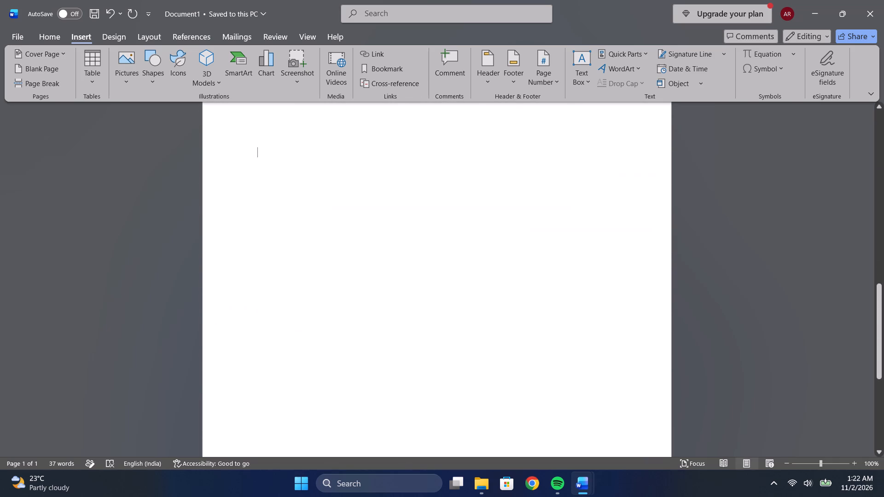
pyautogui.scroll(1, 479, 366)
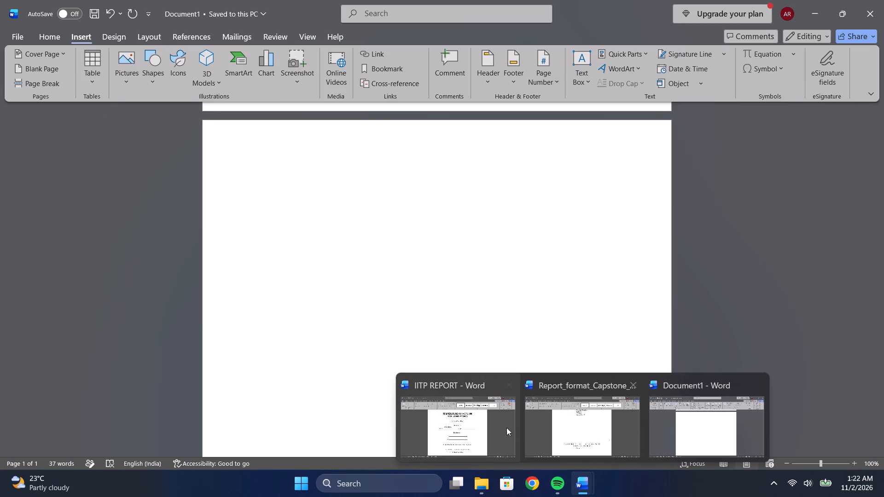
# Copy the Declaration heading and paragraph from Report_format_Capstone_project_CSDA onto the blank second page of Document1.
pyautogui.click(554, 421)
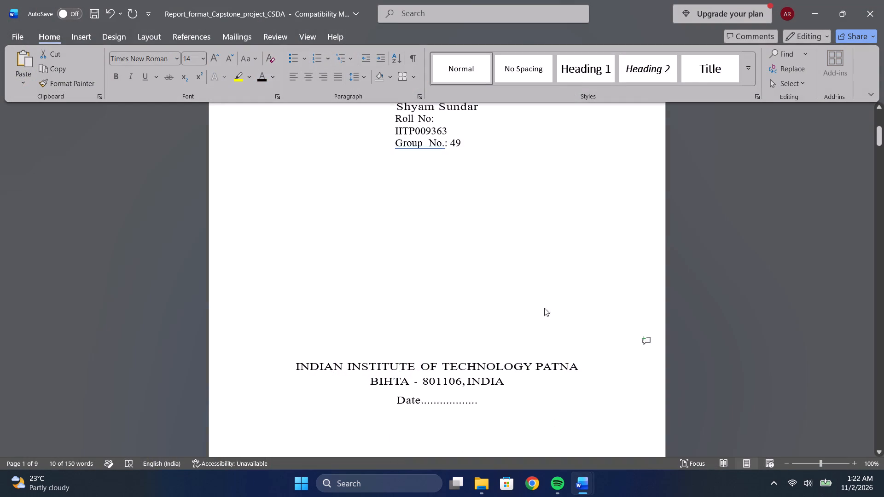
pyautogui.scroll(-12, 517, 244)
pyautogui.scroll(-2, 551, 379)
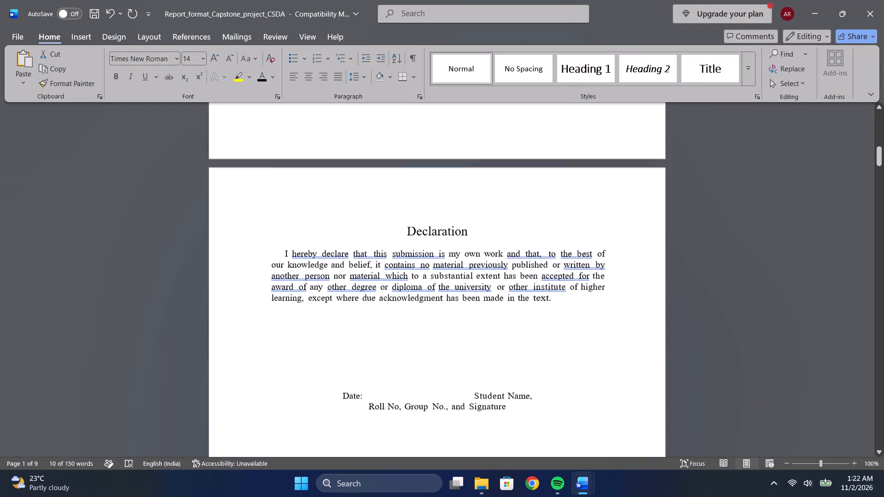
pyautogui.scroll(-1, 551, 379)
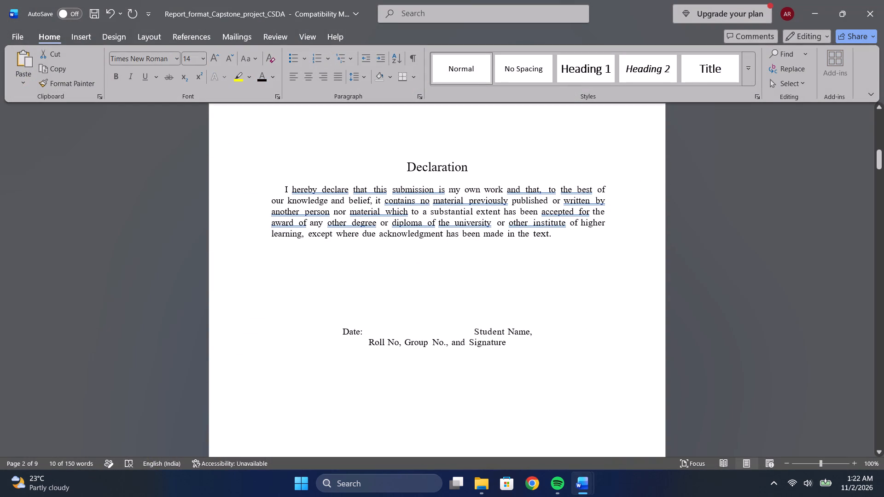
pyautogui.moveTo(567, 237); pyautogui.dragTo(368, 153)
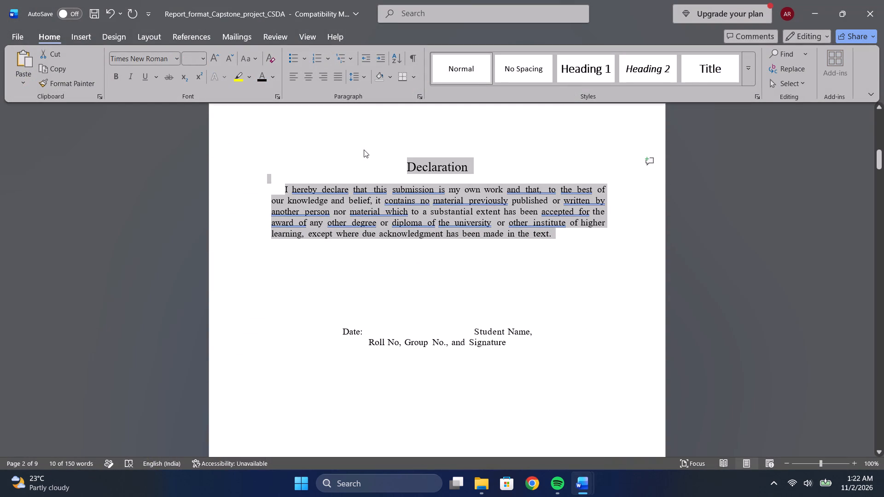
pyautogui.hotkey('ctrl', 'c')
pyautogui.scroll(-3, 506, 255)
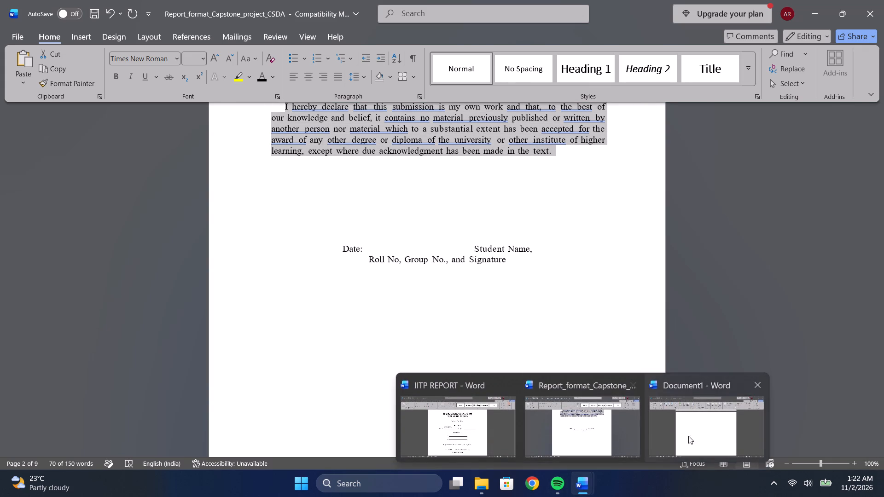
pyautogui.click(688, 435)
pyautogui.click(370, 185)
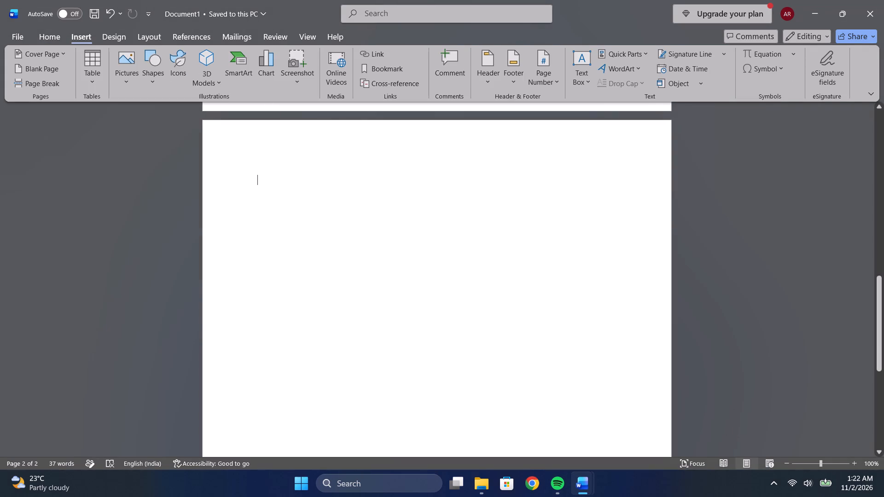
pyautogui.hotkey('ctrl', 'v')
pyautogui.click(531, 276)
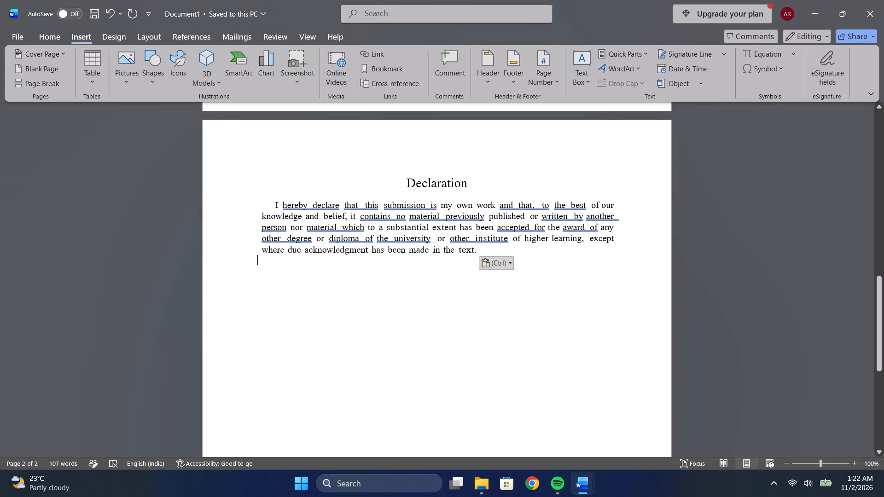
pyautogui.click(473, 325)
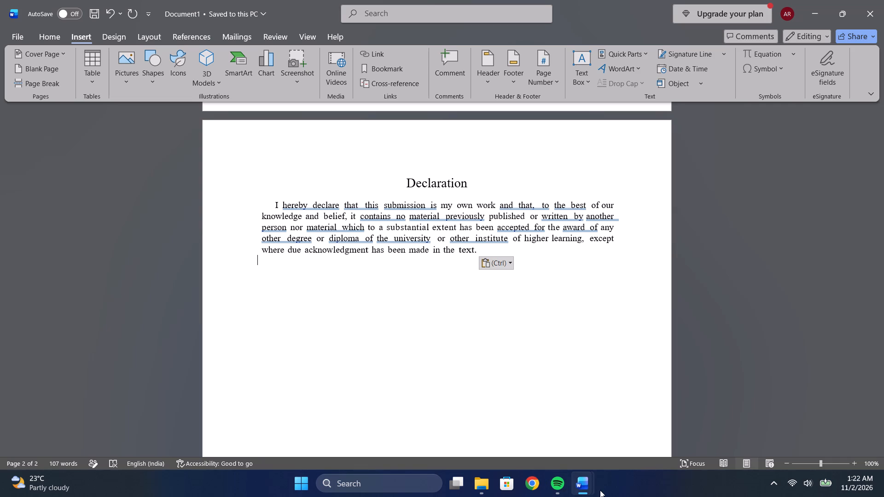
# Copy the Date, Student Name, Roll No, Group No. and Signature lines from the Report_format declaration page below the declaration paragraph in Document1.
pyautogui.click(484, 421)
pyautogui.scroll(-4, 484, 331)
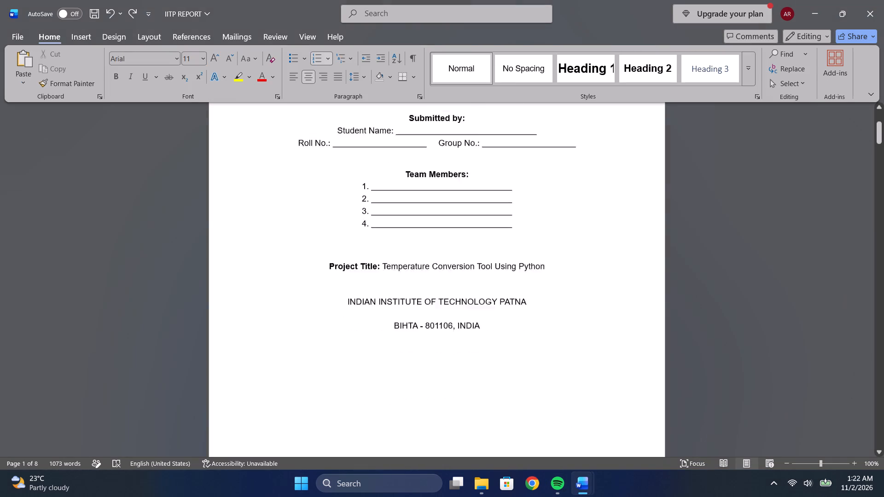
pyautogui.scroll(-5, 484, 331)
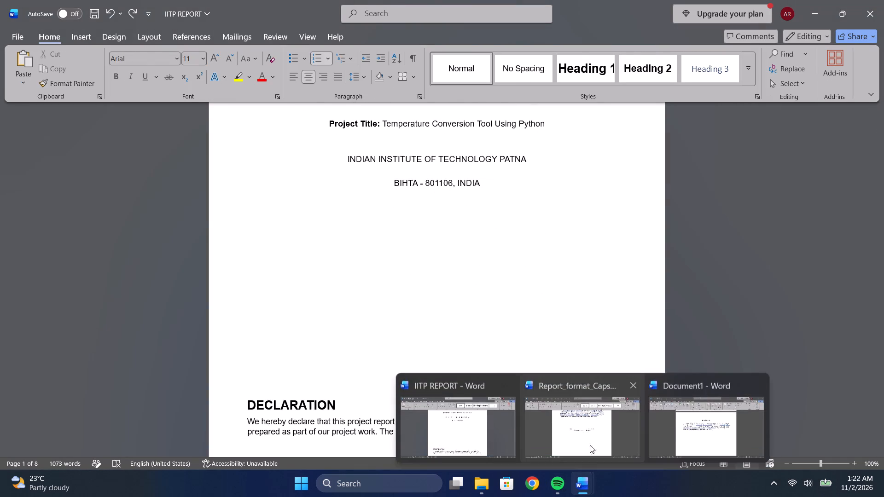
pyautogui.click(591, 439)
pyautogui.scroll(-10, 600, 379)
pyautogui.scroll(11, 600, 378)
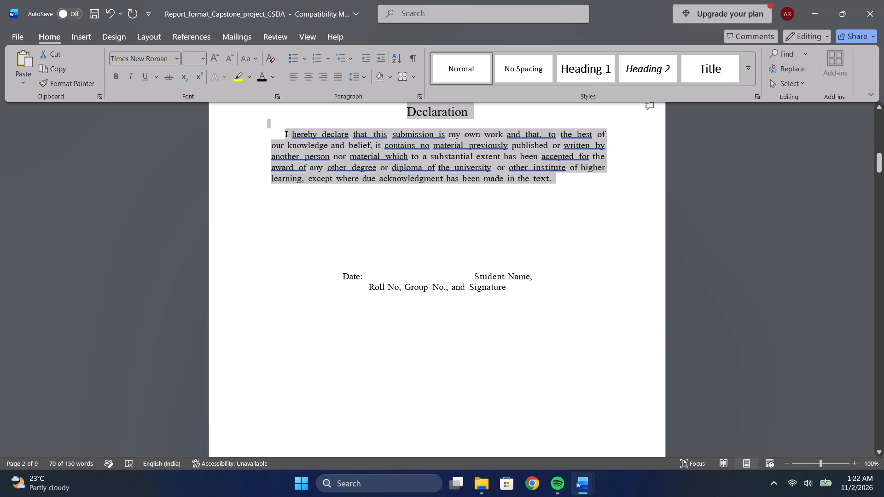
pyautogui.click(459, 288)
pyautogui.click(537, 300)
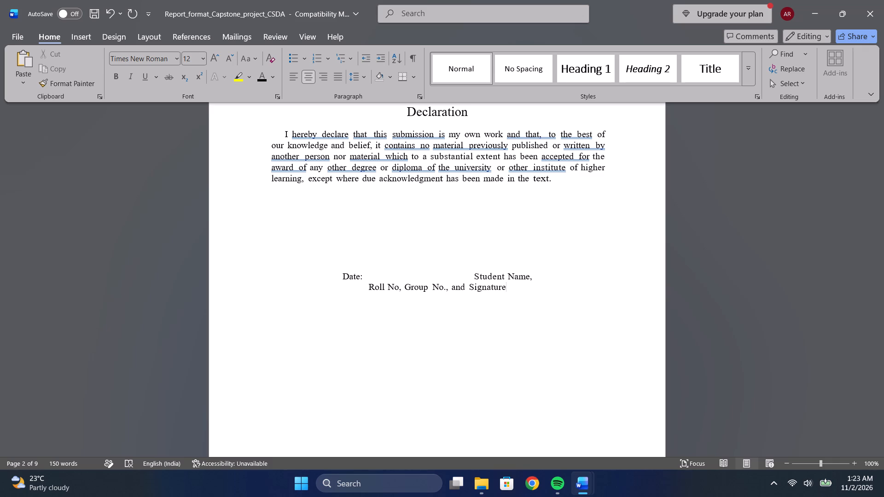
pyautogui.click(530, 308)
pyautogui.click(526, 304)
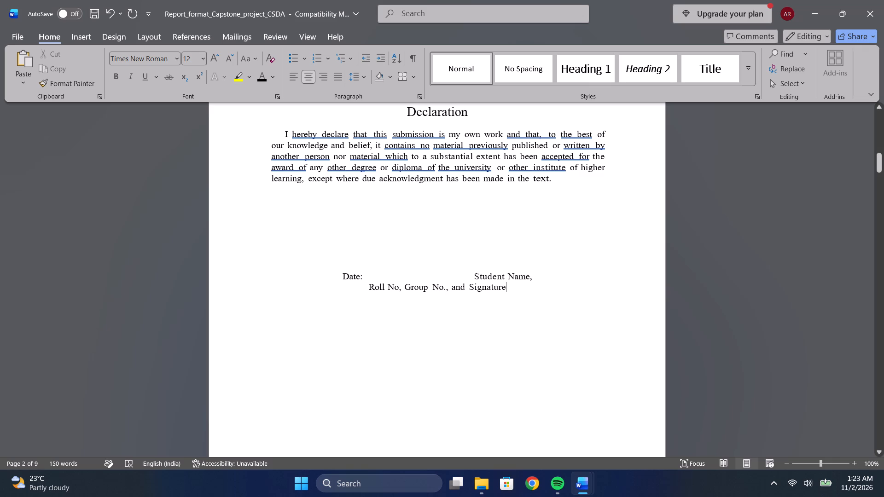
pyautogui.moveTo(533, 276); pyautogui.dragTo(409, 283)
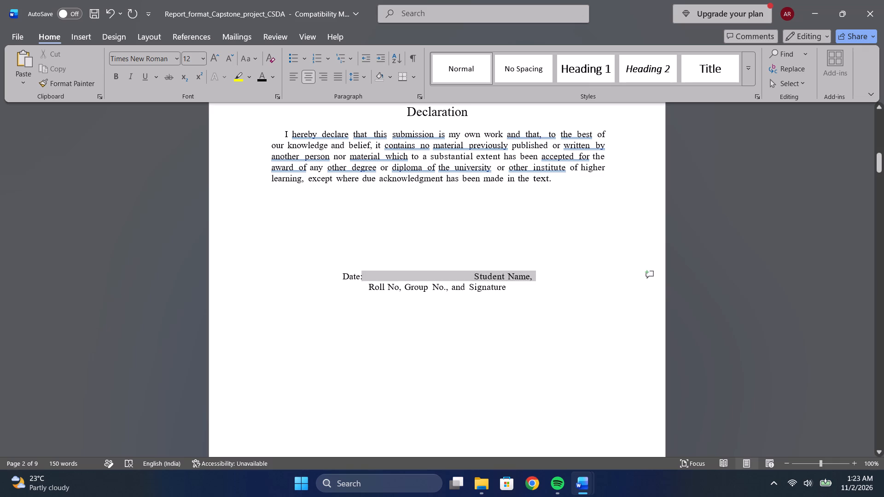
pyautogui.moveTo(409, 283); pyautogui.dragTo(397, 281)
pyautogui.click(550, 268)
pyautogui.click(469, 331)
pyautogui.moveTo(514, 295); pyautogui.dragTo(412, 268)
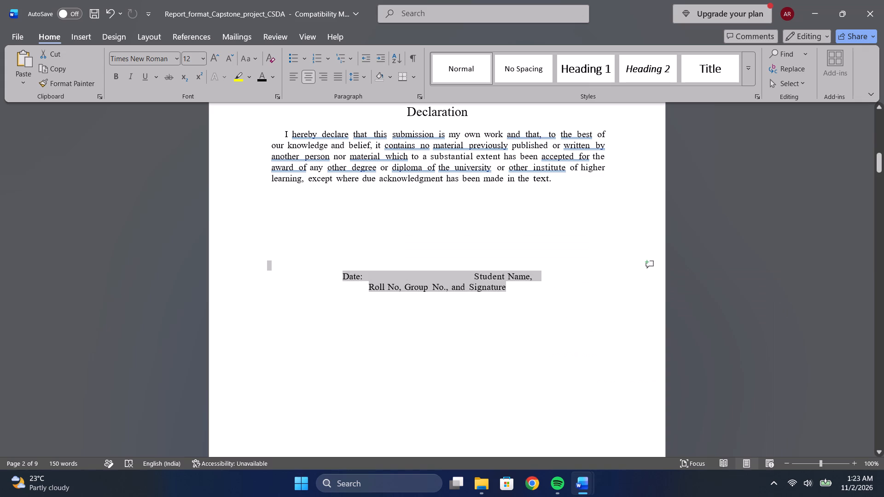
pyautogui.moveTo(412, 268); pyautogui.dragTo(376, 266)
pyautogui.hotkey('ctrl', 'c')
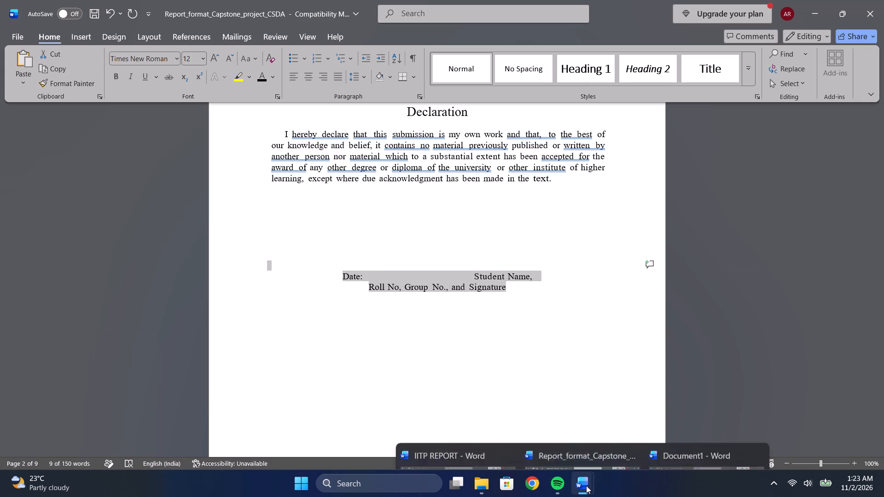
pyautogui.click(707, 435)
pyautogui.click(530, 364)
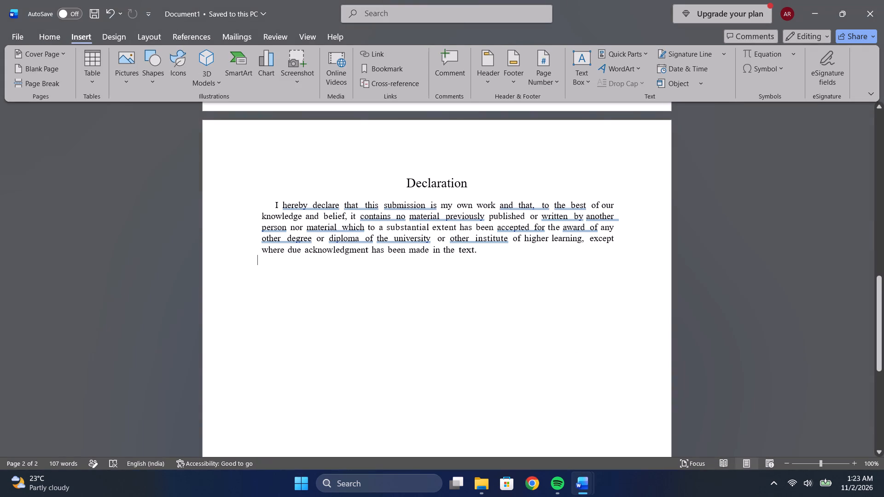
pyautogui.hotkey('ctrl', 'v')
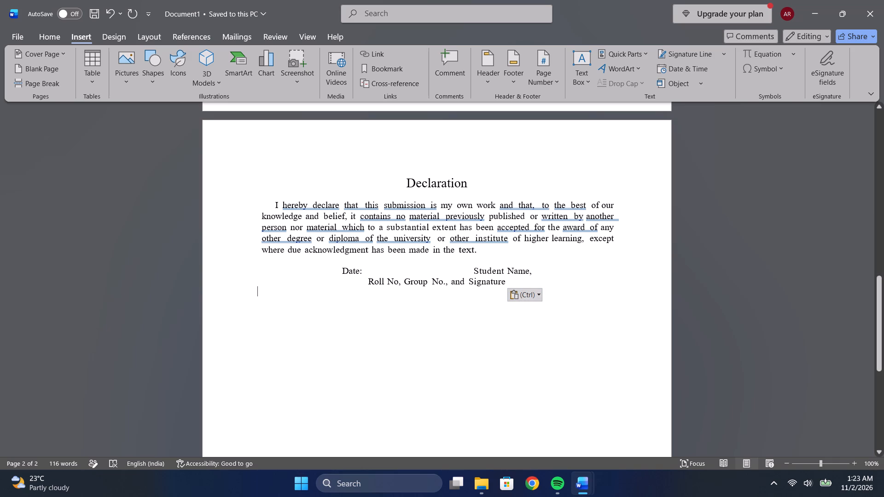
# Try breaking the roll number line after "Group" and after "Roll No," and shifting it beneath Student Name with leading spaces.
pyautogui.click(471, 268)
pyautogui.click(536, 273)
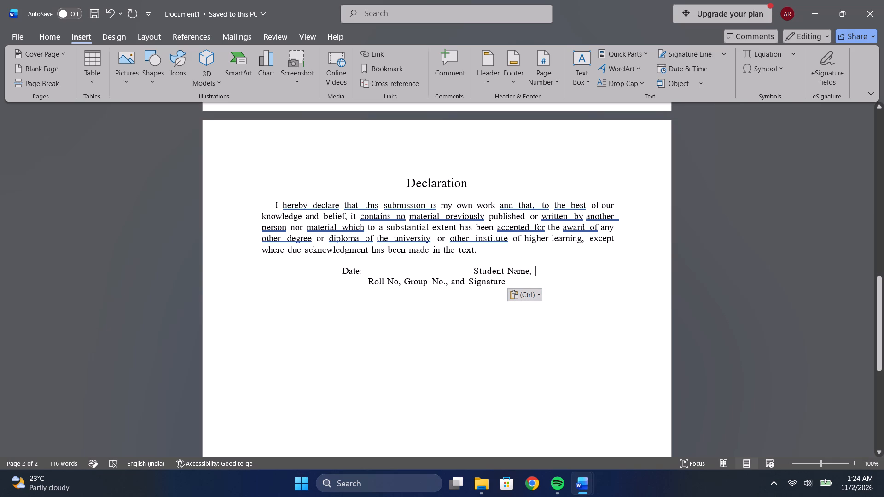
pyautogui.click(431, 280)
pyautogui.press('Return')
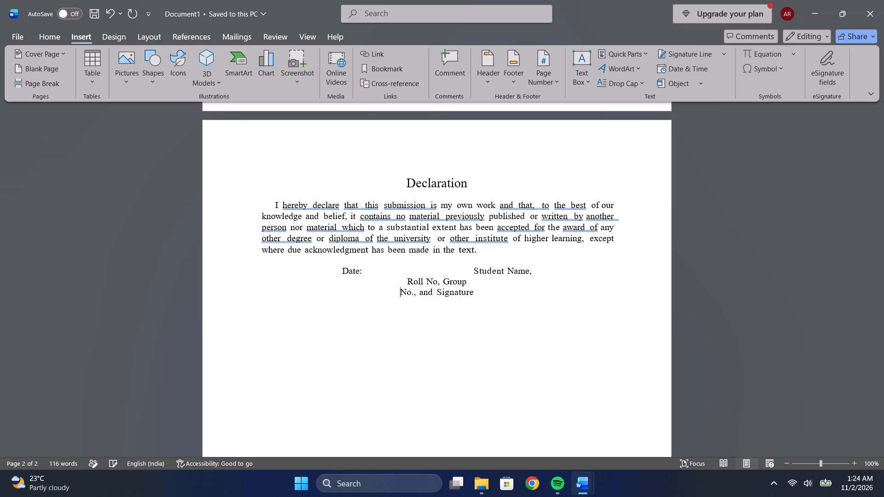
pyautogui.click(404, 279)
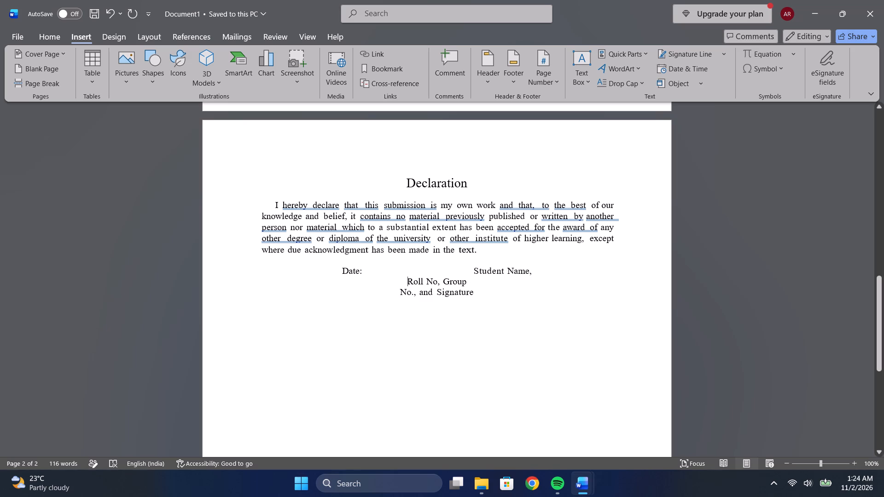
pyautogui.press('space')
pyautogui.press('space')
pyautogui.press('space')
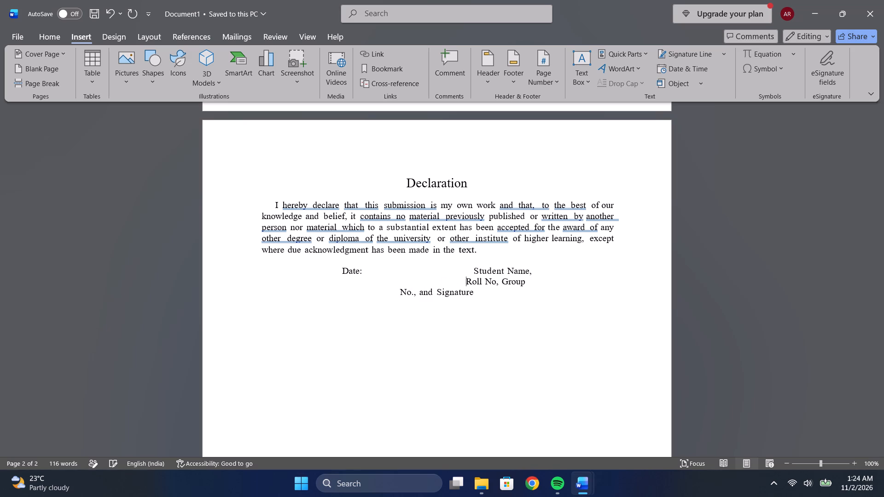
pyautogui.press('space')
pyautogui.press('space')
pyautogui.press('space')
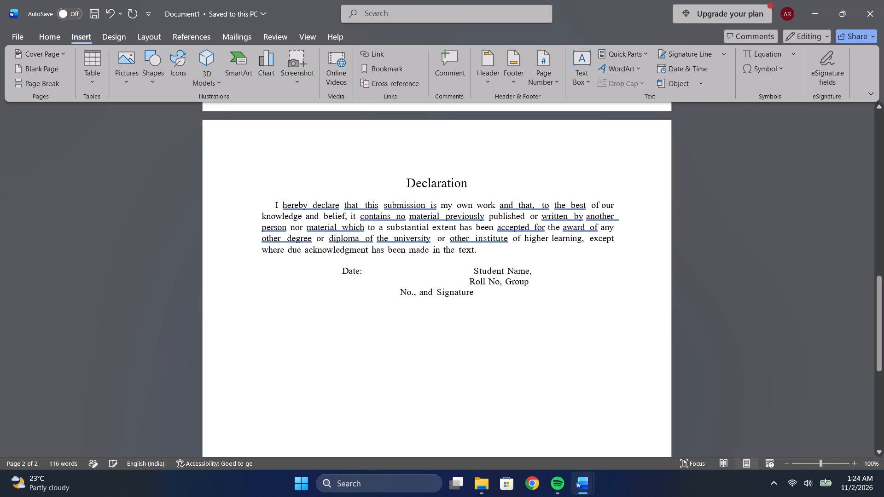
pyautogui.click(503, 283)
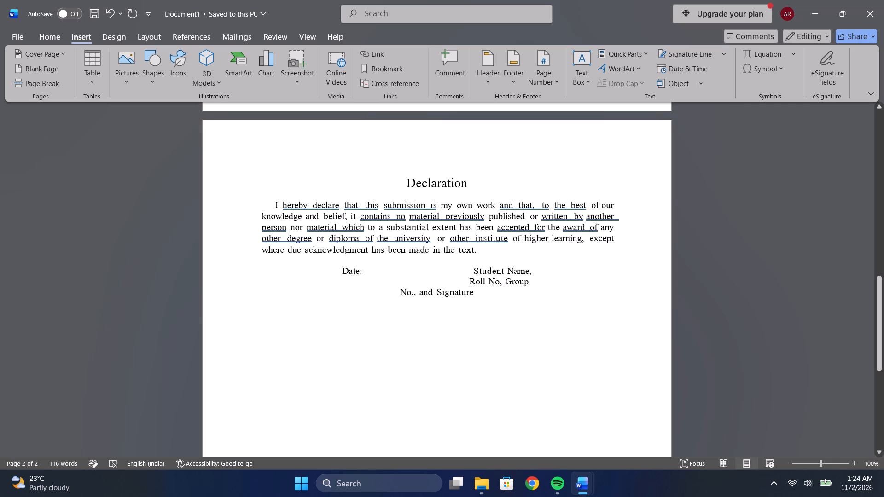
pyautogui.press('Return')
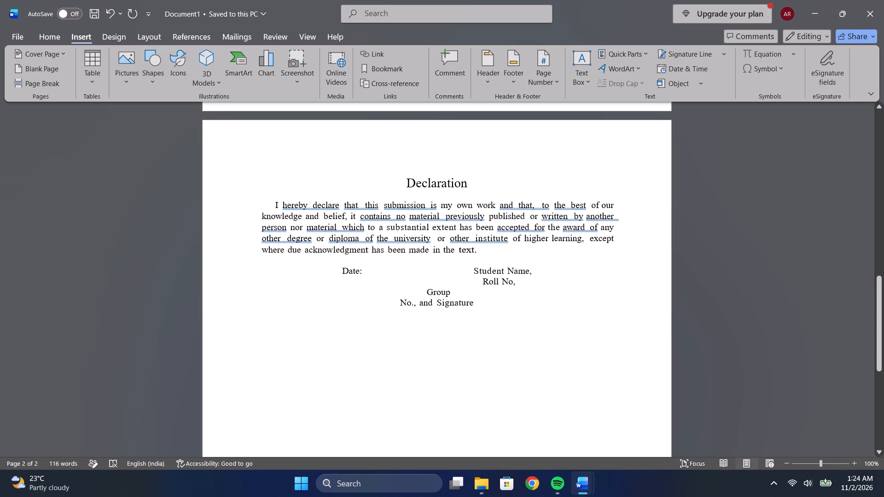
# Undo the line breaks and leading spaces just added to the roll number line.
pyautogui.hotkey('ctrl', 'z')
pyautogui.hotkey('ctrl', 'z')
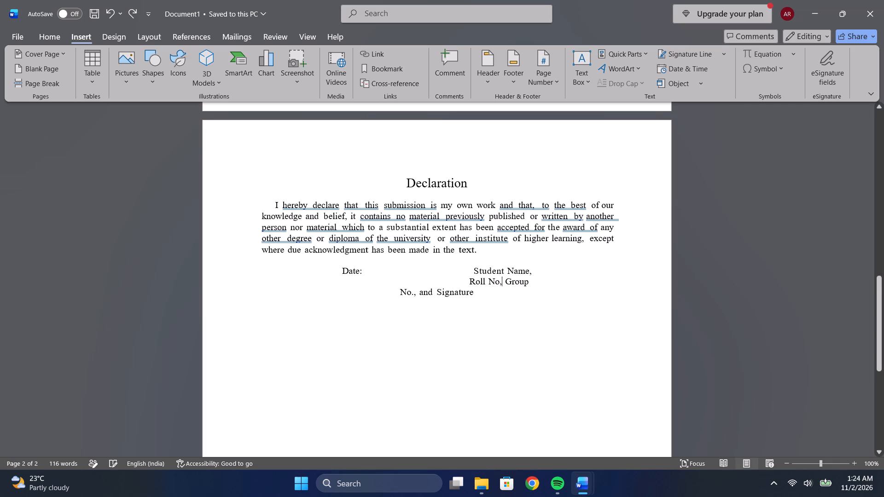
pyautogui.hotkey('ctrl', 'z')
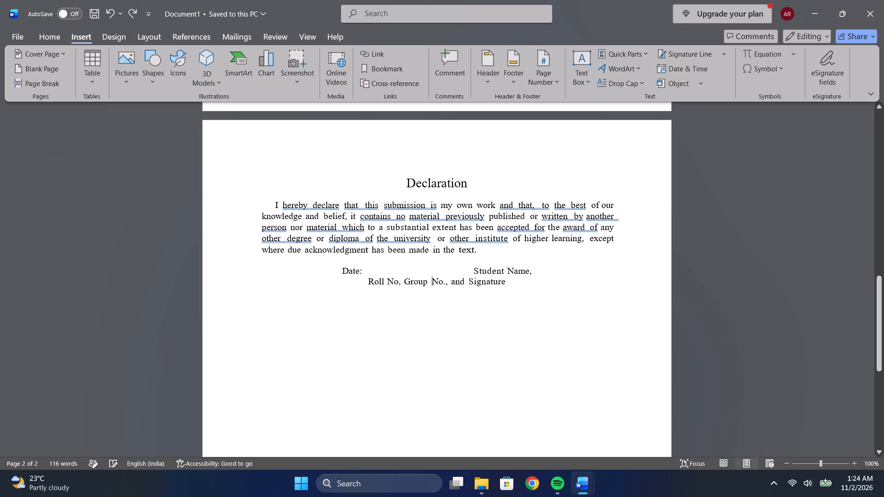
# Split the signature line into three separate lines: "Roll No,", "Group No.," and "and Signature".
pyautogui.click(404, 280)
pyautogui.press('Return')
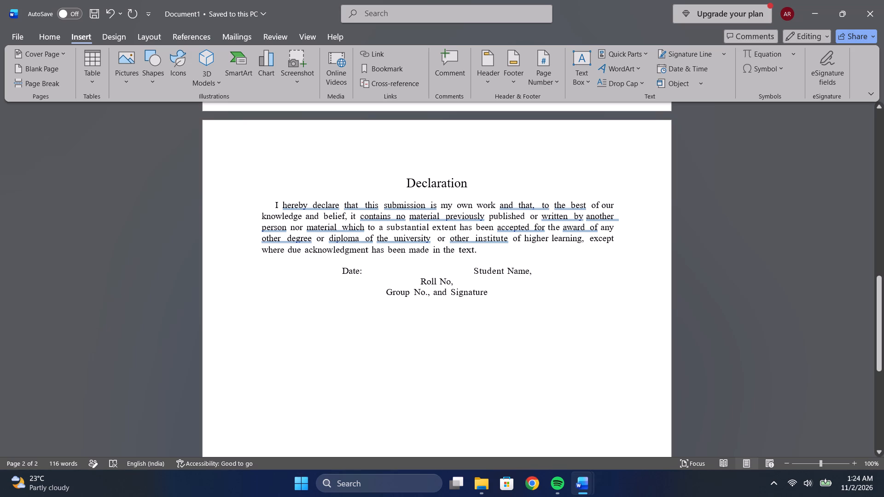
pyautogui.click(431, 294)
pyautogui.press('Return')
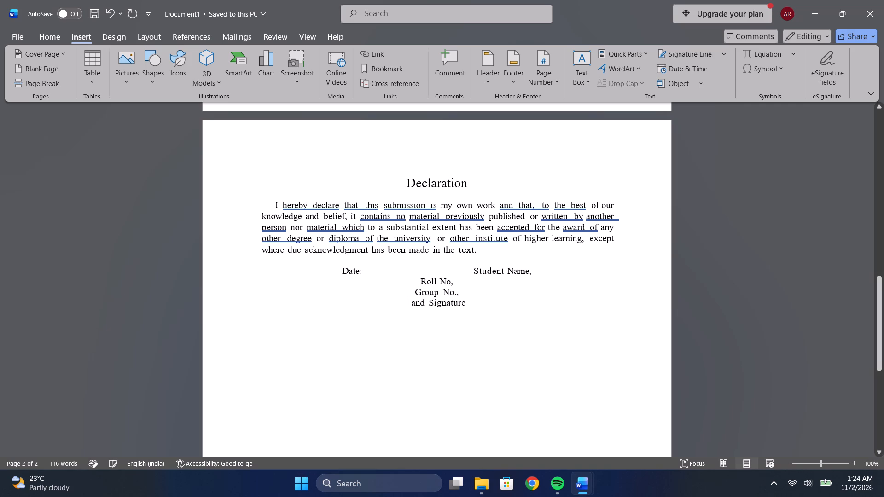
# Shift the "Roll No," line with leading spaces so that it starts directly beneath "Student Name,".
pyautogui.click(418, 279)
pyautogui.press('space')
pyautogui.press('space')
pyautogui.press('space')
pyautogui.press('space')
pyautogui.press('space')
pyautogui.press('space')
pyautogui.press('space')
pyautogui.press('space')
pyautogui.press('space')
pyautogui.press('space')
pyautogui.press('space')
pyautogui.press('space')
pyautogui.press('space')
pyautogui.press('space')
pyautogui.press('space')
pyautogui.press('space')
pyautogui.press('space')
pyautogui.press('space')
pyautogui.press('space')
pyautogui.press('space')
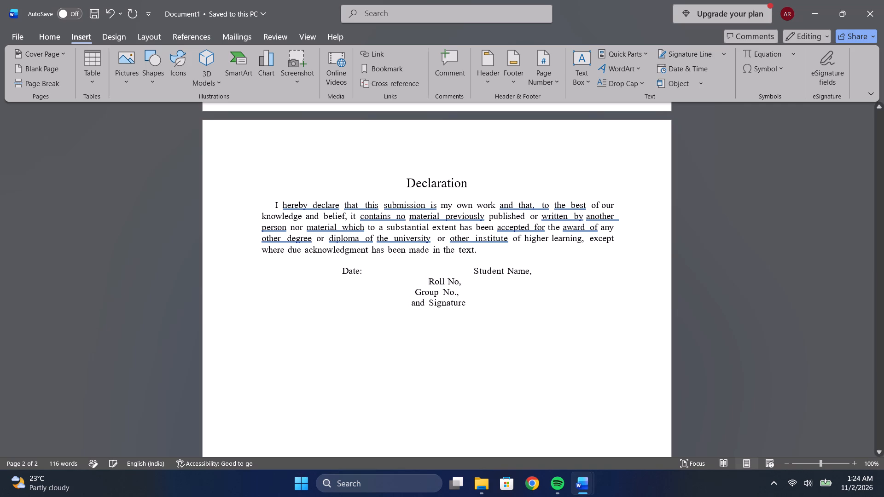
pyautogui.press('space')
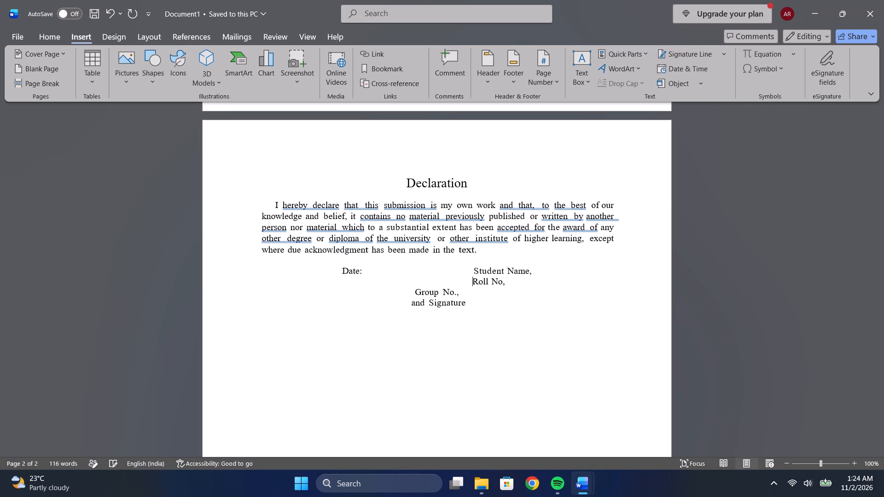
# Shift the "Group No.," line with leading spaces so that it starts beneath "Roll No,".
pyautogui.click(416, 293)
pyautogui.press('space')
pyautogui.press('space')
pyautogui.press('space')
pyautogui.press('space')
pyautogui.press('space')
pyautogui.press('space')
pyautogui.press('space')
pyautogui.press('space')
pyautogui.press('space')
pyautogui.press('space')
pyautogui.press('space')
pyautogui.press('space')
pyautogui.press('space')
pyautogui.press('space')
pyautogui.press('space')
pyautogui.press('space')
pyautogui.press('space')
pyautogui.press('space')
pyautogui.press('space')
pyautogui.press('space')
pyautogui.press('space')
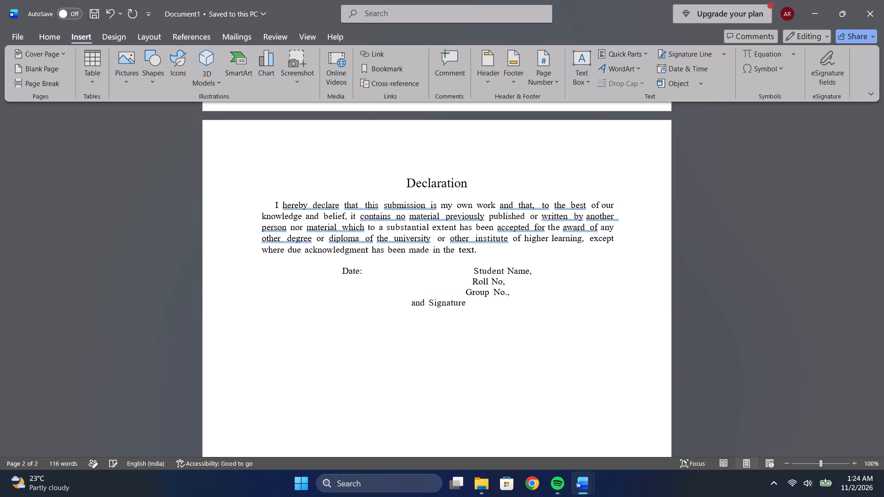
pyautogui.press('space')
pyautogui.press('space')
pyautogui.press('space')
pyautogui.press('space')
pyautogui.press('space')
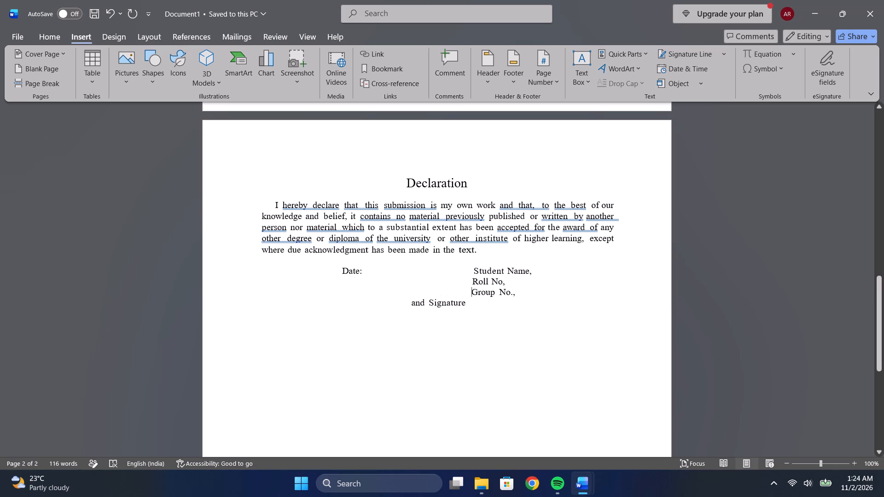
# Delete the word "and" from the start of the Signature line.
pyautogui.click(430, 303)
pyautogui.press('BackSpace')
pyautogui.press('BackSpace')
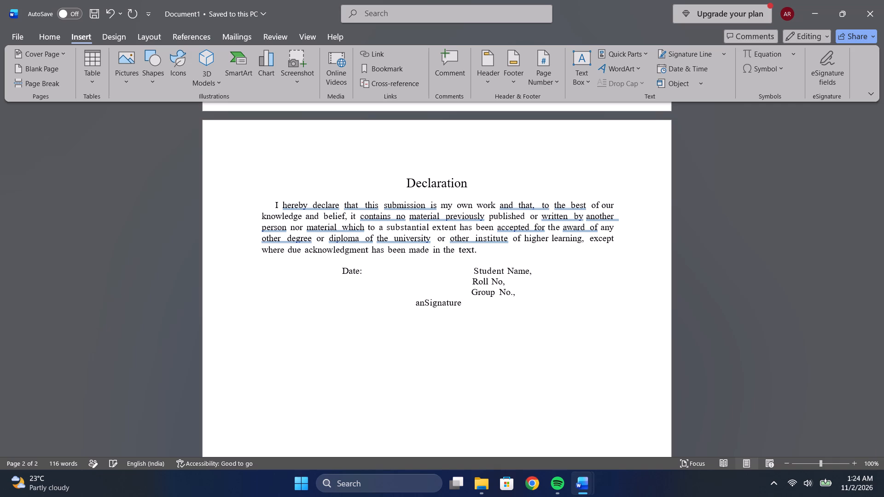
pyautogui.press('BackSpace')
pyautogui.press('BackSpace')
# Shift the "Signature" line with leading spaces so that it starts beneath "Group No.,".
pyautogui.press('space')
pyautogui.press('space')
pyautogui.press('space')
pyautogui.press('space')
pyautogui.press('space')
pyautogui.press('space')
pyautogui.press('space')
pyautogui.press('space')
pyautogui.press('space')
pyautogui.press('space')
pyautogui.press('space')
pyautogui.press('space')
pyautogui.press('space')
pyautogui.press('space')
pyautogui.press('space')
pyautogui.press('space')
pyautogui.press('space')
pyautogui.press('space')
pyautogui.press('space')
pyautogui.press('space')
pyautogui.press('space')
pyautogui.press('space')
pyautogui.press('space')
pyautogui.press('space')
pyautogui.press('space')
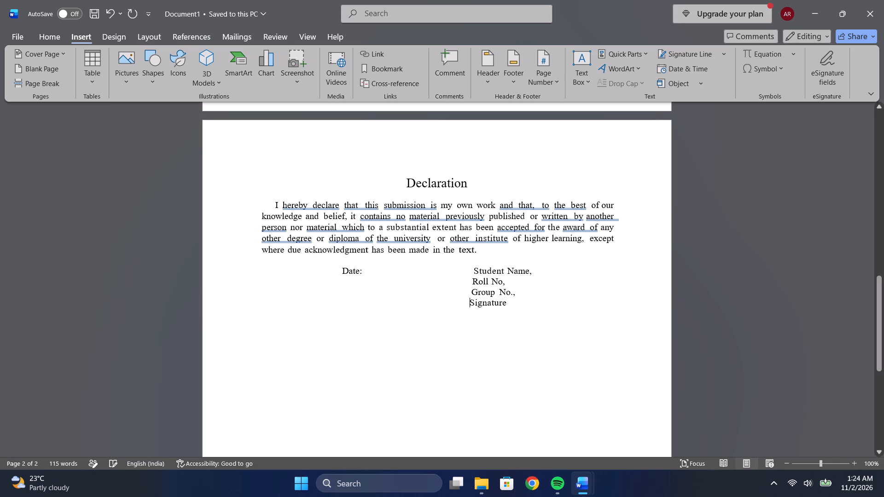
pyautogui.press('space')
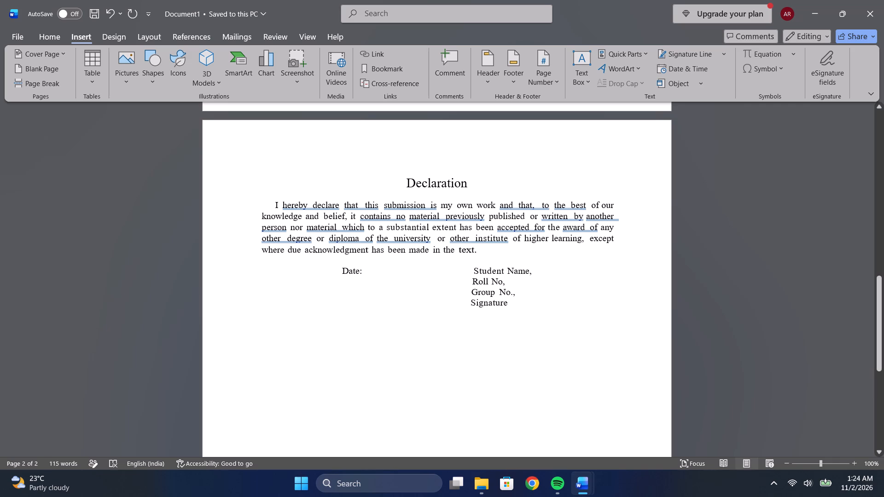
# Add one leading space each to the "Group No.,", "Signature" and "Roll No," lines to refine their alignment under "Student Name,".
pyautogui.click(471, 280)
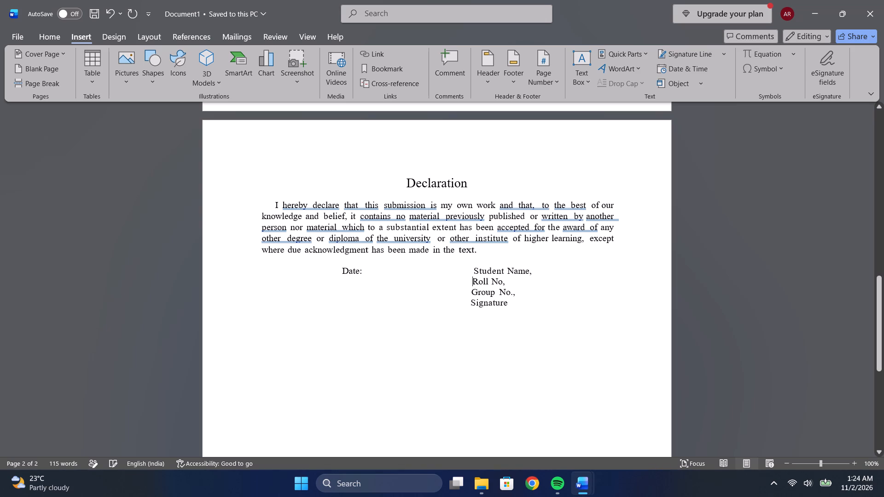
pyautogui.click(471, 291)
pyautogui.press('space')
pyautogui.click(468, 301)
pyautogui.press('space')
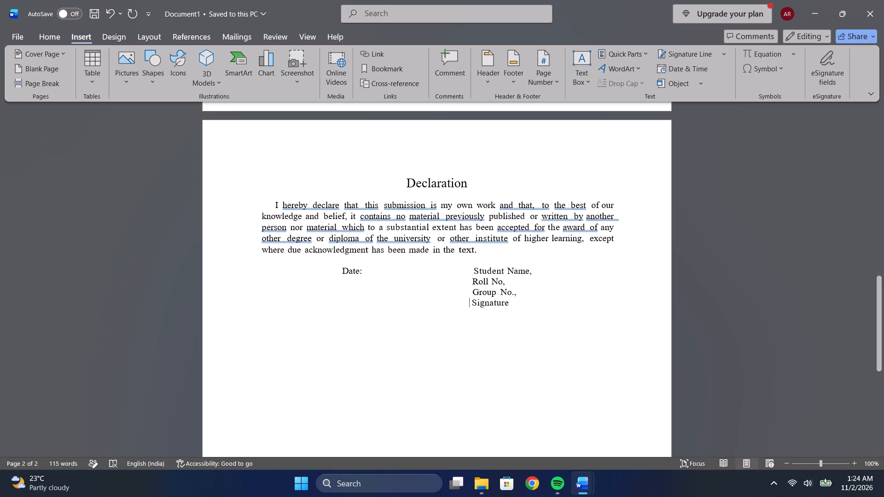
pyautogui.click(468, 281)
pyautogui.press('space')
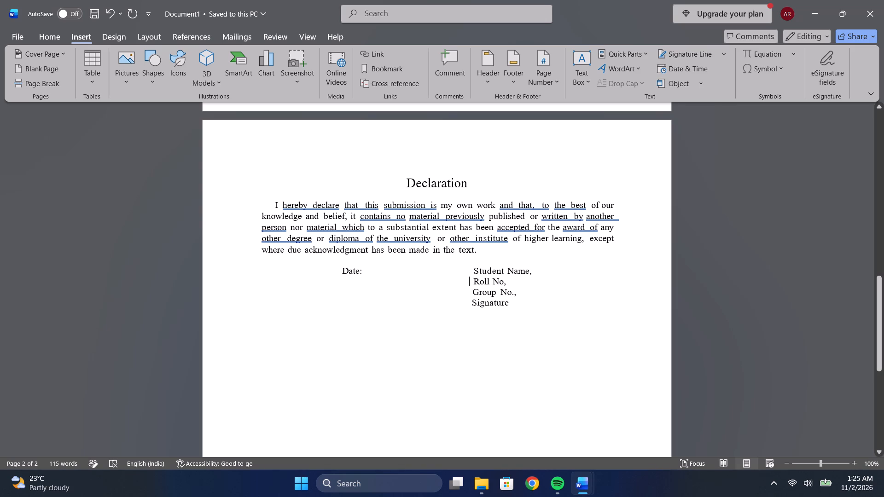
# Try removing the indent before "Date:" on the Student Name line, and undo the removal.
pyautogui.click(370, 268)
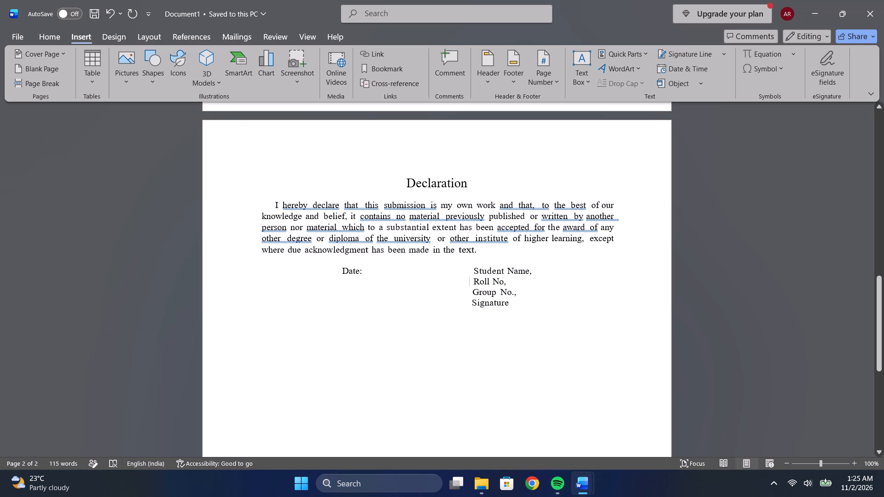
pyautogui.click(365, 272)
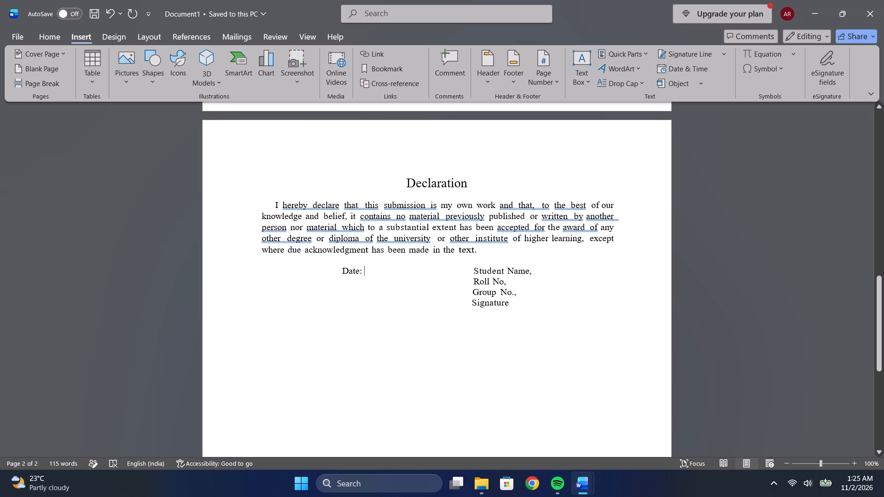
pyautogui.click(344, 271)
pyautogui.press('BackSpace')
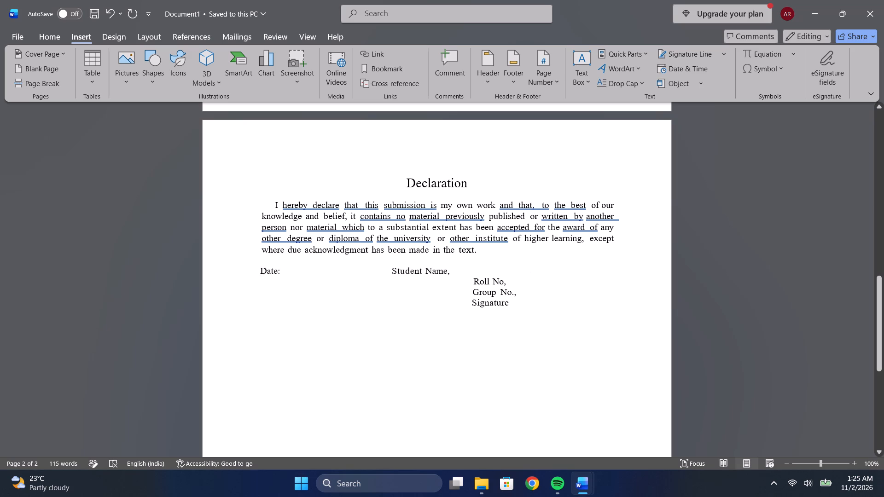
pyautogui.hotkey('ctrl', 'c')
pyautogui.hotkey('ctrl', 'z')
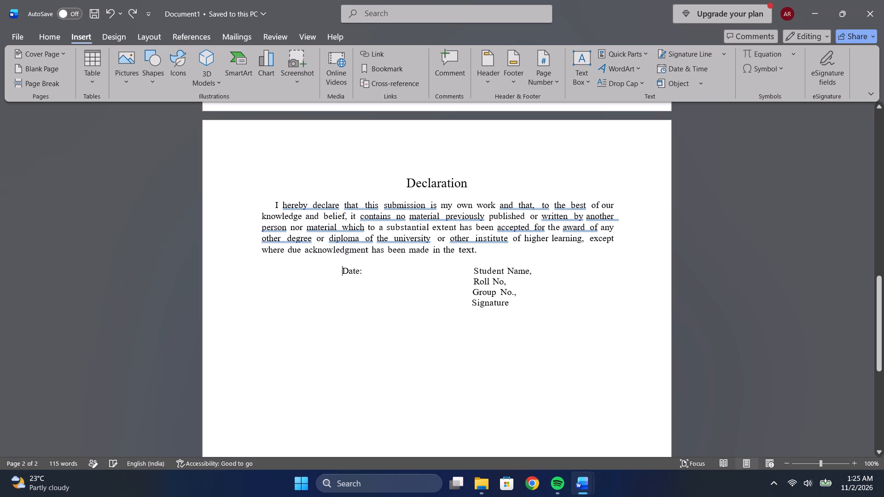
# Delete the "Date:" label from the Student Name line, keeping the spacing before "Student Name,".
pyautogui.click(364, 270)
pyautogui.click(364, 271)
pyautogui.press('Left')
pyautogui.press('Left')
pyautogui.press('Left')
pyautogui.press('Left')
pyautogui.press('Left')
pyautogui.press('Left')
pyautogui.press('Left')
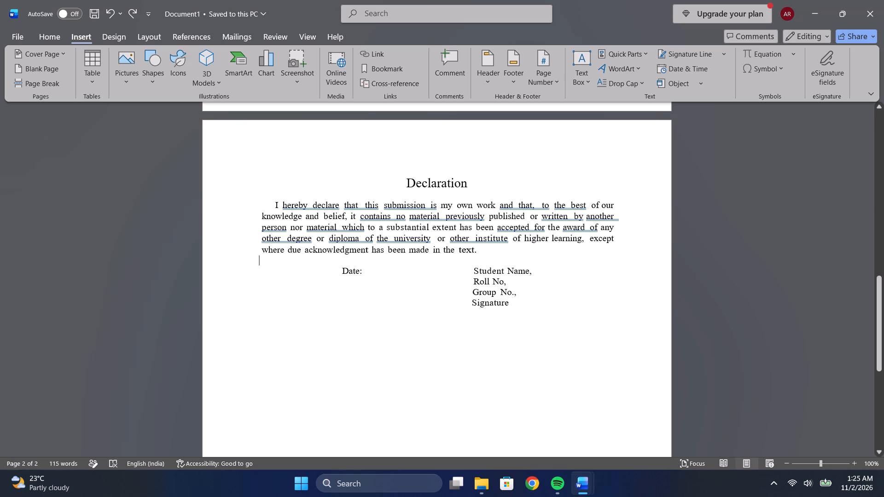
pyautogui.click(357, 273)
pyautogui.moveTo(367, 269); pyautogui.dragTo(342, 273)
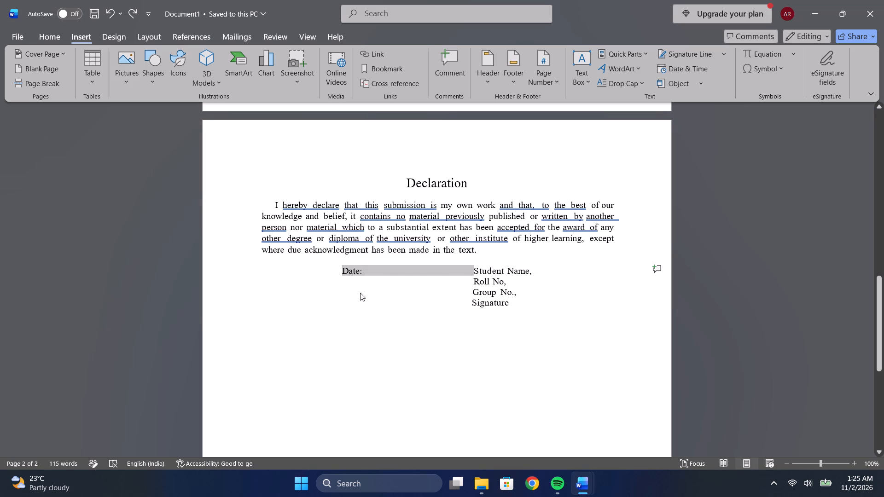
pyautogui.click(360, 293)
pyautogui.click(366, 272)
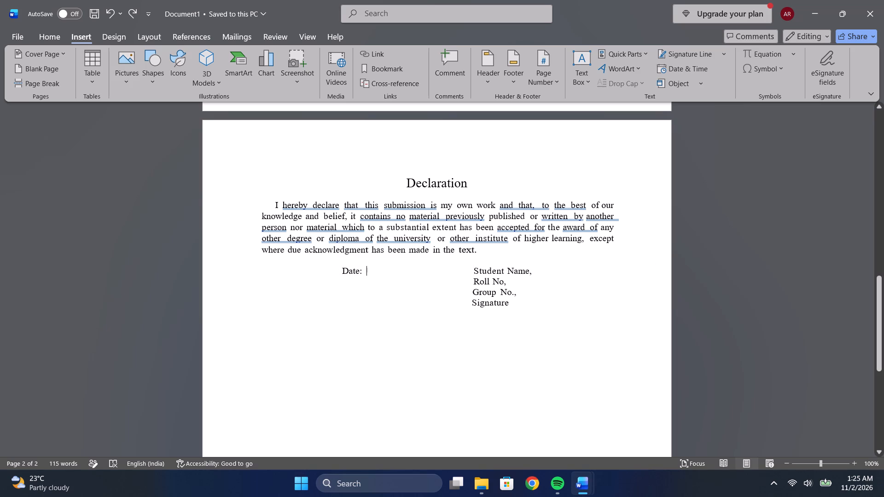
pyautogui.press('BackSpace')
pyautogui.press('BackSpace')
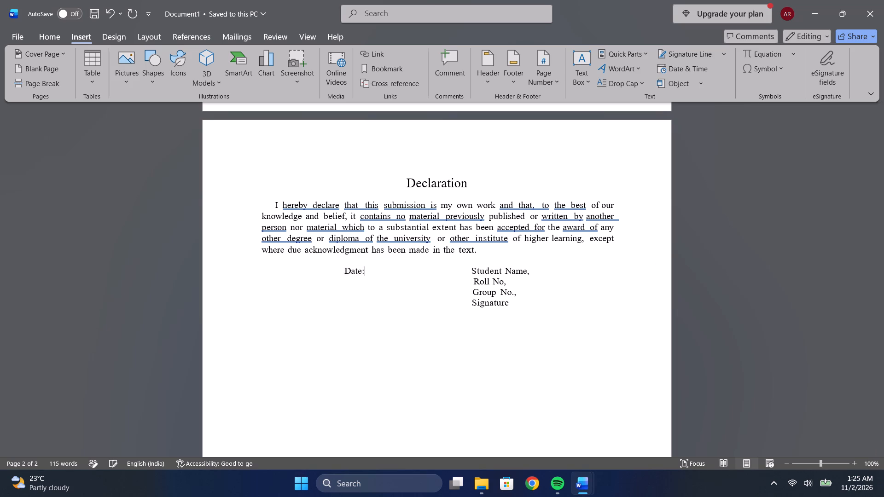
pyautogui.press('BackSpace')
pyautogui.press('BackSpace')
pyautogui.press('BackSpace')
pyautogui.press('BackSpace')
pyautogui.press('BackSpace')
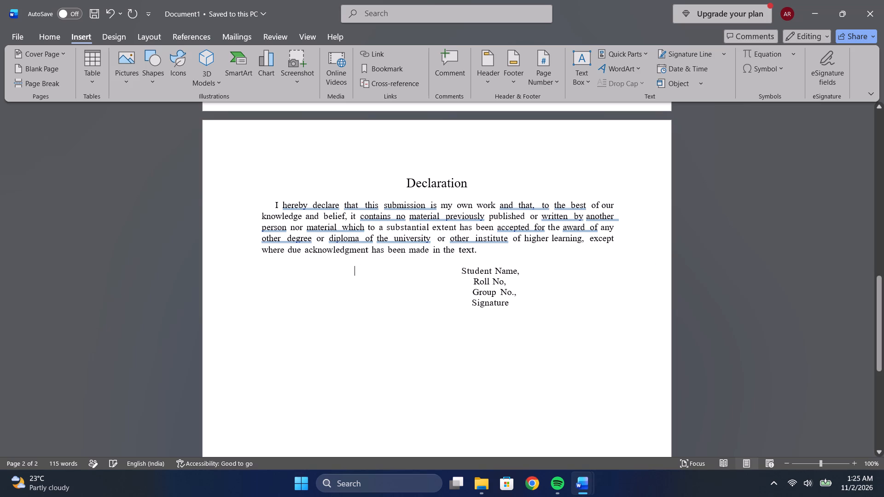
# Remove leading spaces from the "Roll No," line to bring it back beneath the start of "Student Name,".
pyautogui.click(473, 284)
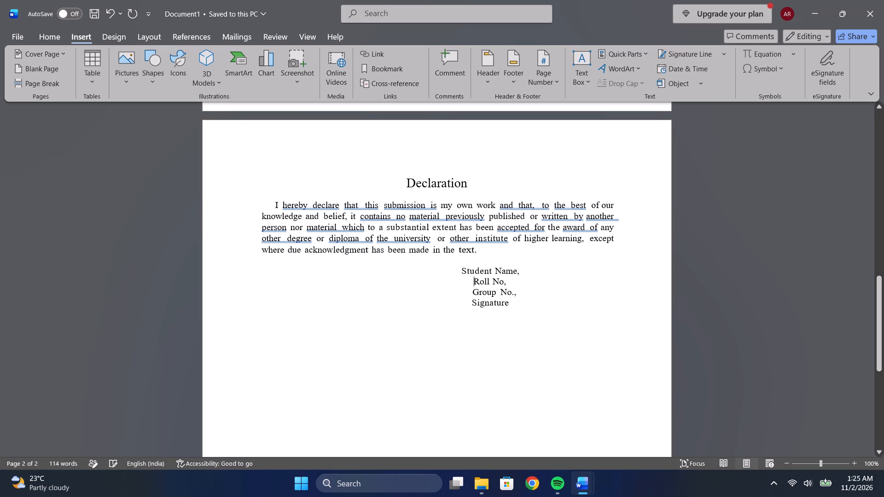
pyautogui.press('BackSpace')
pyautogui.press('BackSpace')
pyautogui.press('BackSpace')
pyautogui.press('BackSpace')
pyautogui.press('BackSpace')
pyautogui.press('BackSpace')
pyautogui.press('BackSpace')
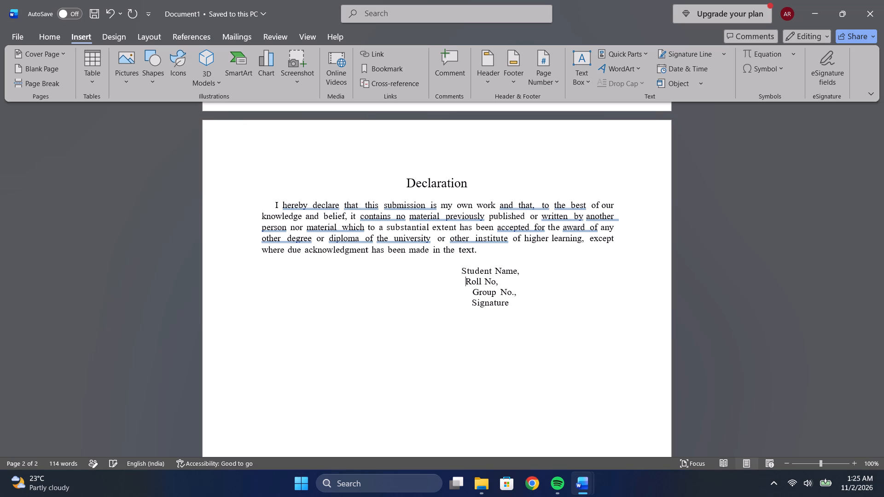
pyautogui.press('BackSpace')
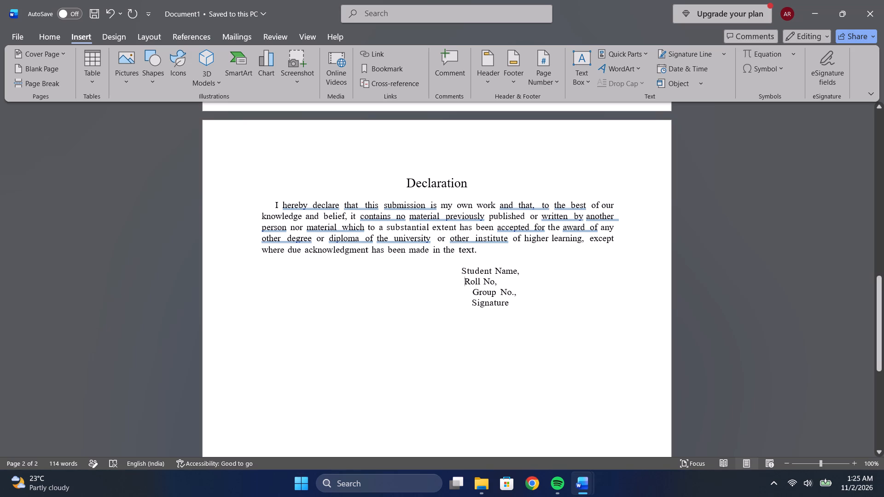
# Remove leading spaces from the "Group No.," line so that it aligns with "Roll No,".
pyautogui.click(471, 293)
pyautogui.press('BackSpace')
pyautogui.press('BackSpace')
pyautogui.press('BackSpace')
pyautogui.press('BackSpace')
pyautogui.press('BackSpace')
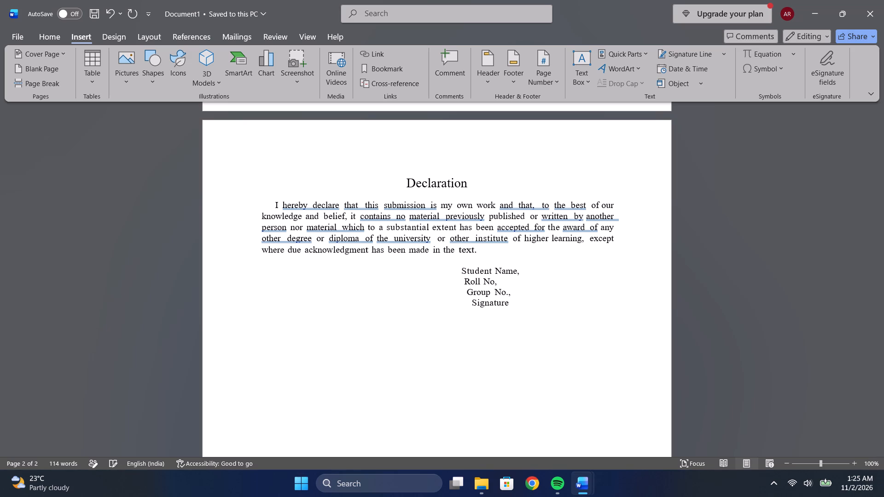
pyautogui.press('BackSpace')
pyautogui.press('BackSpace')
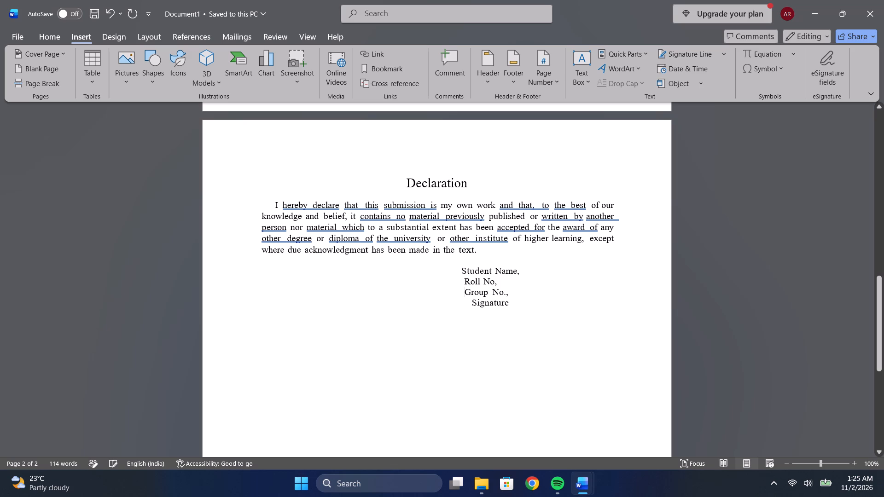
# Remove leading spaces from the "Signature" line so that it aligns with "Group No.,".
pyautogui.click(472, 304)
pyautogui.press('BackSpace')
pyautogui.press('BackSpace')
pyautogui.press('BackSpace')
pyautogui.press('BackSpace')
pyautogui.press('BackSpace')
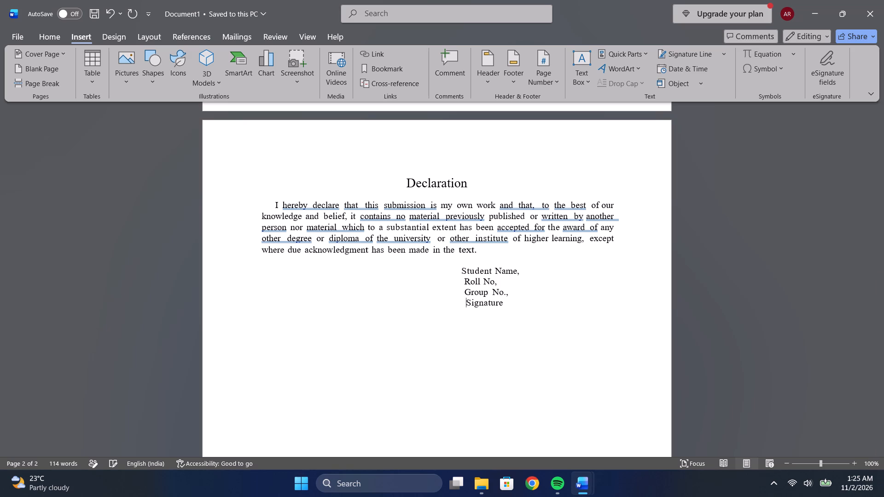
pyautogui.press('BackSpace')
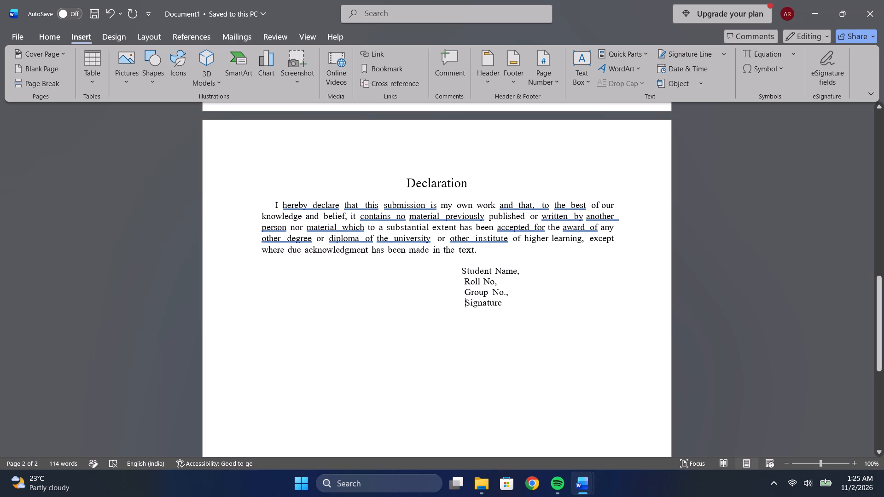
# Remove one more leading space from each of the "Roll No," and "Group No.," lines.
pyautogui.click(464, 281)
pyautogui.press('BackSpace')
pyautogui.click(463, 295)
pyautogui.press('BackSpace')
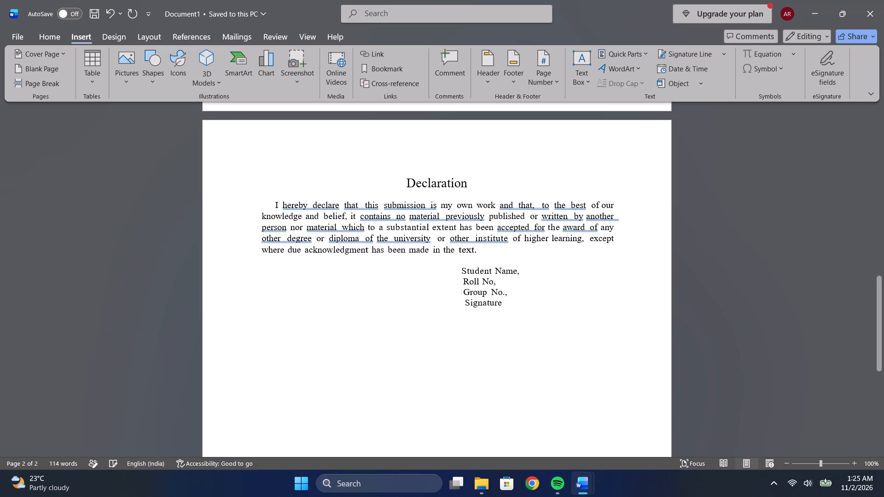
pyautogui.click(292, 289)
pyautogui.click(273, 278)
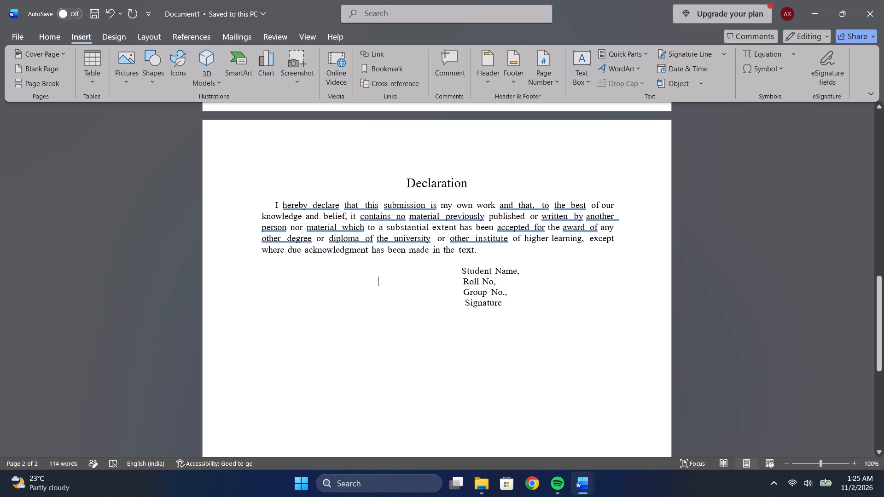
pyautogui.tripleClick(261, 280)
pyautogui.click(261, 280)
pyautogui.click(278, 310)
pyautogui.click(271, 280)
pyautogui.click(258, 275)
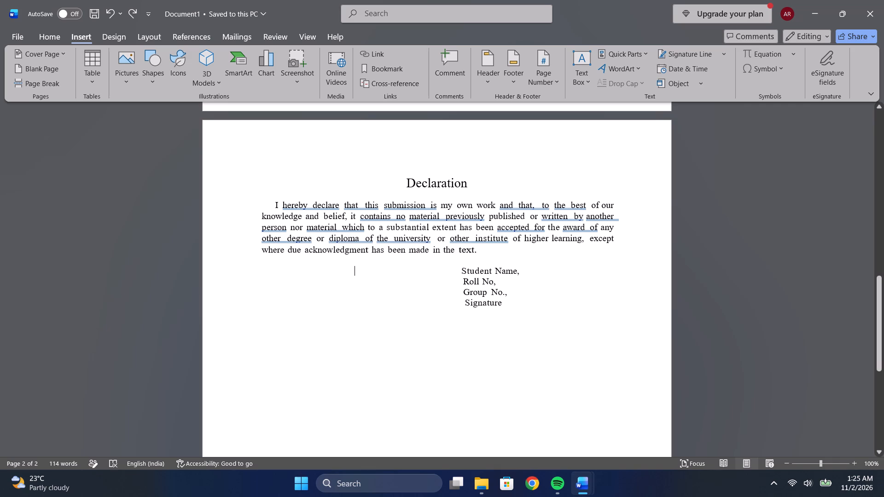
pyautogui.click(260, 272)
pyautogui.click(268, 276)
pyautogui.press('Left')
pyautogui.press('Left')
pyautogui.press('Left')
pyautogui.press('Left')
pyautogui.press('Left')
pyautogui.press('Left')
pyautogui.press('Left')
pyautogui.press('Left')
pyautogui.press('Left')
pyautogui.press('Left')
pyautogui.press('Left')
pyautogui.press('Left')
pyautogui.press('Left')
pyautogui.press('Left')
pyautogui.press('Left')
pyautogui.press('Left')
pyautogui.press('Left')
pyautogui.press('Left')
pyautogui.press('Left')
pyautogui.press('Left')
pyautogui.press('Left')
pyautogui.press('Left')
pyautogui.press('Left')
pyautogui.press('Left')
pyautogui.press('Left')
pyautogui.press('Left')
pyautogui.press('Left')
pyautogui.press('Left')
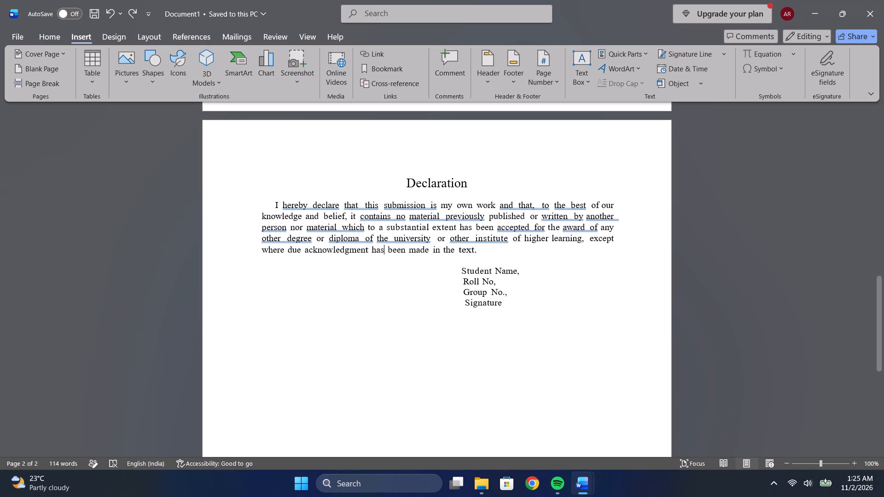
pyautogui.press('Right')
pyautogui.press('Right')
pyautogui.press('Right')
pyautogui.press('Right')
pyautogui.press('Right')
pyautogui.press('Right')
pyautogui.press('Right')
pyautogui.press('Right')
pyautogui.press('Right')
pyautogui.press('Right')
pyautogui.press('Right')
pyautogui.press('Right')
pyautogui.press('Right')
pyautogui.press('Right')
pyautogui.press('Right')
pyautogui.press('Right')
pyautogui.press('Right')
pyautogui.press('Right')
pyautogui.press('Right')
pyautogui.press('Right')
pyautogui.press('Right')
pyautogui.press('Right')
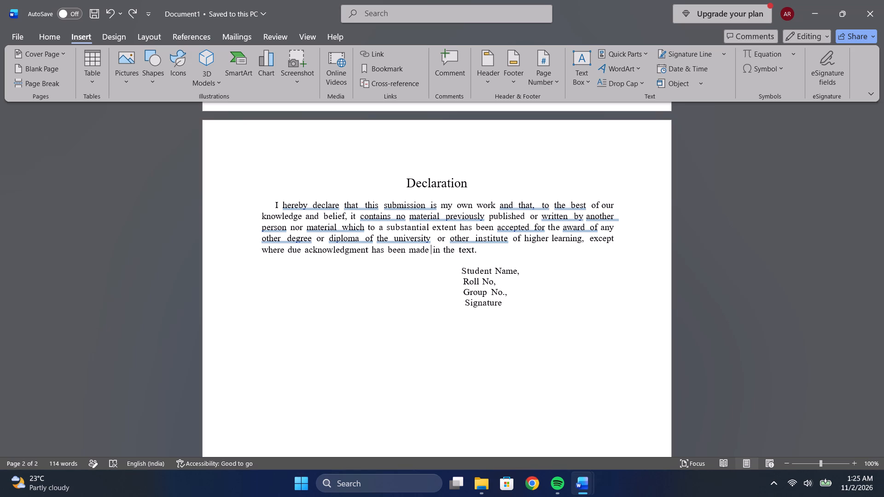
# Add the label "Date:" near the left margin of the Declaration page, level with the "Roll No," line.
pyautogui.click(268, 291)
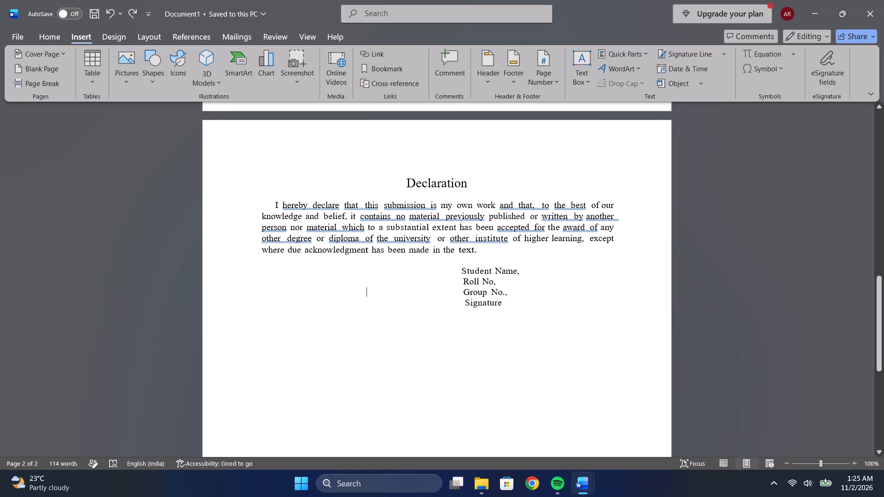
pyautogui.click(281, 278)
pyautogui.click(281, 278)
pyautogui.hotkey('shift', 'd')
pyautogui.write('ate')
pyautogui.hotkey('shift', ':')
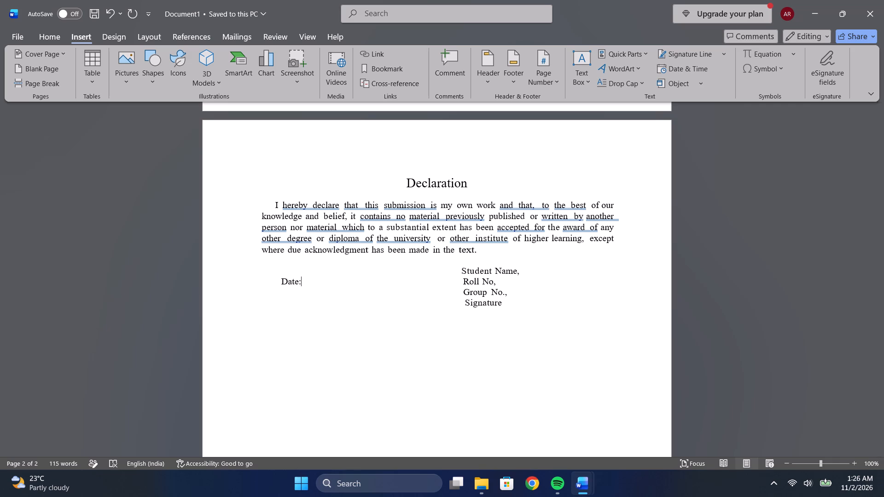
pyautogui.click(465, 414)
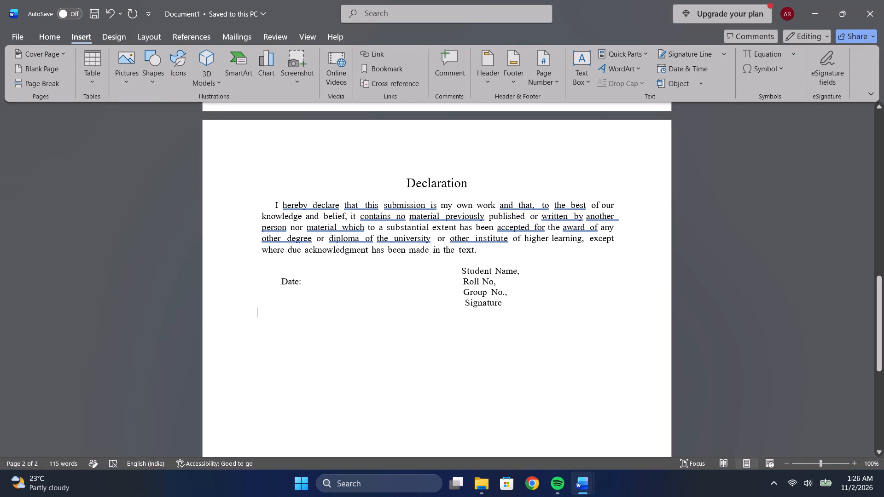
# Open Report_format_Capstone_project_CSDA from the Documents folder and check the layout of its Declaration page.
pyautogui.scroll(7, 742, 201)
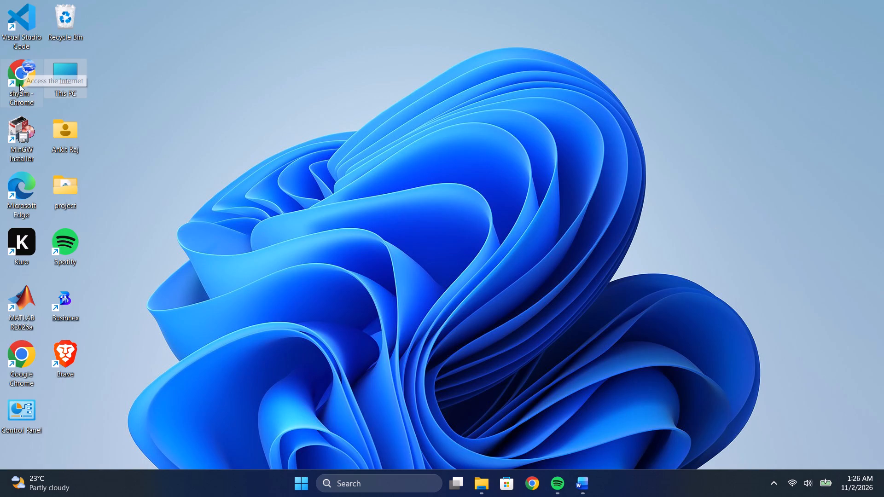
pyautogui.doubleClick(70, 70)
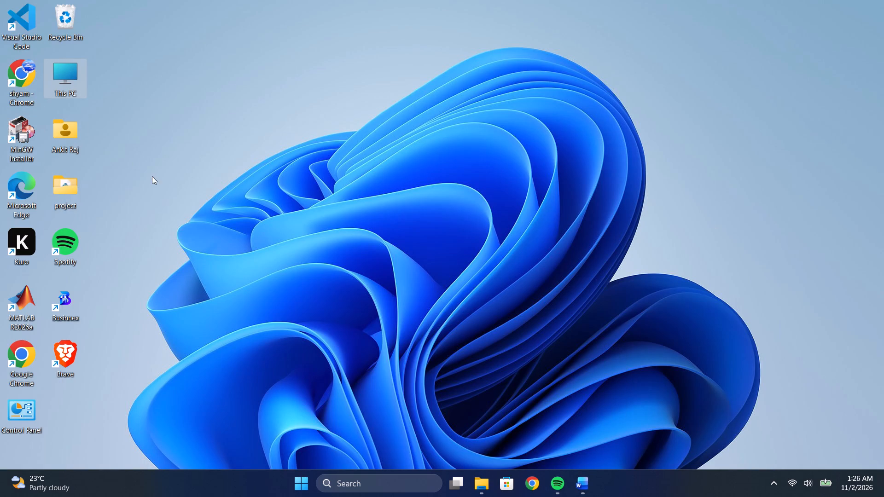
pyautogui.click(476, 485)
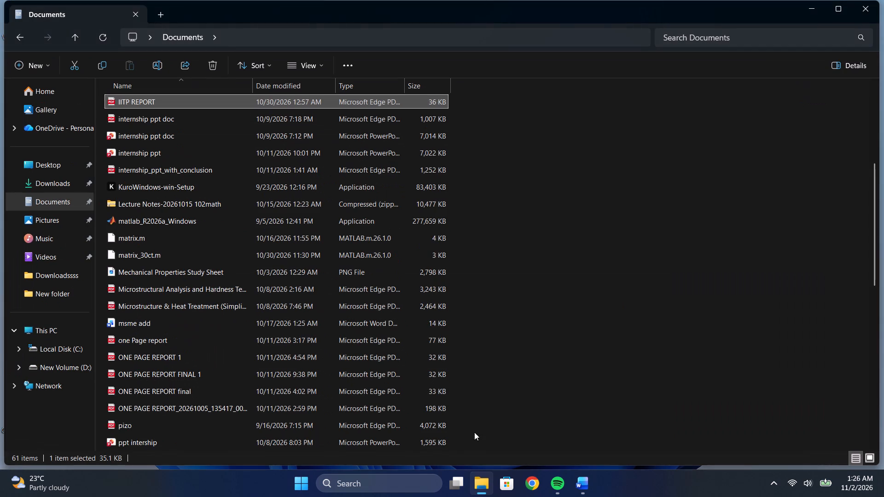
pyautogui.scroll(-4, 191, 341)
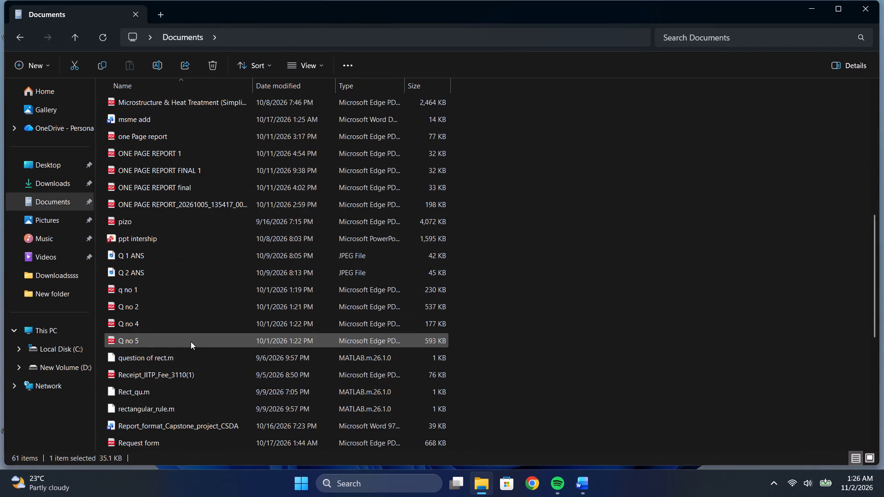
pyautogui.scroll(-1, 191, 341)
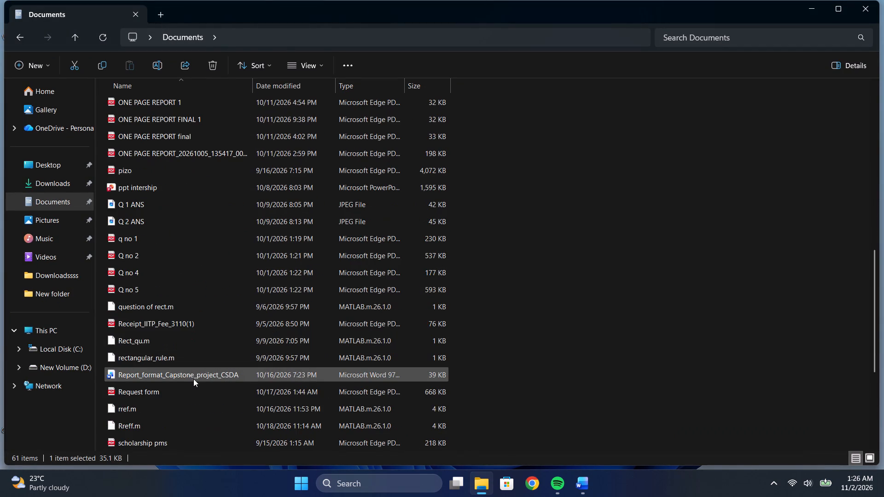
pyautogui.doubleClick(193, 370)
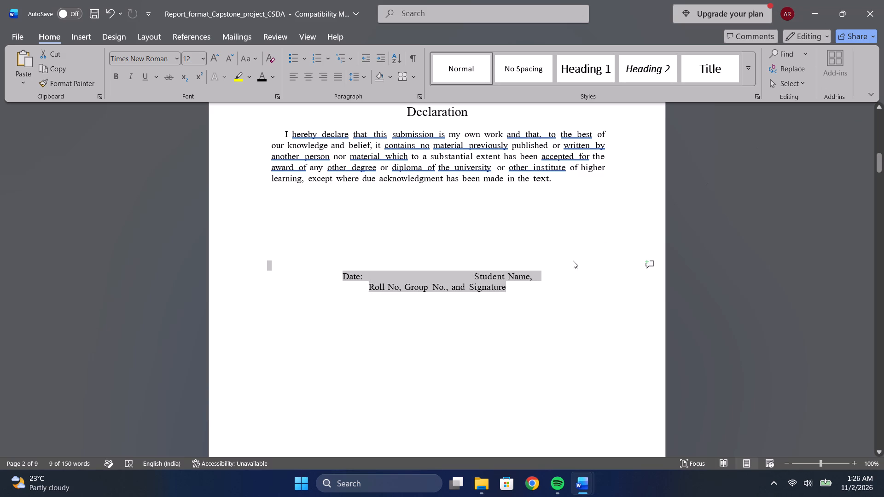
pyautogui.scroll(2, 582, 306)
pyautogui.scroll(-1, 582, 306)
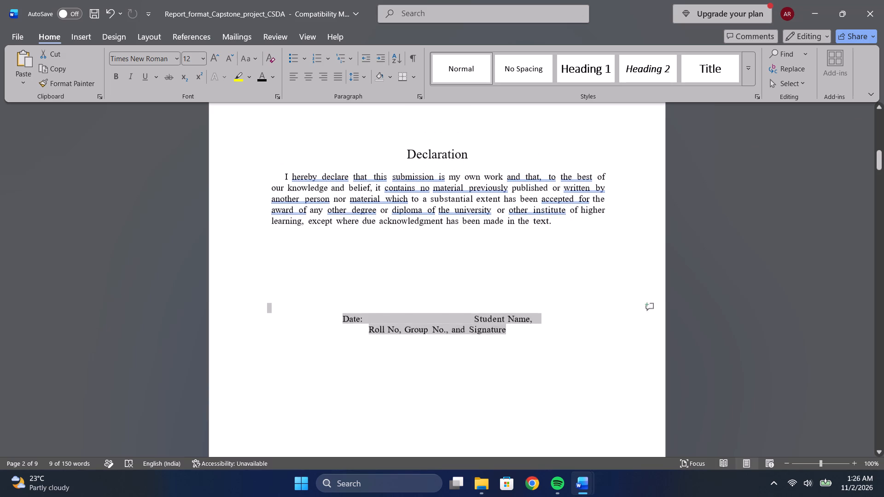
pyautogui.scroll(-1, 582, 306)
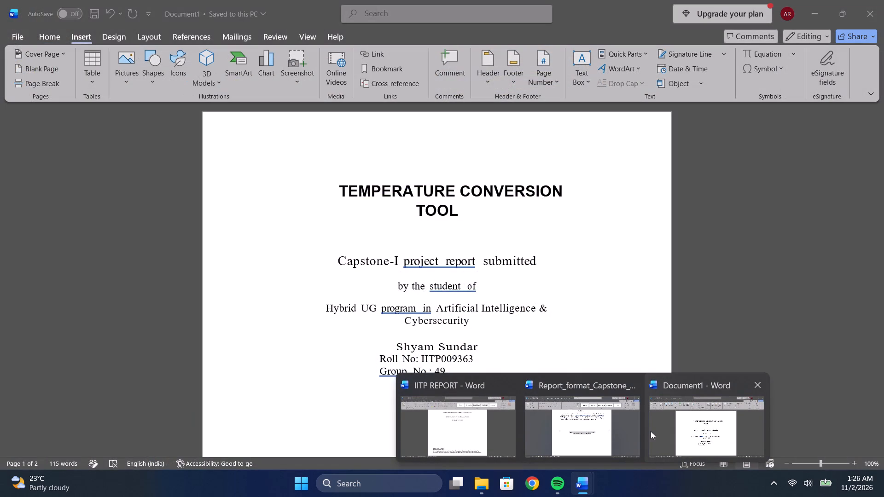
# Switch back to Document1 and add blank lines below the Declaration's signature block until a new page starts.
pyautogui.click(684, 429)
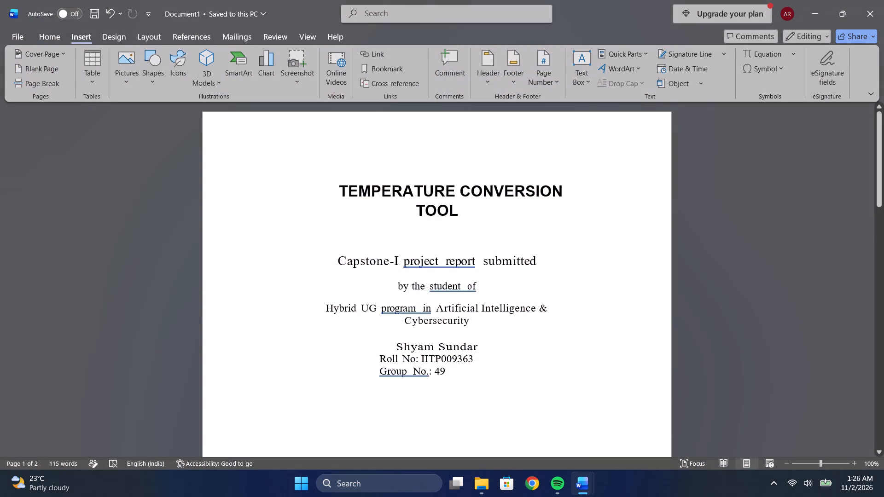
pyautogui.scroll(-20, 433, 331)
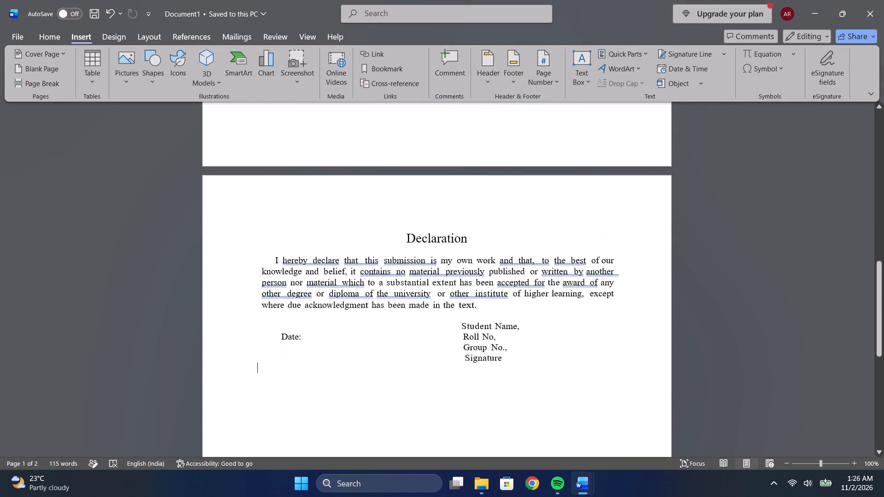
pyautogui.scroll(-4, 433, 331)
pyautogui.scroll(-1, 458, 294)
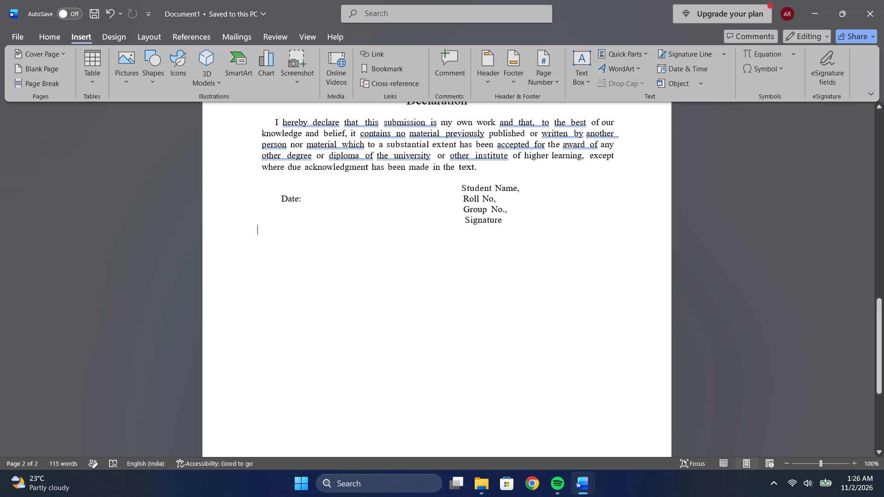
pyautogui.scroll(2, 531, 274)
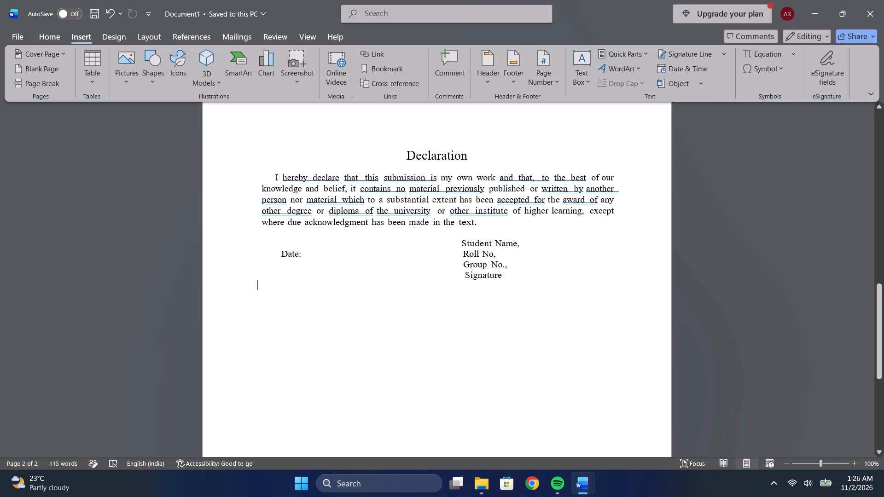
pyautogui.scroll(-19, 454, 251)
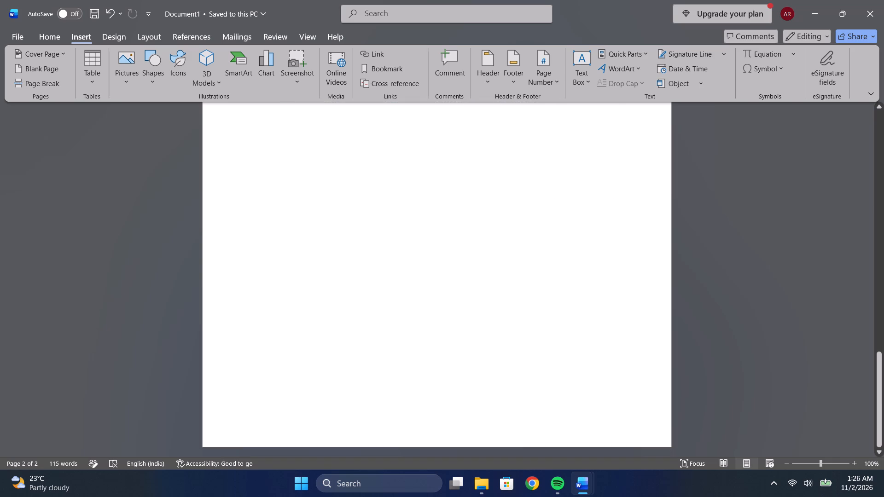
pyautogui.scroll(-9, 467, 270)
pyautogui.scroll(4, 479, 290)
pyautogui.scroll(-5, 479, 290)
pyautogui.click(641, 422)
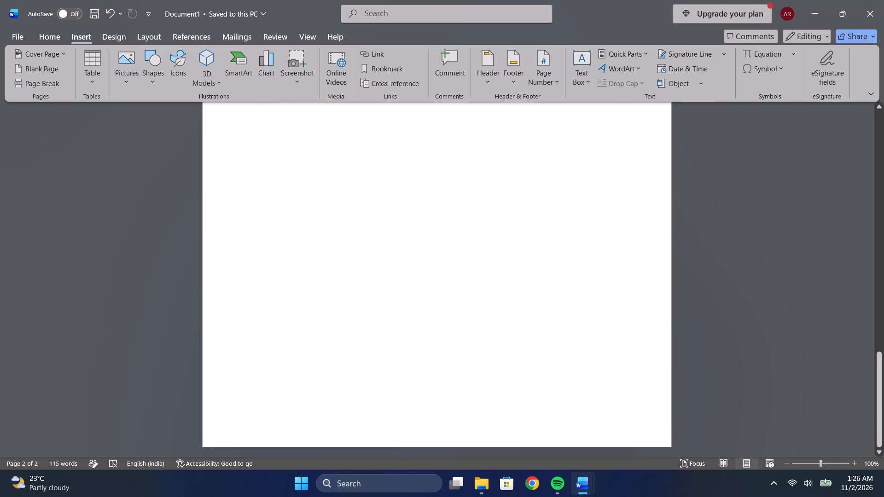
pyautogui.click(645, 430)
pyautogui.scroll(3, 622, 398)
pyautogui.click(622, 439)
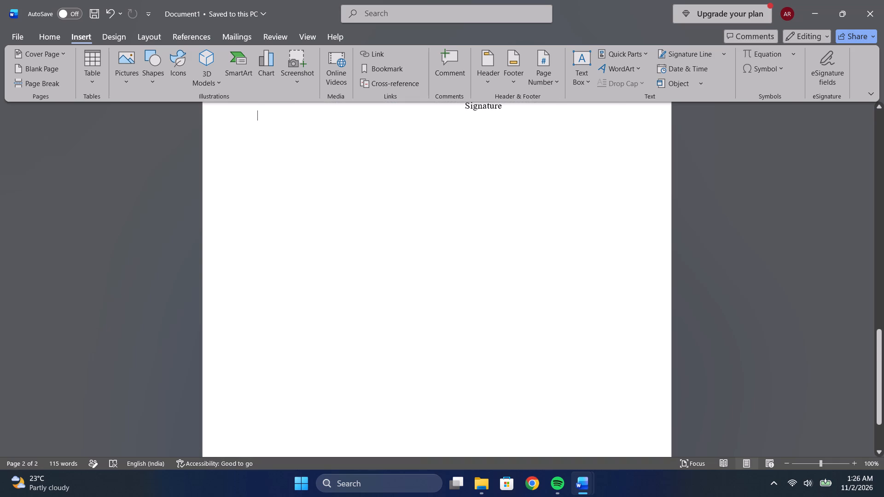
pyautogui.tripleClick(621, 410)
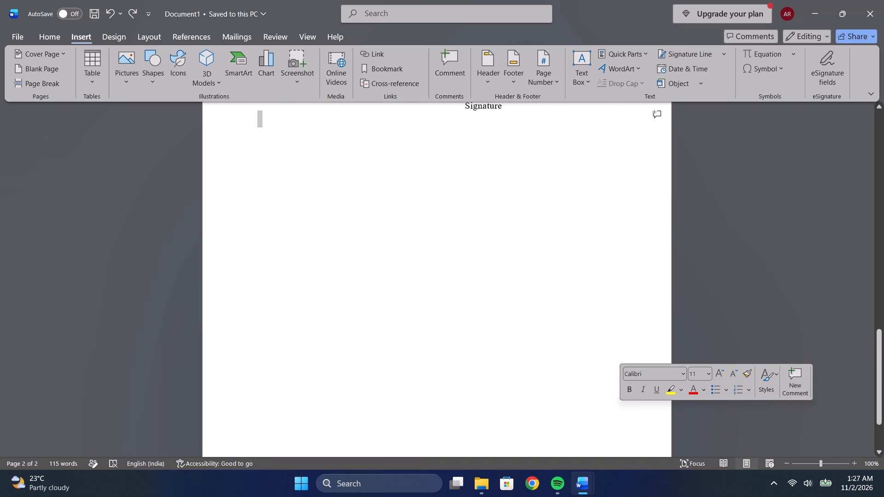
pyautogui.press('Down')
pyautogui.press('Down')
pyautogui.press('Down')
pyautogui.press('Down')
pyautogui.press('Down')
pyautogui.press('Return')
pyautogui.press('Return')
pyautogui.press('Return')
pyautogui.press('Return')
pyautogui.press('Return')
pyautogui.press('Return')
pyautogui.press('Return')
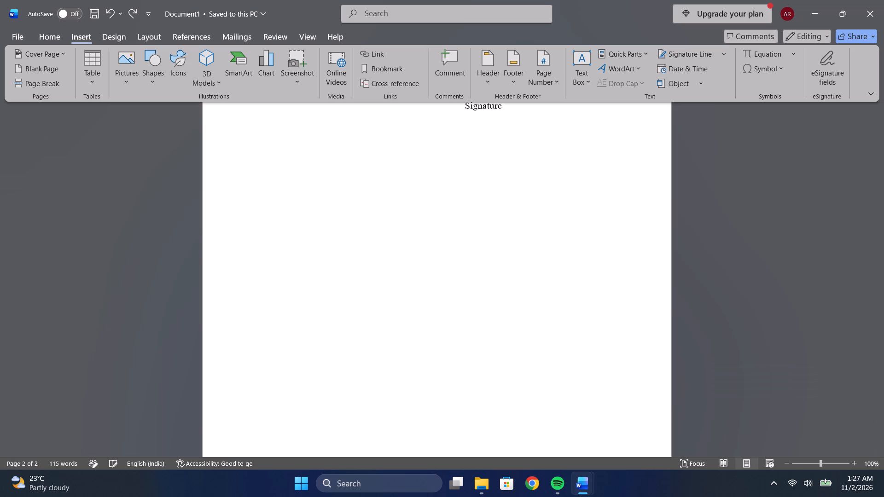
pyautogui.press('Return')
pyautogui.press('Return')
pyautogui.press('Return')
pyautogui.press('Return')
pyautogui.press('Return')
pyautogui.press('Return')
pyautogui.press('Return')
pyautogui.press('Return')
pyautogui.press('Return')
pyautogui.press('Return')
pyautogui.press('Return')
pyautogui.press('Return')
pyautogui.press('Return')
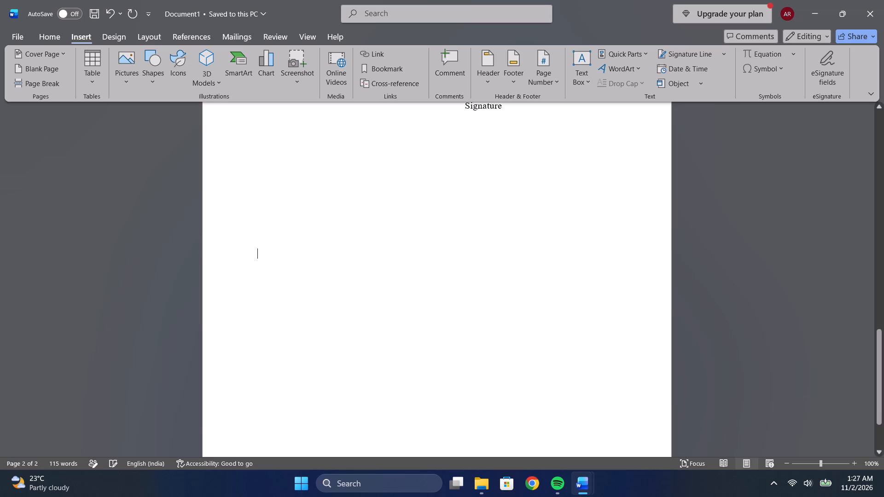
pyautogui.scroll(-5, 420, 299)
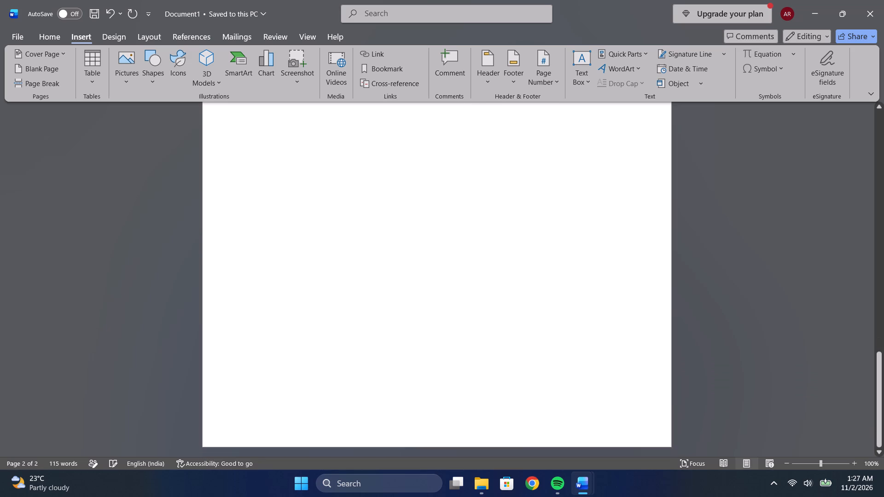
pyautogui.press('Return')
pyautogui.press('Return')
pyautogui.press('Return')
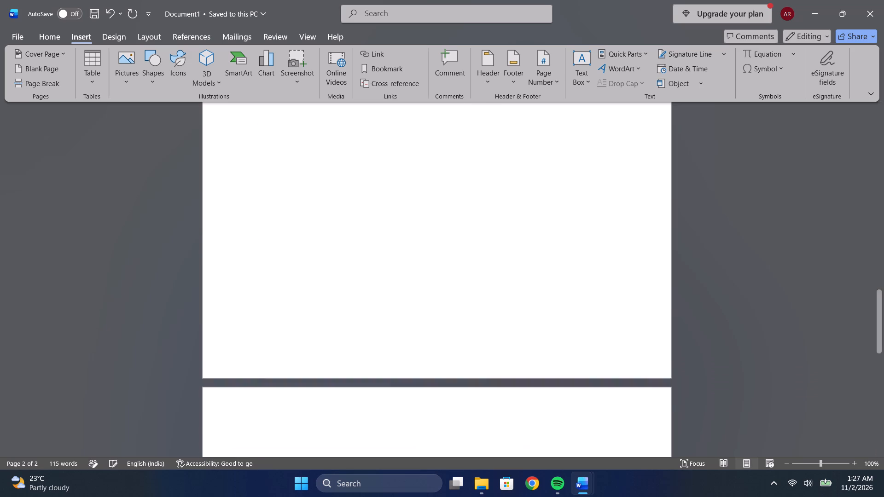
pyautogui.scroll(-7, 477, 351)
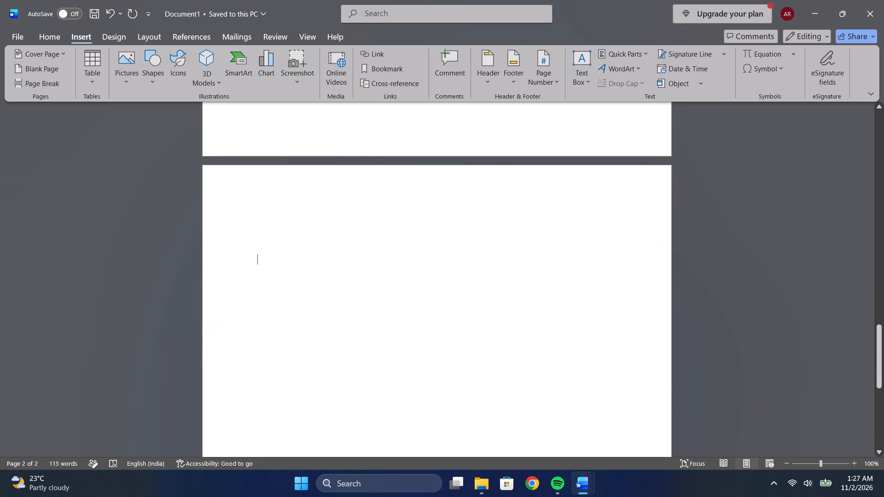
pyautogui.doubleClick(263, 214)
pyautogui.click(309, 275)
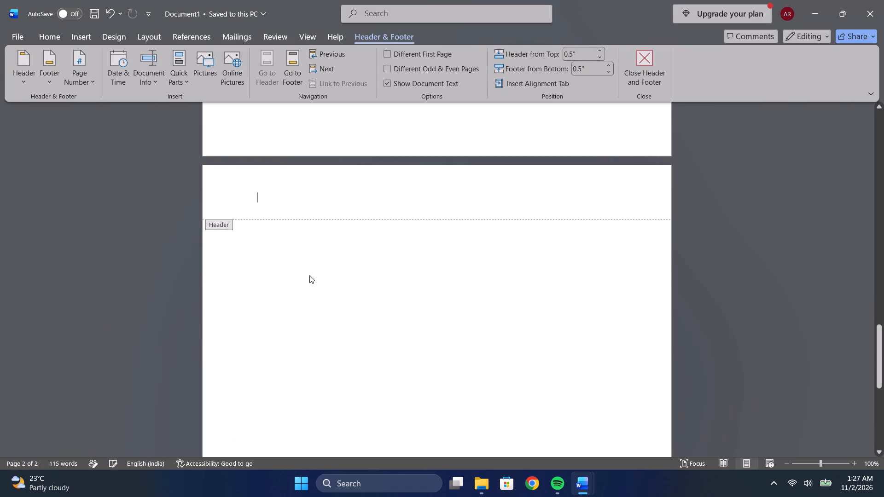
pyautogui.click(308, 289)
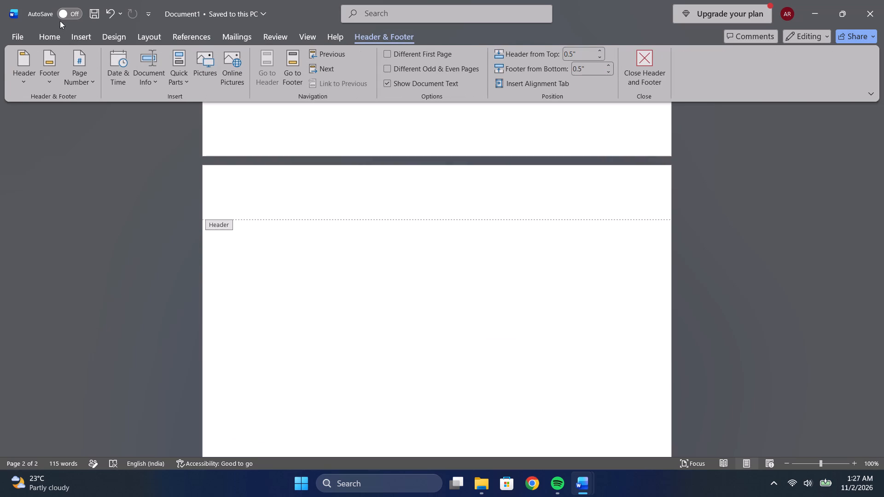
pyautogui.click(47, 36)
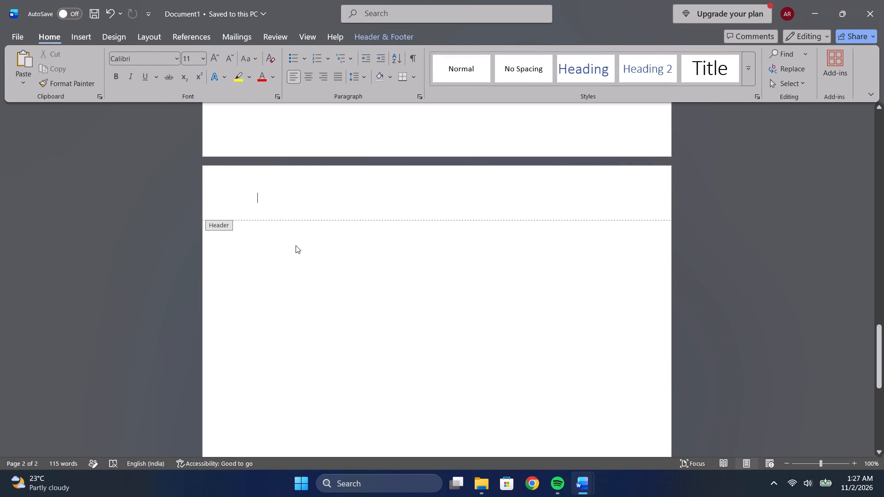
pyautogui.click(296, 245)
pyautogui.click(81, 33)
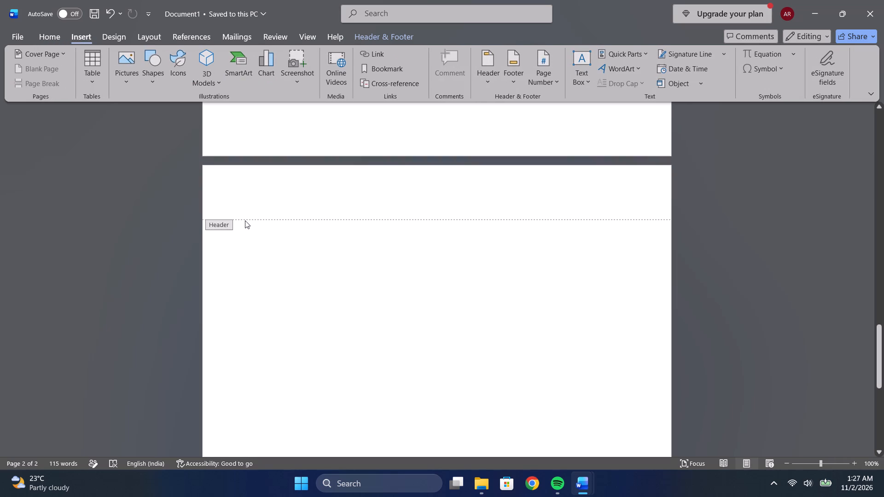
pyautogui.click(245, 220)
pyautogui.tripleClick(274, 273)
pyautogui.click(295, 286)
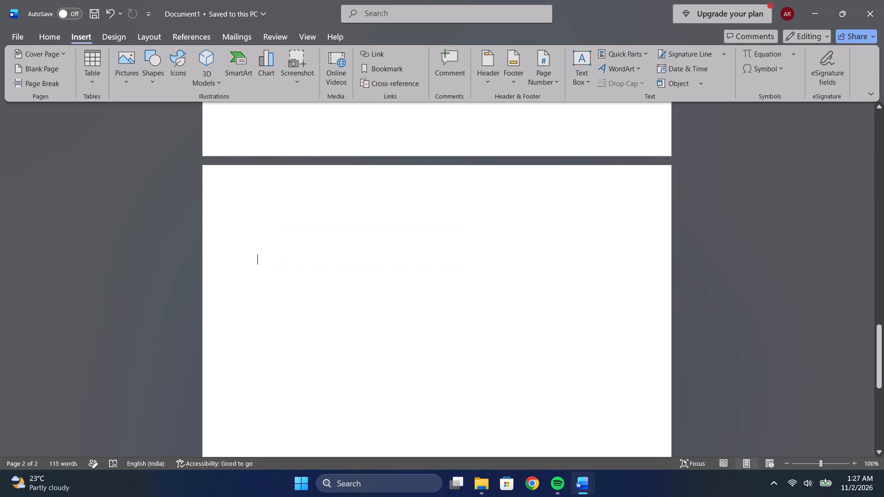
# Place the insertion point on the first line of the new blank page after the Declaration.
pyautogui.click(256, 226)
pyautogui.scroll(3, 419, 286)
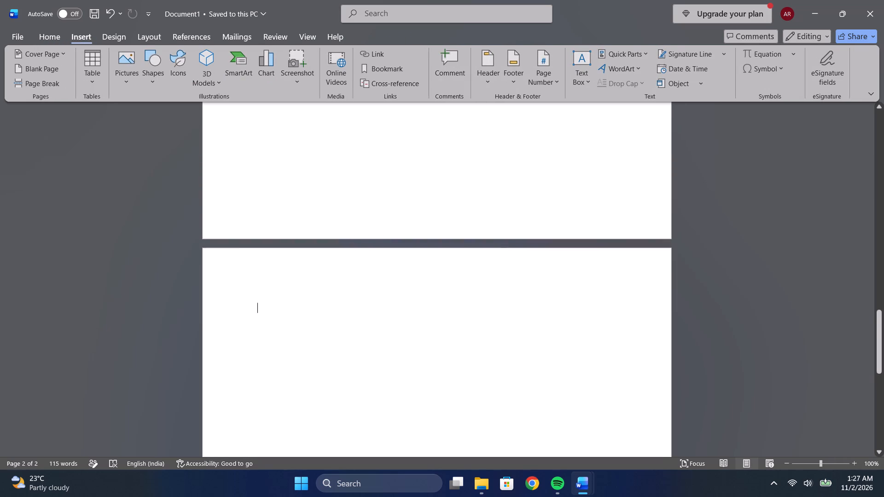
pyautogui.scroll(19, 419, 286)
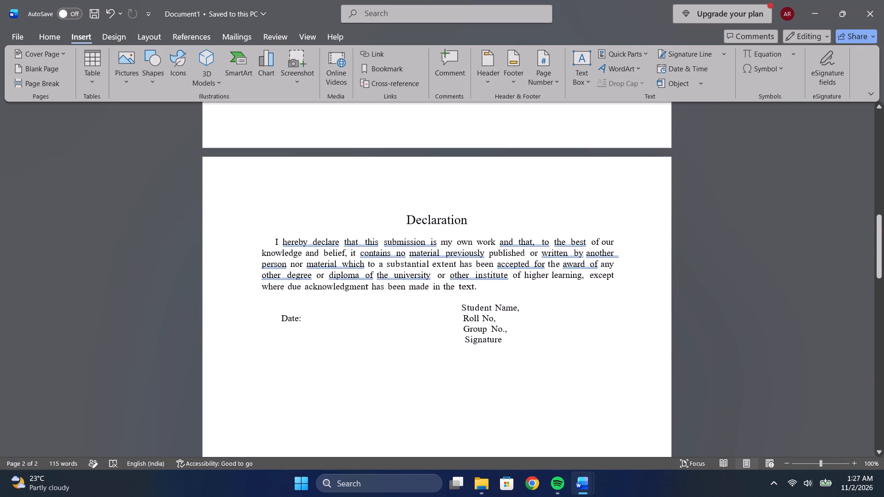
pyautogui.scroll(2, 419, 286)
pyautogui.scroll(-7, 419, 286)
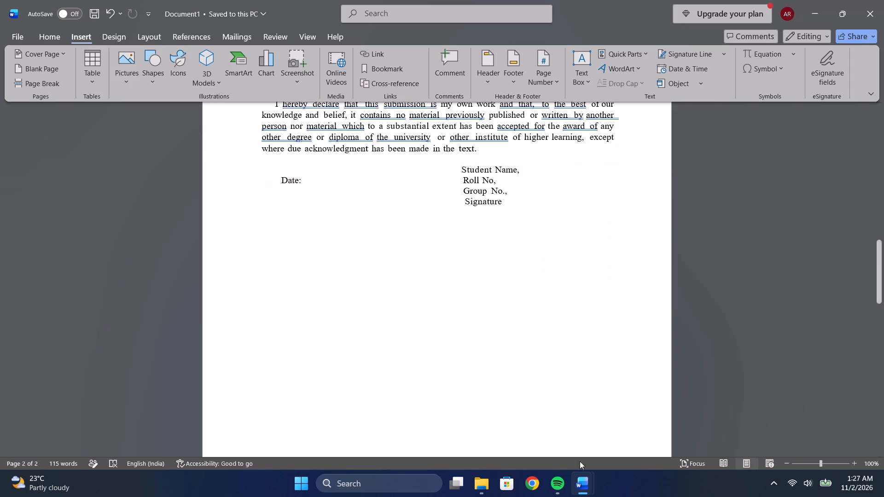
# Switch to Spotify, open the Montagem playlist and play the track MANDE MANDE.
pyautogui.click(566, 486)
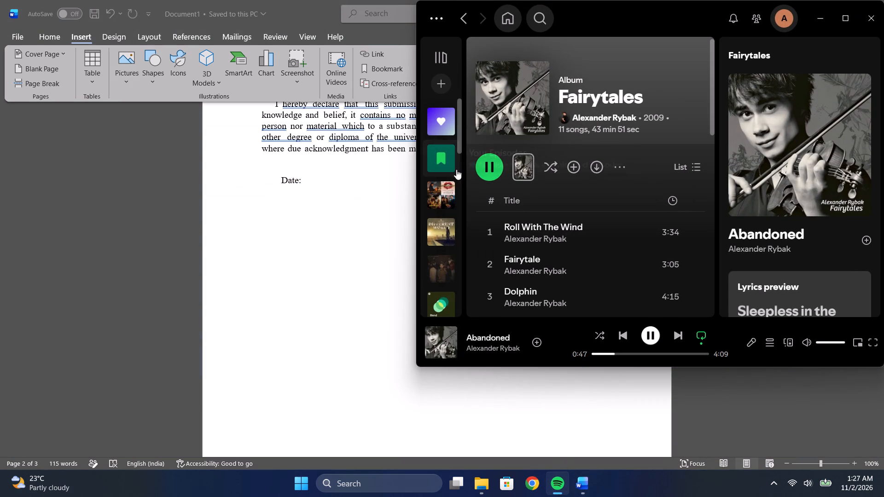
pyautogui.click(463, 26)
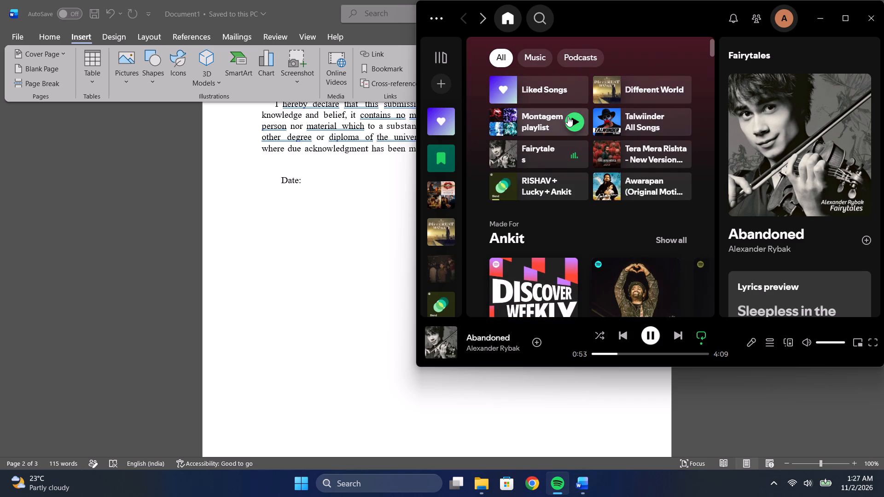
pyautogui.click(529, 119)
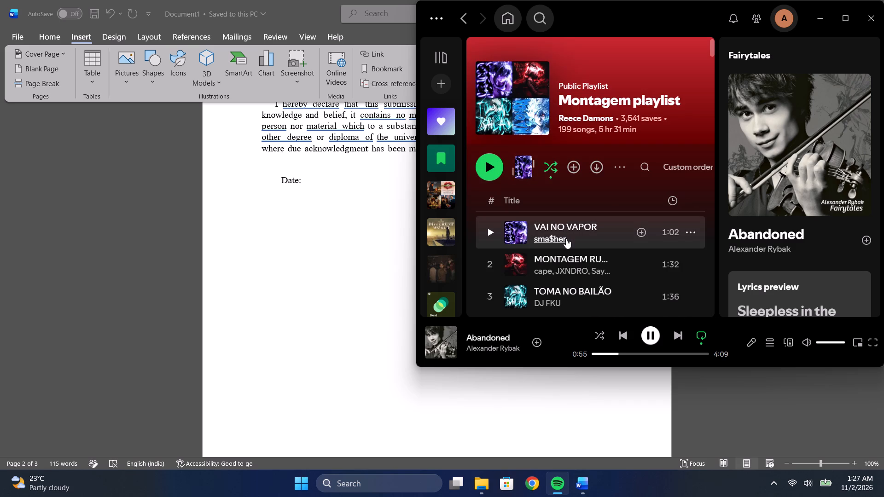
pyautogui.scroll(-3, 566, 238)
pyautogui.click(489, 249)
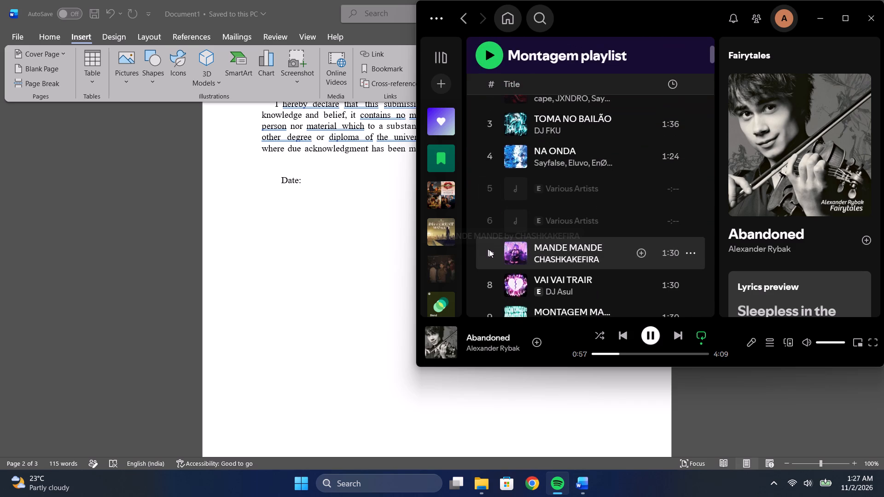
# Return to Word and copy the "Summary of the Project" heading from Report_format_Capstone_project_CSDA.
pyautogui.click(199, 253)
pyautogui.scroll(-3, 366, 288)
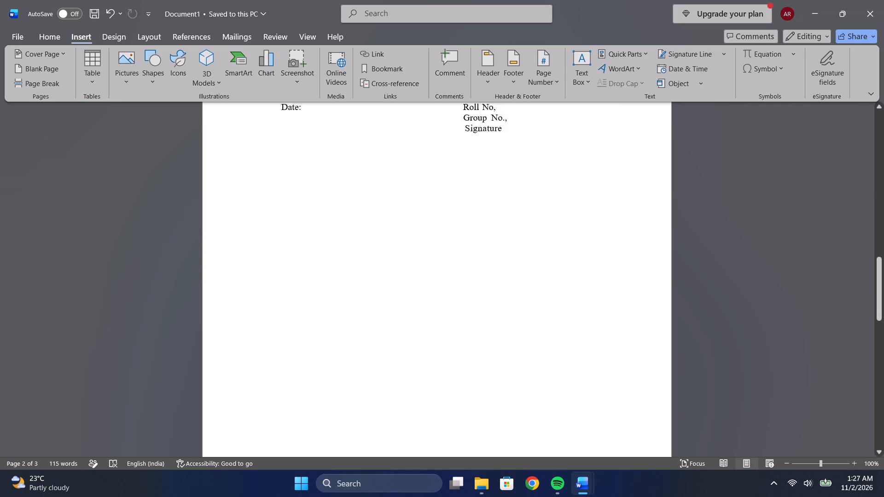
pyautogui.scroll(-10, 366, 288)
pyautogui.scroll(-2, 396, 315)
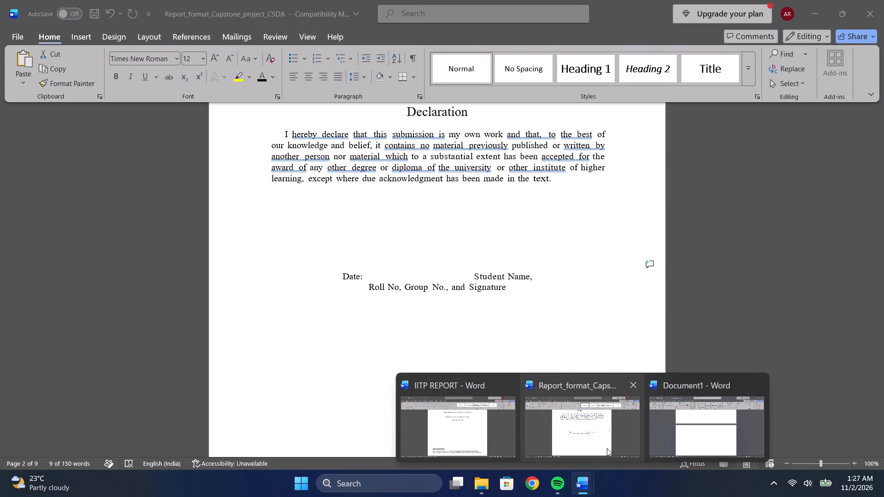
pyautogui.click(607, 448)
pyautogui.scroll(-6, 570, 380)
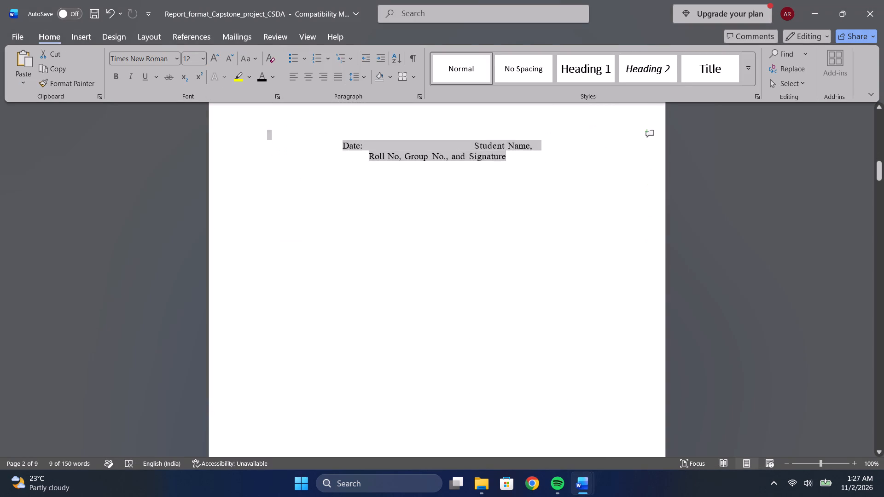
pyautogui.scroll(-15, 570, 380)
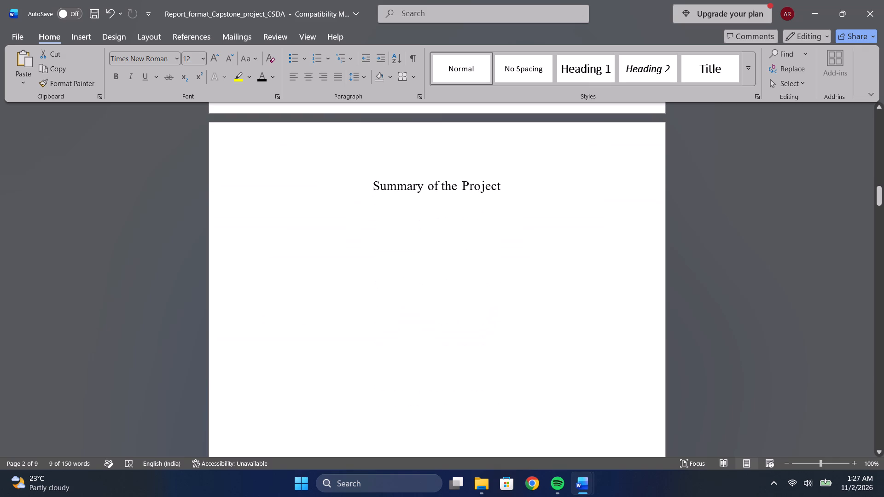
pyautogui.moveTo(516, 182); pyautogui.dragTo(374, 182)
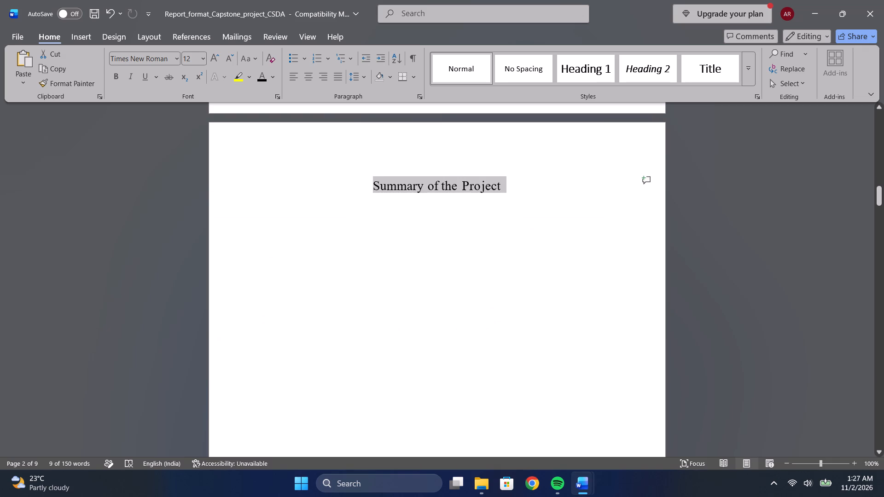
pyautogui.moveTo(374, 182); pyautogui.dragTo(368, 182)
pyautogui.hotkey('ctrl', 'c')
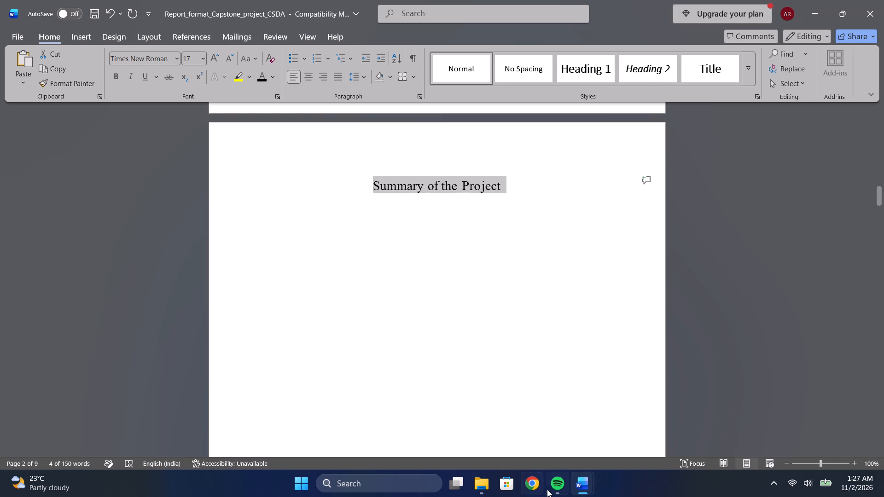
# Paste the copied "Summary of the Project" heading at the top of Document1's blank third page.
pyautogui.click(739, 440)
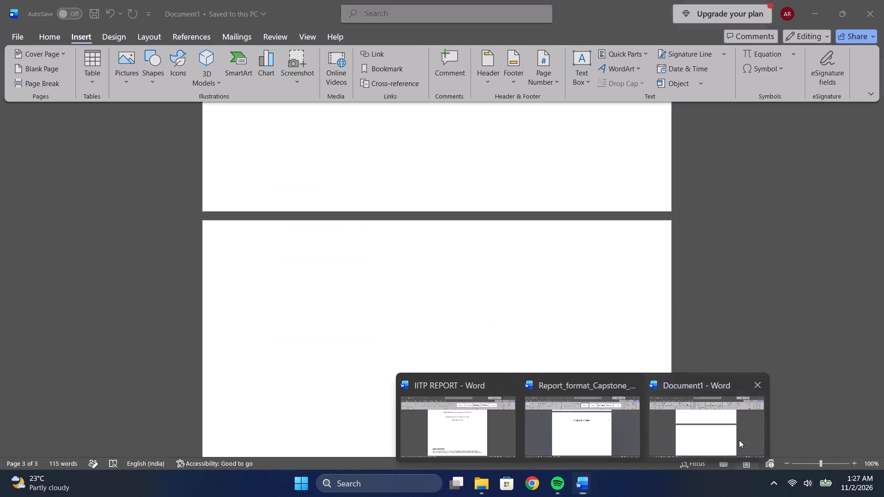
pyautogui.scroll(4, 343, 306)
pyautogui.click(412, 378)
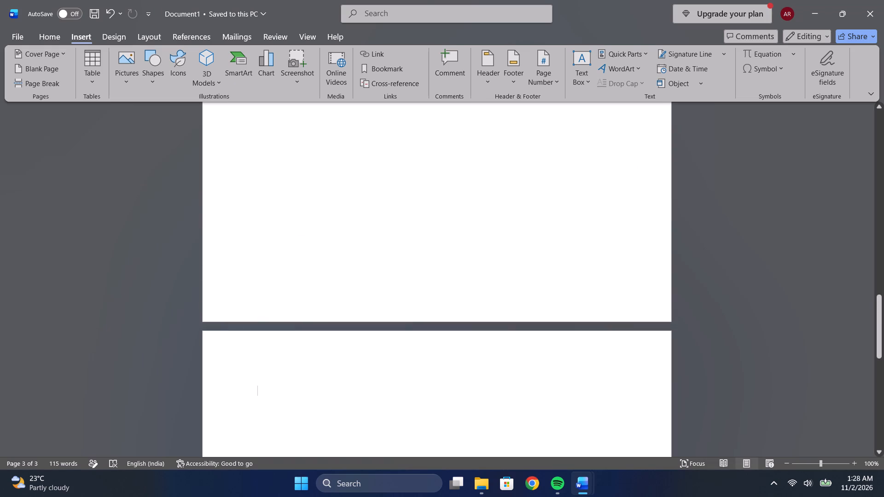
pyautogui.hotkey('ctrl', 'v')
pyautogui.scroll(-5, 412, 378)
pyautogui.click(347, 359)
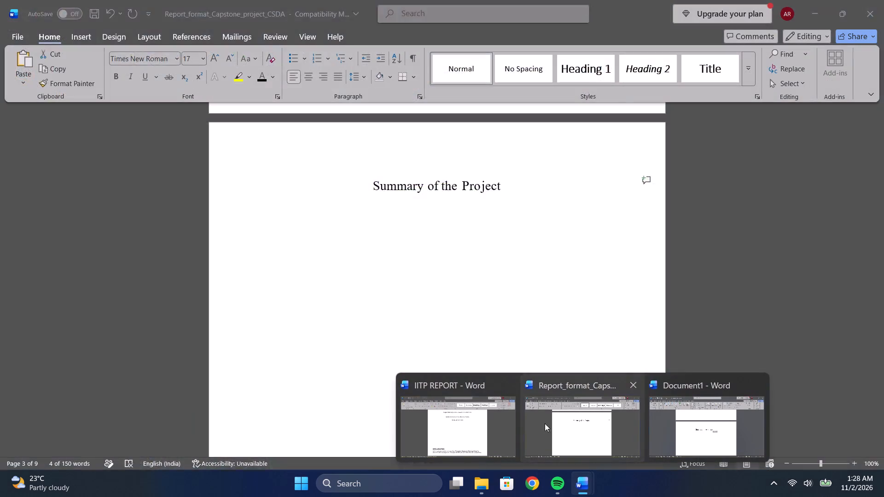
# Switch to the IITP REPORT document and find its Summary of the Project section.
pyautogui.click(467, 423)
pyautogui.scroll(-11, 403, 295)
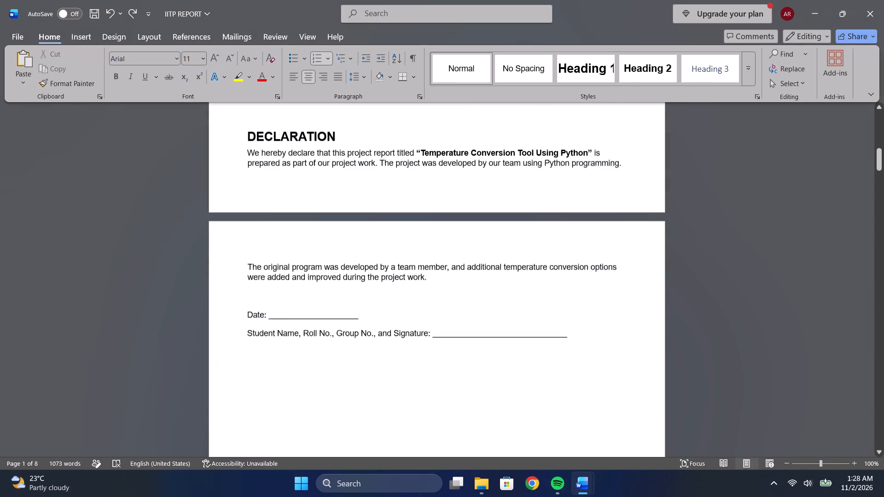
pyautogui.scroll(-8, 403, 295)
pyautogui.scroll(5, 403, 295)
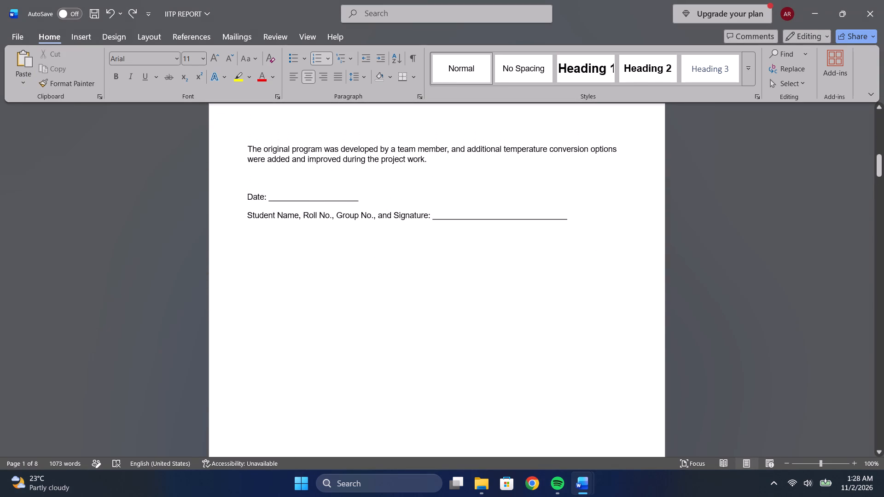
pyautogui.scroll(-7, 403, 295)
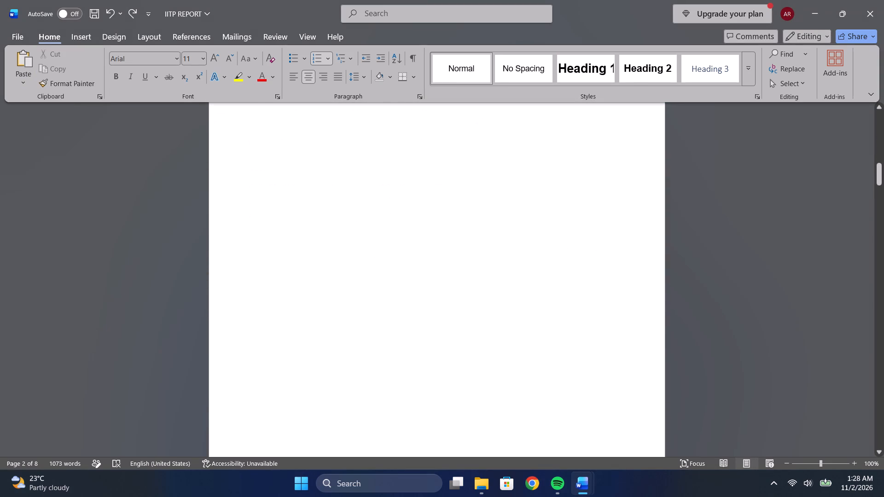
pyautogui.scroll(-15, 403, 295)
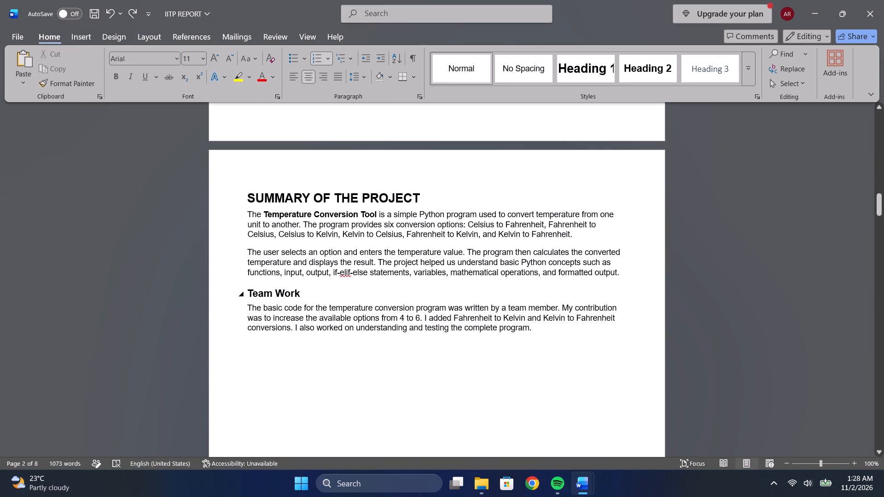
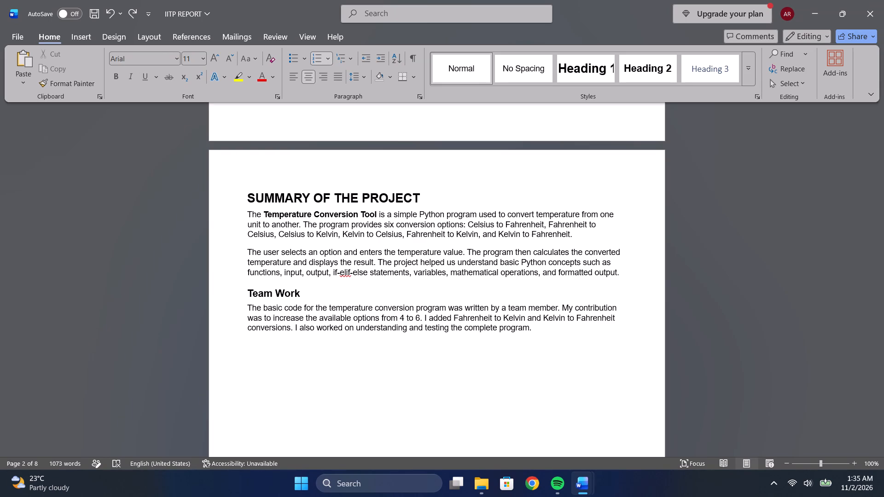
# Review the IITP REPORT pages following the Summary of the Project, from the Contents list to the Chapter 1 Introduction.
pyautogui.scroll(-9, 481, 272)
pyautogui.scroll(5, 481, 272)
pyautogui.scroll(-2, 481, 272)
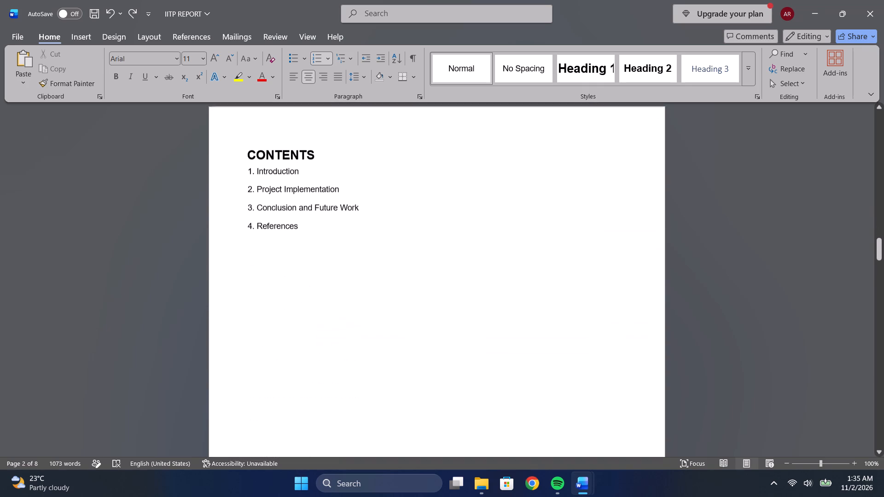
pyautogui.scroll(-1, 481, 272)
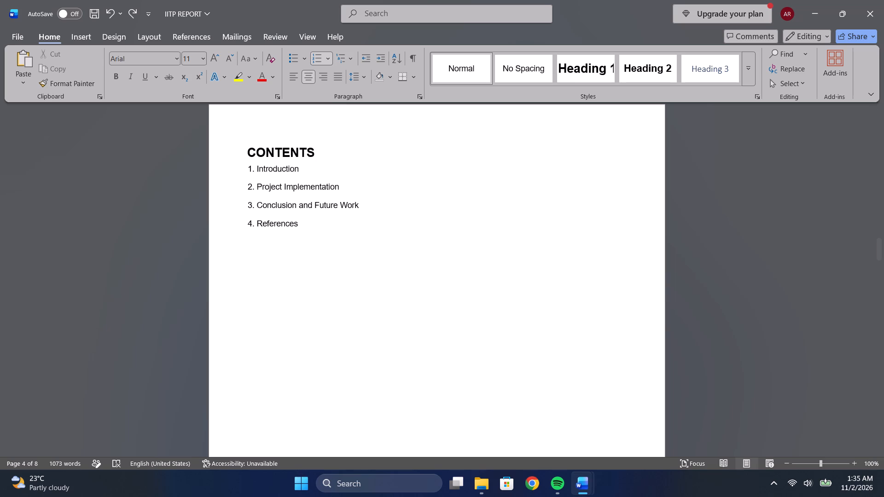
pyautogui.scroll(-2, 481, 272)
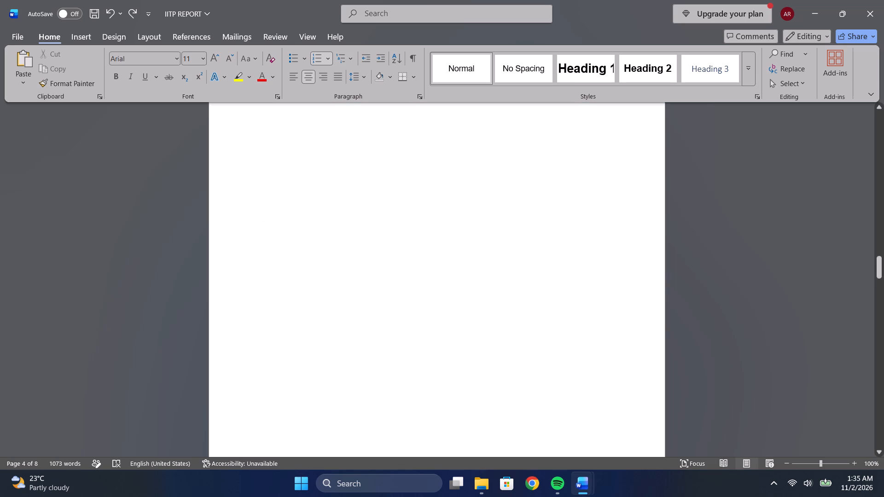
pyautogui.scroll(-4, 481, 272)
pyautogui.scroll(1, 481, 272)
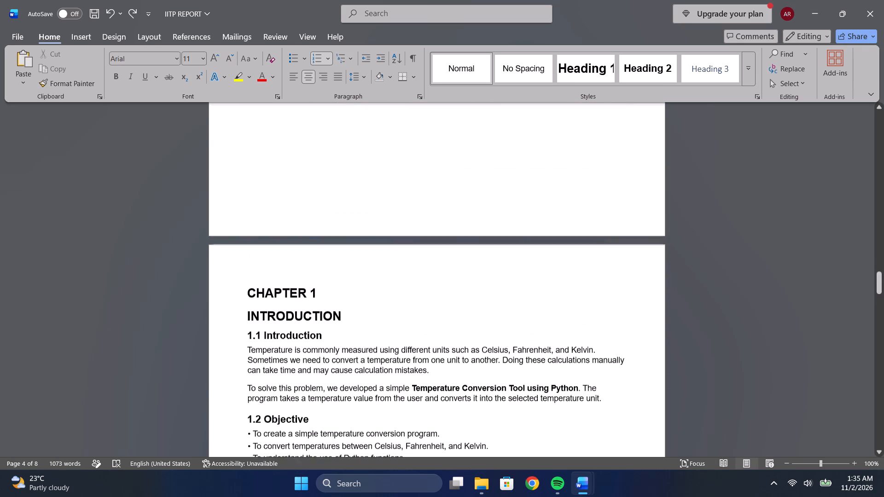
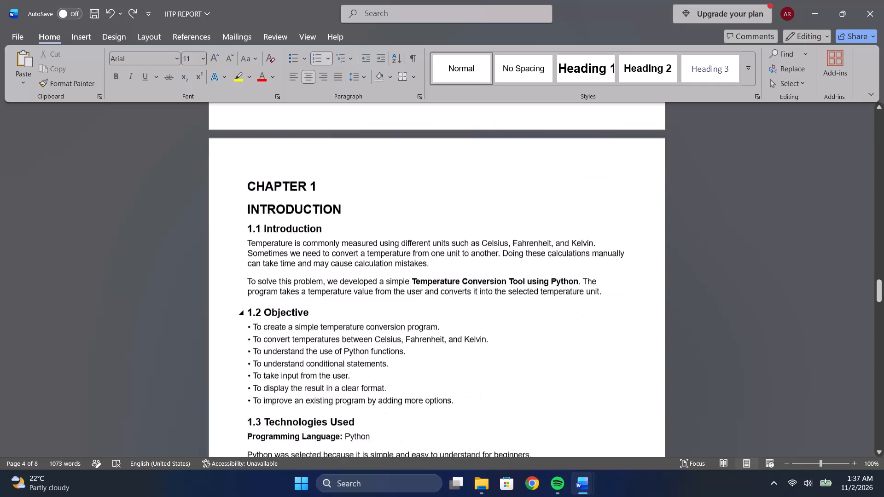
# Return to the Summary of the Project page in the IITP REPORT document to review its summary and Team Work text.
pyautogui.scroll(-3, 504, 271)
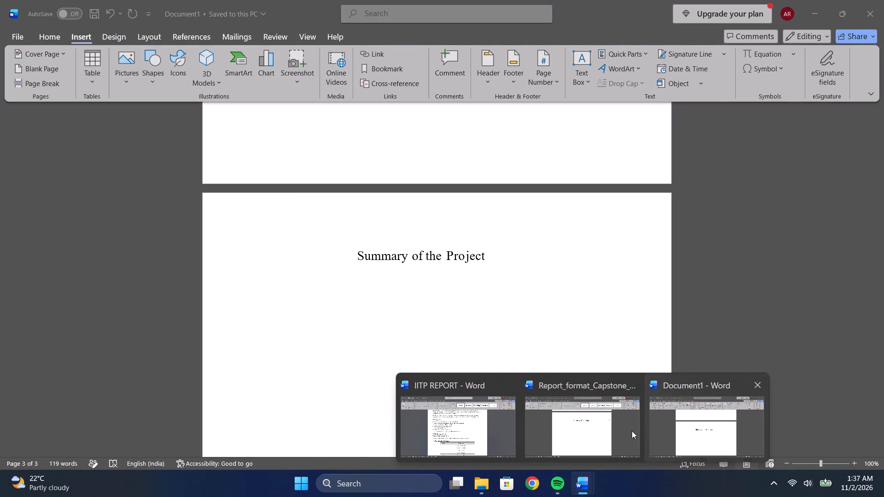
pyautogui.click(455, 431)
pyautogui.scroll(12, 470, 358)
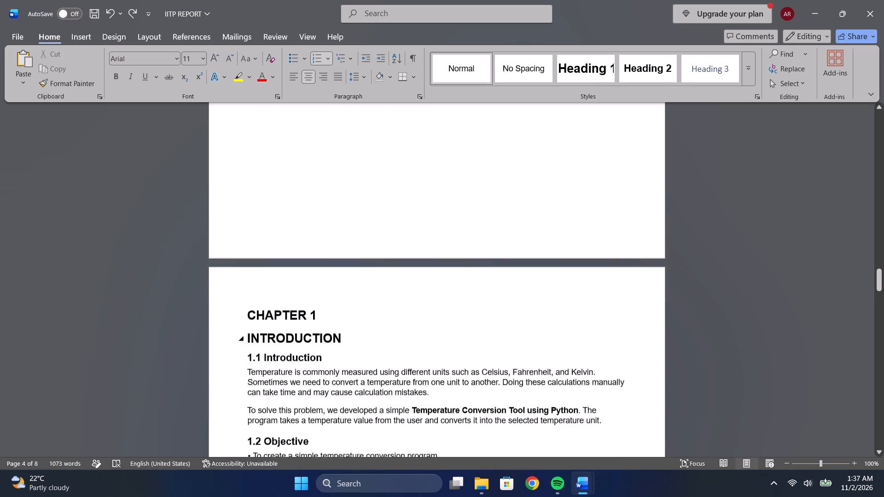
pyautogui.scroll(20, 471, 355)
pyautogui.scroll(20, 471, 355)
pyautogui.scroll(1, 471, 355)
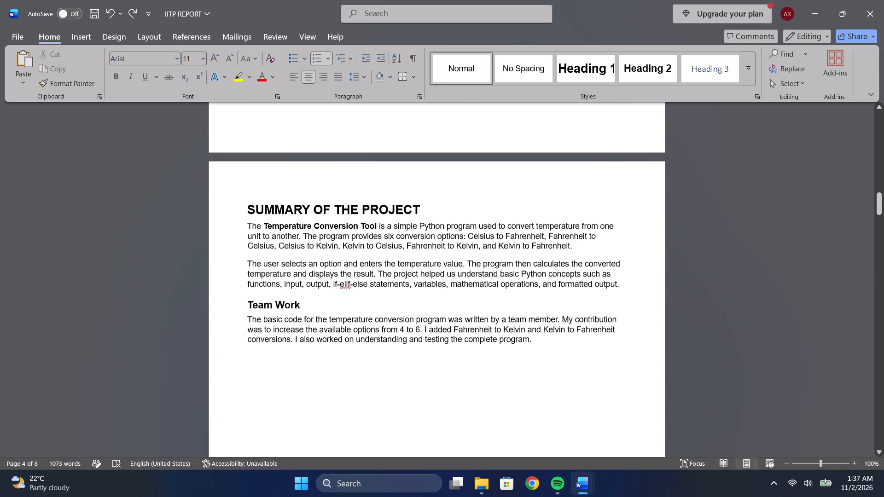
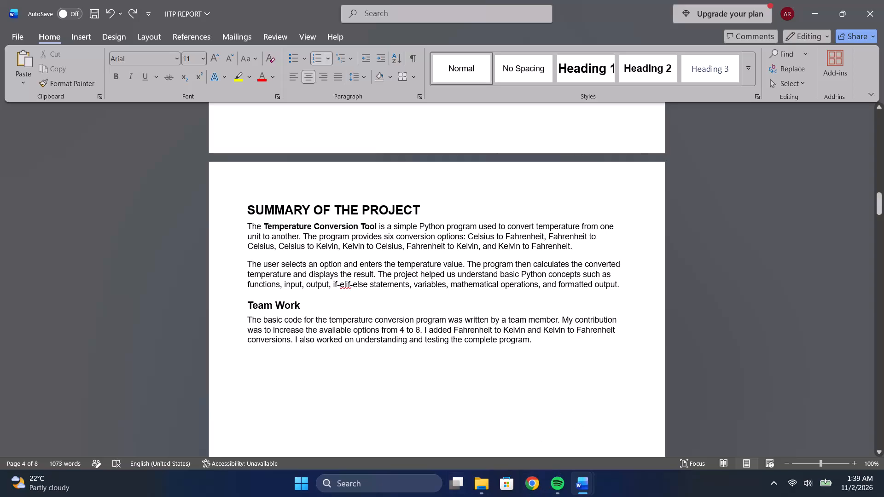
# Switch to Document1 and format the "Summary of the Project" heading as 20 pt bold.
pyautogui.click(591, 486)
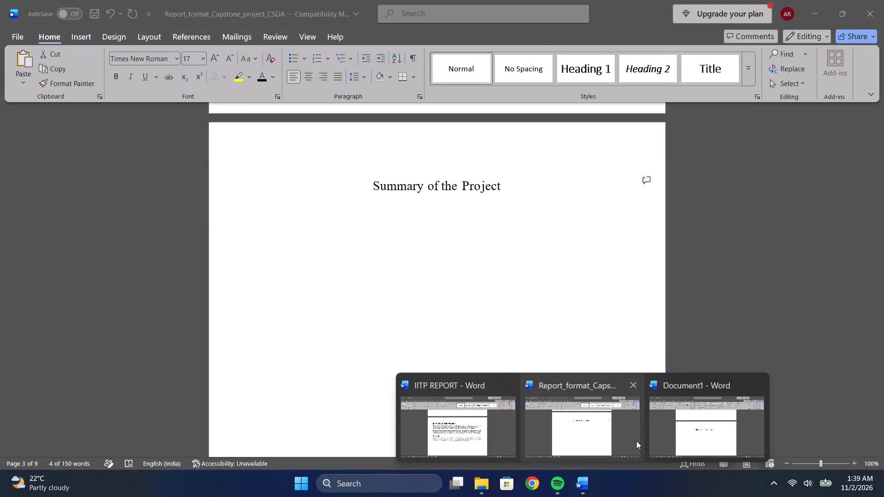
pyautogui.click(733, 435)
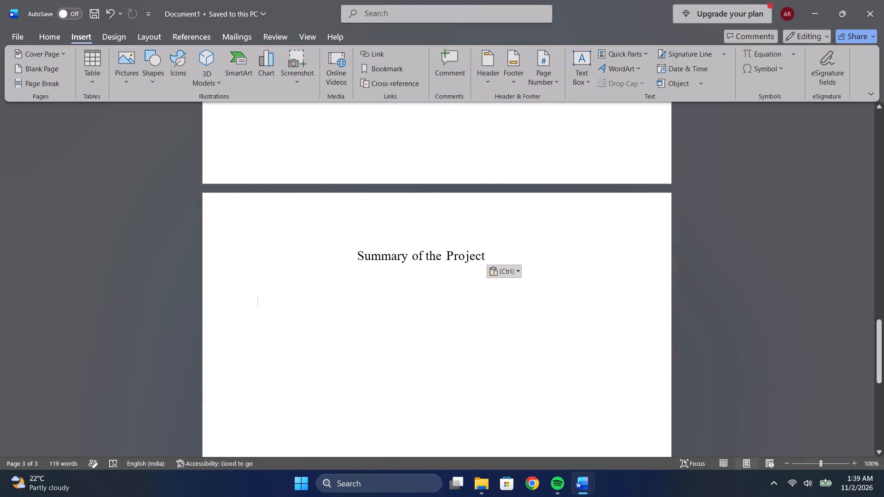
pyautogui.moveTo(488, 256); pyautogui.dragTo(349, 256)
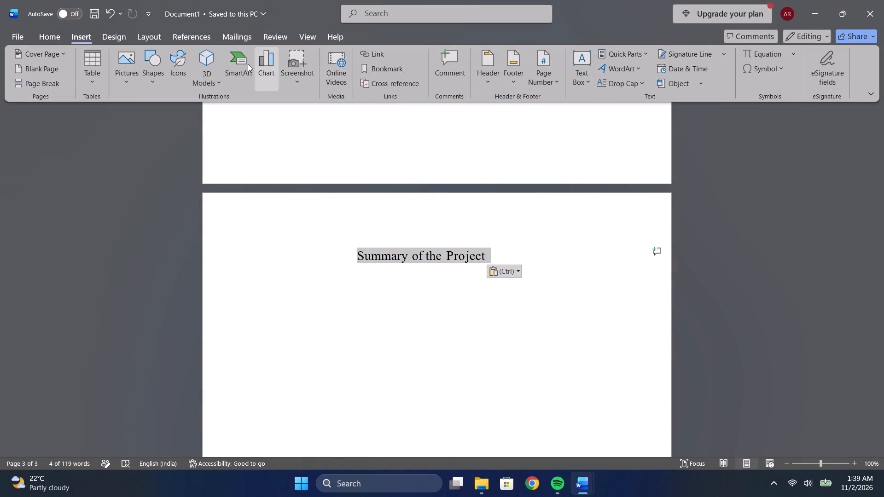
pyautogui.click(59, 37)
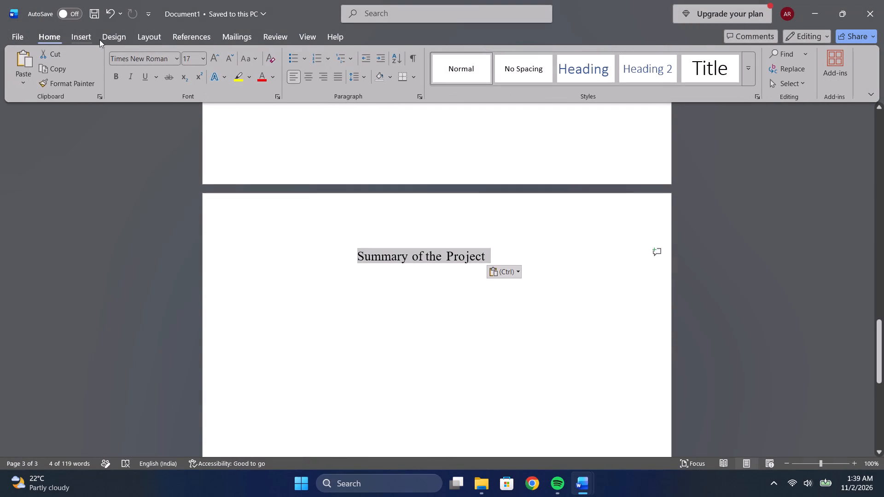
pyautogui.click(200, 58)
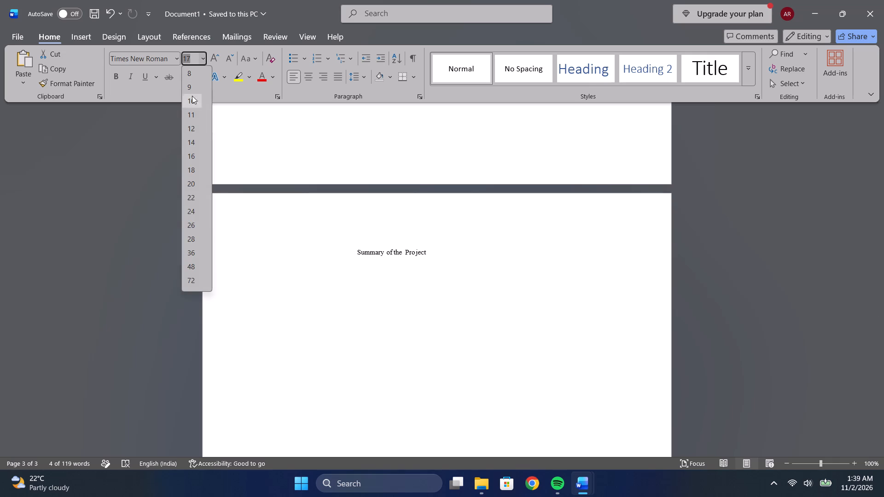
pyautogui.click(190, 181)
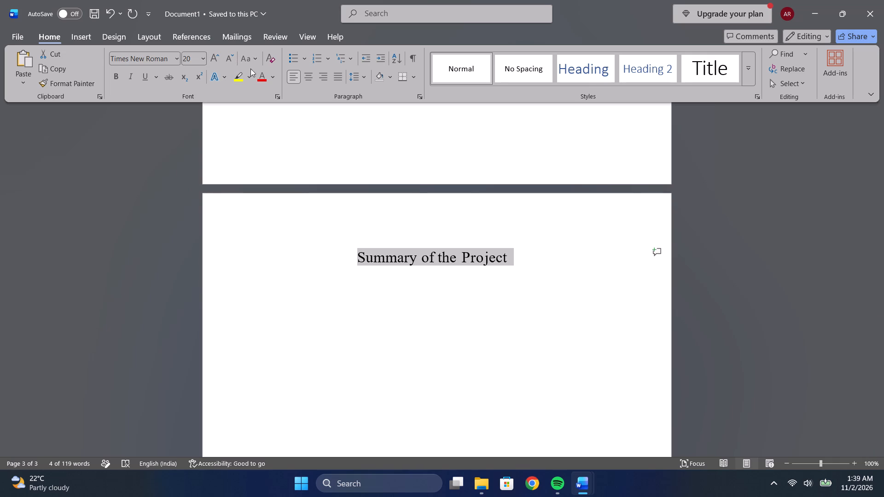
pyautogui.click(111, 79)
pyautogui.click(273, 202)
# Make the "Declaration" heading on the declaration page bold.
pyautogui.scroll(3, 429, 249)
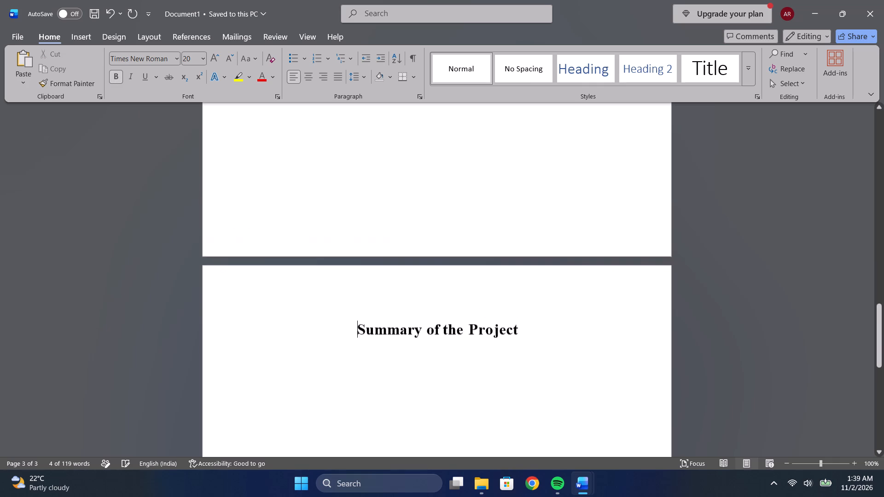
pyautogui.scroll(19, 429, 249)
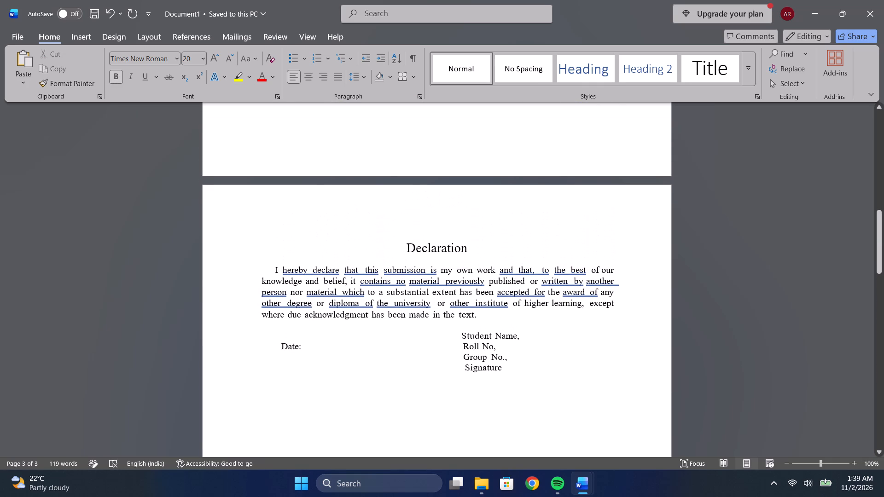
pyautogui.moveTo(475, 250); pyautogui.dragTo(367, 244)
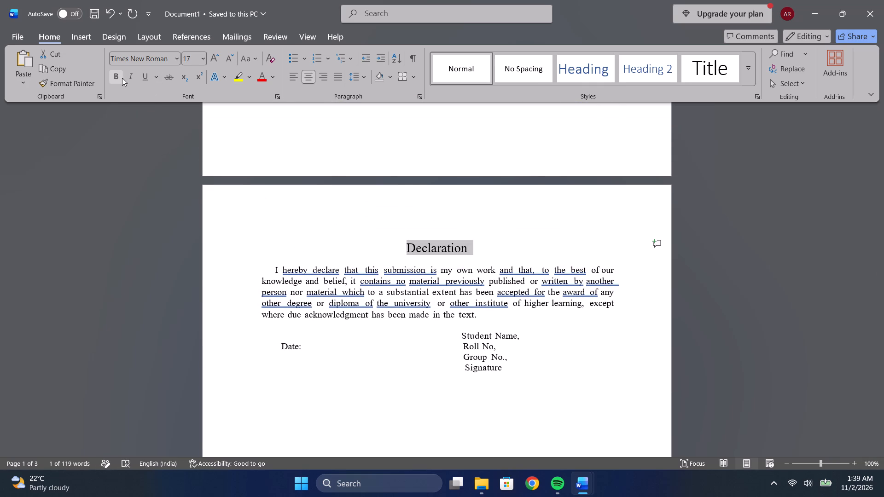
pyautogui.click(122, 77)
pyautogui.click(376, 231)
# Review the heading formatting and layout across the title, Declaration and Summary of the Project pages.
pyautogui.scroll(6, 604, 472)
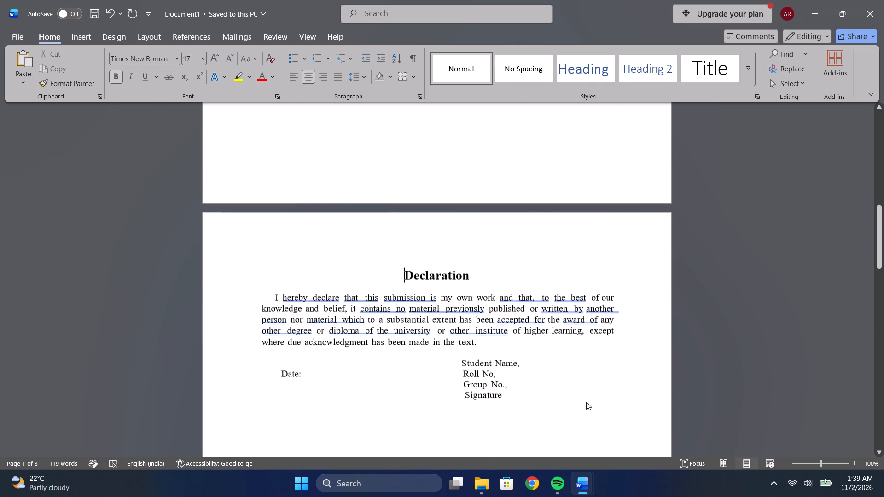
pyautogui.scroll(11, 586, 402)
pyautogui.scroll(7, 535, 327)
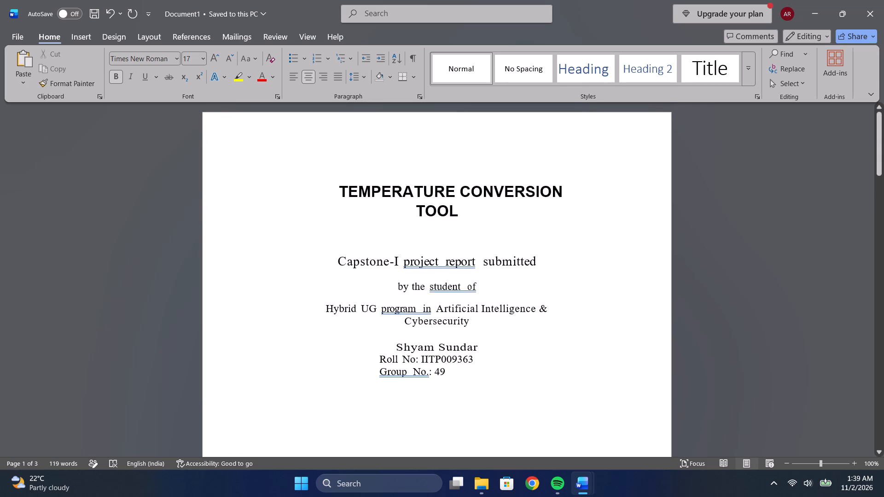
pyautogui.scroll(-15, 535, 327)
pyautogui.scroll(-10, 535, 327)
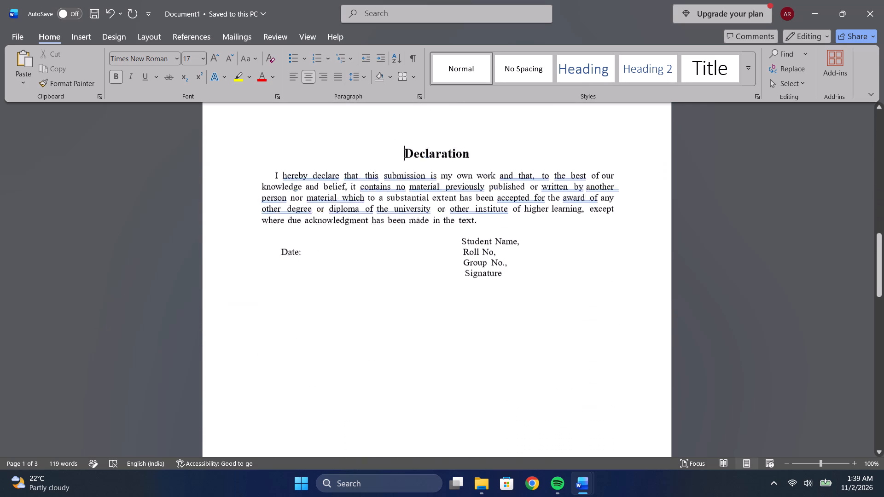
pyautogui.scroll(-2, 535, 327)
pyautogui.scroll(8, 535, 327)
pyautogui.scroll(-3, 535, 327)
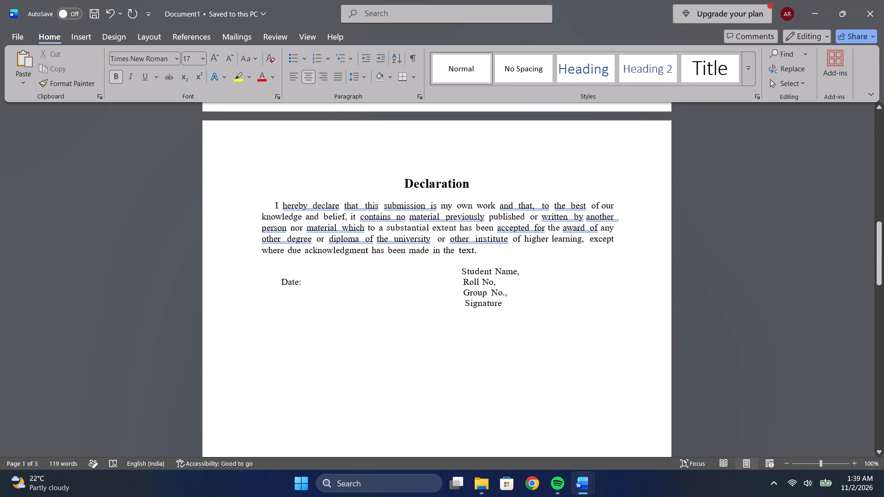
pyautogui.scroll(-20, 535, 327)
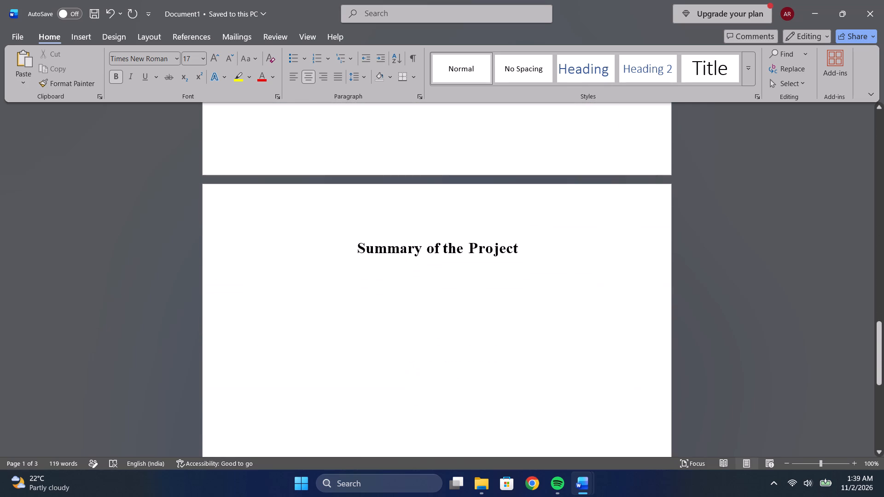
# Place the text cursor on the blank line beneath the "Summary of the Project" heading.
pyautogui.scroll(-5, 535, 327)
pyautogui.click(372, 204)
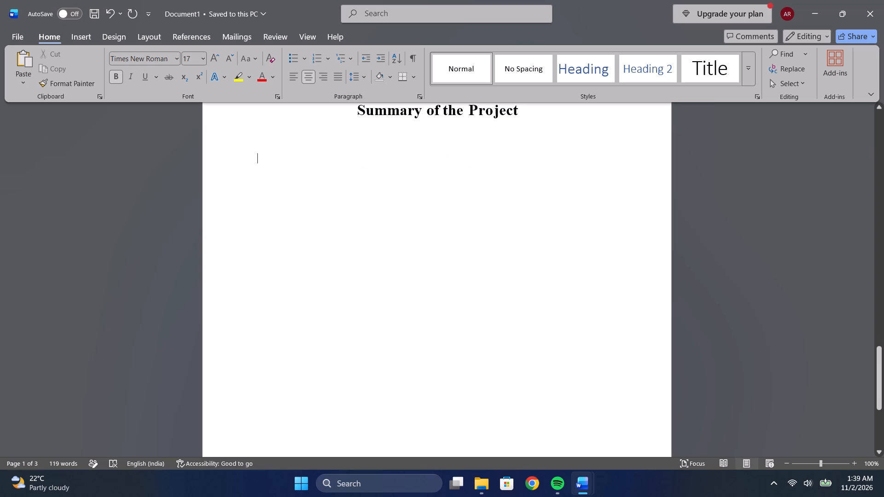
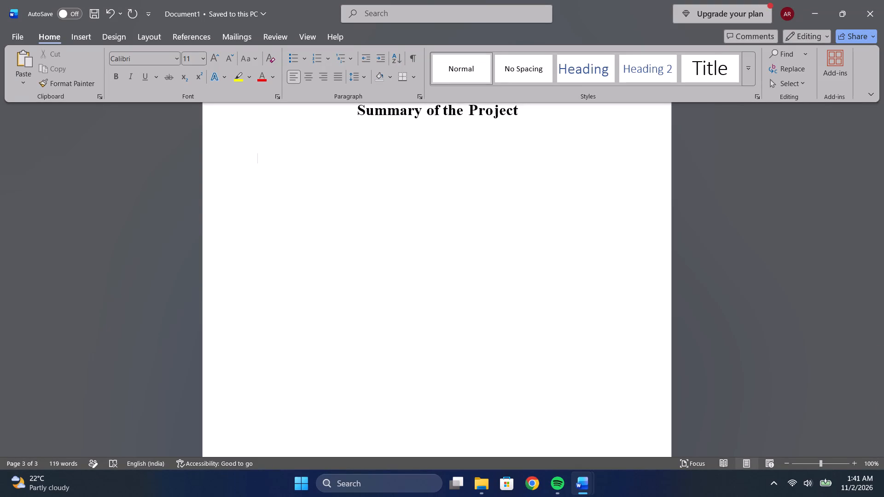
# Switch to IITP REPORT and check the text size of the opening words in its Summary of the Project section.
pyautogui.hotkey('shift', 't')
pyautogui.press('BackSpace')
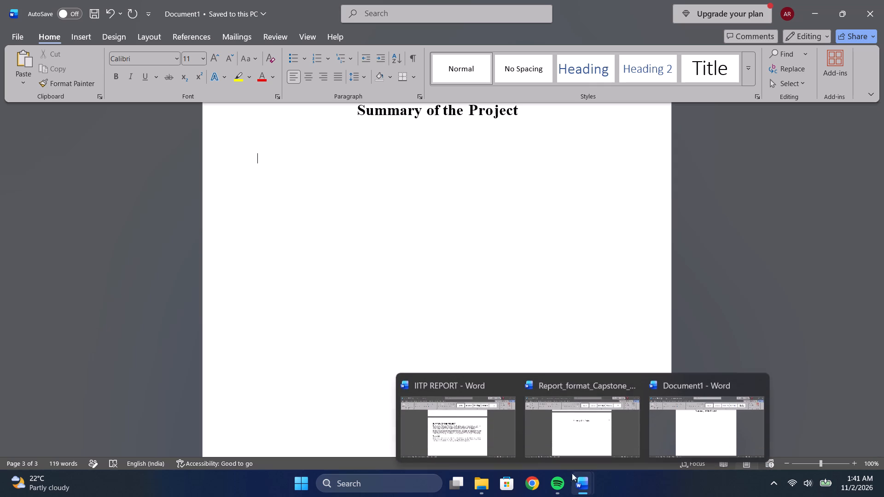
pyautogui.click(456, 434)
pyautogui.click(285, 230)
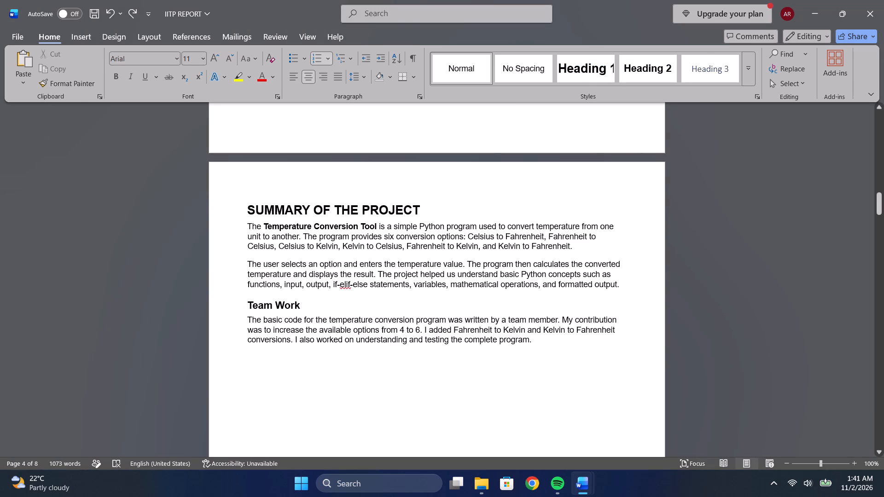
pyautogui.click(264, 224)
pyautogui.moveTo(264, 224); pyautogui.dragTo(258, 225)
pyautogui.moveTo(258, 225); pyautogui.dragTo(247, 225)
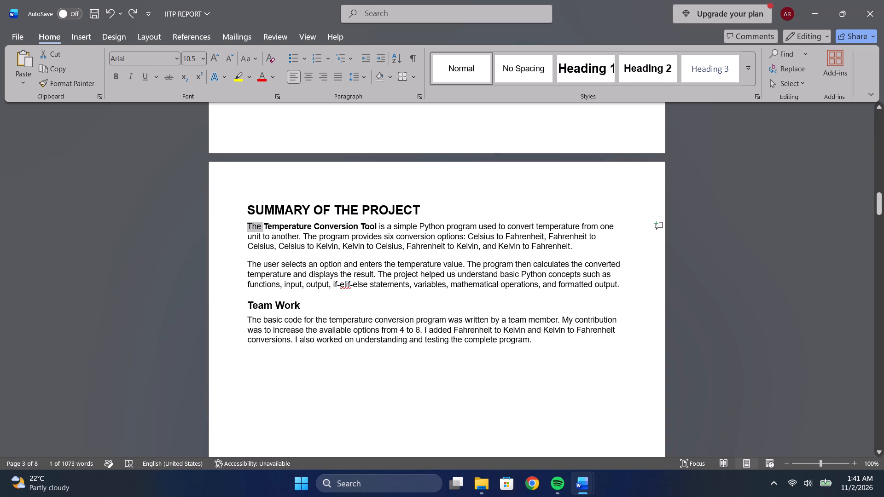
pyautogui.click(375, 381)
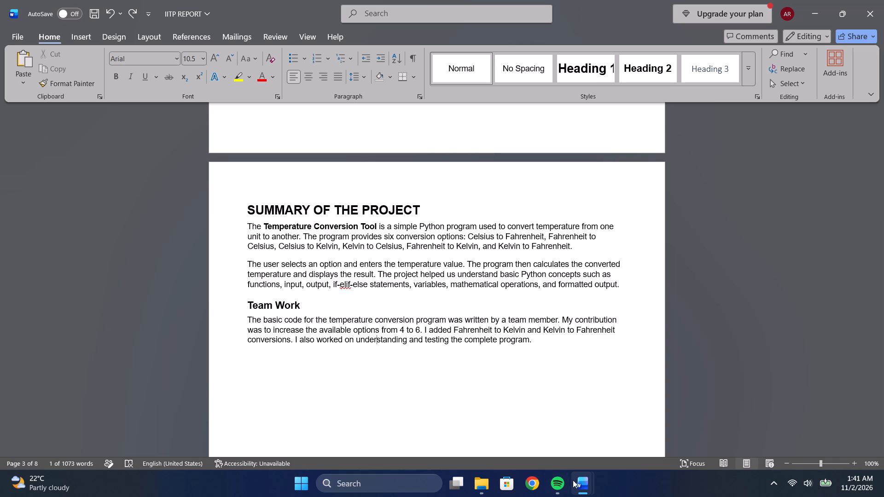
# Switch to Document1 and set the font size of the blank line beneath the "Summary of the Project" heading to 10.5.
pyautogui.click(676, 424)
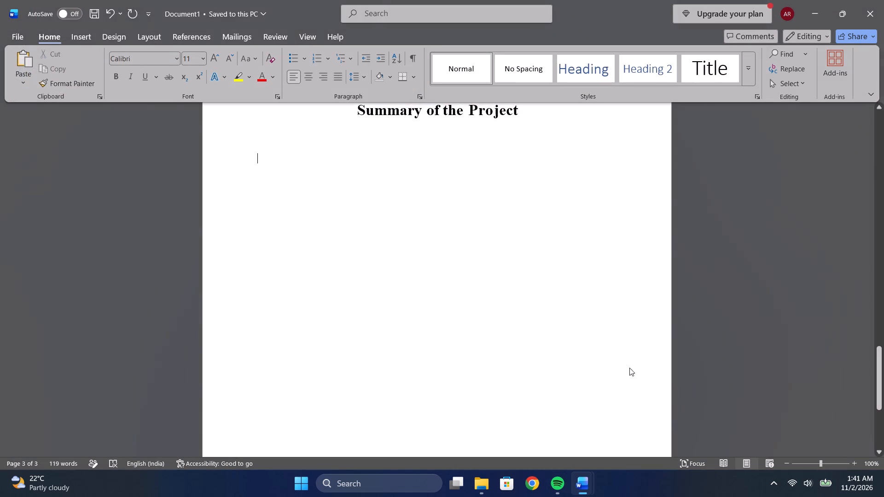
pyautogui.click(188, 61)
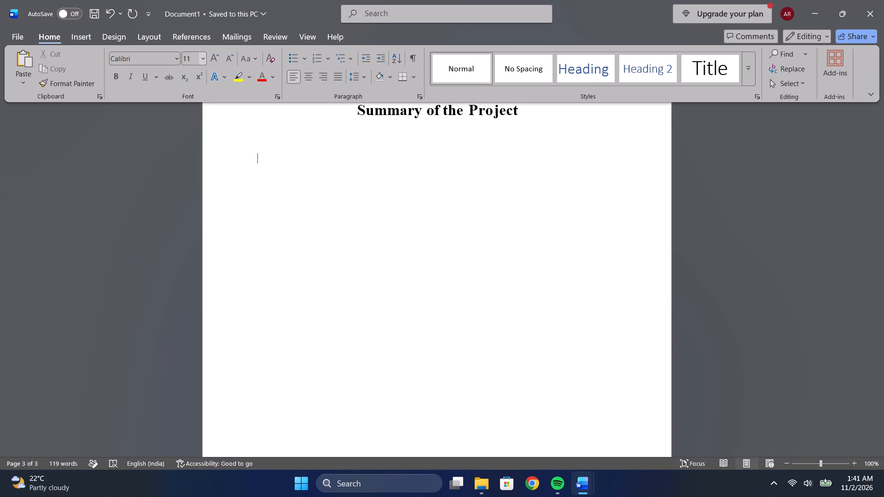
pyautogui.press('BackSpace')
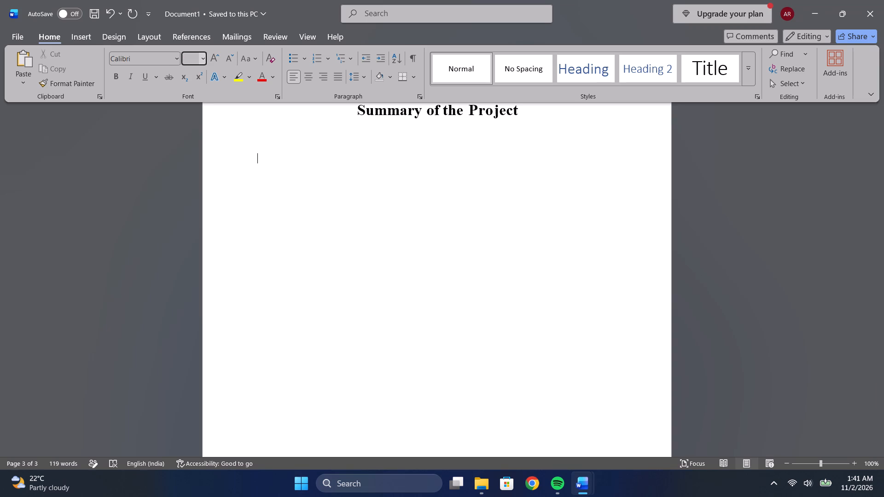
pyautogui.write('10')
pyautogui.write('.5')
pyautogui.click(189, 61)
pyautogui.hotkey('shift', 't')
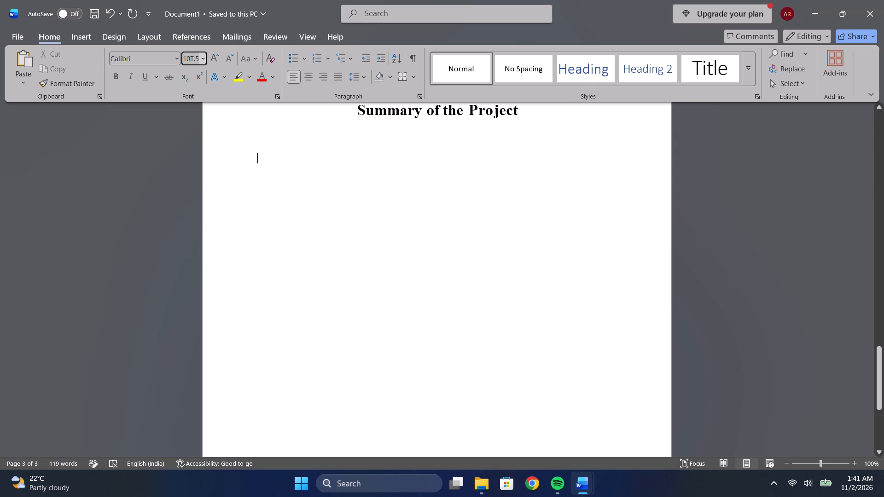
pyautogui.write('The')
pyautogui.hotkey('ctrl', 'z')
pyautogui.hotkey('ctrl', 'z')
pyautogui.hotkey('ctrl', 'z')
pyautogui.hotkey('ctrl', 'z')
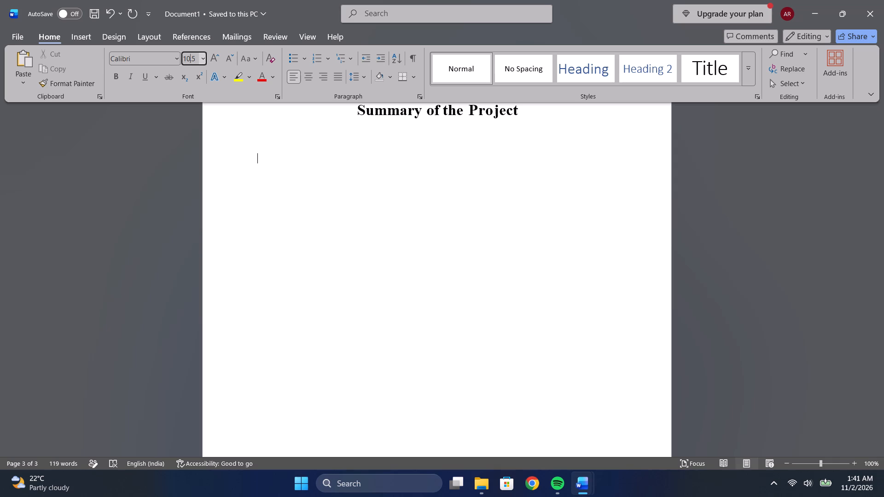
# Begin the summary paragraph beneath the "Summary of the Project" heading with the word "The" followed by a space.
pyautogui.doubleClick(327, 177)
pyautogui.click(327, 177)
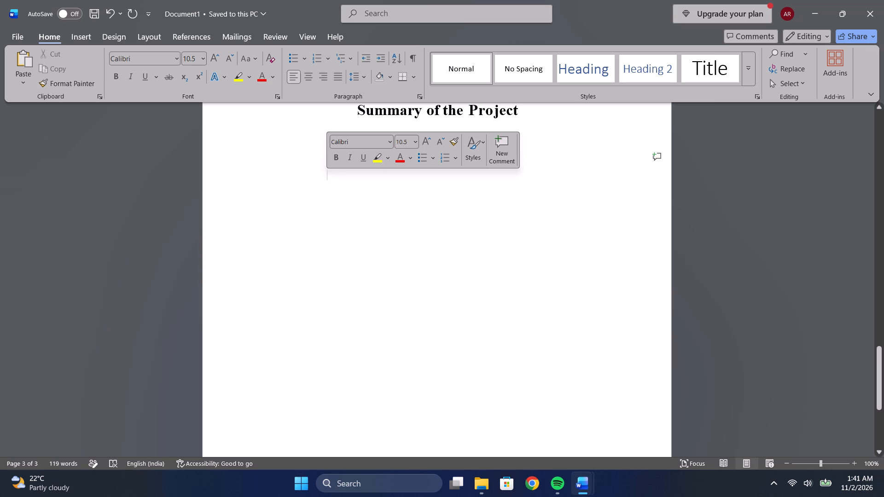
pyautogui.click(327, 177)
pyautogui.hotkey('ctrl', 't')
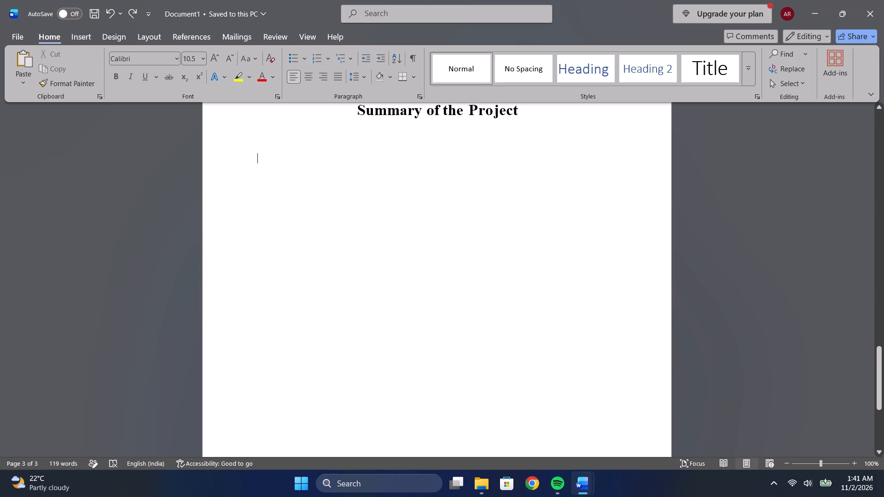
pyautogui.press('t')
pyautogui.press('BackSpace')
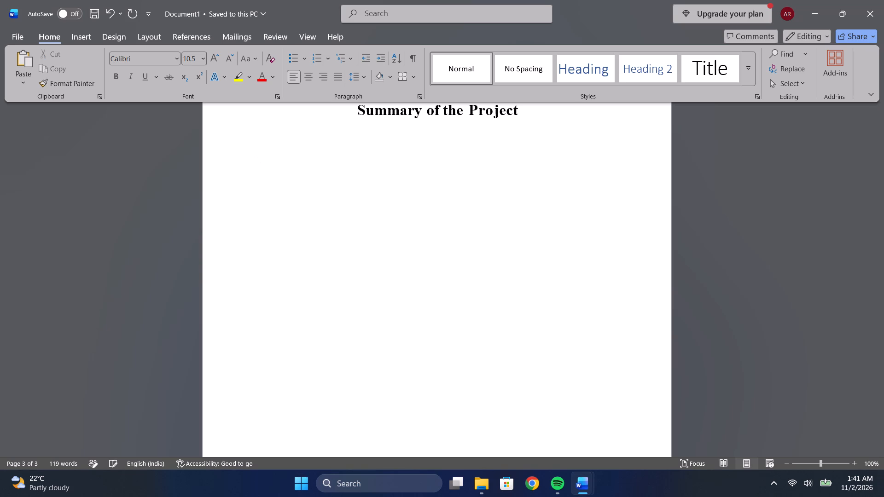
pyautogui.hotkey('ctrl', 't')
pyautogui.press('h')
pyautogui.press('BackSpace')
pyautogui.press('t')
pyautogui.press('BackSpace')
pyautogui.hotkey('shift', 't')
pyautogui.write('he')
pyautogui.press('space')
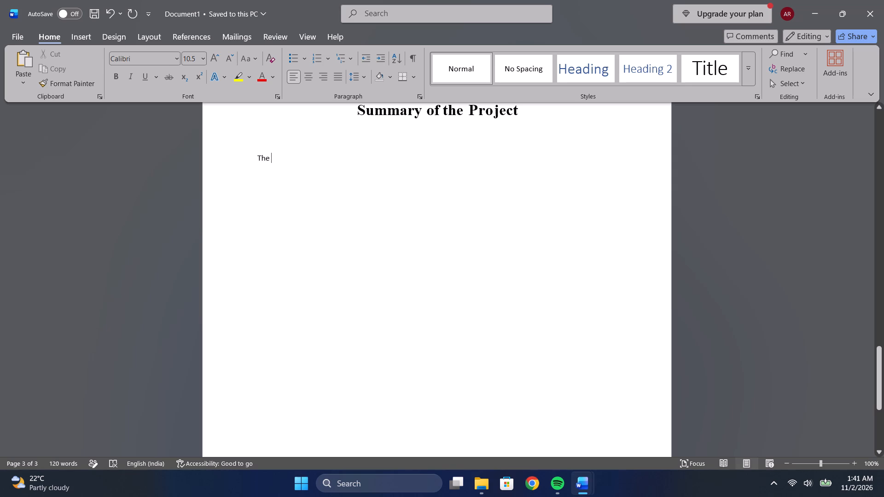
# Switch to IITP REPORT and examine the wording and bold formatting of the first summary paragraph.
pyautogui.scroll(2, 398, 216)
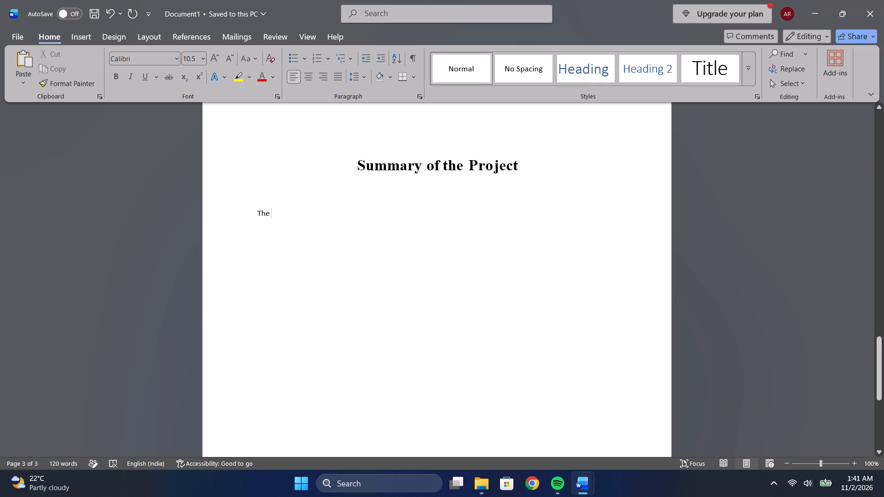
pyautogui.click(317, 196)
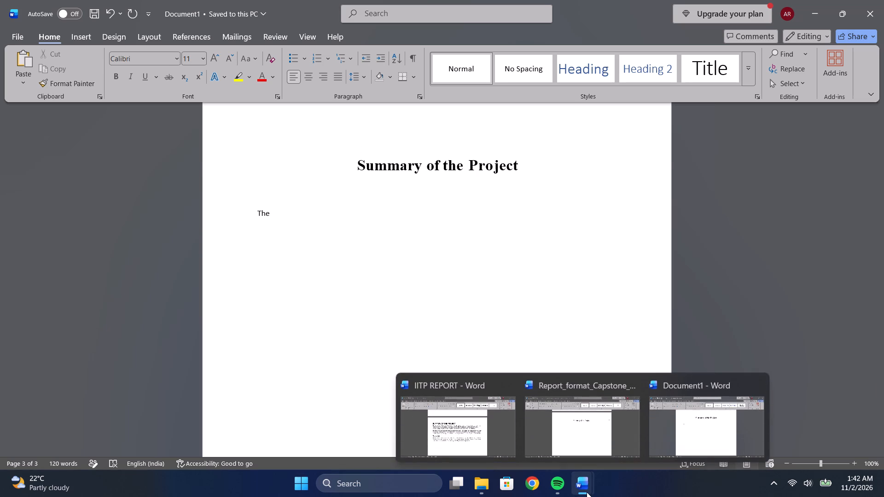
pyautogui.click(450, 441)
pyautogui.click(285, 227)
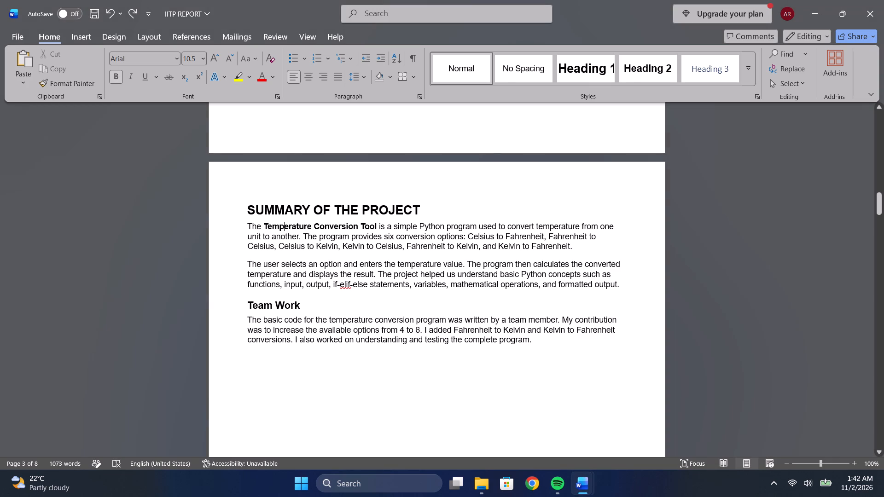
pyautogui.click(266, 228)
pyautogui.moveTo(582, 260); pyautogui.dragTo(402, 248)
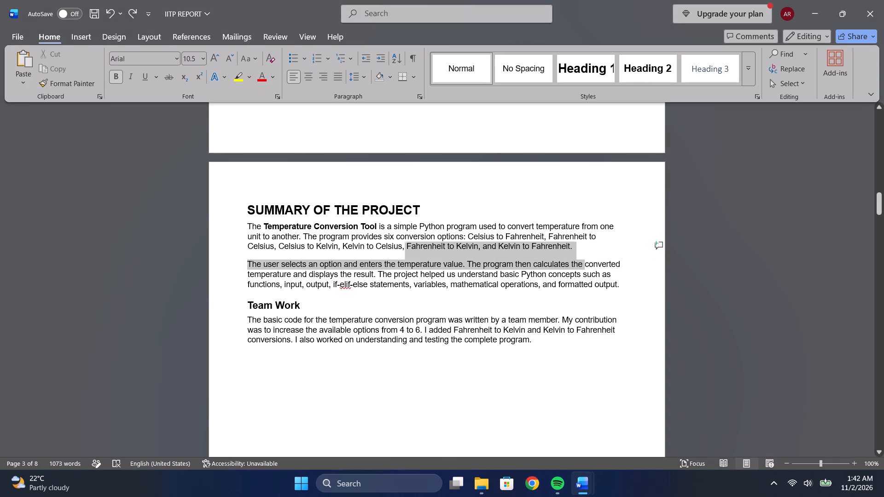
pyautogui.moveTo(402, 248); pyautogui.dragTo(320, 231)
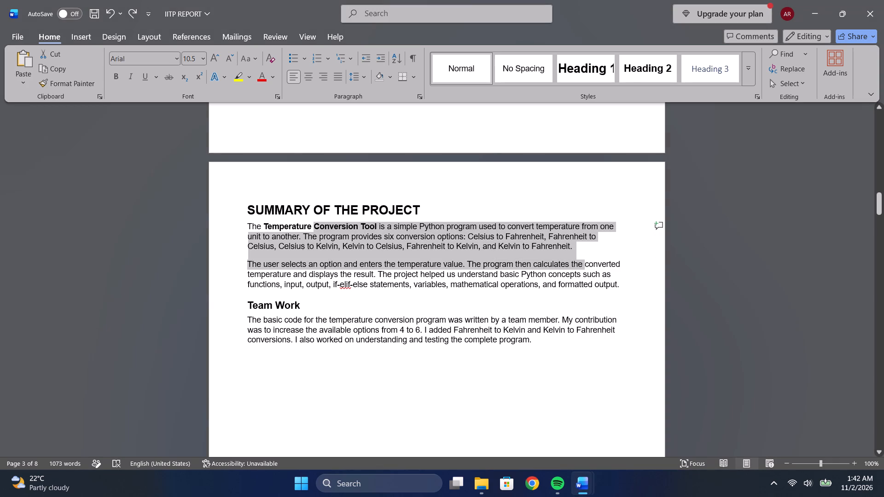
pyautogui.click(586, 221)
pyautogui.click(566, 244)
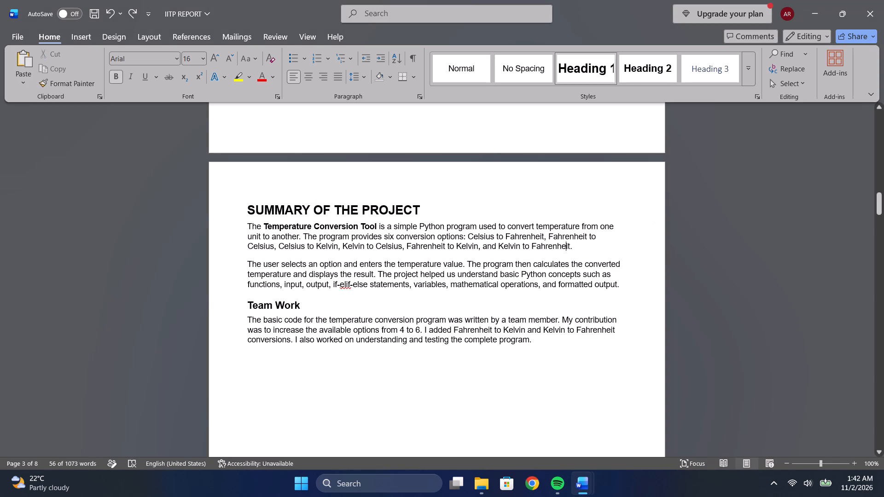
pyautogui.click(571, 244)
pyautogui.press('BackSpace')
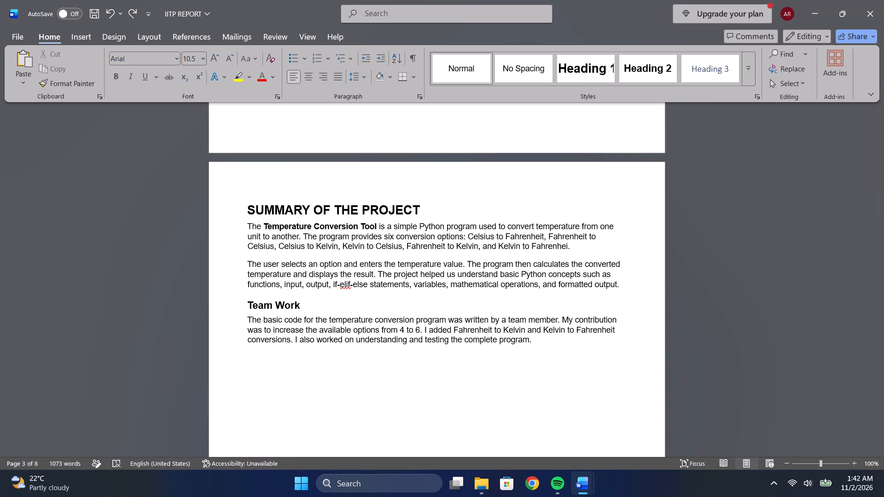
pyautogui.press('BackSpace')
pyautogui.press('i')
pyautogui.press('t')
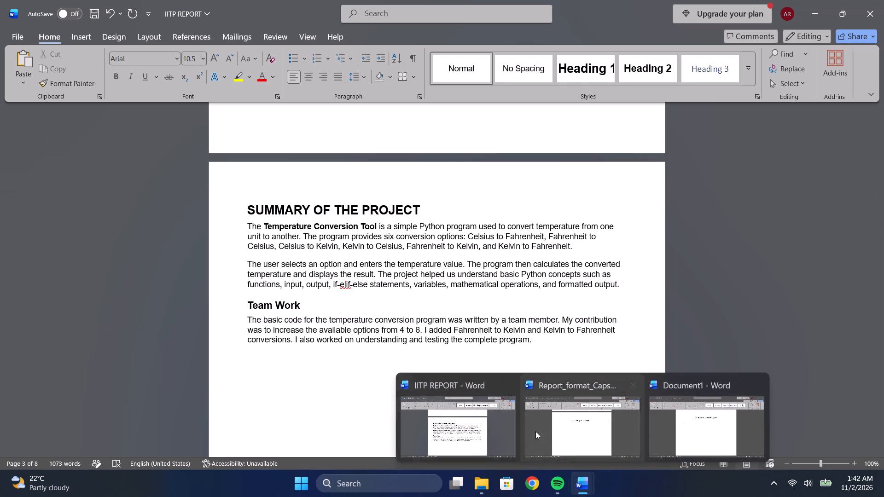
# Switch to Document1 and add "Temperature Conversion Tool " in bold after "The" in the summary paragraph, leaving bold off for the following text.
pyautogui.click(758, 433)
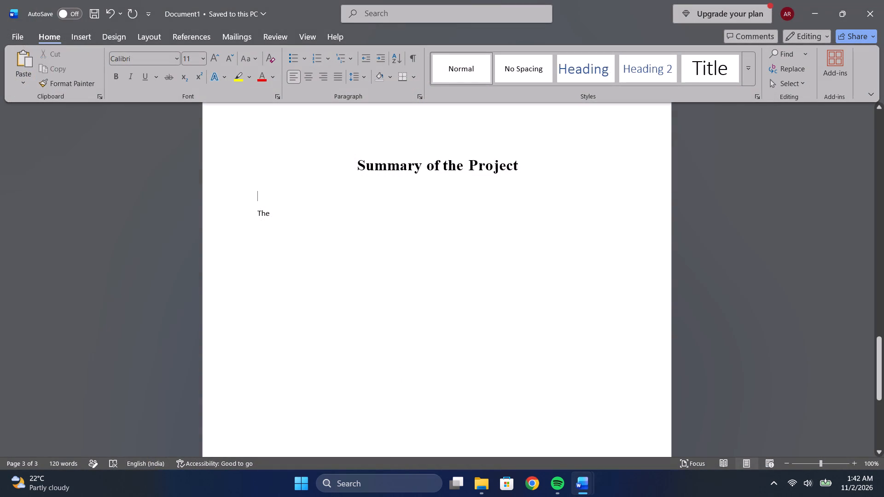
pyautogui.click(275, 210)
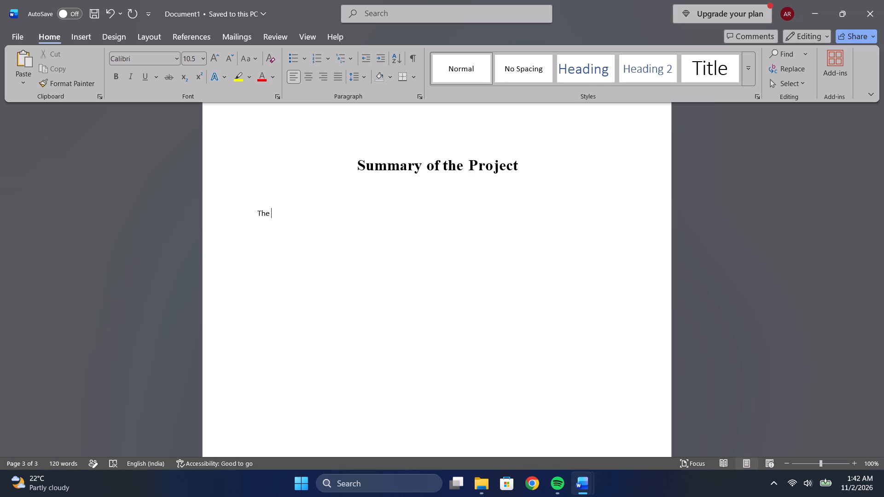
pyautogui.hotkey('shift', 't')
pyautogui.press('BackSpace')
pyautogui.click(118, 79)
pyautogui.write('Temperature')
pyautogui.press('space')
pyautogui.write('Conversion')
pyautogui.press('space')
pyautogui.press('t')
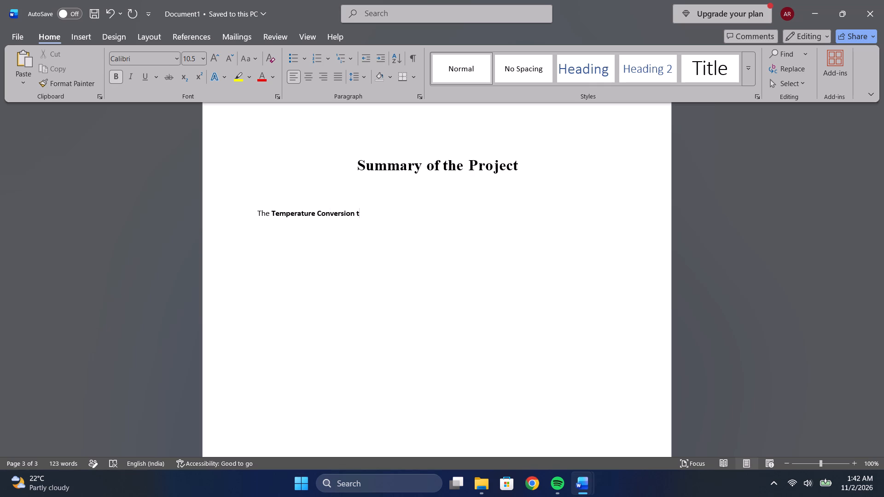
pyautogui.press('BackSpace')
pyautogui.write('Tool')
pyautogui.press('space')
pyautogui.click(119, 77)
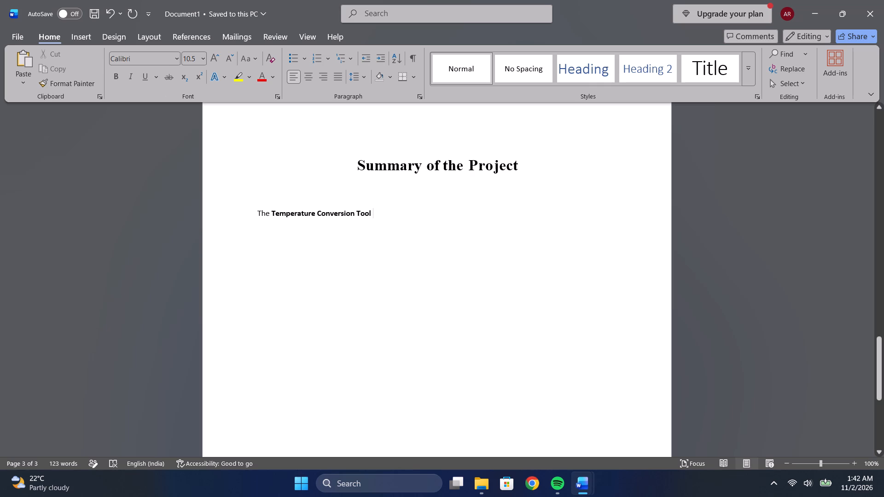
# Continue the summary sentence in regular weight with "is a simple python program that ".
pyautogui.write('is a s')
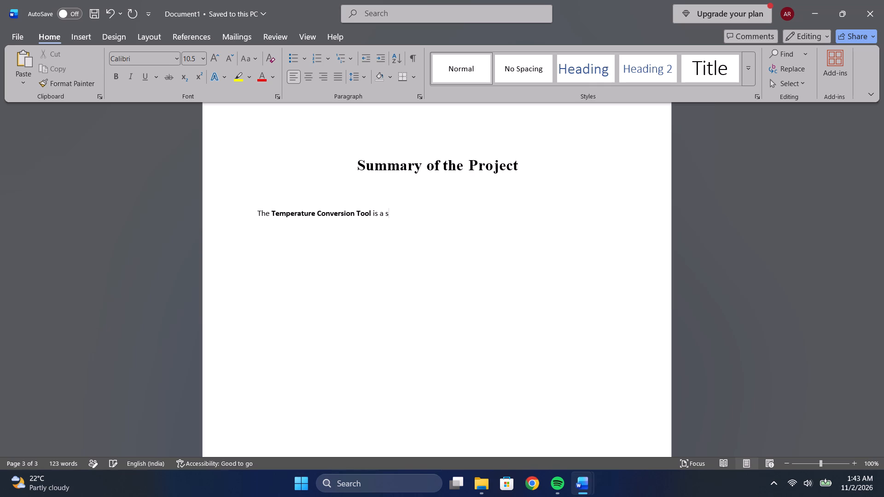
pyautogui.write('impl')
pyautogui.write('le')
pyautogui.press('space')
pyautogui.press('BackSpace')
pyautogui.press('BackSpace')
pyautogui.press('BackSpace')
pyautogui.write('le')
pyautogui.press('space')
pyautogui.write('python')
pyautogui.press('space')
pyautogui.write('pr')
pyautogui.write('ogram')
pyautogui.press('space')
pyautogui.write('that')
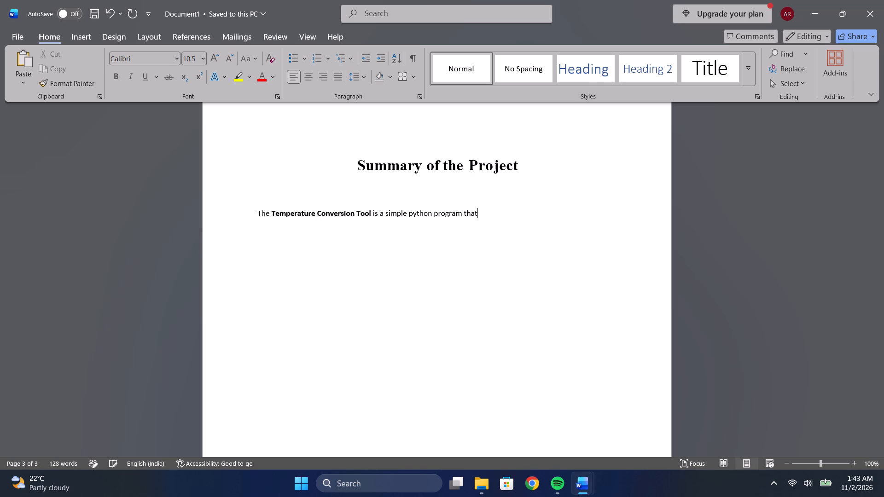
pyautogui.press('space')
# Continue the summary sentence with "converts temperature values from one unit to another".
pyautogui.write('converts')
pyautogui.press('space')
pyautogui.write('temperati')
pyautogui.press('BackSpace')
pyautogui.write('ure')
pyautogui.press('space')
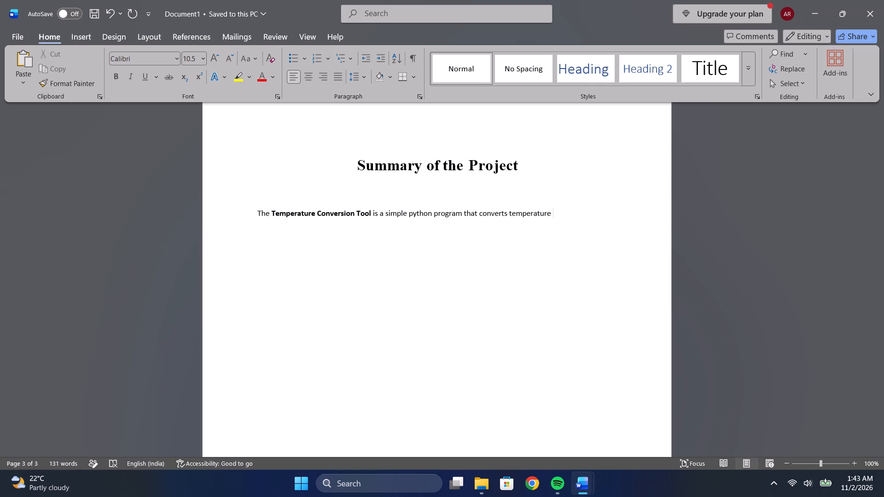
pyautogui.write('values')
pyautogui.press('space')
pyautogui.write('from')
pyautogui.press('space')
pyautogui.write('one')
pyautogui.press('space')
pyautogui.write('unit to')
pyautogui.press('space')
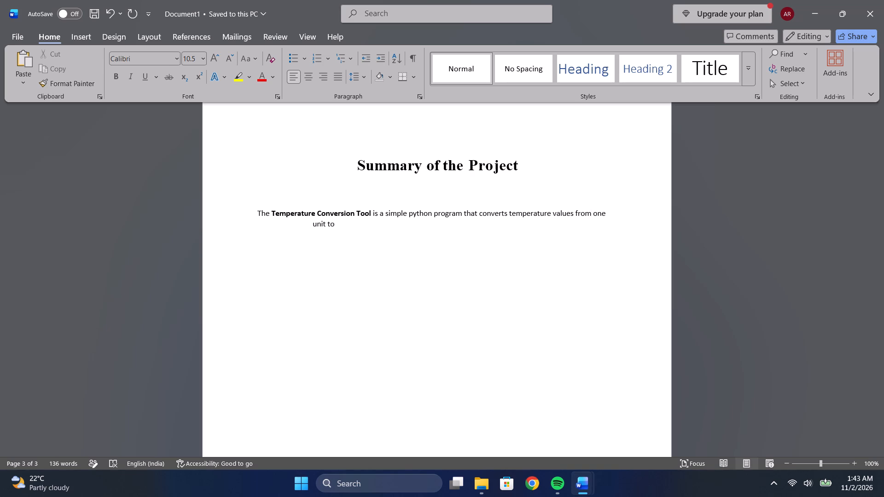
pyautogui.write('an')
pyautogui.press('BackSpace')
pyautogui.write('nother')
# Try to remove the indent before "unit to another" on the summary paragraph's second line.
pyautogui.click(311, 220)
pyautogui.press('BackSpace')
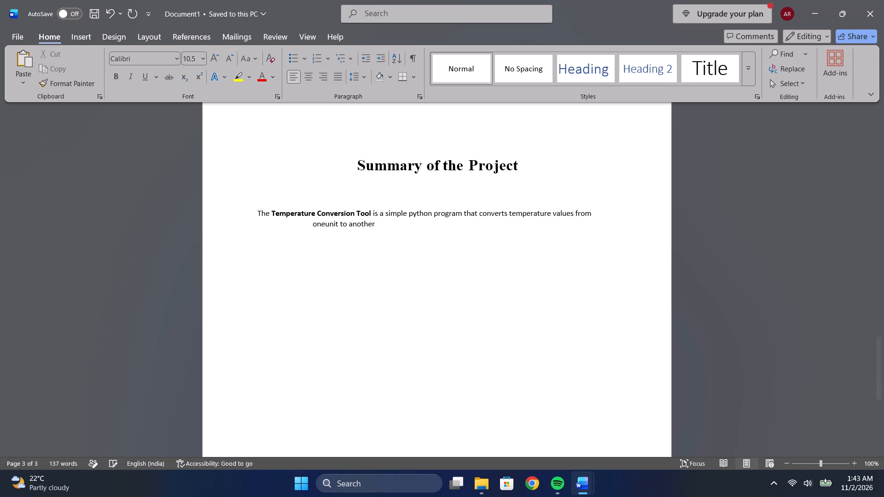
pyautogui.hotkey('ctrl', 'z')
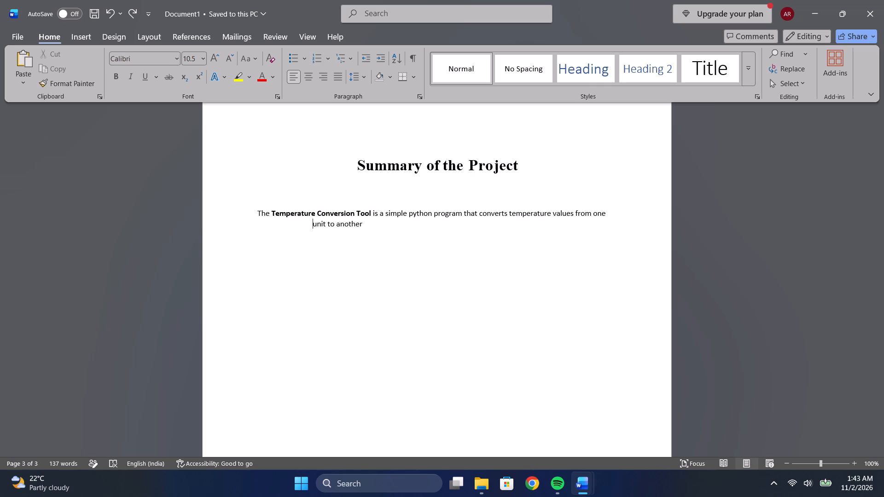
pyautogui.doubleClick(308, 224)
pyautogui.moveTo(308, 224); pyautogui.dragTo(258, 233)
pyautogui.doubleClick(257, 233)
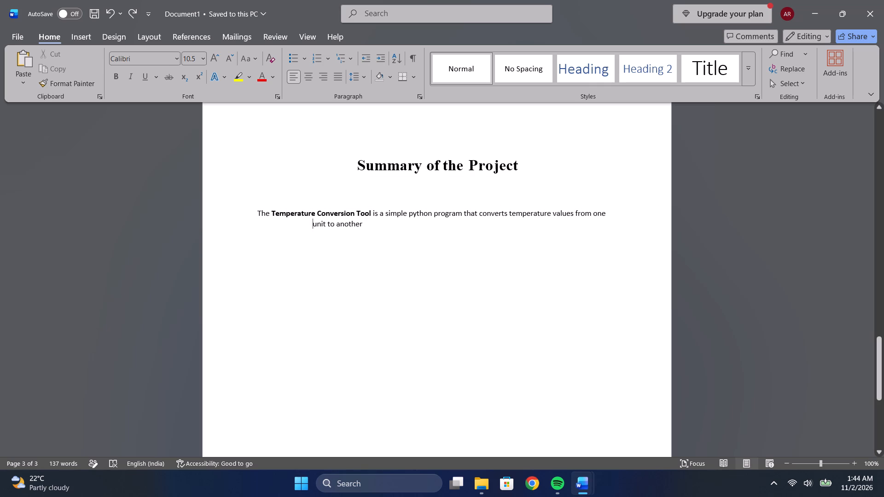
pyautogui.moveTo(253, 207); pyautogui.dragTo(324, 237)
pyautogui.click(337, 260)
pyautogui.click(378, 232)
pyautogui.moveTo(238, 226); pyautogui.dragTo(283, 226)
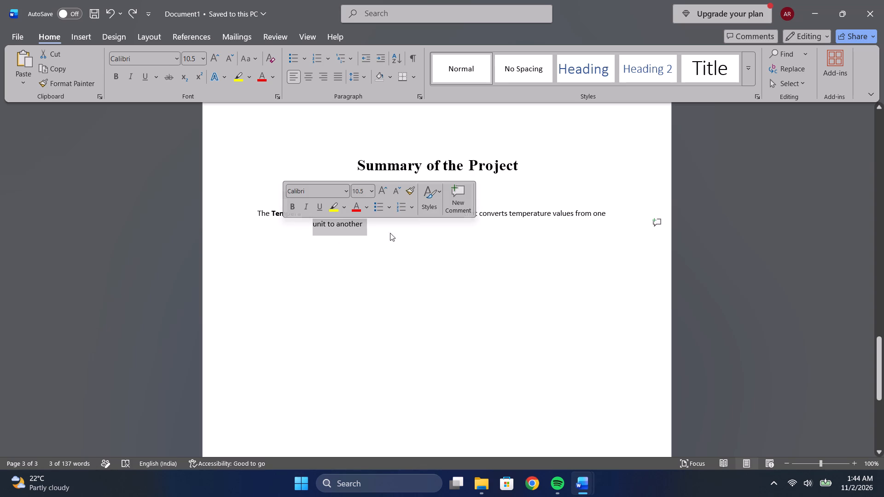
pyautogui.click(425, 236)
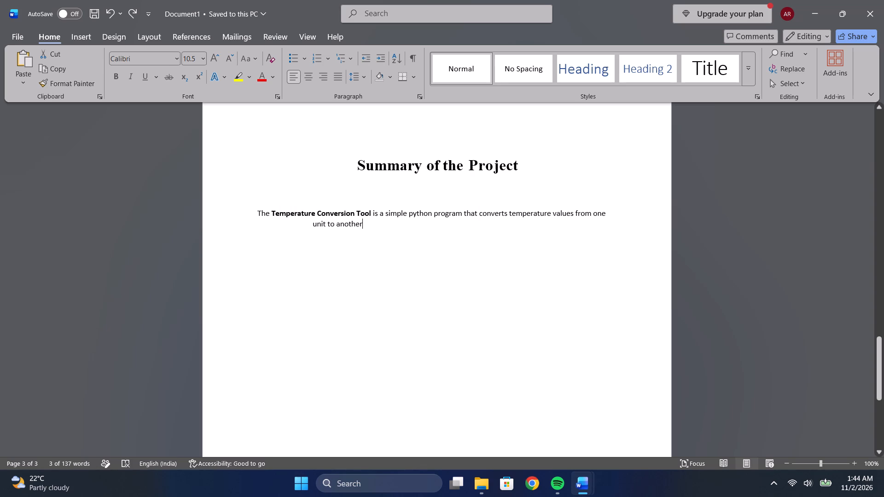
# Close the first summary sentence with a full stop and start the second with "it provides ".
pyautogui.press('space')
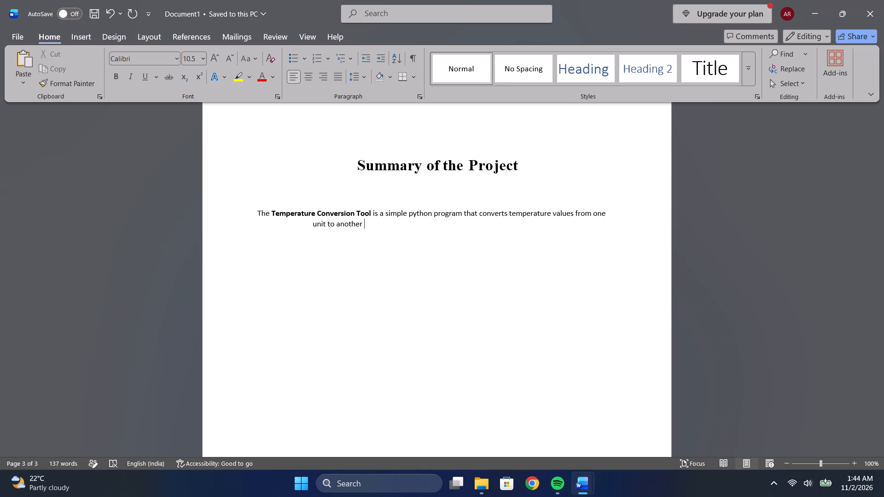
pyautogui.press('BackSpace')
pyautogui.write('.it')
pyautogui.press('space')
pyautogui.write('probides')
pyautogui.press('space')
pyautogui.press('BackSpace')
pyautogui.press('BackSpace')
pyautogui.press('BackSpace')
pyautogui.press('BackSpace')
pyautogui.press('BackSpace')
pyautogui.press('BackSpace')
pyautogui.write('vides')
pyautogui.press('space')
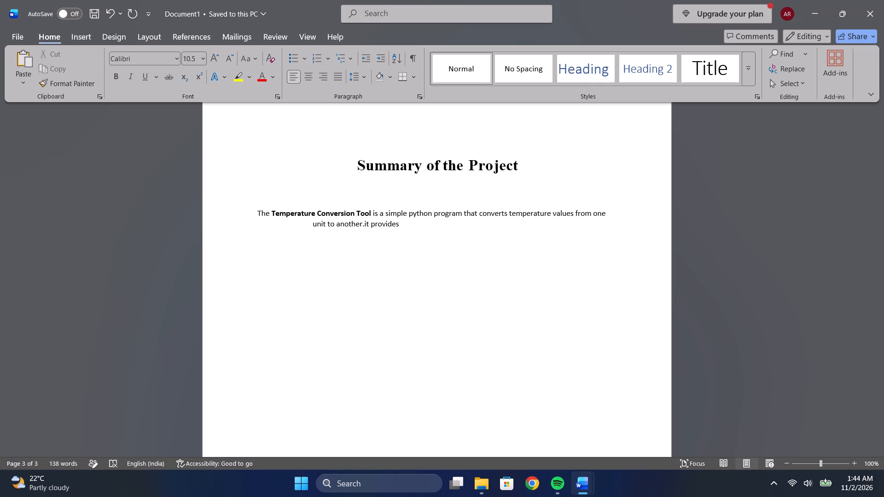
# Continue the second summary sentence with "six conversion option ".
pyautogui.write('six')
pyautogui.press('space')
pyautogui.write('co')
pyautogui.write('nvers')
pyautogui.write('ion option')
pyautogui.press('space')
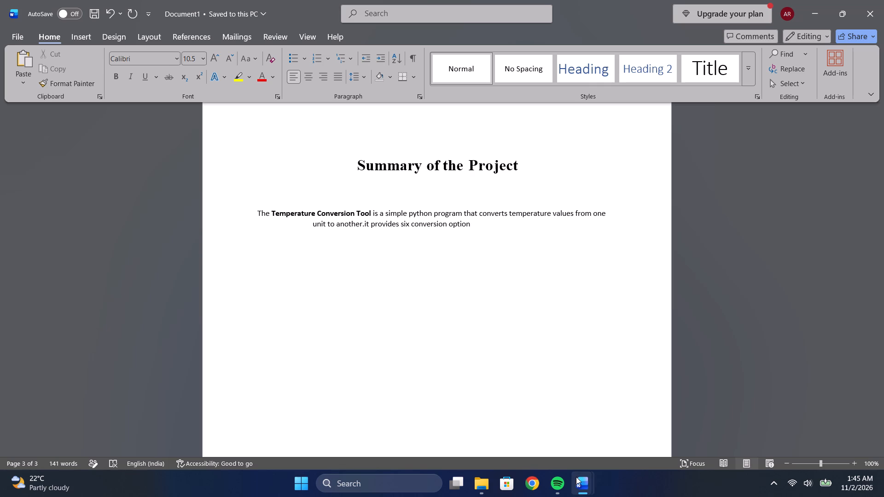
# Switch to IITP REPORT to read the conversion options listed in its first summary paragraph.
pyautogui.click(472, 414)
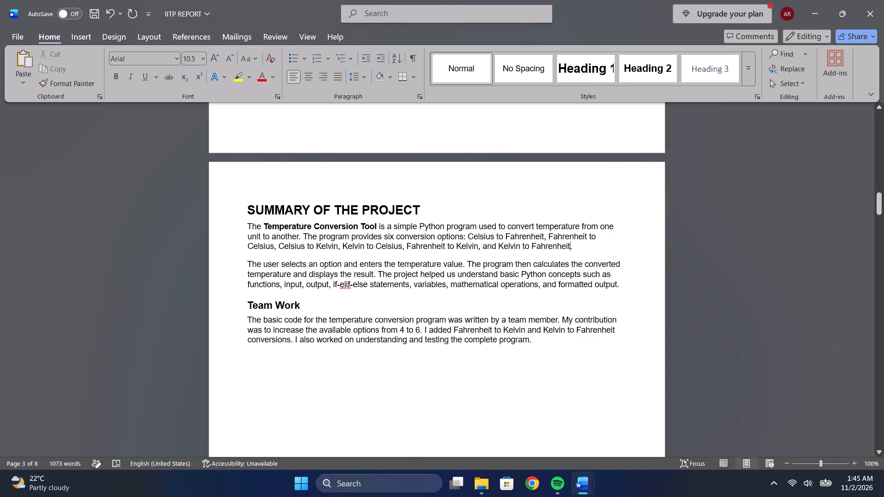
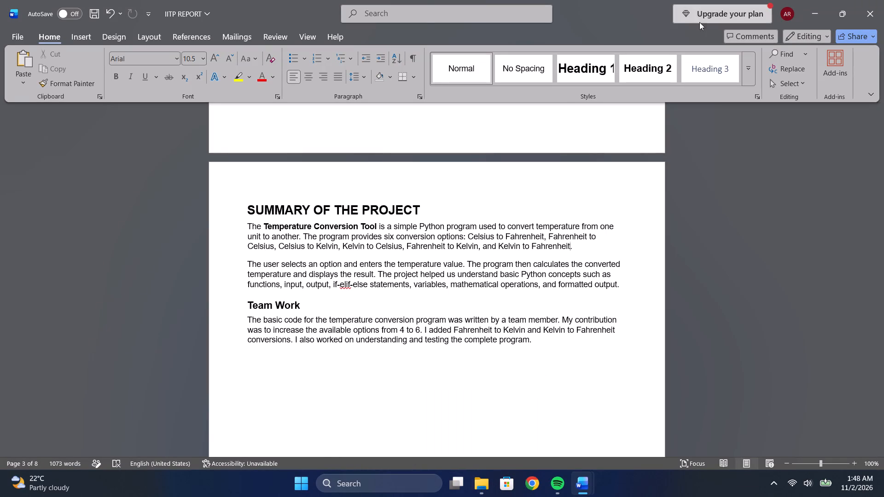
# Switch to Chrome with the "Your Chrome" profile and search Google for "plagiarism checker".
pyautogui.click(533, 481)
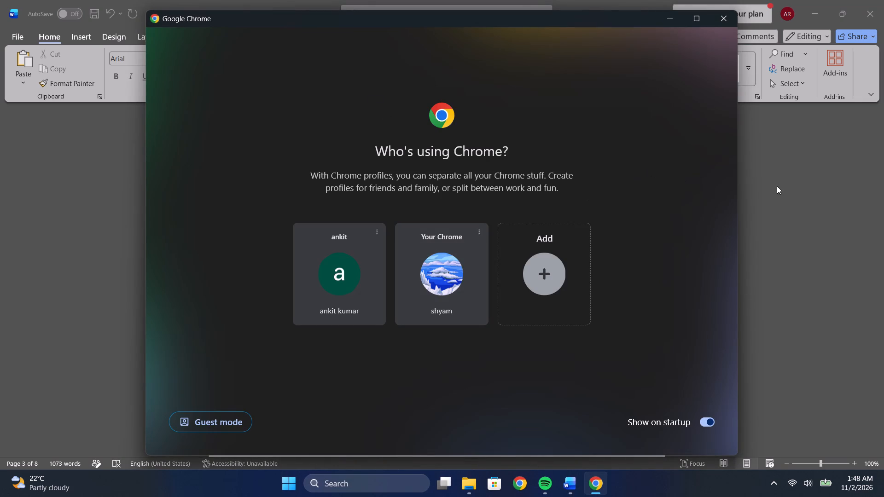
pyautogui.click(456, 274)
pyautogui.click(424, 223)
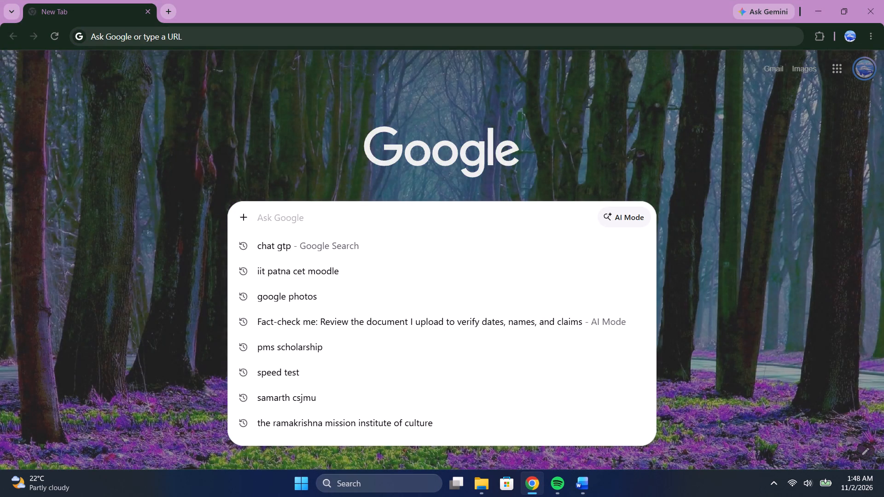
pyautogui.write('palg')
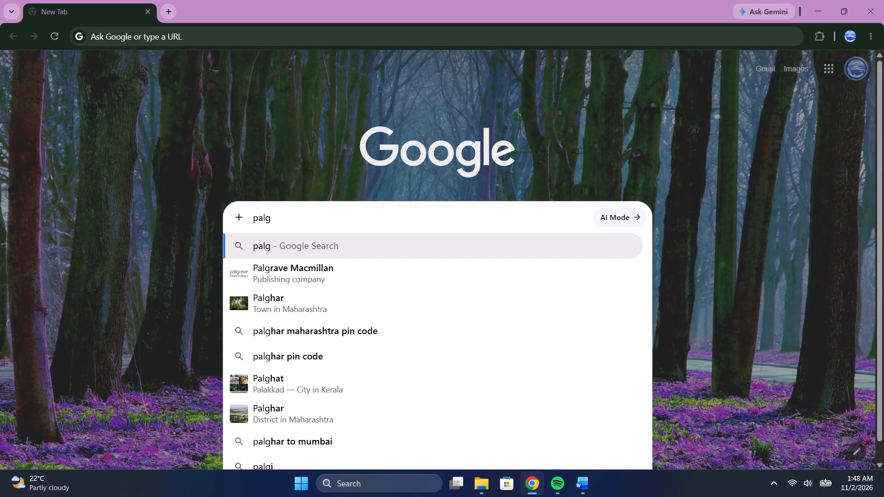
pyautogui.write('arim')
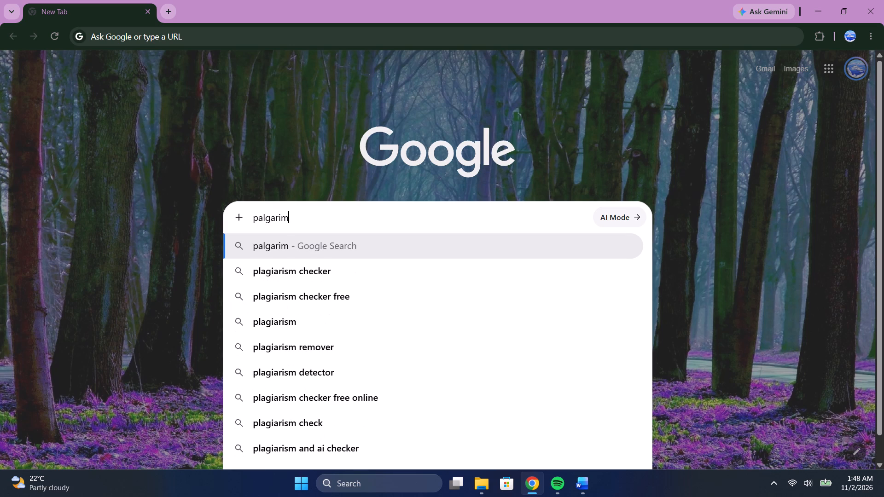
pyautogui.click(442, 269)
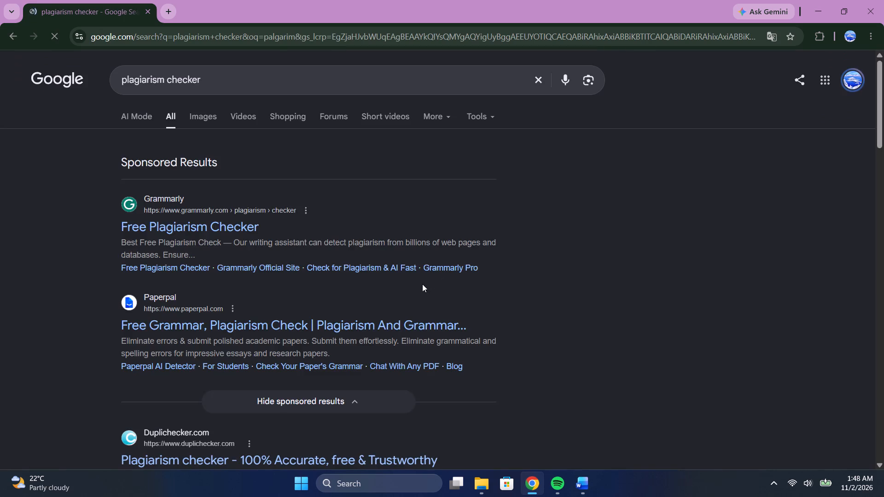
# Look through the plagiarism checker search results and open the Duplichecker.com site.
pyautogui.scroll(-4, 422, 284)
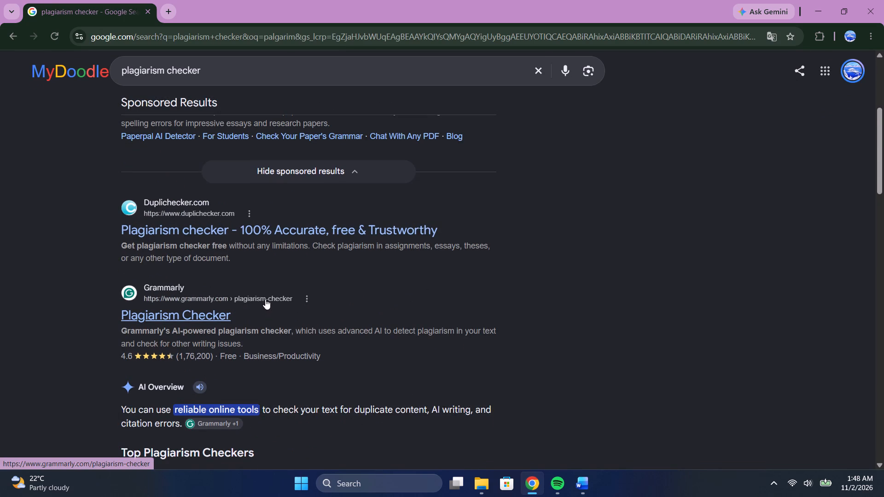
pyautogui.scroll(-8, 267, 300)
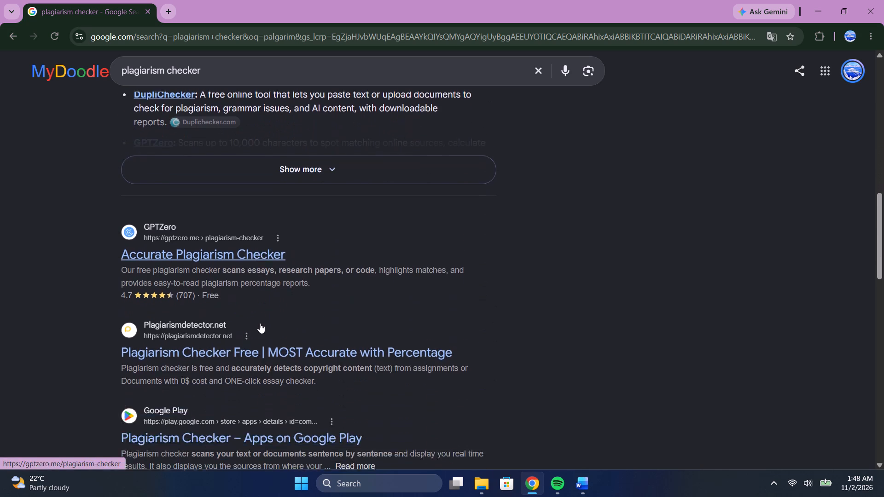
pyautogui.scroll(-2, 260, 323)
pyautogui.scroll(10, 260, 323)
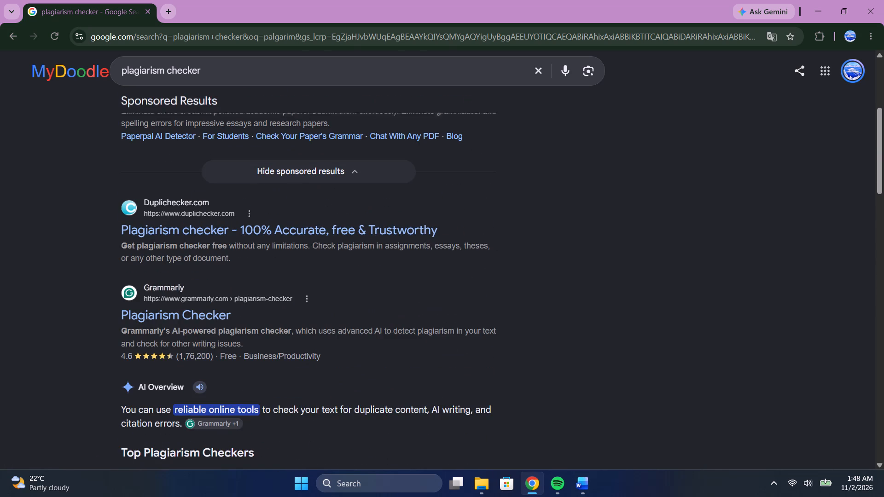
pyautogui.click(280, 233)
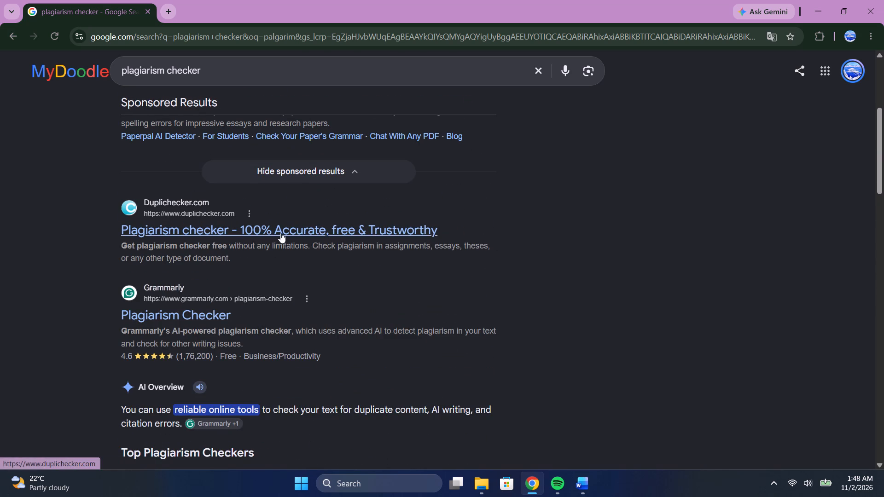
# Upload the IITP REPORT PDF from the Documents folder to Duplichecker's plagiarism checker.
pyautogui.scroll(-1, 420, 265)
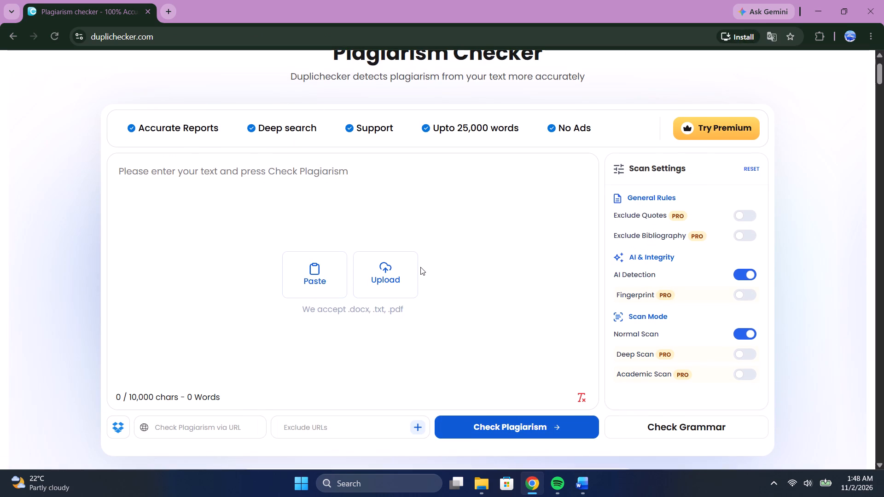
pyautogui.click(391, 277)
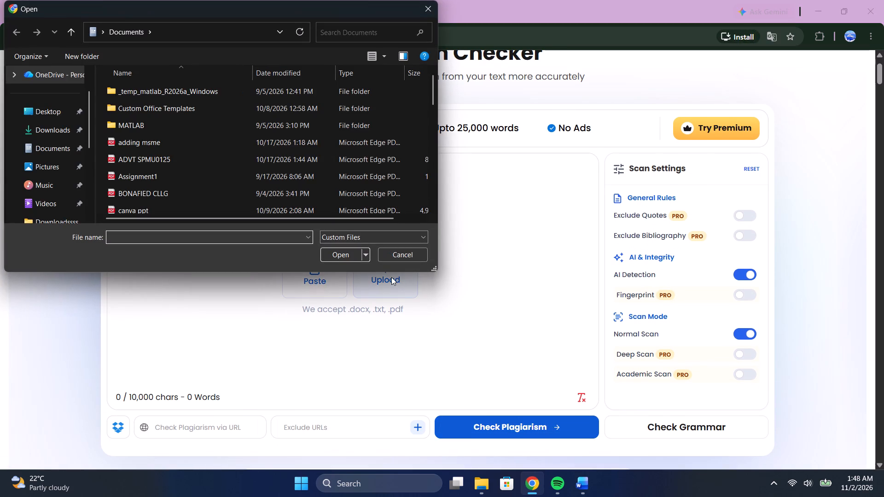
pyautogui.scroll(-3, 201, 139)
pyautogui.scroll(-2, 135, 180)
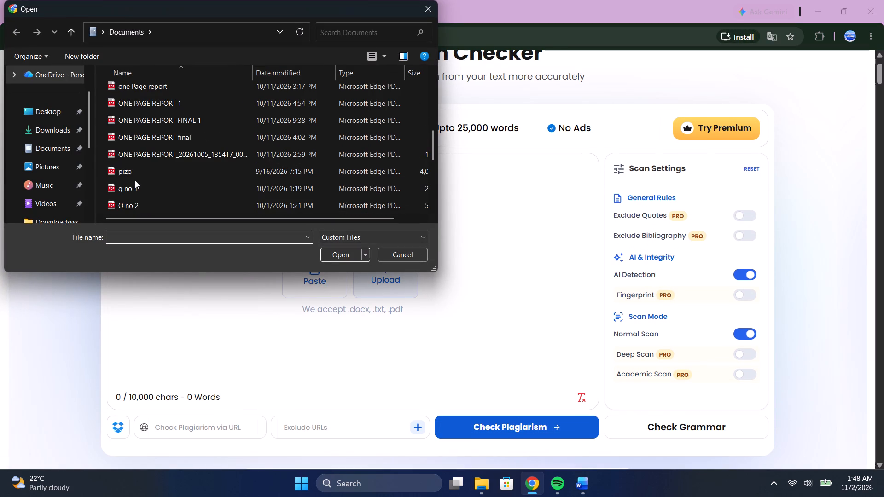
pyautogui.scroll(-2, 156, 173)
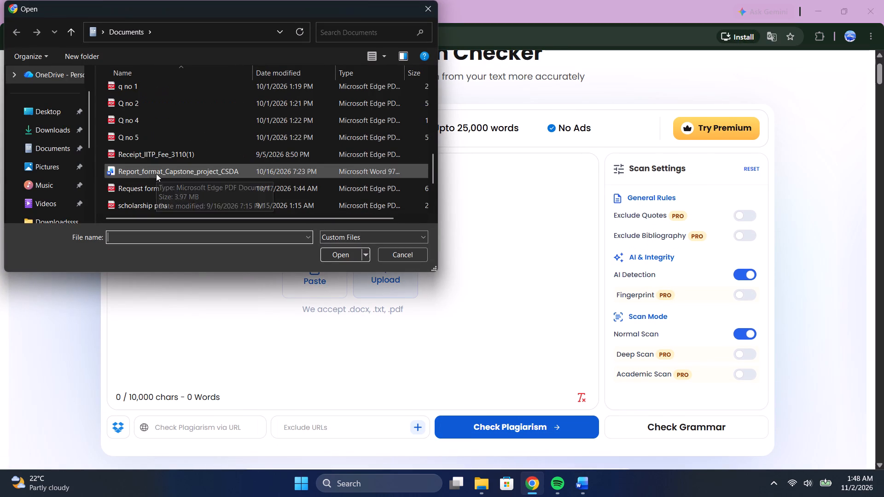
pyautogui.scroll(5, 181, 180)
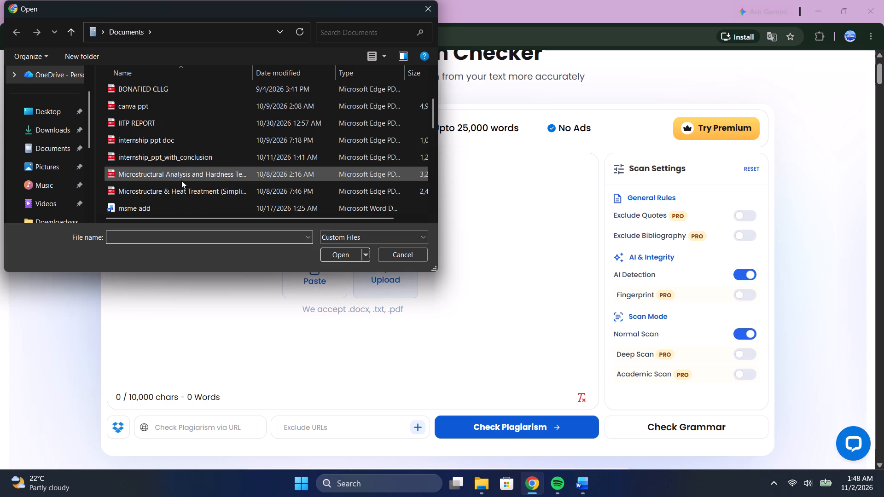
pyautogui.doubleClick(198, 121)
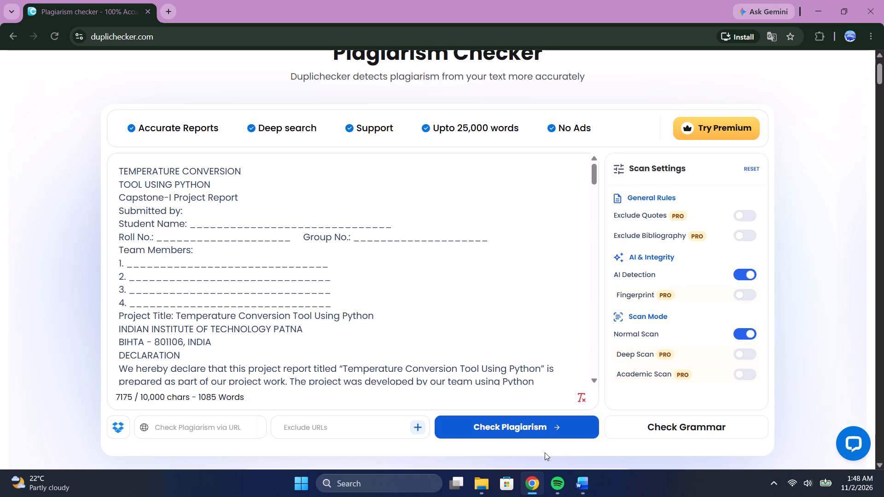
# Run the plagiarism check on the uploaded report, completing the human verification.
pyautogui.click(531, 424)
pyautogui.click(369, 275)
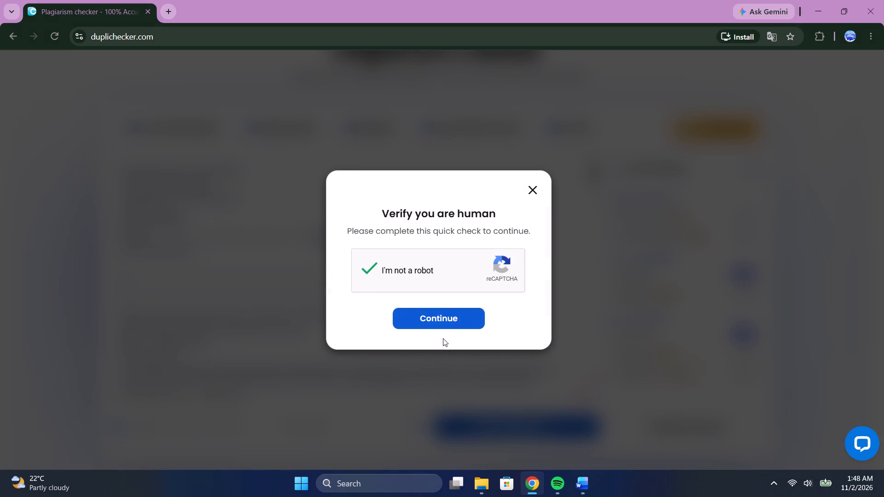
pyautogui.click(447, 318)
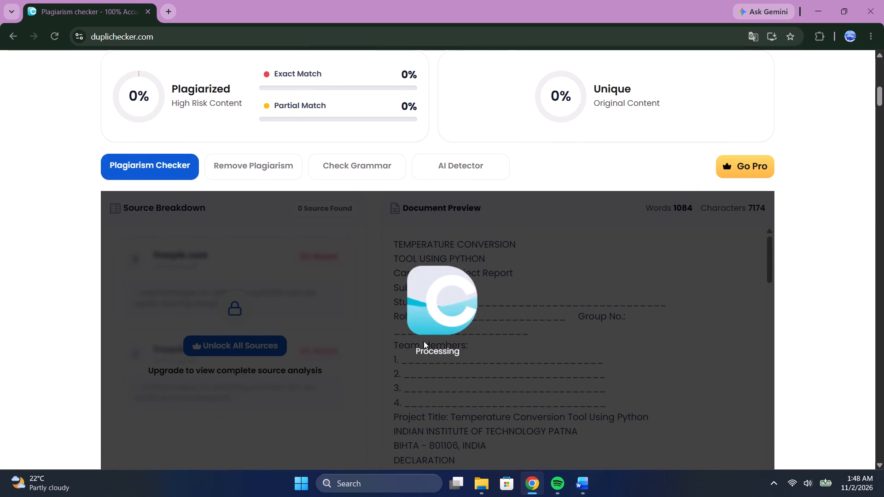
pyautogui.scroll(1, 415, 347)
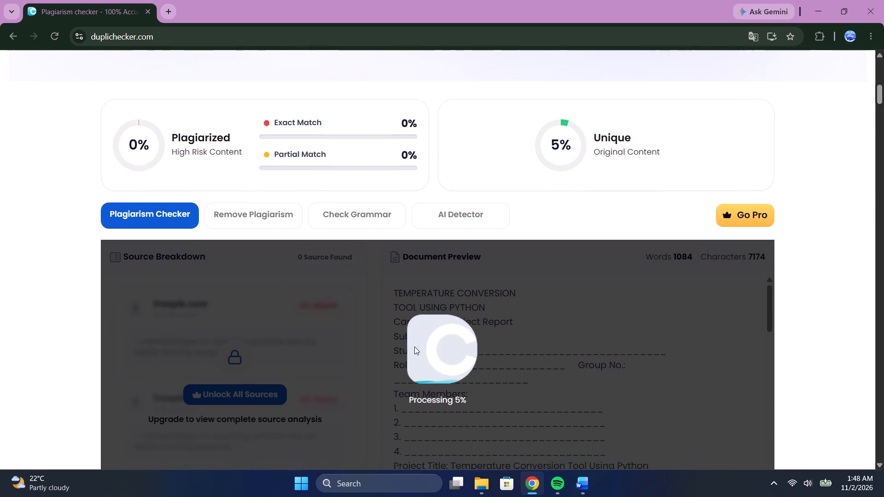
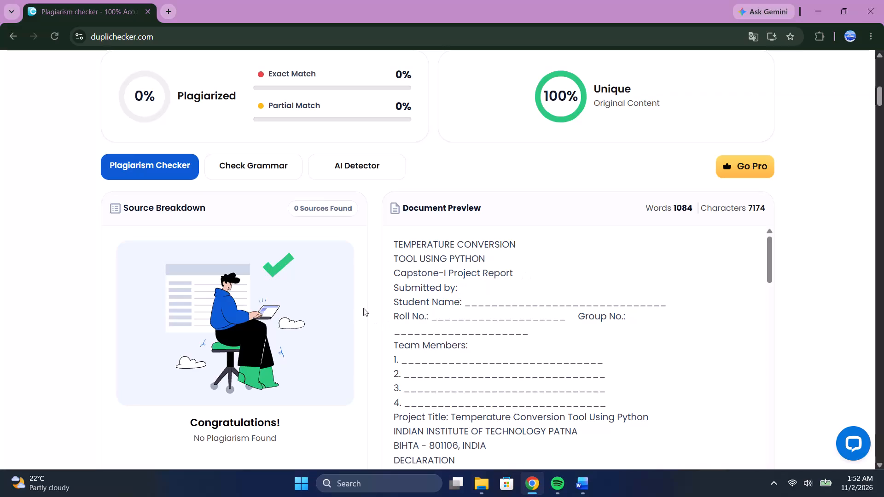
# Review the Duplichecker plagiarism results, document preview, submitted report text and scan settings.
pyautogui.scroll(-1, 358, 306)
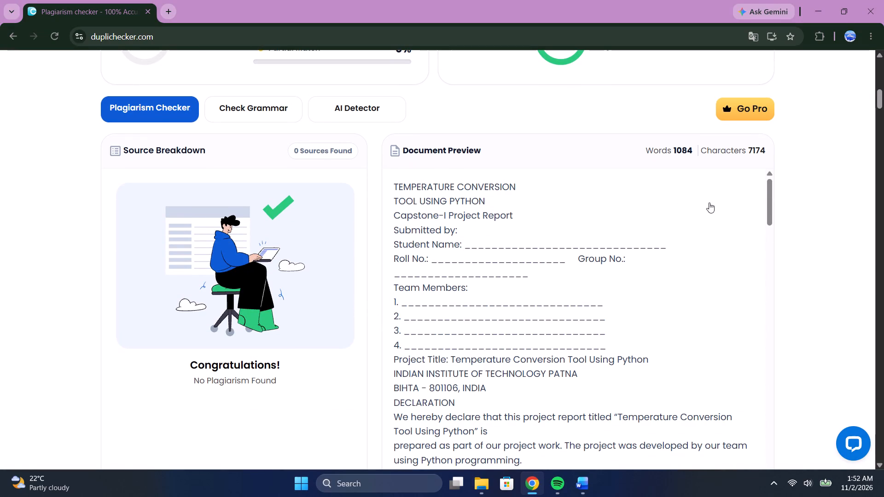
pyautogui.scroll(-4, 568, 267)
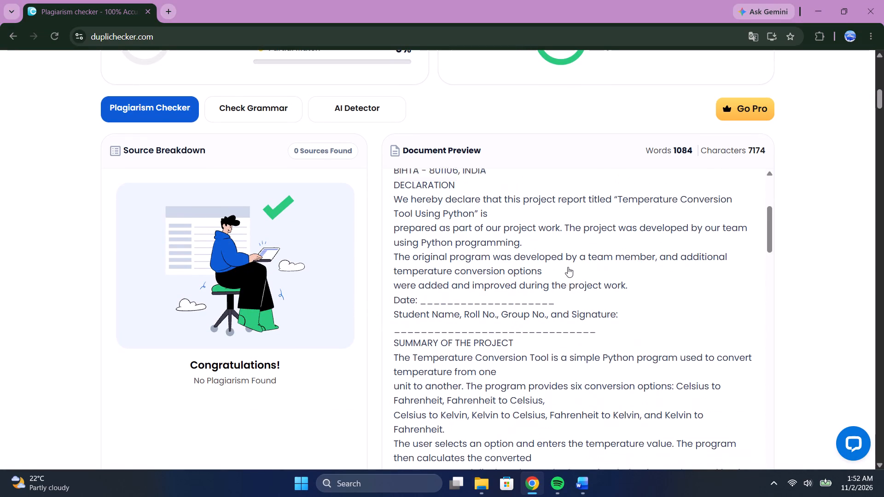
pyautogui.scroll(-6, 163, 335)
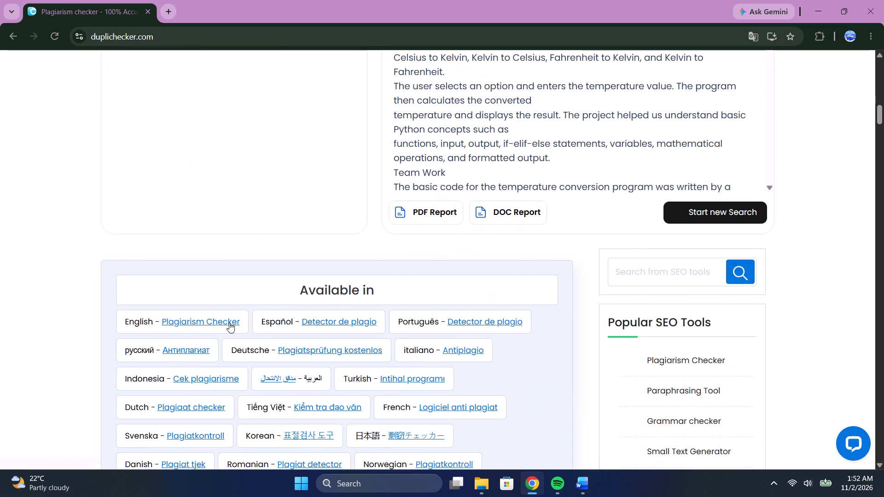
pyautogui.scroll(-1, 229, 323)
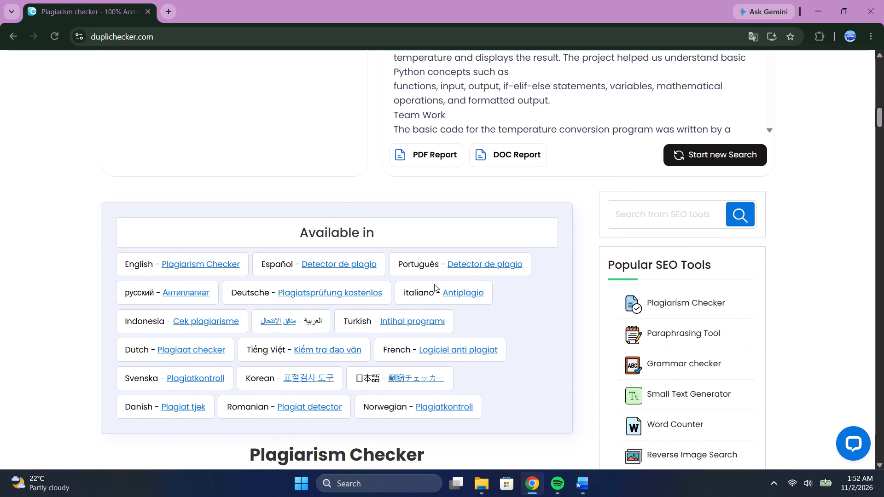
pyautogui.scroll(12, 434, 283)
pyautogui.scroll(9, 223, 302)
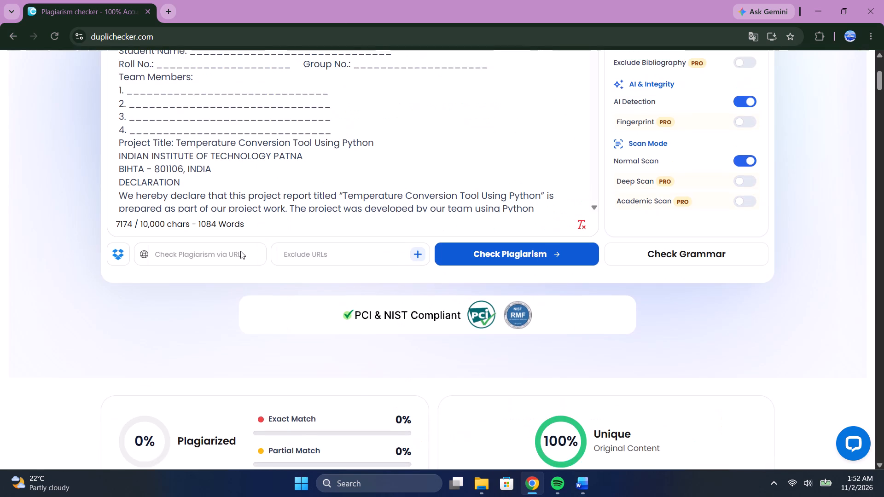
pyautogui.scroll(-2, 362, 259)
pyautogui.scroll(6, 363, 261)
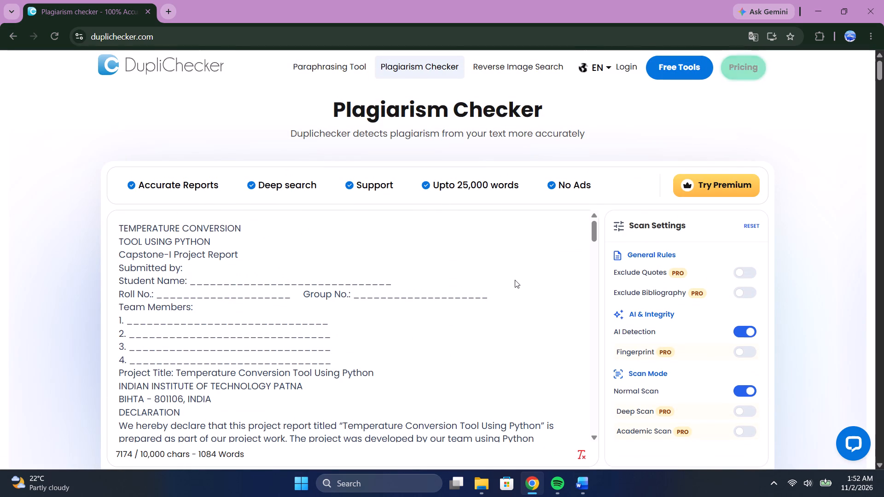
pyautogui.scroll(6, 515, 279)
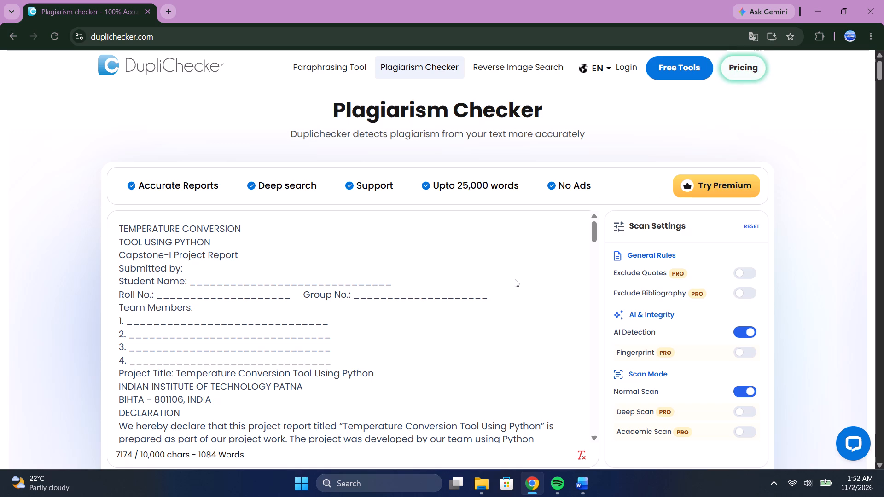
pyautogui.scroll(-1, 508, 264)
pyautogui.scroll(3, 506, 264)
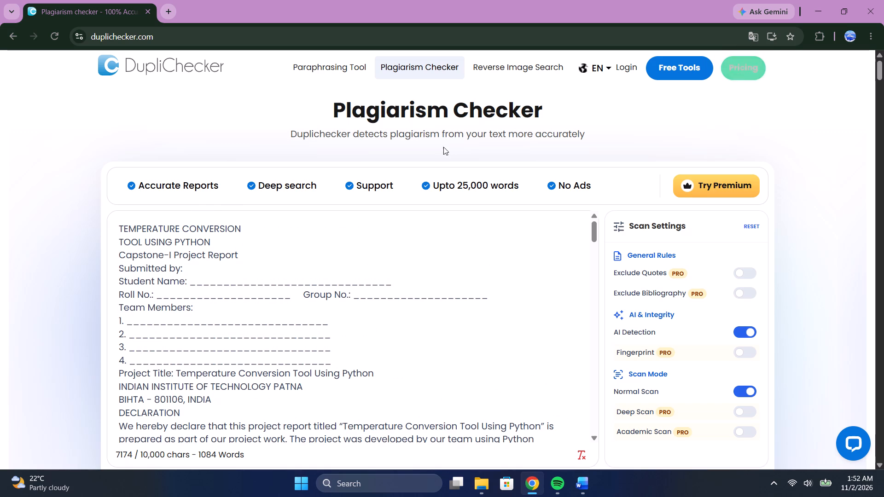
pyautogui.scroll(-3, 465, 296)
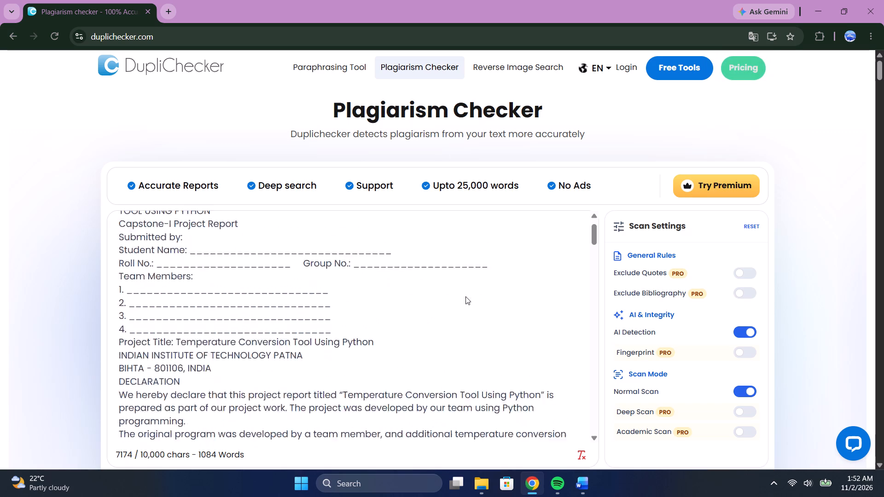
pyautogui.scroll(-15, 465, 296)
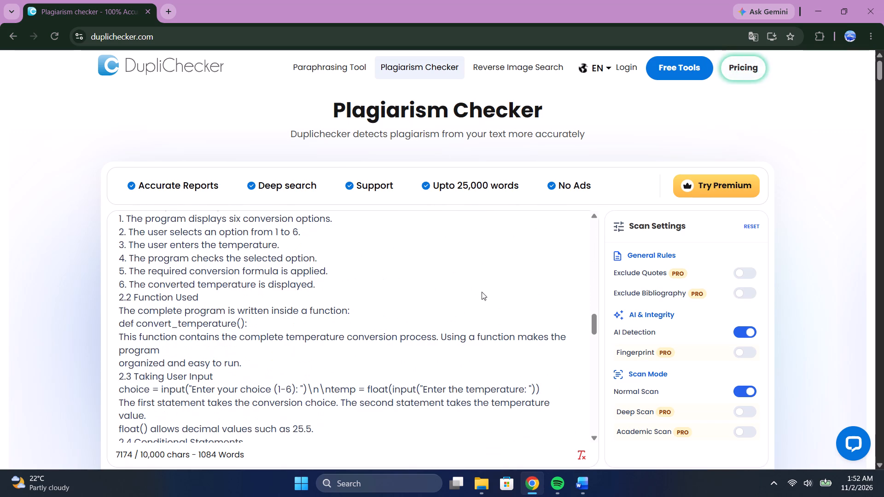
pyautogui.scroll(-4, 542, 157)
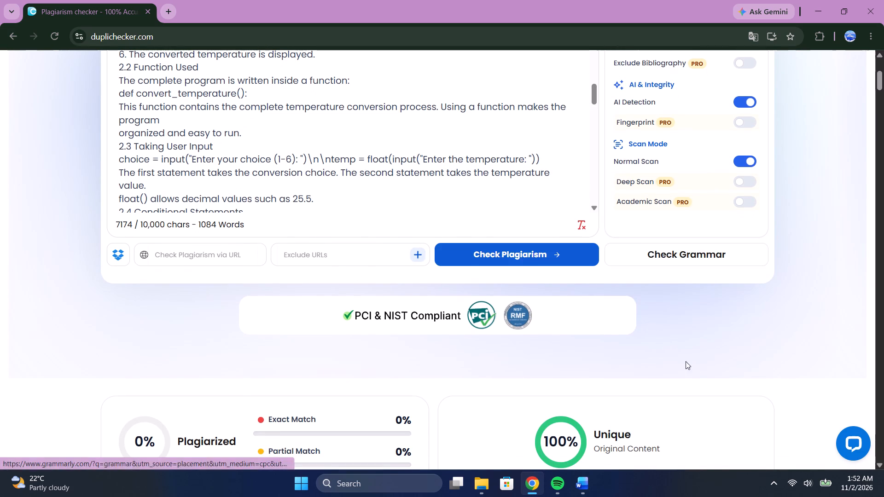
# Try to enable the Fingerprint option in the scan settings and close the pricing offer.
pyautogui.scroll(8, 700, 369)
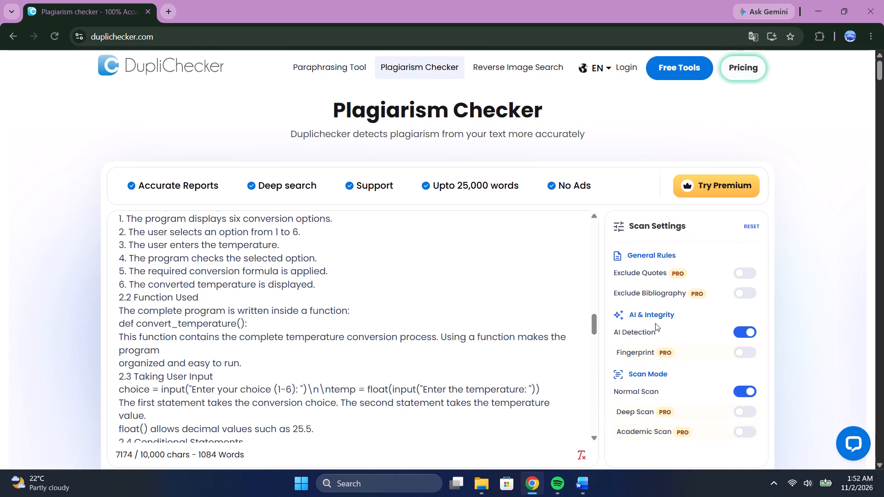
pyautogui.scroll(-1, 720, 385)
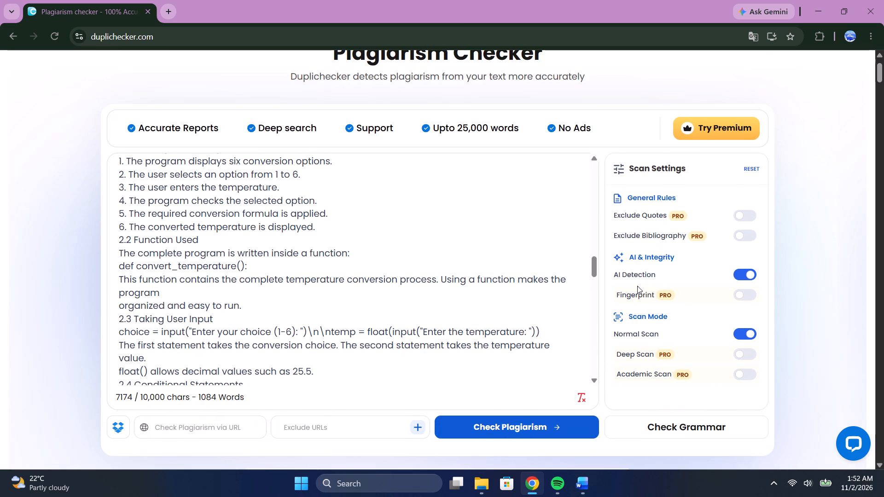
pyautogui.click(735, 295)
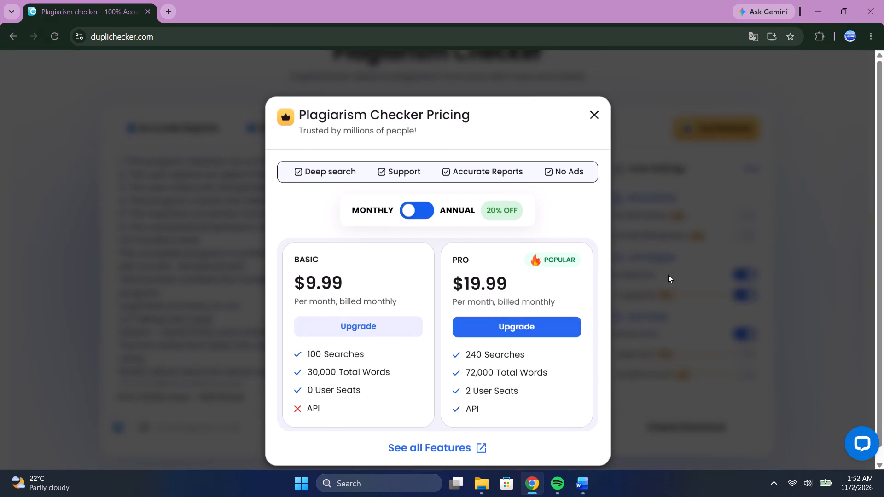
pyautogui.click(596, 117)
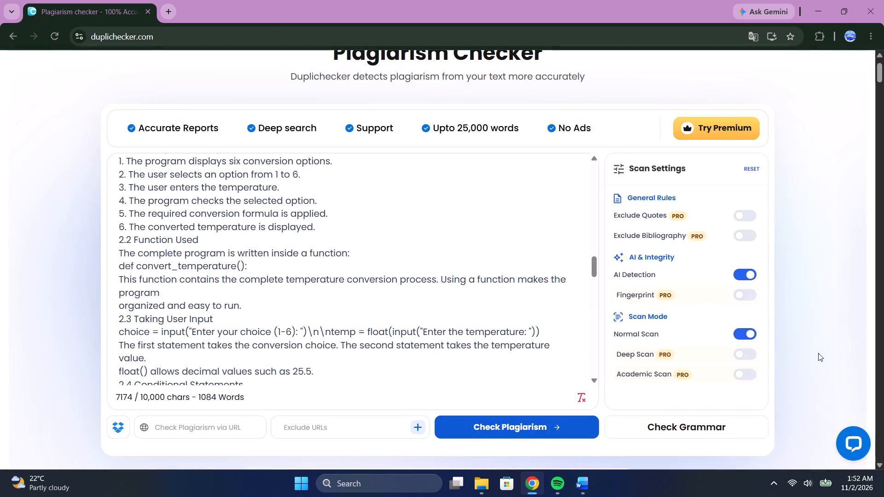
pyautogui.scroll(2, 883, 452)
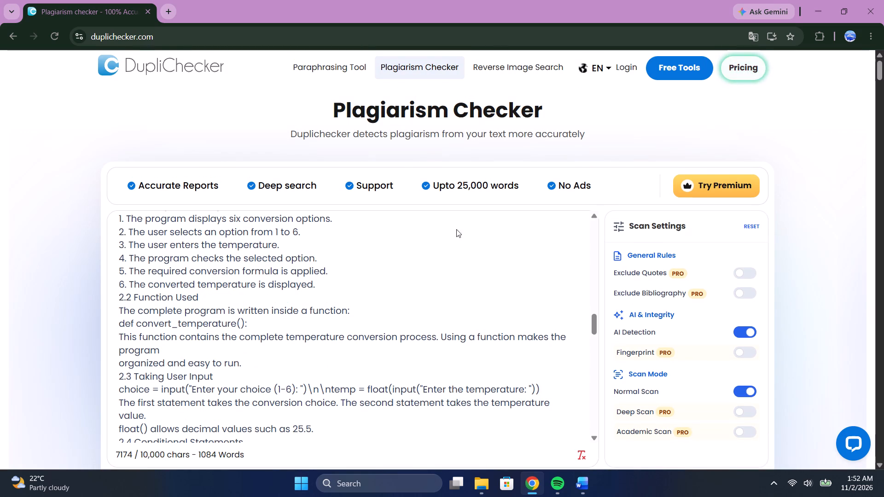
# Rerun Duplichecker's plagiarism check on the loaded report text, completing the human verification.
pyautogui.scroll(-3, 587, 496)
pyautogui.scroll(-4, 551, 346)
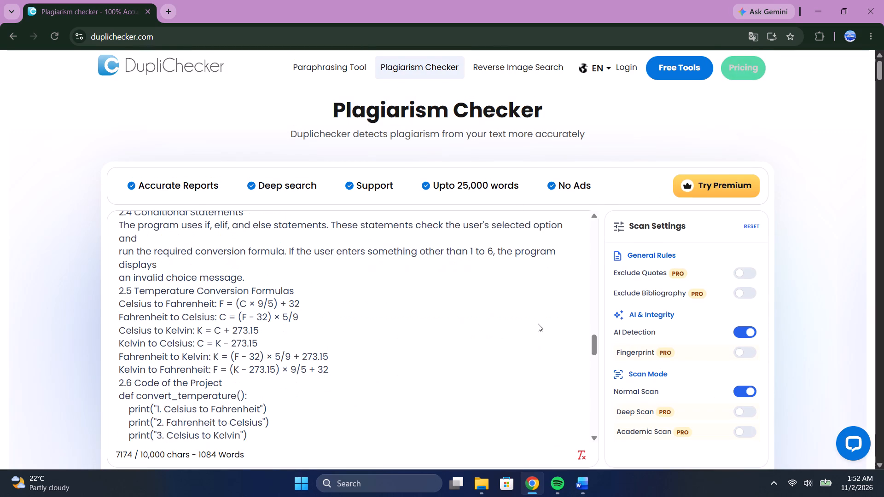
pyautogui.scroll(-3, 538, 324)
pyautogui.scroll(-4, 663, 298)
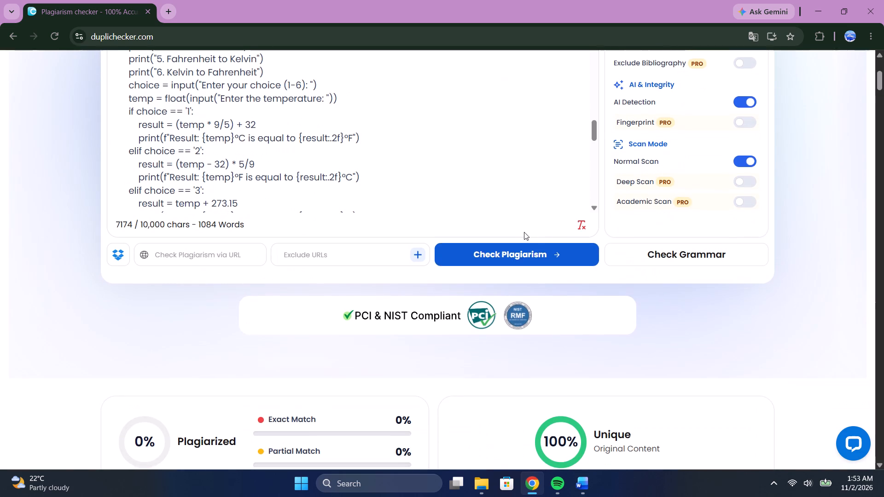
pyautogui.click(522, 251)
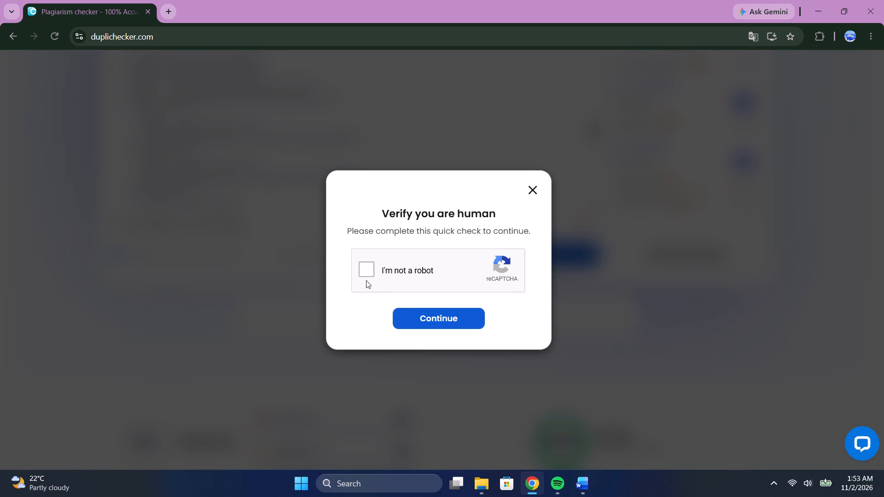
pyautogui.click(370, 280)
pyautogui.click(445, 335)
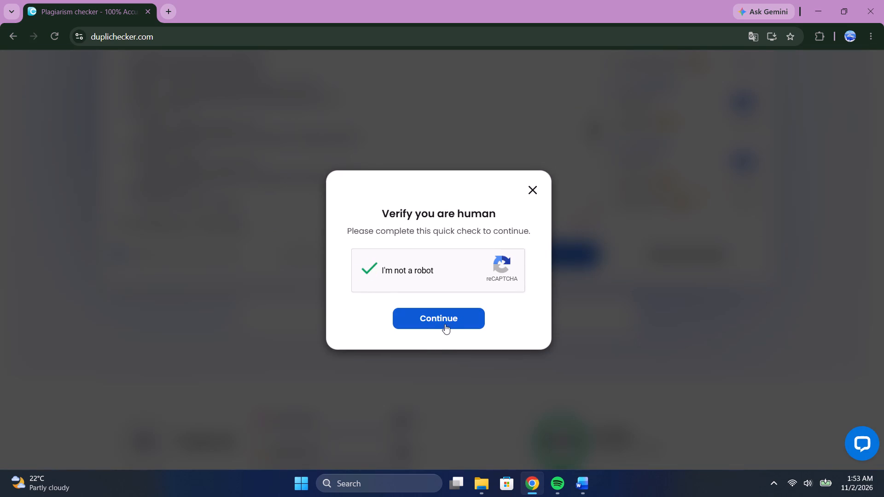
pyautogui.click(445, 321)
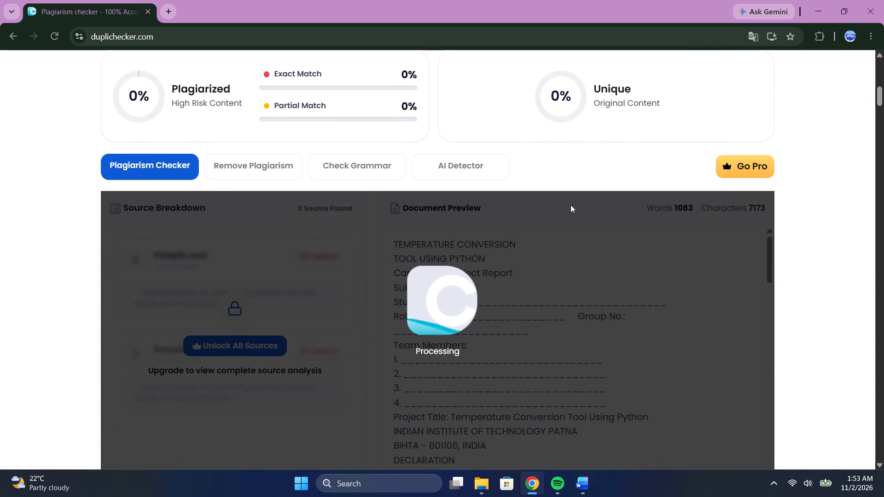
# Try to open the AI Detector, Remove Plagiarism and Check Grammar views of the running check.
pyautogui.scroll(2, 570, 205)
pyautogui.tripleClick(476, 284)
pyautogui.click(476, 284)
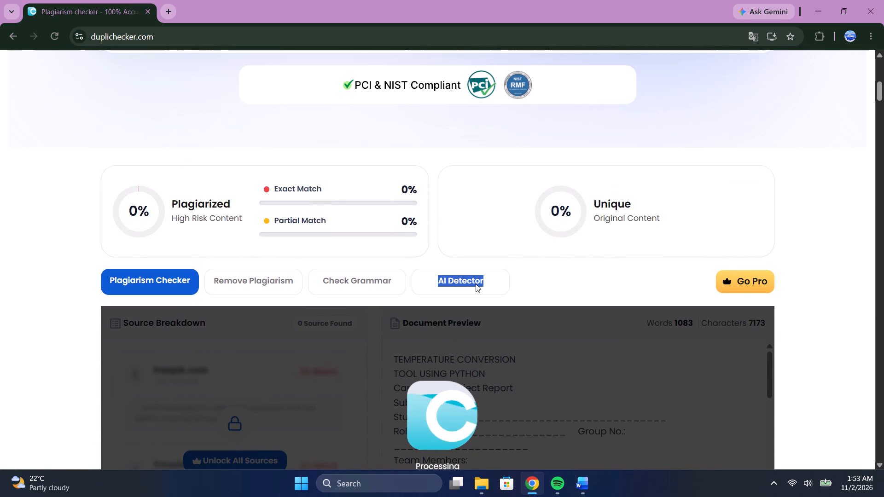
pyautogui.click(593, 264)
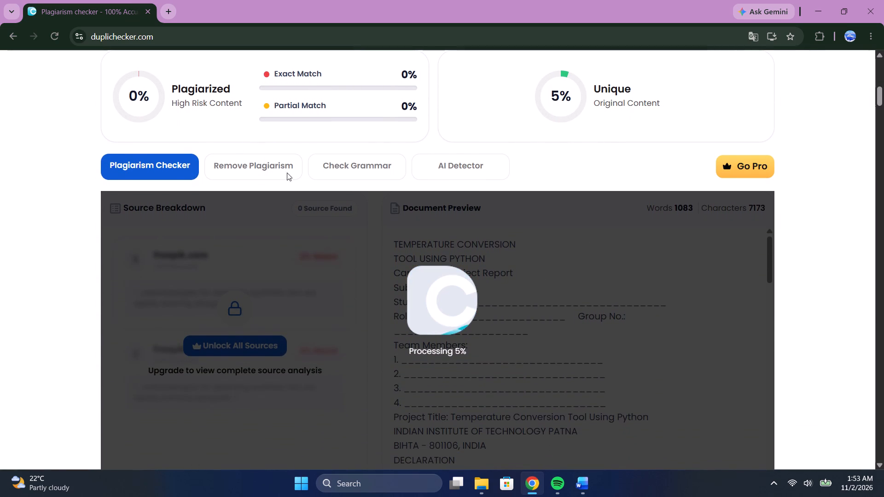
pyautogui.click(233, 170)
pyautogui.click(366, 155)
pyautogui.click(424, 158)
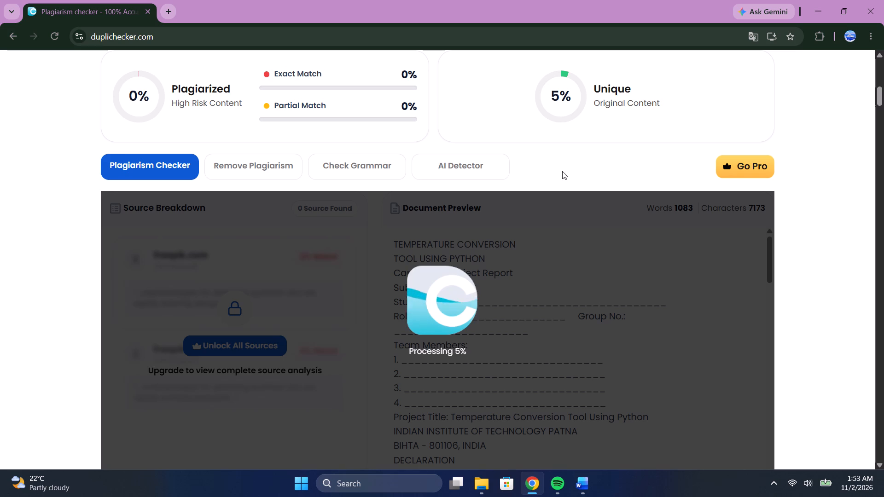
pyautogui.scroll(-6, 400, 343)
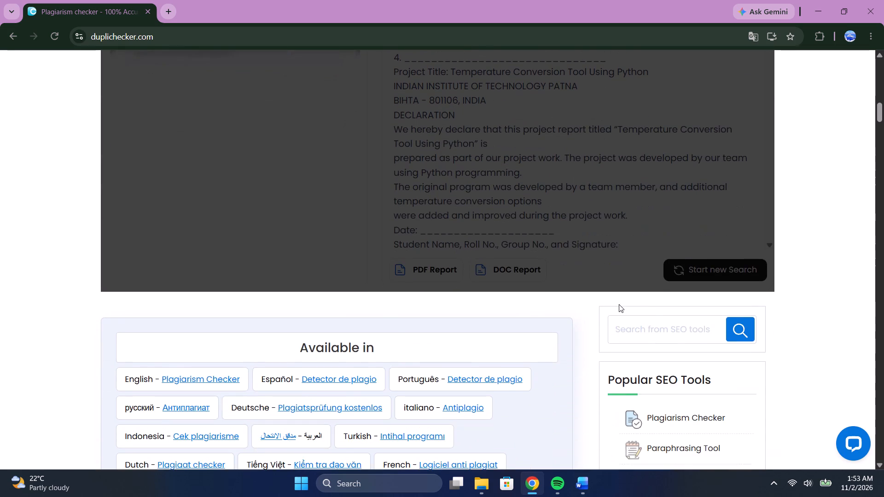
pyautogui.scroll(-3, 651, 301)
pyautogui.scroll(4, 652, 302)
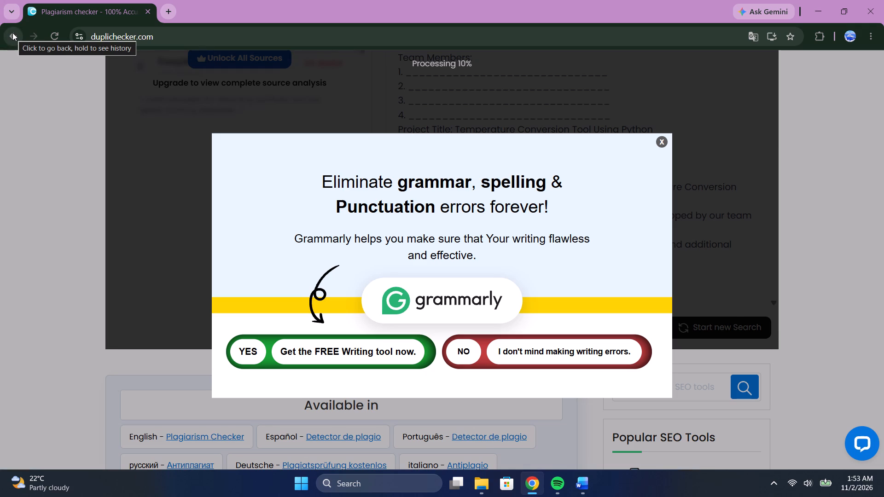
# Return to the Google results for "plagiarism checker" and open Grammarly's Plagiarism Checker page.
pyautogui.doubleClick(12, 33)
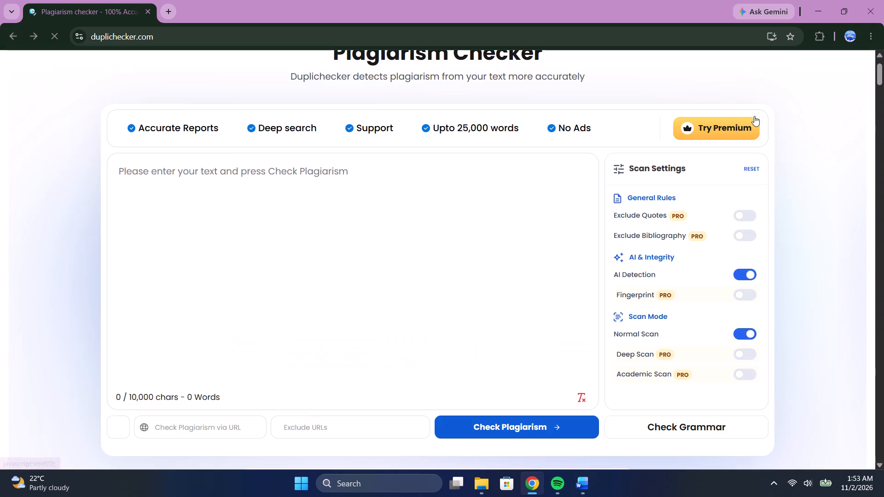
pyautogui.click(1, 34)
pyautogui.scroll(6, 295, 241)
pyautogui.scroll(-5, 295, 241)
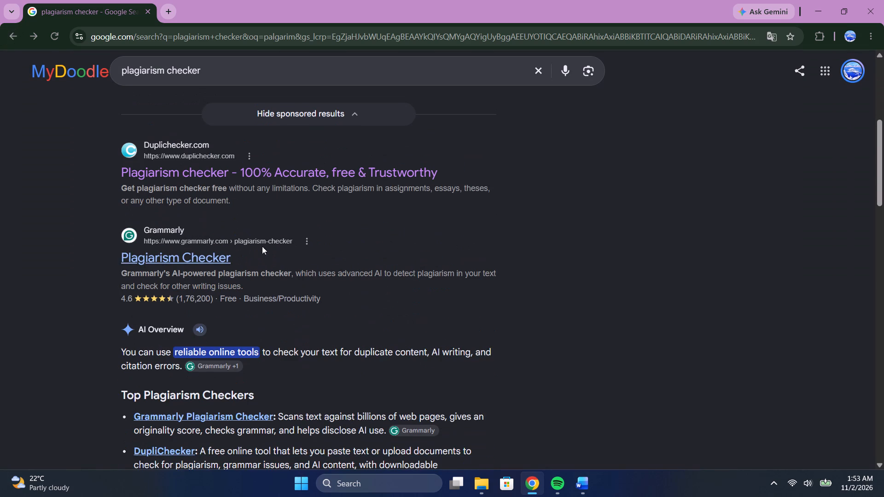
pyautogui.click(233, 254)
pyautogui.click(228, 255)
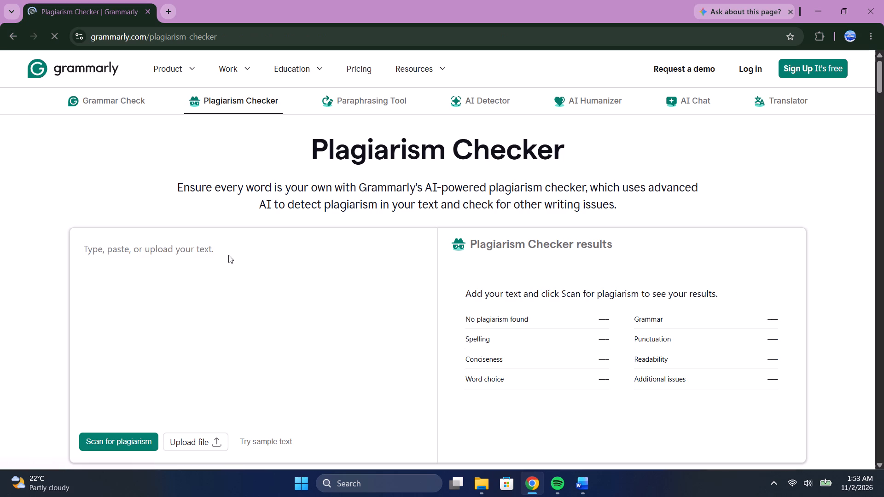
# Upload the IITP REPORT PDF from the Documents folder to Grammarly's plagiarism checker.
pyautogui.scroll(-3, 399, 259)
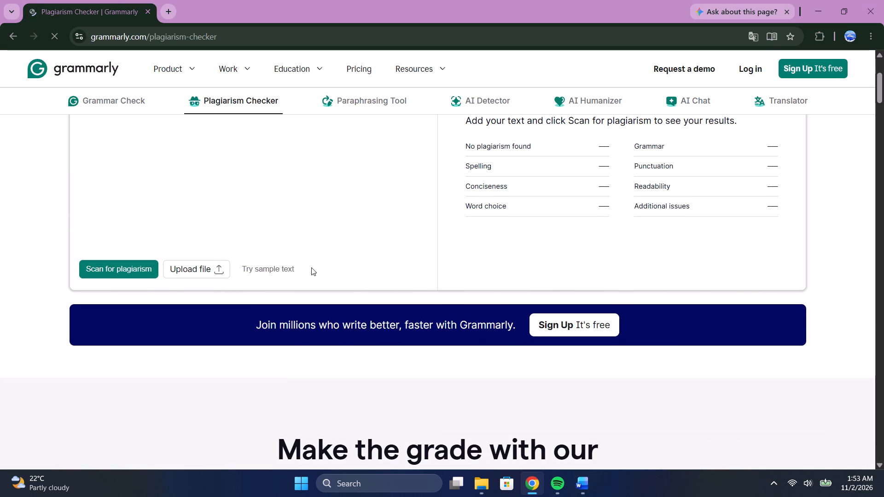
pyautogui.click(219, 262)
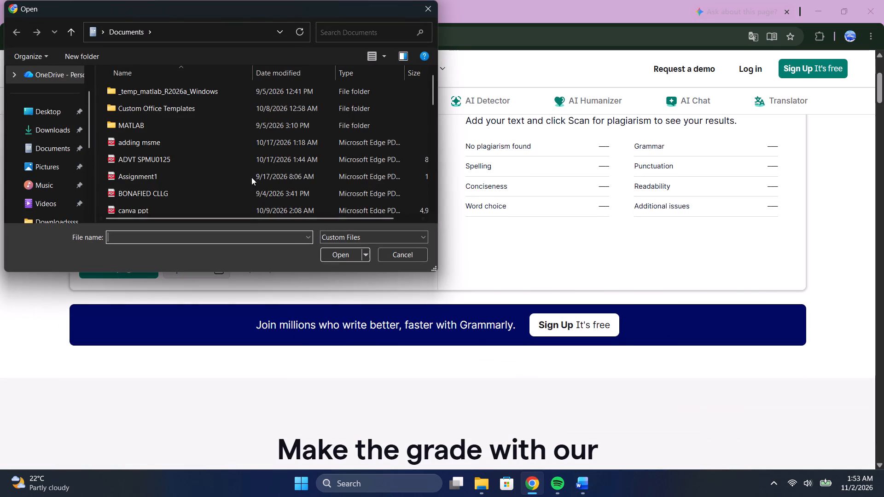
pyautogui.scroll(-2, 244, 162)
pyautogui.doubleClick(213, 136)
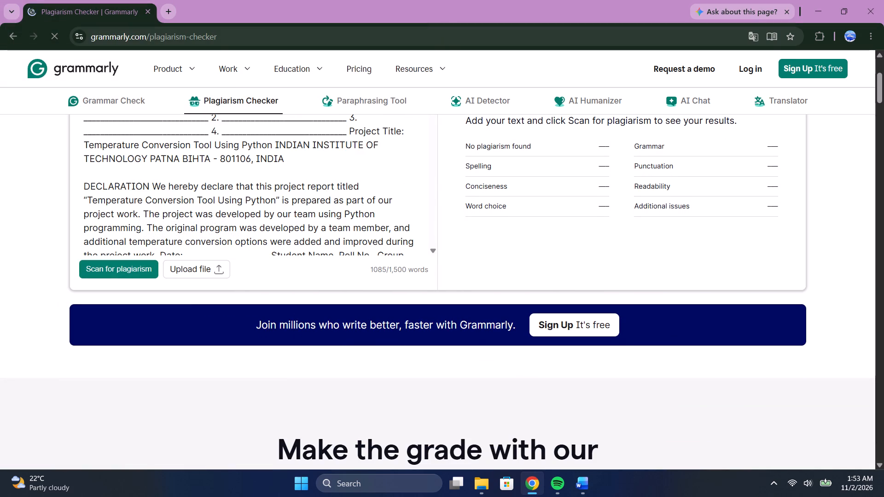
# Start Grammarly's plagiarism scan of the uploaded report.
pyautogui.scroll(2, 577, 229)
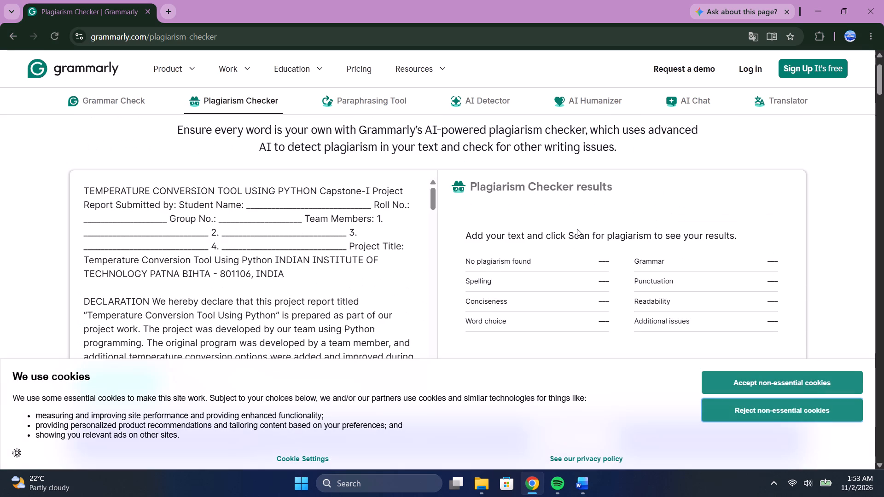
pyautogui.scroll(-2, 577, 229)
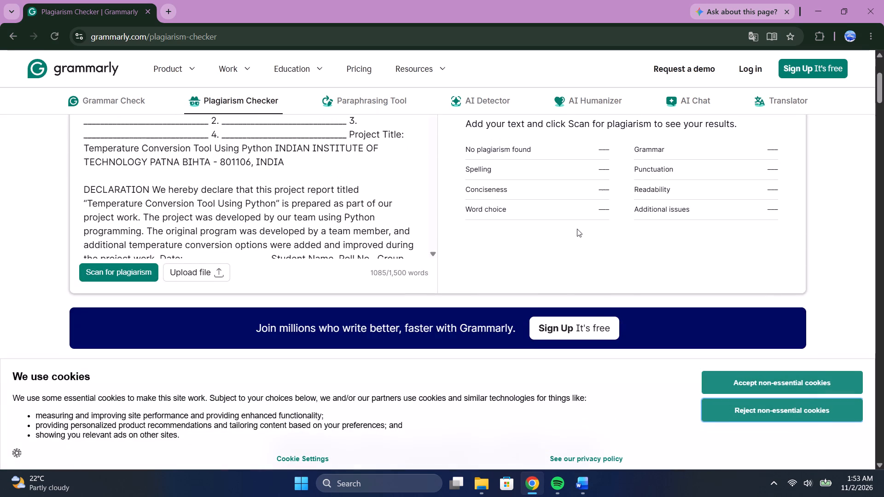
pyautogui.scroll(-1, 577, 229)
pyautogui.click(131, 215)
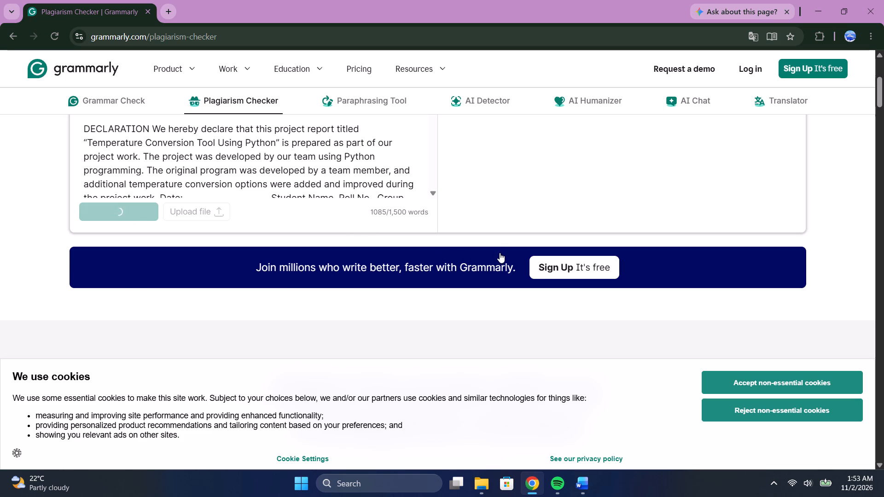
pyautogui.scroll(3, 531, 265)
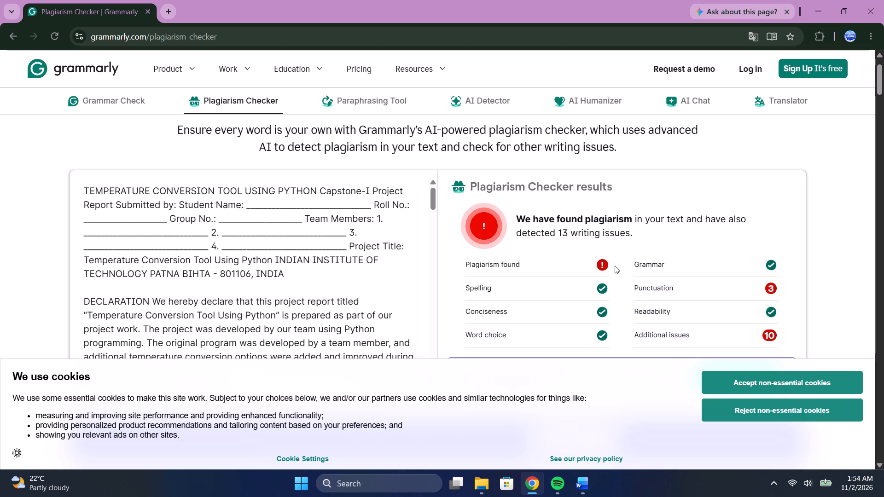
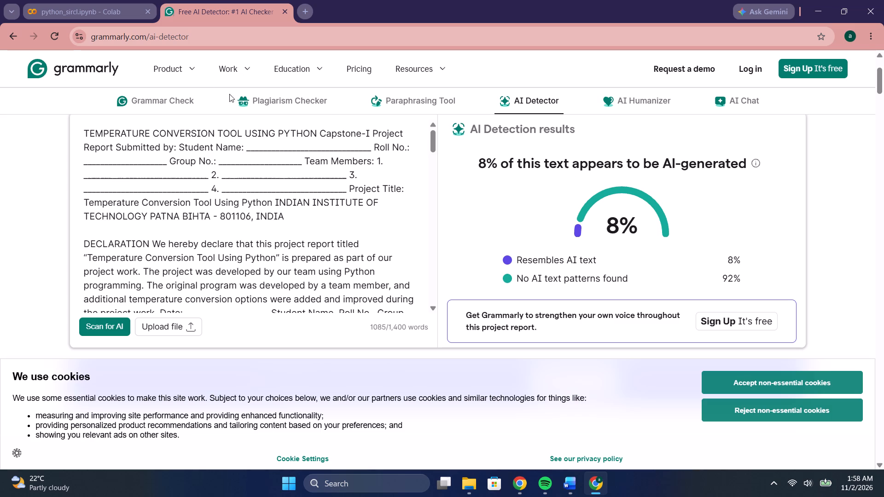
# Upload the IITP REPORT PDF to Grammarly's Plagiarism Checker and scan it for plagiarism.
pyautogui.click(245, 97)
pyautogui.scroll(-2, 253, 258)
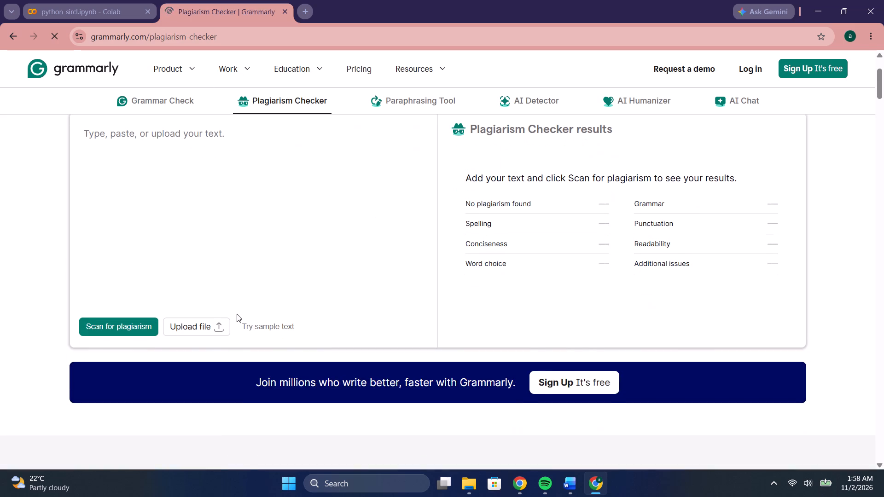
pyautogui.click(206, 328)
pyautogui.scroll(-1, 160, 160)
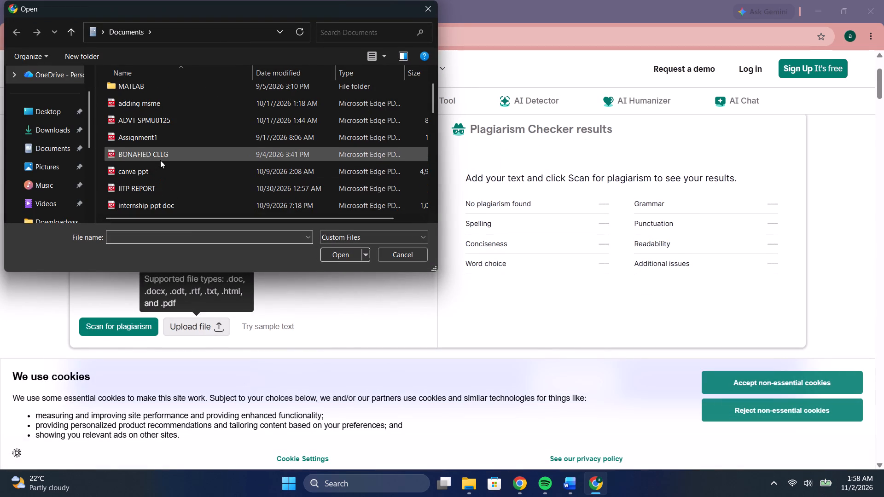
pyautogui.doubleClick(157, 187)
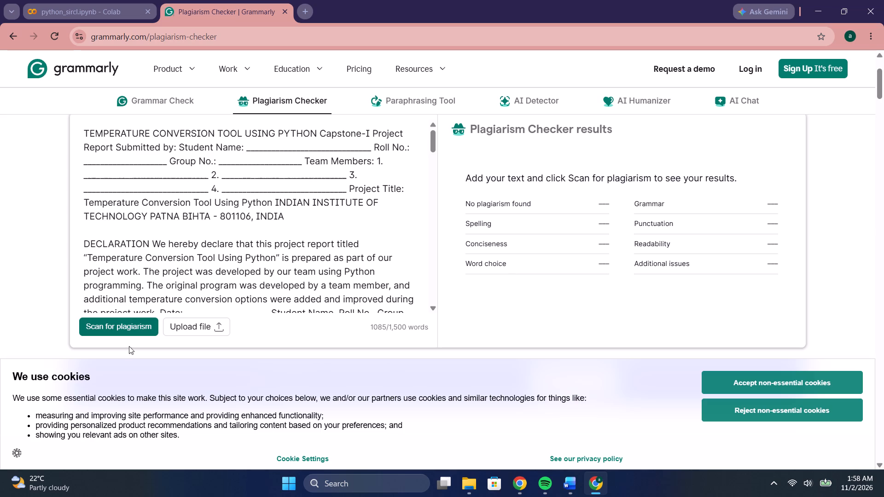
pyautogui.click(134, 325)
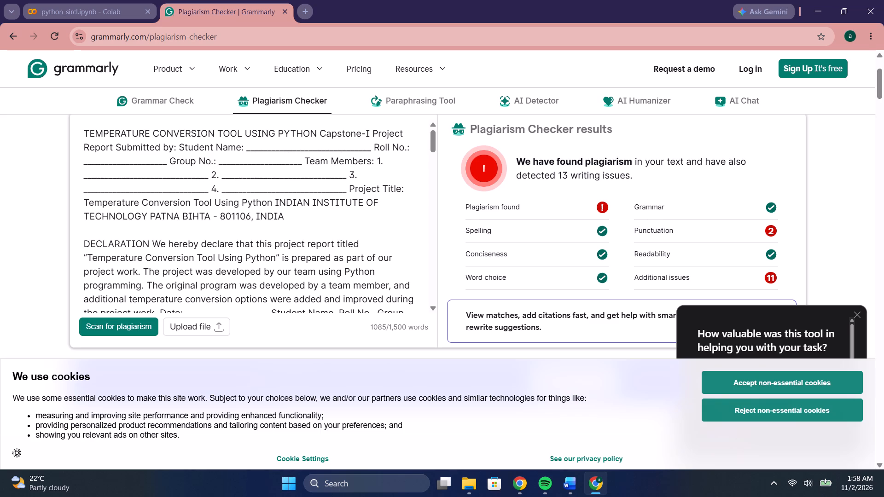
# Reject the non-essential cookies and dismiss the tool feedback survey.
pyautogui.click(769, 422)
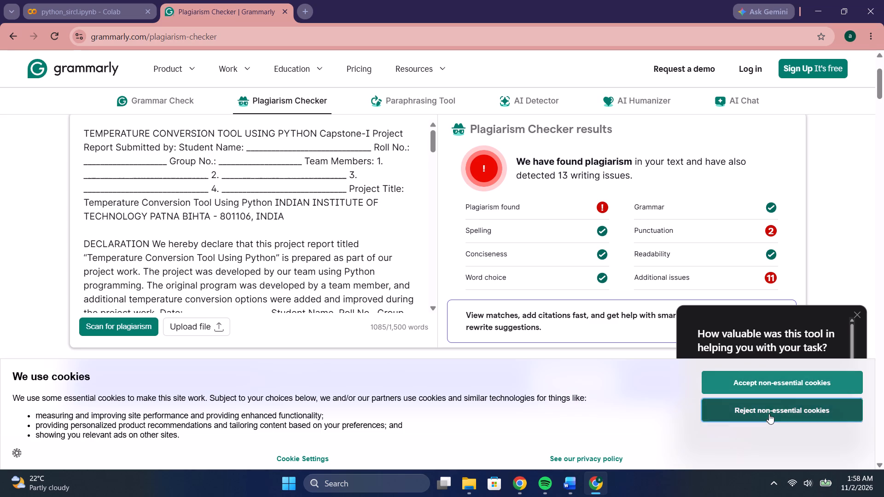
pyautogui.click(769, 414)
pyautogui.click(860, 313)
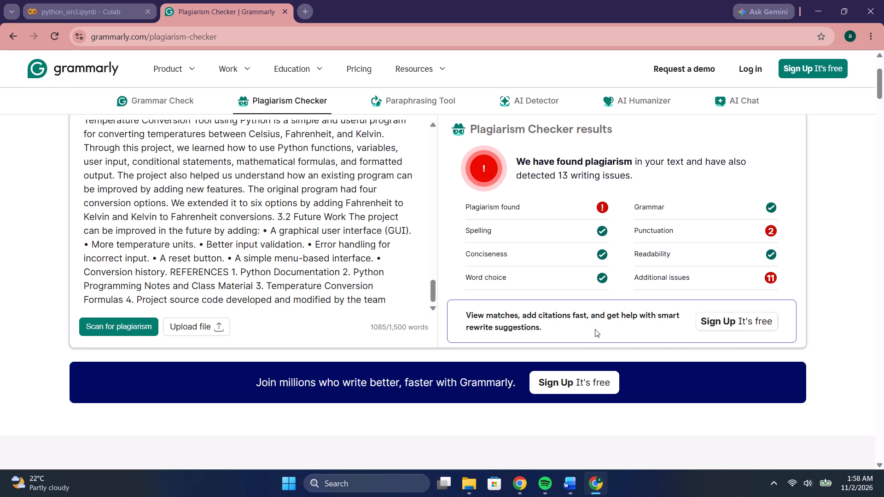
# Try to open the details behind the plagiarism finding in the Plagiarism Checker results.
pyautogui.click(605, 208)
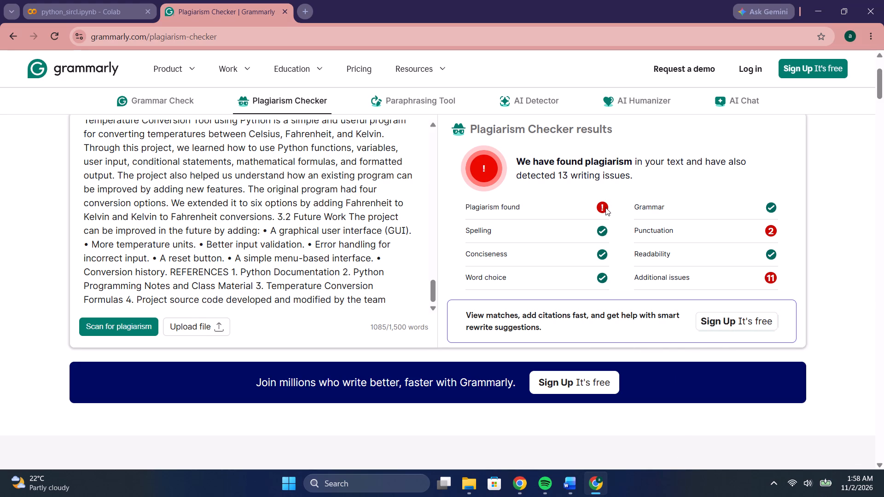
pyautogui.doubleClick(605, 208)
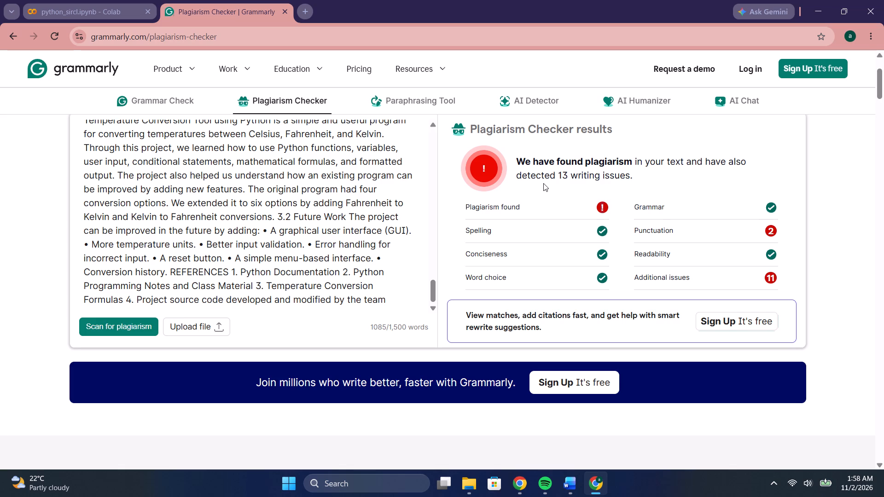
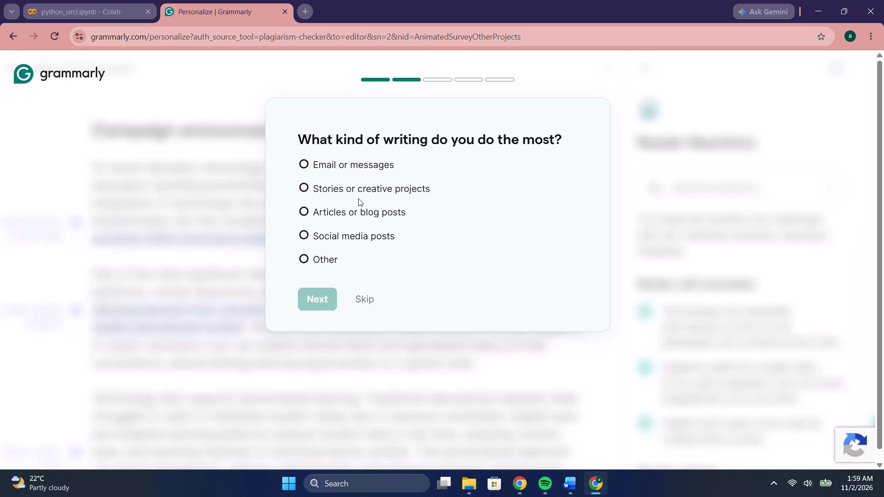
# Answer the writing survey with Stories or creative projects and continue with the Free plan.
pyautogui.click(308, 187)
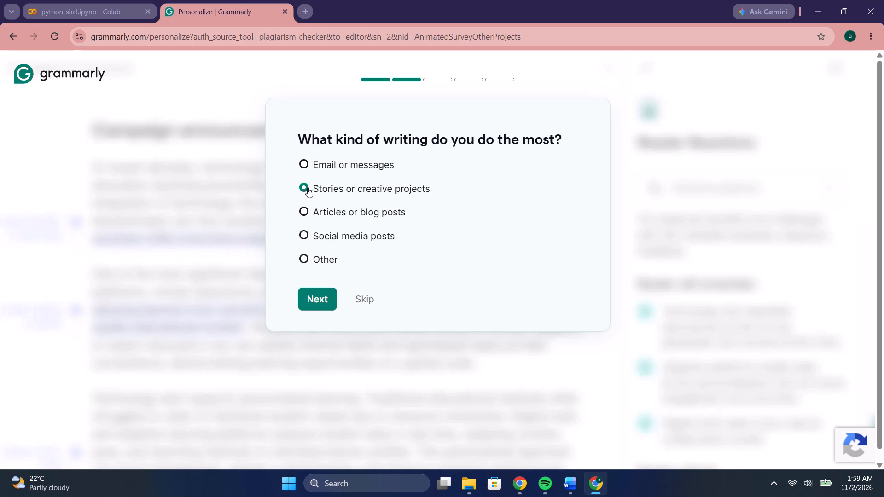
pyautogui.doubleClick(319, 293)
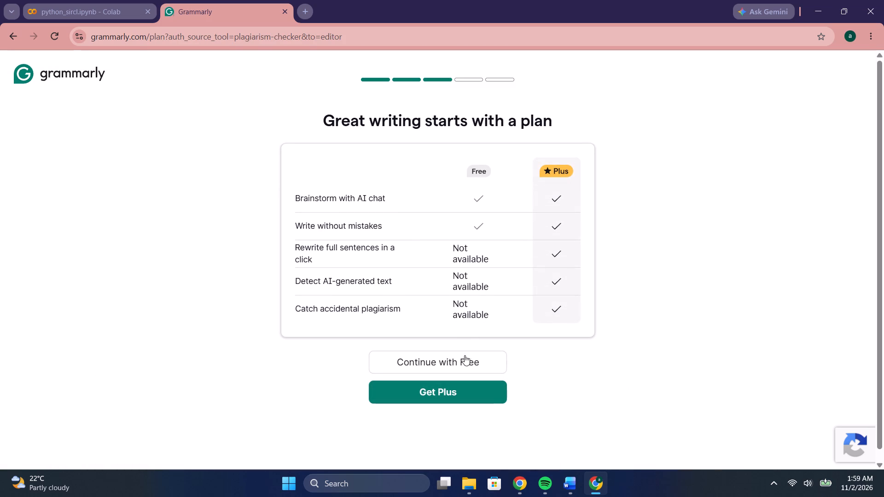
pyautogui.click(464, 360)
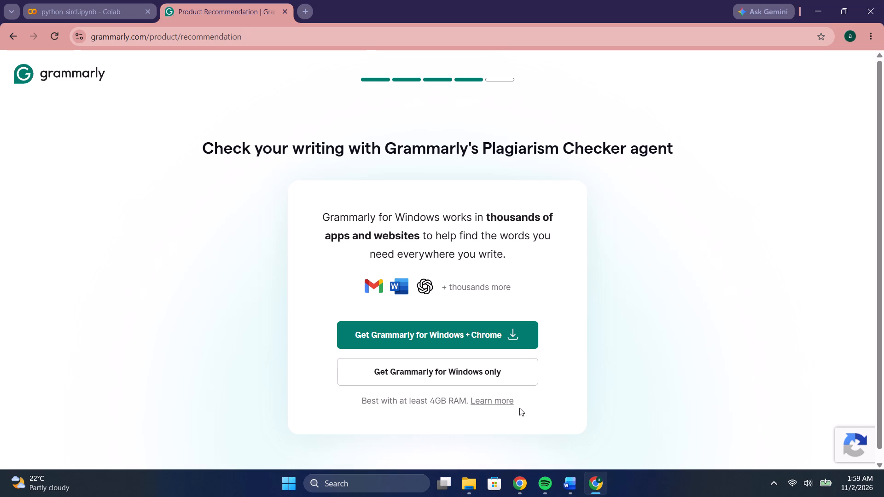
# Download the Grammarly for Windows installer from the product recommendation page.
pyautogui.click(670, 282)
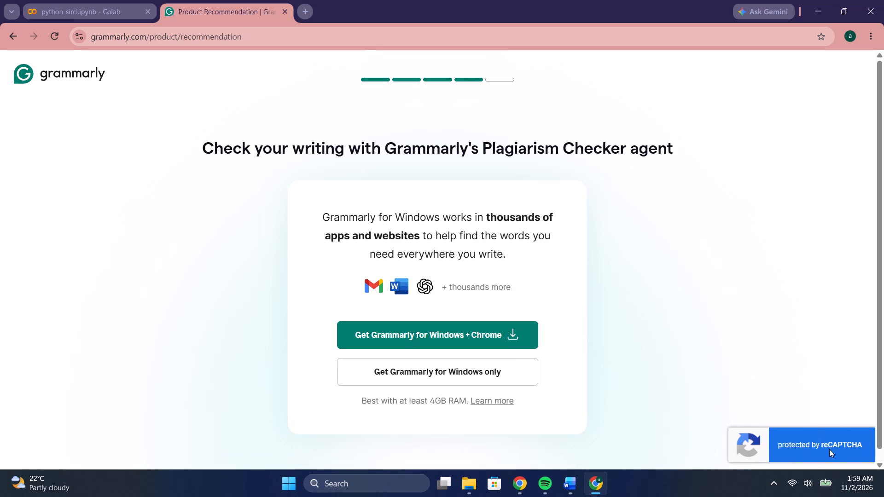
pyautogui.click(829, 449)
pyautogui.scroll(-3, 726, 341)
pyautogui.click(430, 360)
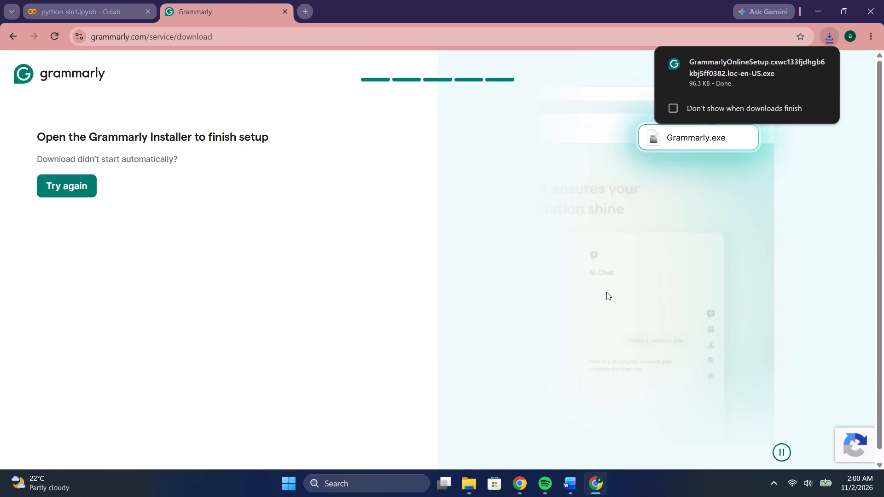
# Run the downloaded Grammarly installer to set up the desktop app.
pyautogui.click(646, 243)
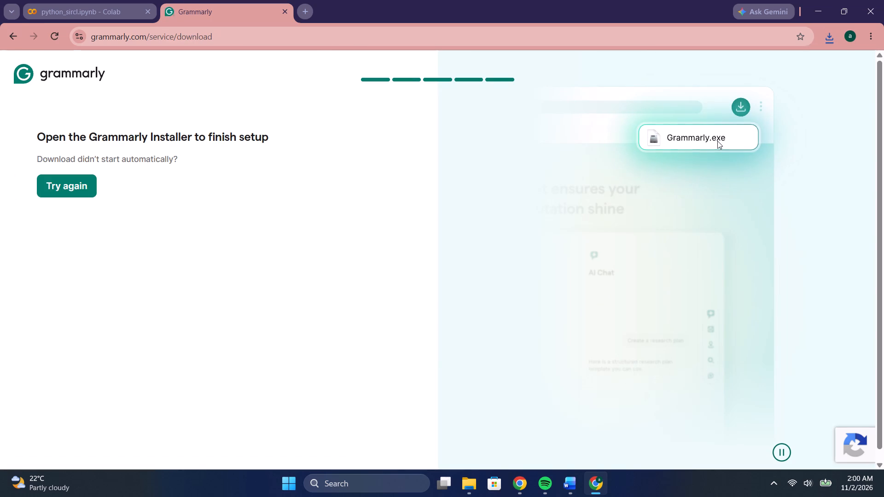
pyautogui.click(717, 143)
pyautogui.click(745, 108)
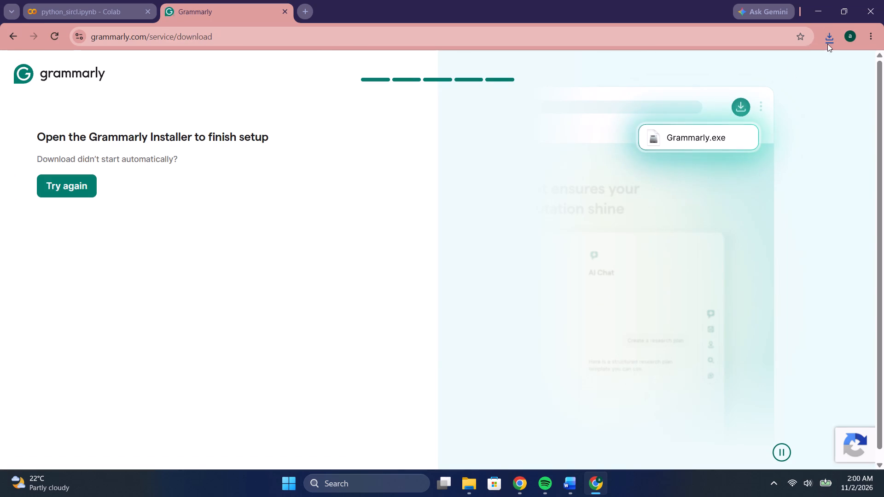
pyautogui.click(829, 39)
pyautogui.click(752, 98)
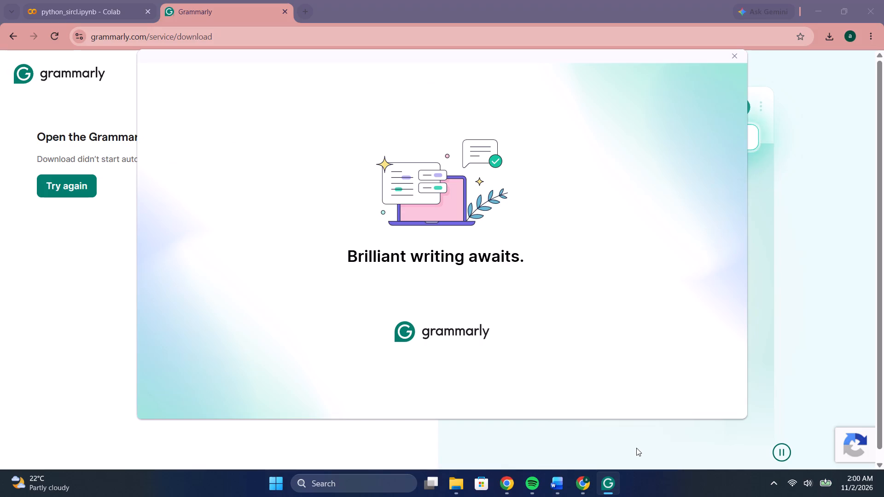
# Sign in to the Grammarly desktop app with the current account and allow the browser to open it.
pyautogui.scroll(-4, 550, 320)
pyautogui.scroll(2, 550, 320)
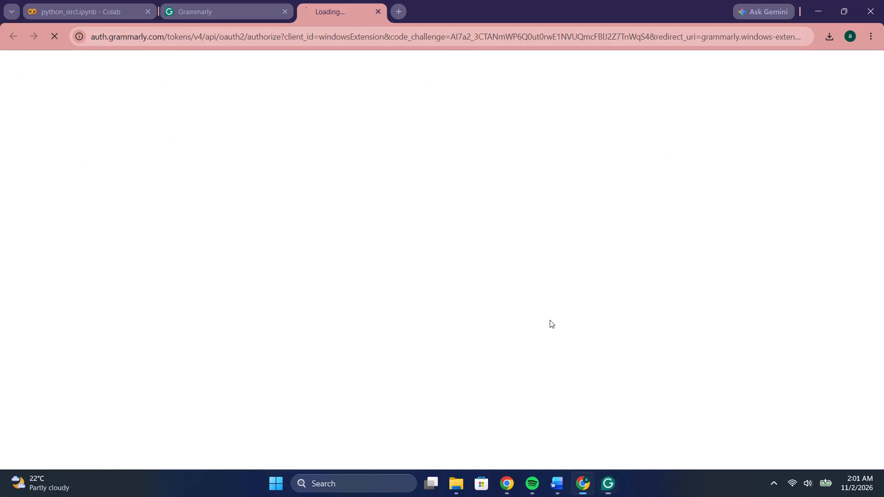
pyautogui.scroll(1, 550, 320)
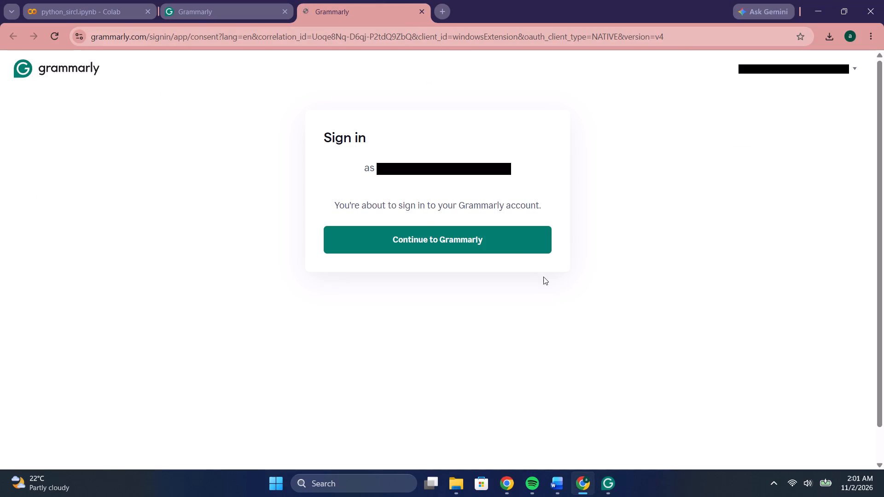
pyautogui.click(530, 247)
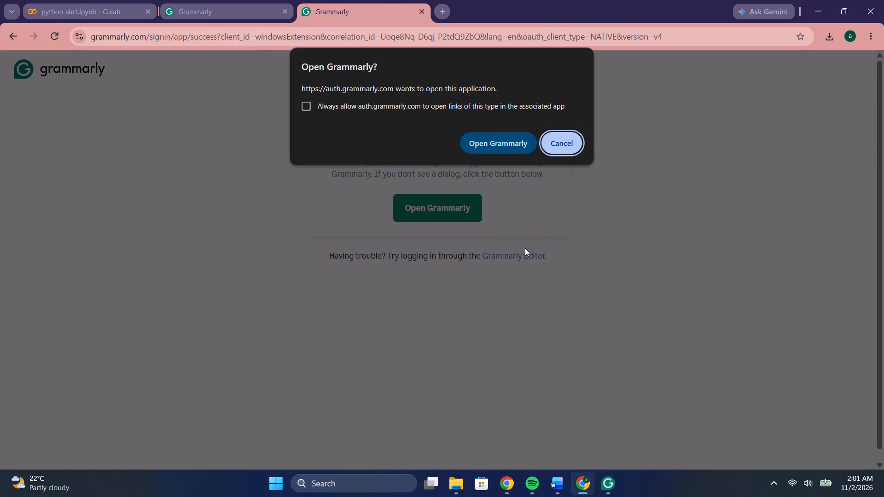
pyautogui.click(491, 150)
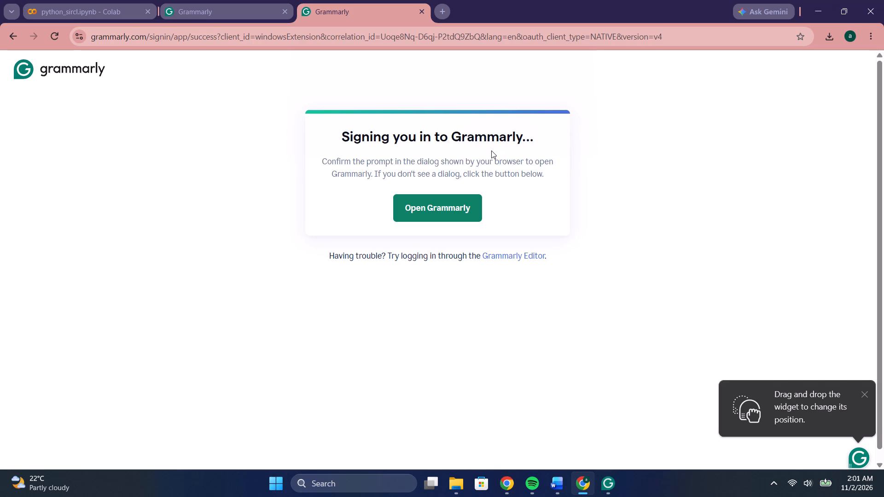
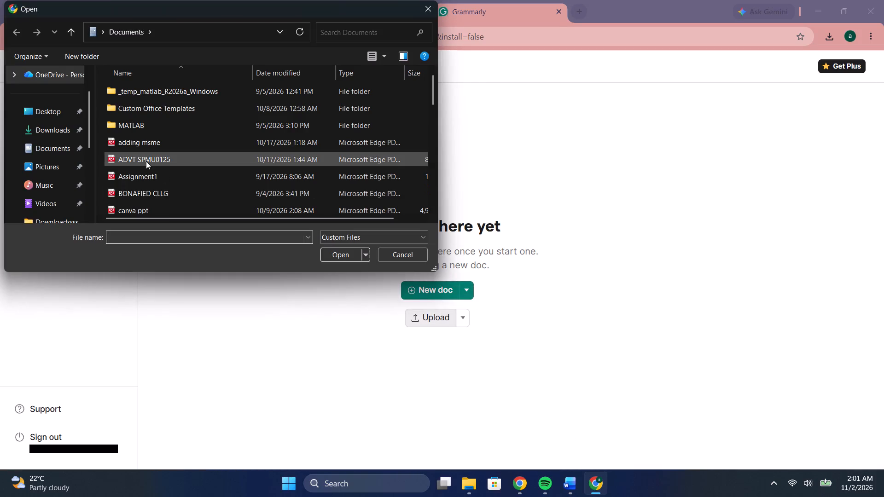
# Upload the IITP REPORT PDF from the Documents folder to the Grammarly docs.
pyautogui.scroll(-2, 146, 161)
pyautogui.doubleClick(151, 135)
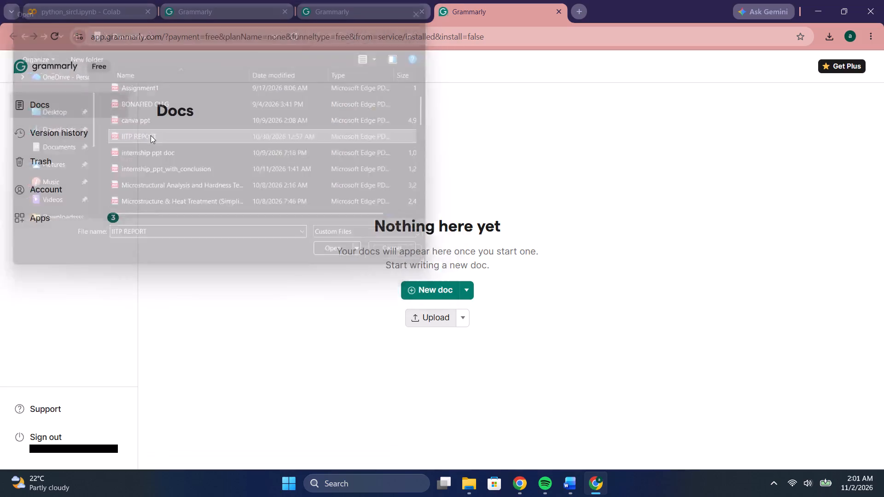
pyautogui.click(590, 277)
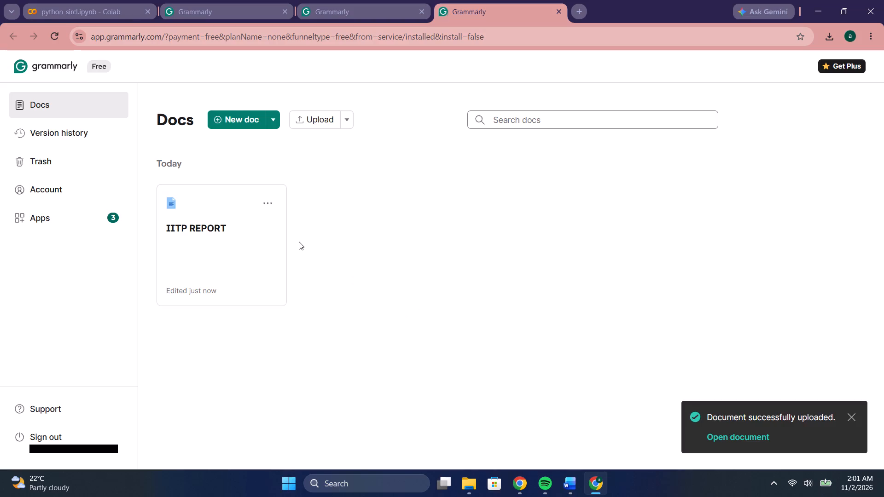
# Open the uploaded IITP REPORT document in the Grammarly editor.
pyautogui.click(201, 237)
pyautogui.doubleClick(201, 237)
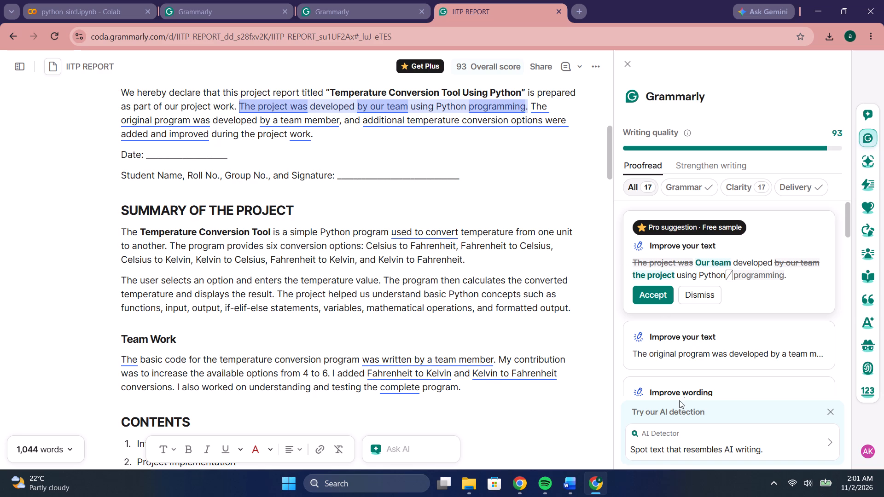
# Look over the proofreading suggestions, try the AI Detector on the report, and close the detector.
pyautogui.scroll(-2, 715, 375)
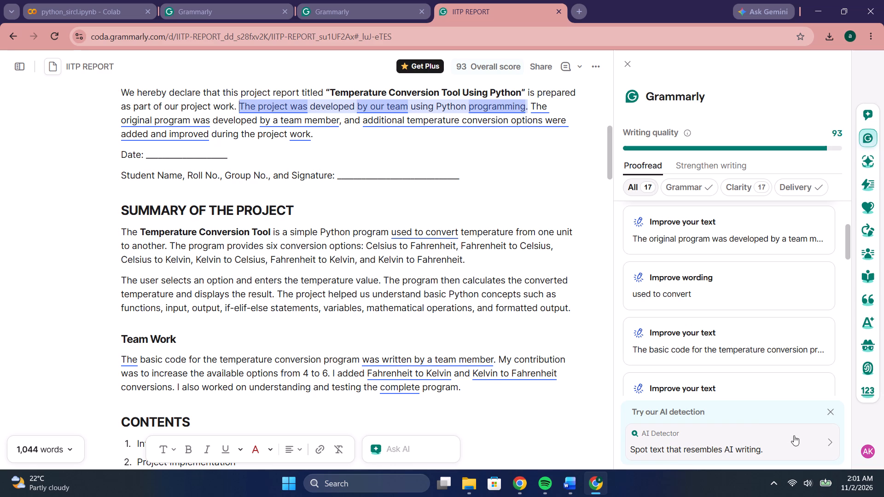
pyautogui.click(831, 441)
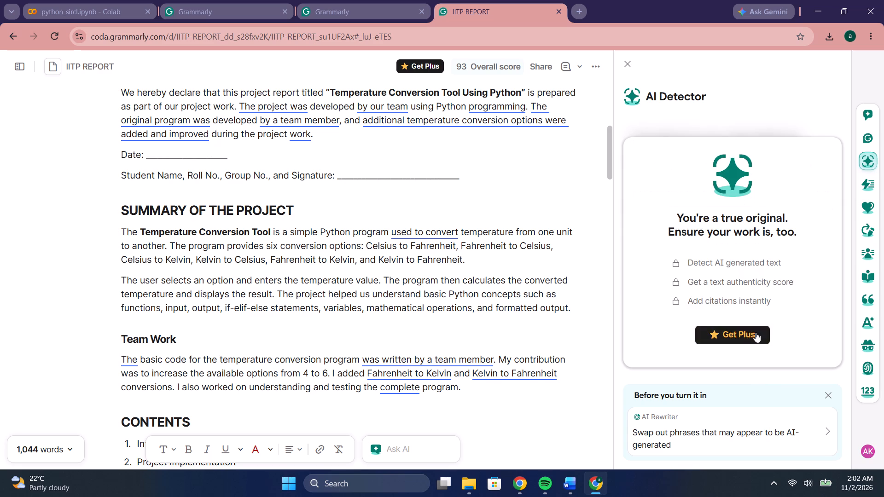
pyautogui.click(752, 102)
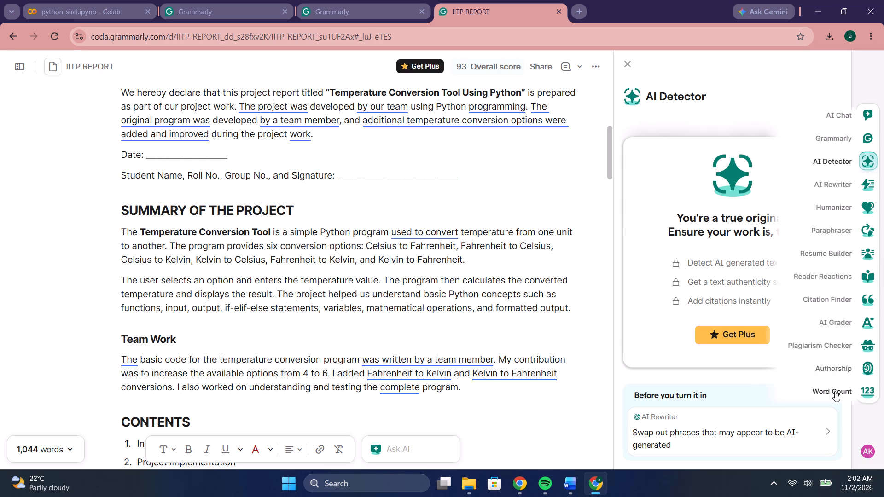
pyautogui.scroll(3, 325, 247)
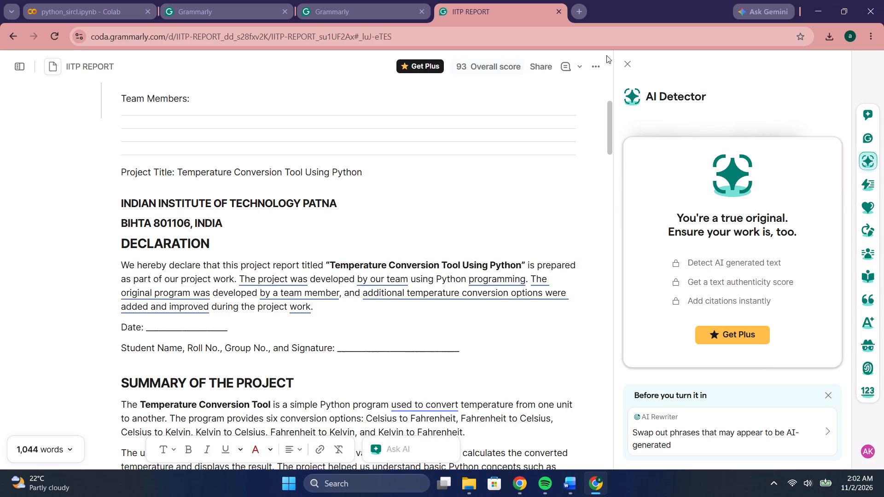
pyautogui.click(632, 69)
# Review the report's overall score details, including word count, readability and vocabulary, and close the performance summary.
pyautogui.scroll(5, 638, 211)
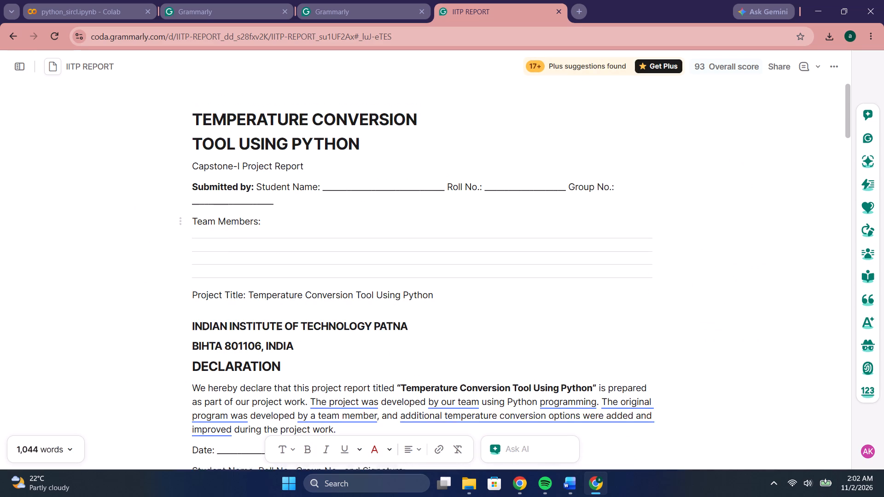
pyautogui.scroll(4, 638, 212)
pyautogui.click(728, 66)
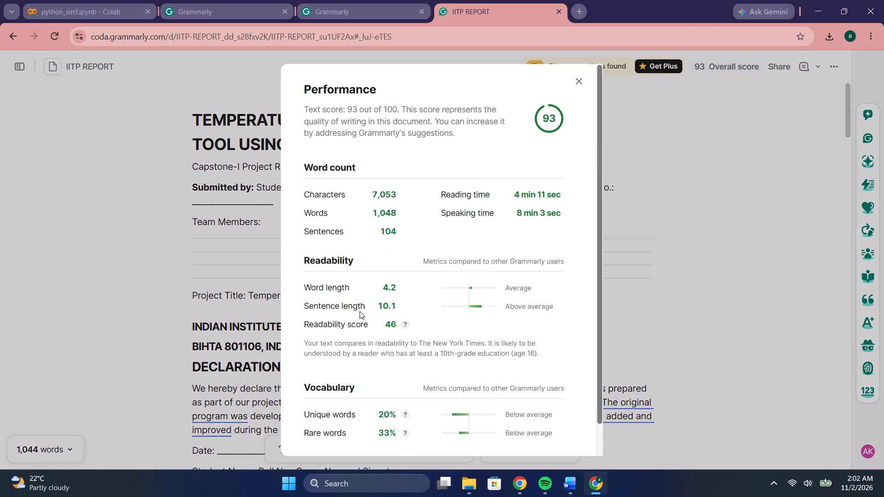
pyautogui.scroll(-3, 385, 286)
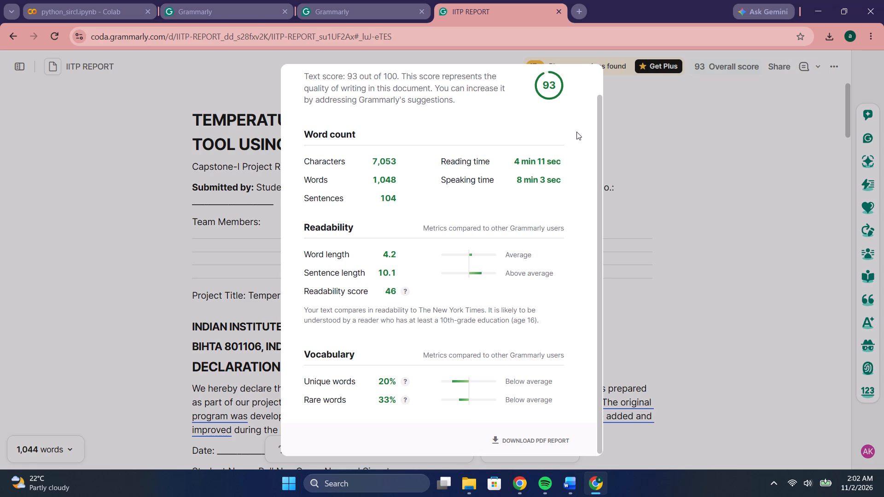
pyautogui.scroll(3, 523, 224)
pyautogui.click(657, 182)
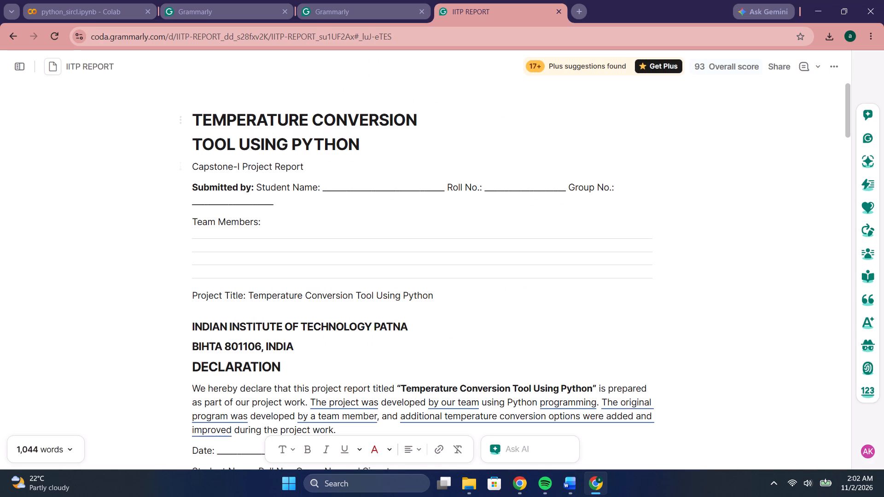
# Look through the report's text and its underlined writing suggestions from the title page onward.
pyautogui.scroll(3, 484, 230)
pyautogui.scroll(-3, 470, 276)
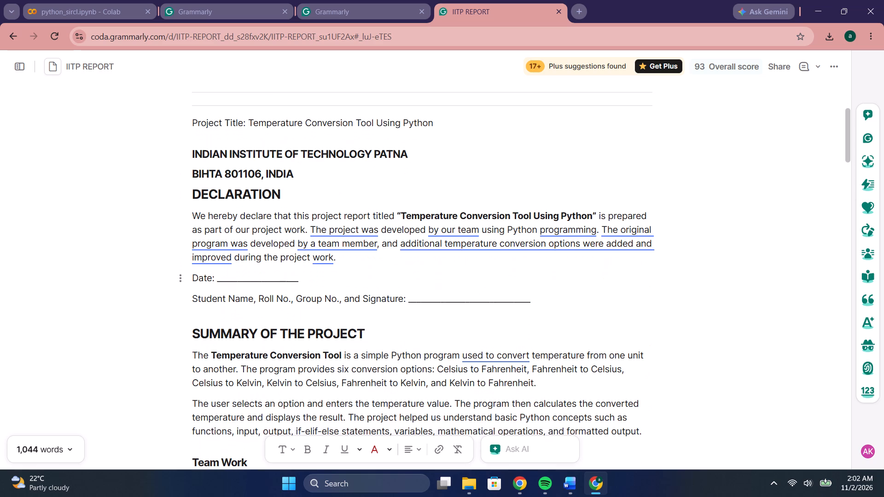
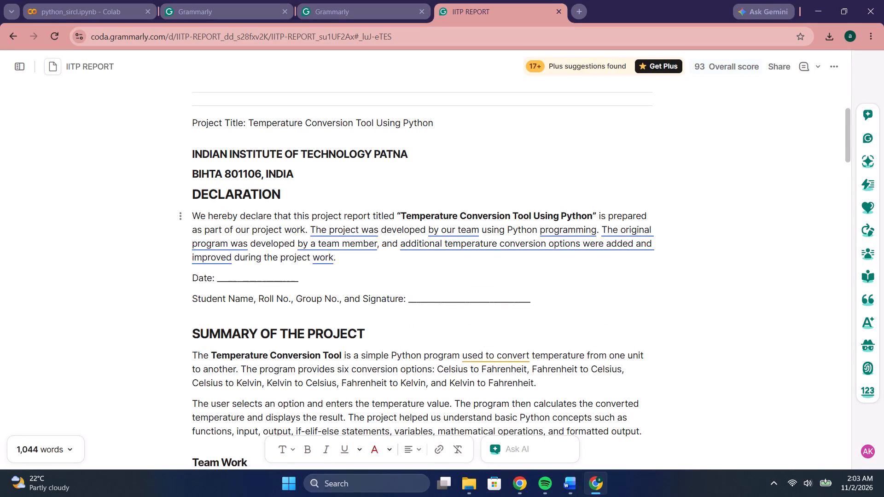
# Read the report's Declaration, Summary of the Project and Team Work sections and examine their underlined writing suggestions.
pyautogui.scroll(-2, 518, 318)
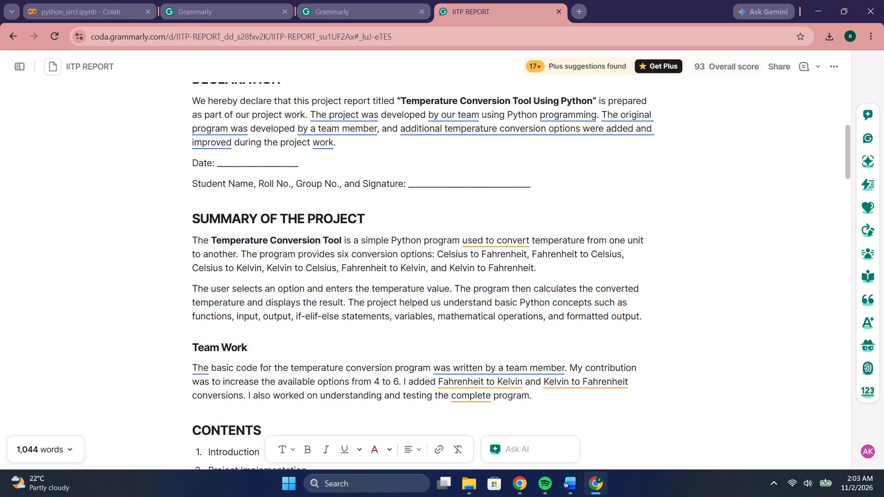
pyautogui.scroll(-1, 692, 306)
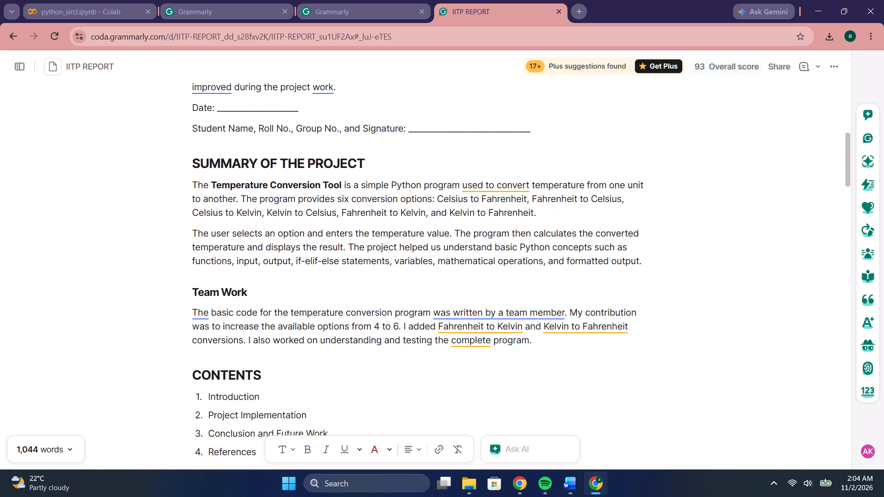
pyautogui.click(763, 303)
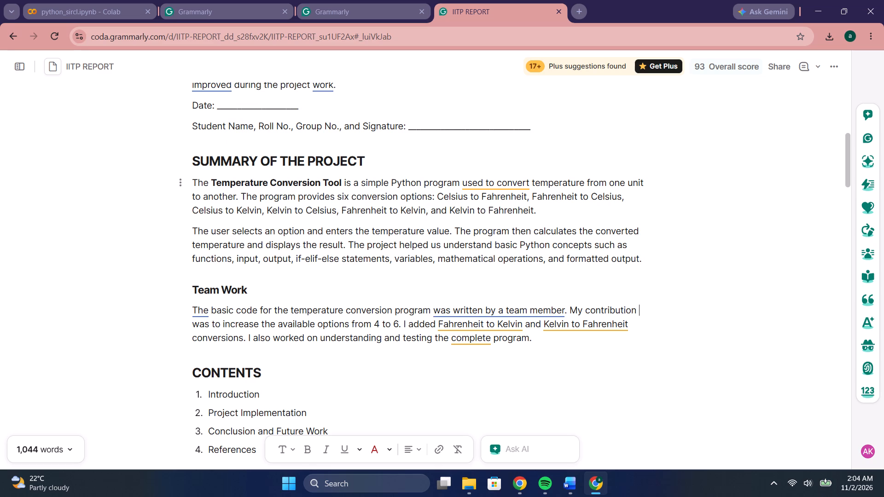
pyautogui.press('Up')
pyautogui.moveTo(463, 204); pyautogui.dragTo(457, 207)
pyautogui.click(456, 207)
pyautogui.click(484, 189)
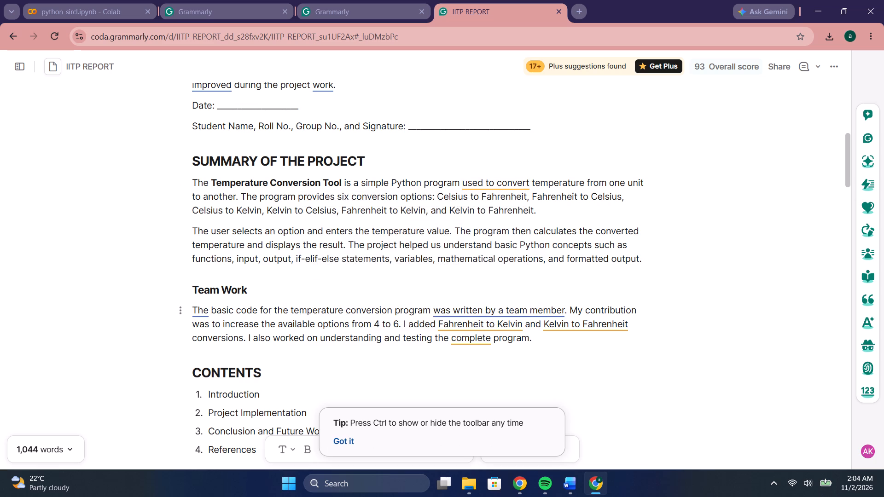
# Dismiss the Plus suggestion on the Team Work sentence about the added Fahrenheit to Kelvin and Kelvin to Fahrenheit conversions.
pyautogui.scroll(-1, 536, 320)
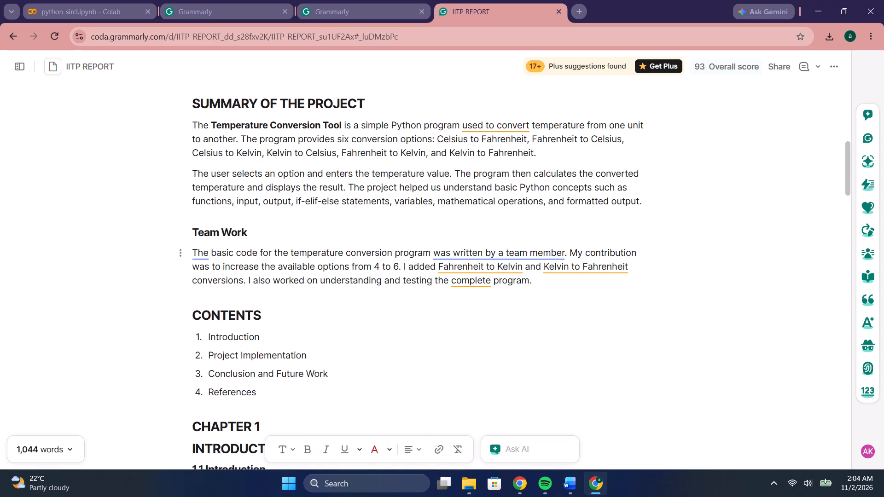
pyautogui.scroll(-2, 433, 277)
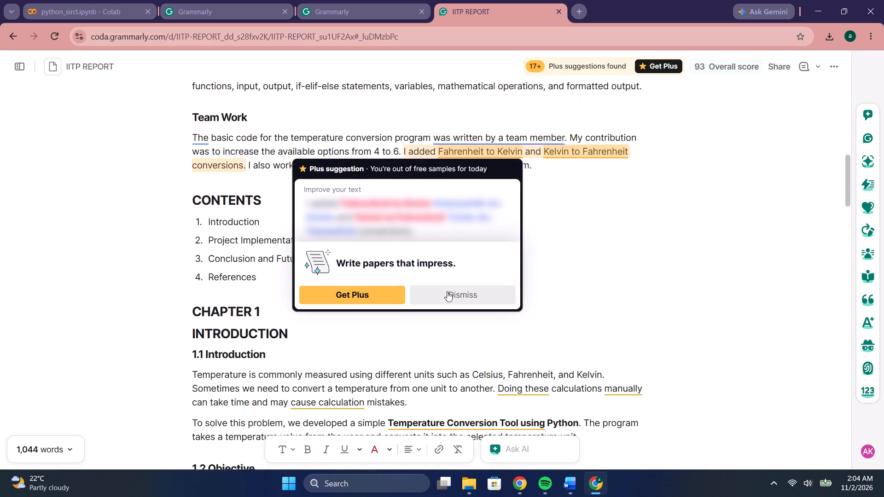
pyautogui.click(478, 291)
pyautogui.scroll(3, 519, 297)
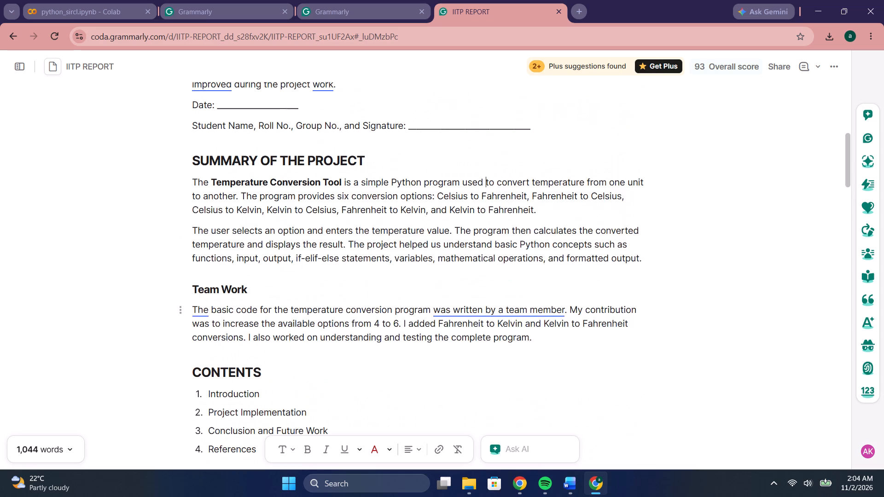
pyautogui.scroll(3, 519, 297)
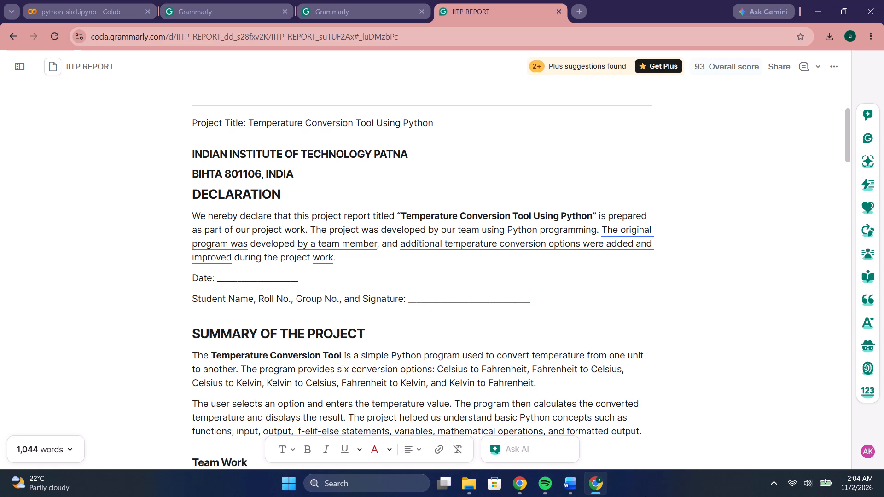
# Switch to the IITP REPORT document in Word and look over its Declaration and Summary pages.
pyautogui.click(566, 488)
pyautogui.click(436, 433)
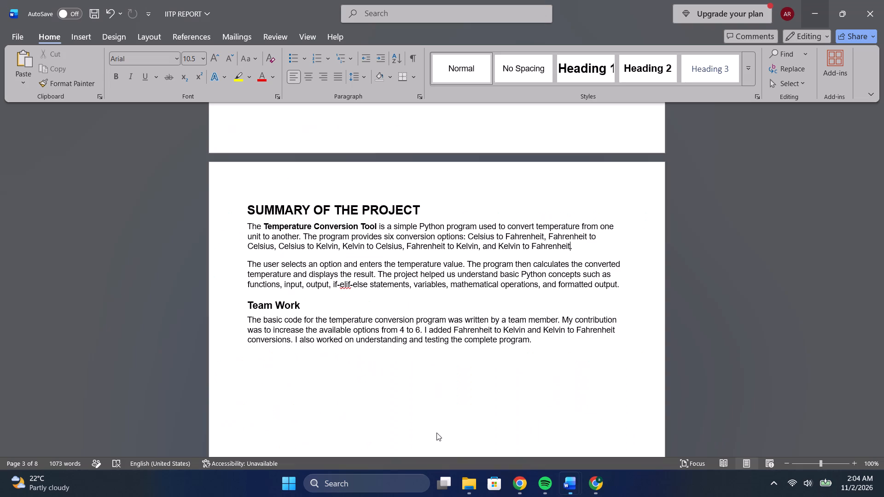
pyautogui.scroll(20, 382, 314)
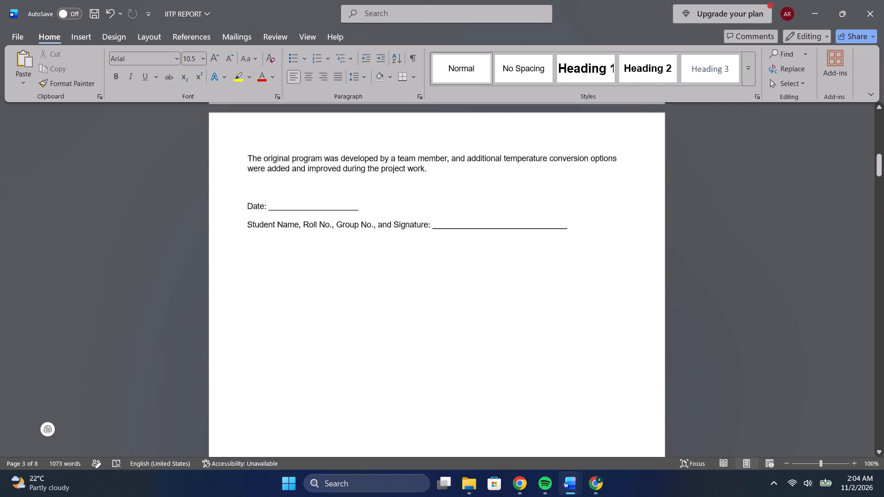
pyautogui.scroll(20, 382, 313)
pyautogui.scroll(6, 382, 313)
pyautogui.scroll(-2, 382, 313)
pyautogui.scroll(1, 382, 313)
pyautogui.scroll(-11, 382, 313)
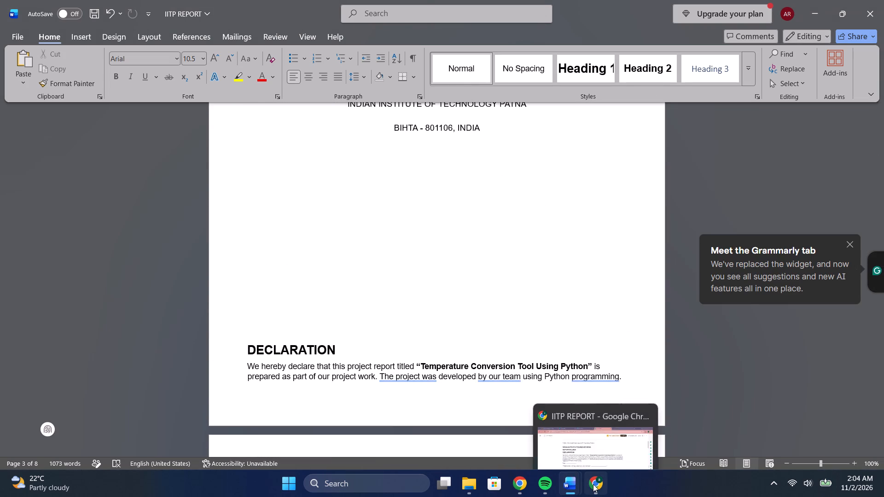
# Switch to Document1 in Word and select the flagged word "option" in the Summary of the Project paragraph.
pyautogui.click(701, 445)
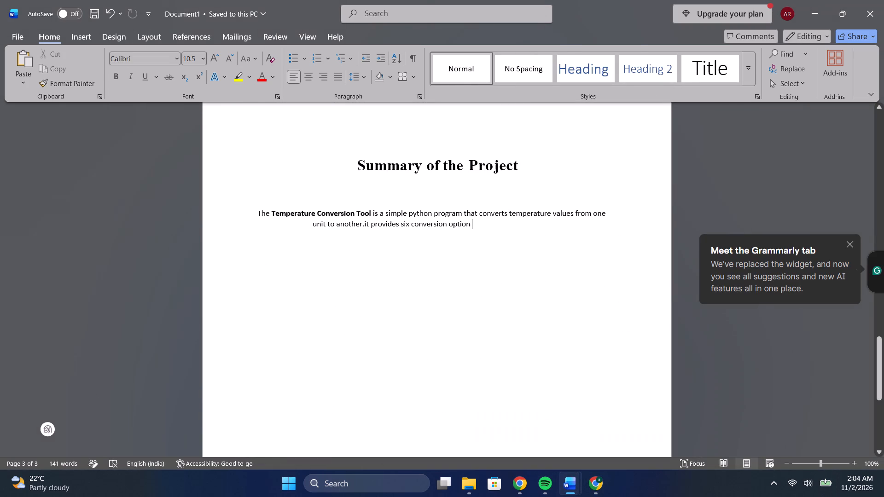
pyautogui.scroll(5, 591, 363)
pyautogui.scroll(-2, 591, 363)
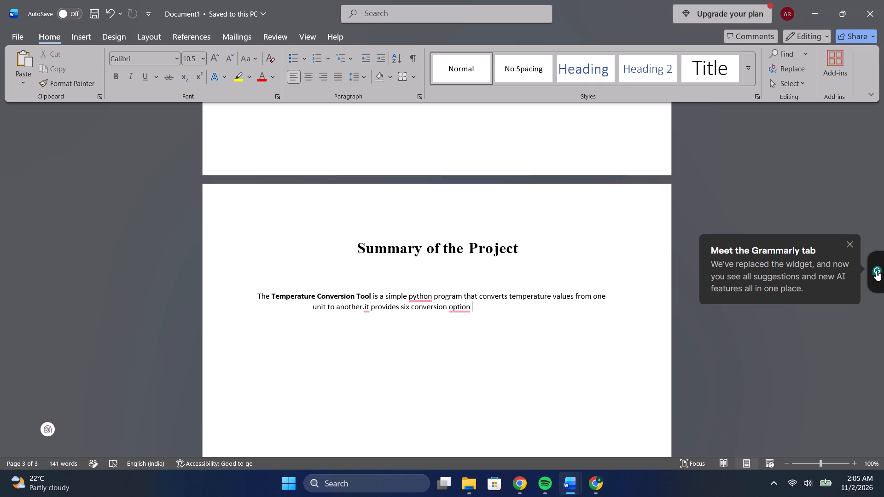
pyautogui.doubleClick(456, 311)
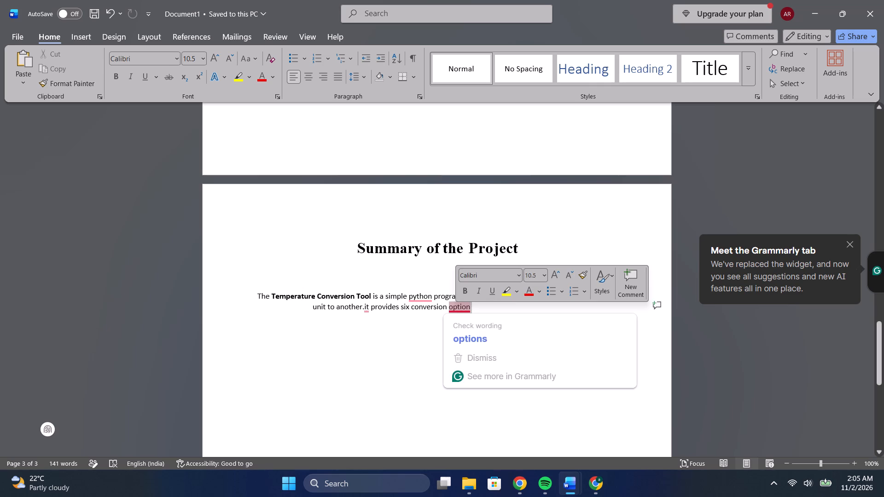
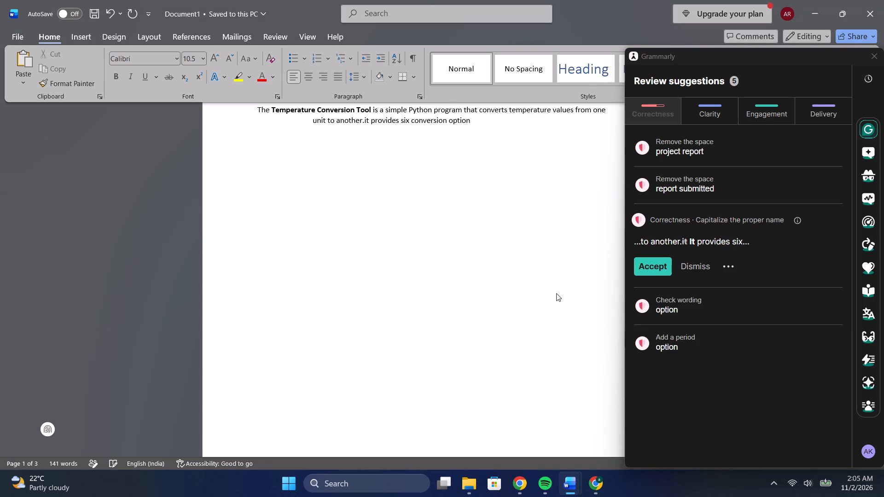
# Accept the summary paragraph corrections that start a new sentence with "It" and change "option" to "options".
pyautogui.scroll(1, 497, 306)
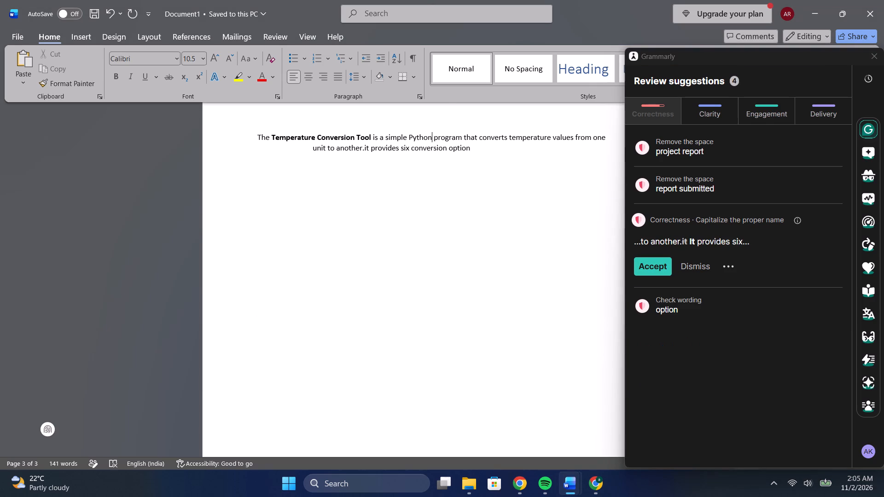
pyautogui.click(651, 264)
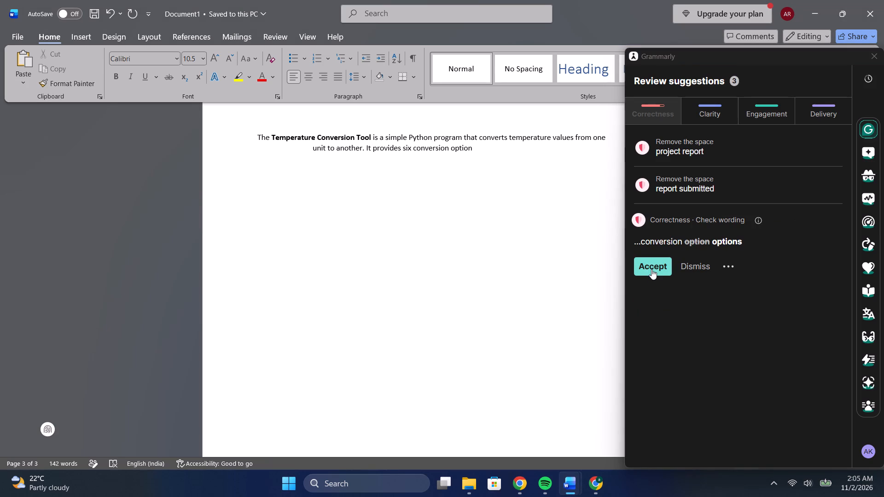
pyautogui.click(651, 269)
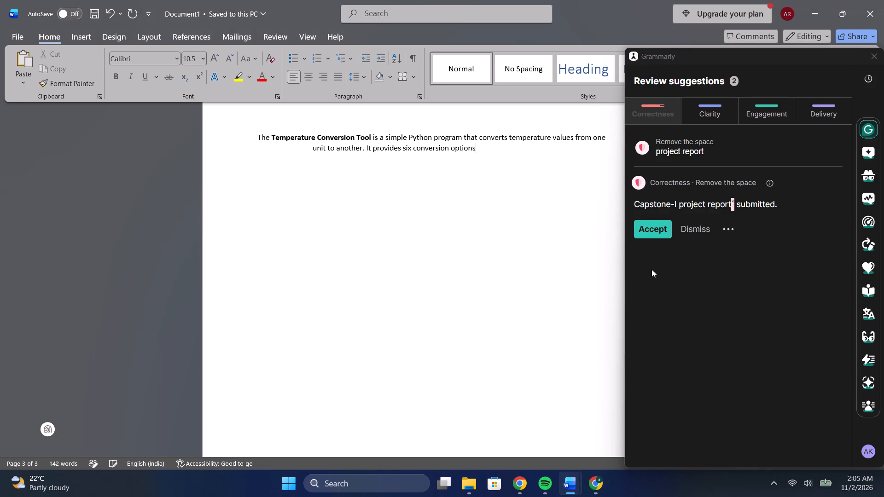
# Accept both extra-space corrections in the title page line "Capstone-I project report submitted" and close the suggestions.
pyautogui.click(642, 227)
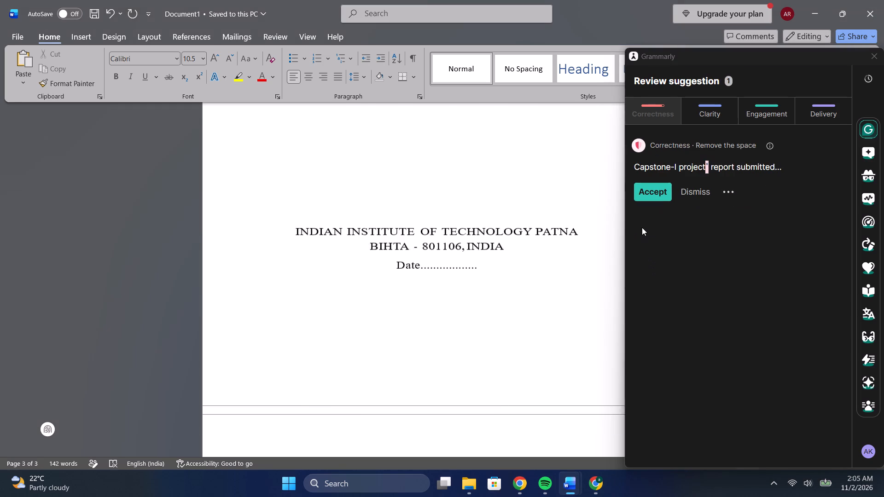
pyautogui.click(664, 194)
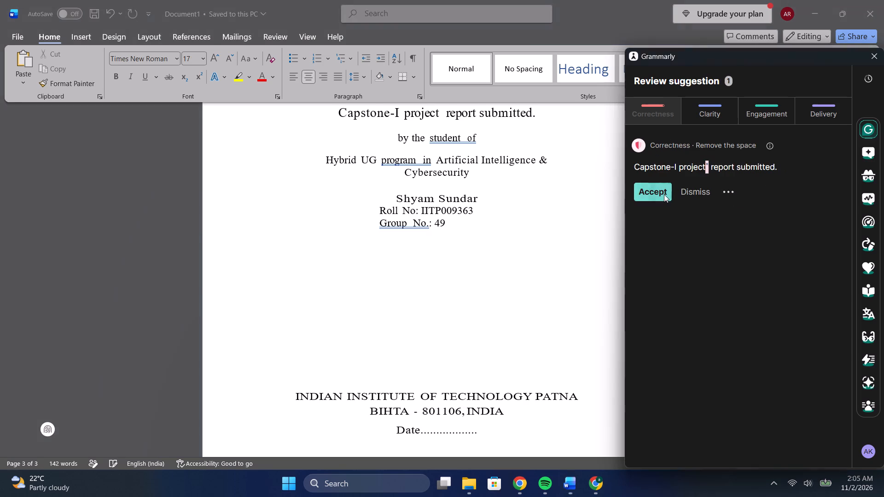
pyautogui.click(580, 254)
pyautogui.click(883, 63)
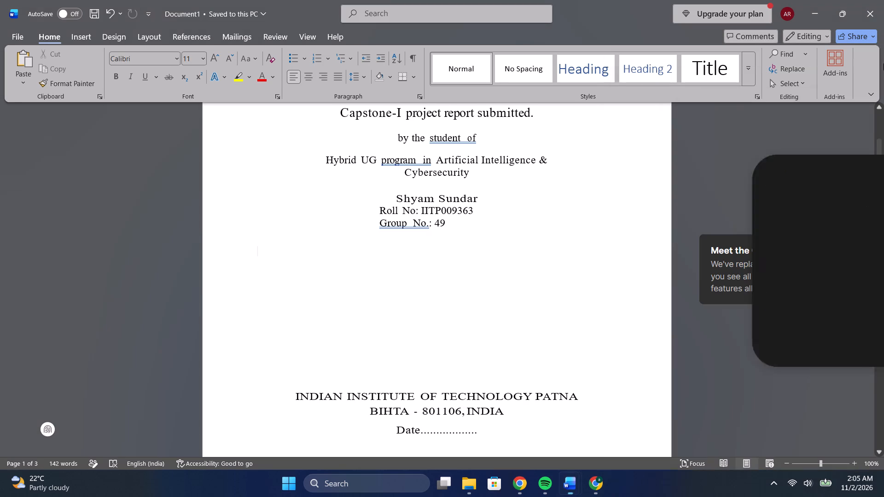
# Look through Document1 from the title page to the Declaration and Summary of the Project pages.
pyautogui.scroll(-9, 535, 292)
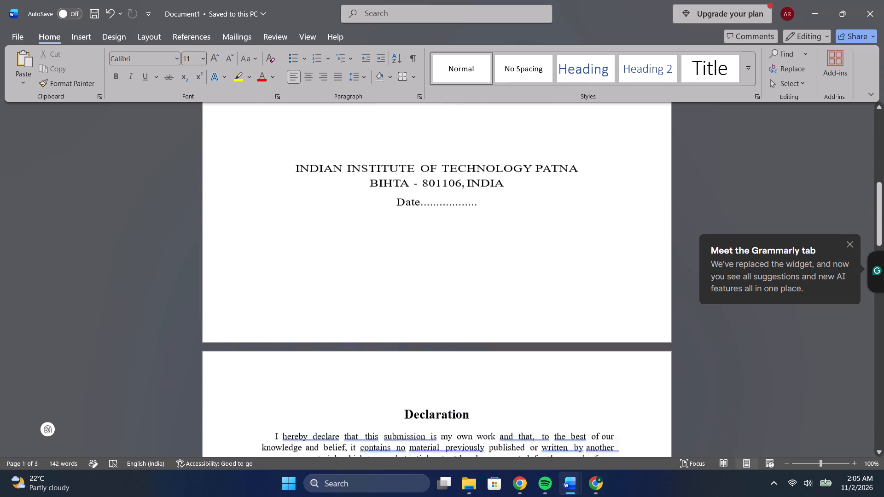
pyautogui.scroll(-11, 535, 292)
pyautogui.scroll(2, 535, 292)
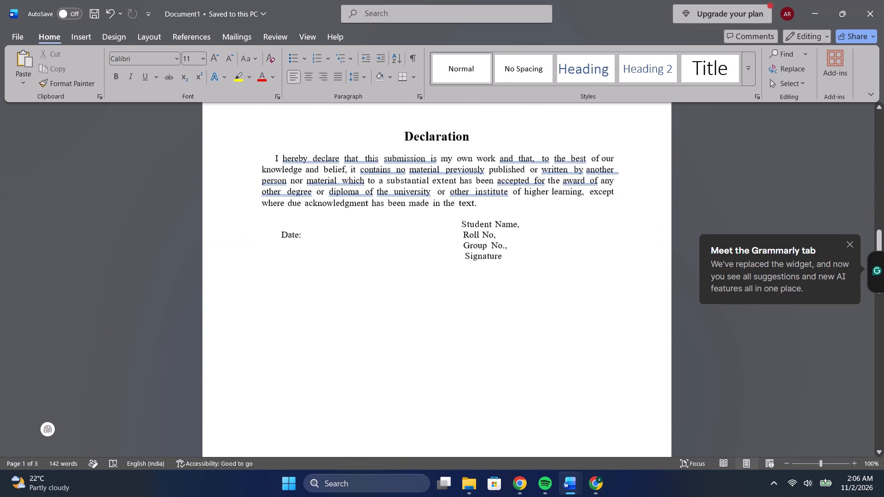
pyautogui.scroll(-19, 535, 292)
pyautogui.scroll(-4, 535, 292)
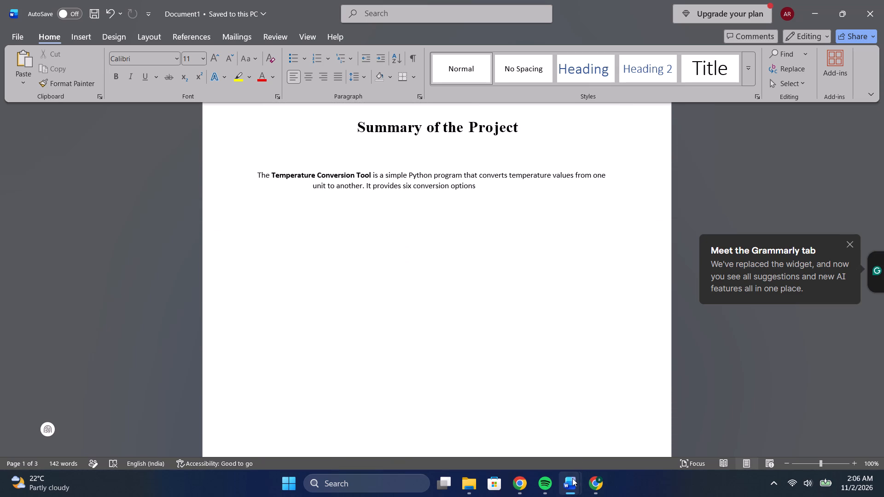
# Switch to the IITP REPORT document and push the DECLARATION heading onto the next page with a blank line before it.
pyautogui.click(457, 432)
pyautogui.scroll(7, 427, 333)
pyautogui.scroll(-14, 427, 333)
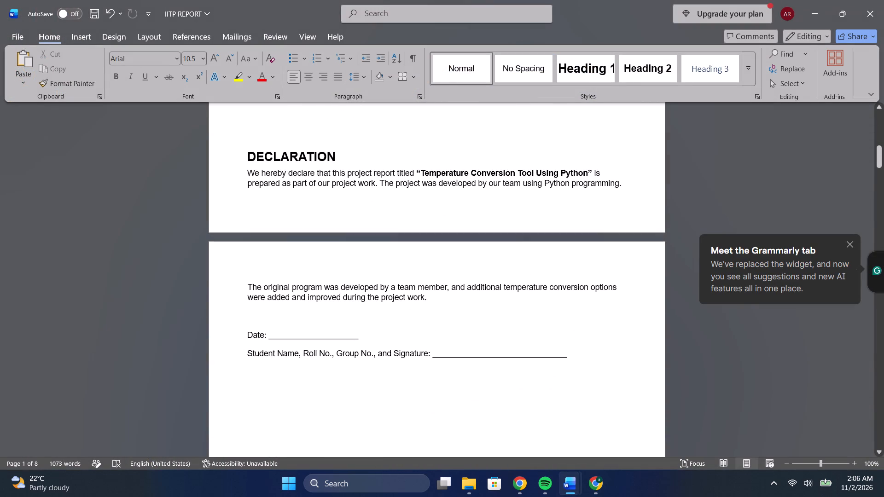
pyautogui.click(384, 128)
pyautogui.click(259, 132)
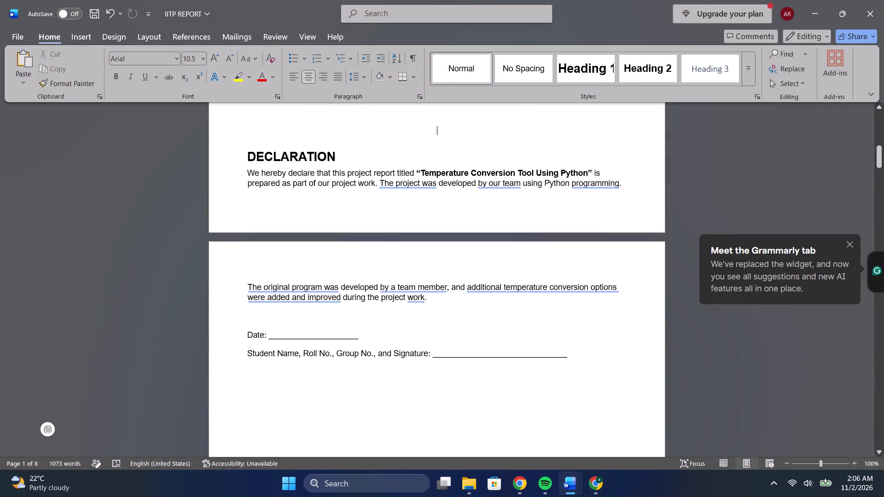
pyautogui.click(244, 147)
pyautogui.click(248, 151)
pyautogui.press('Return')
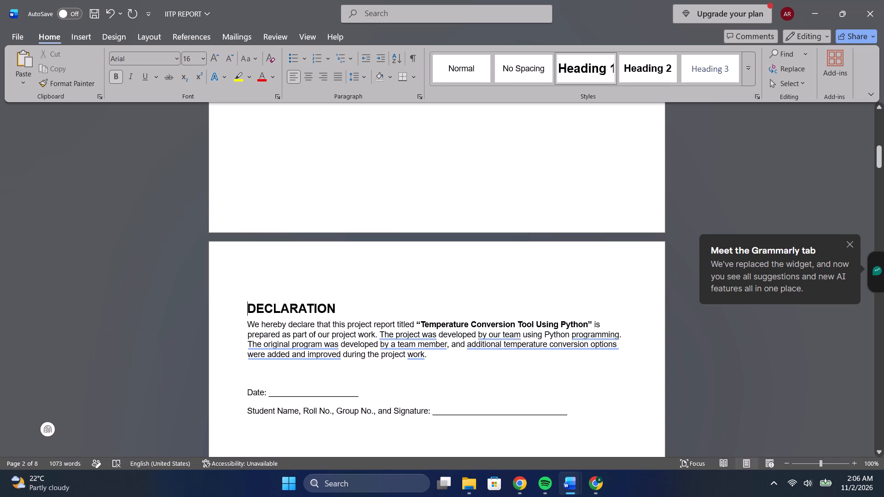
# Copy the Summary of the Project and Team Work sections, including their headings, from the IITP REPORT.
pyautogui.scroll(-2, 400, 327)
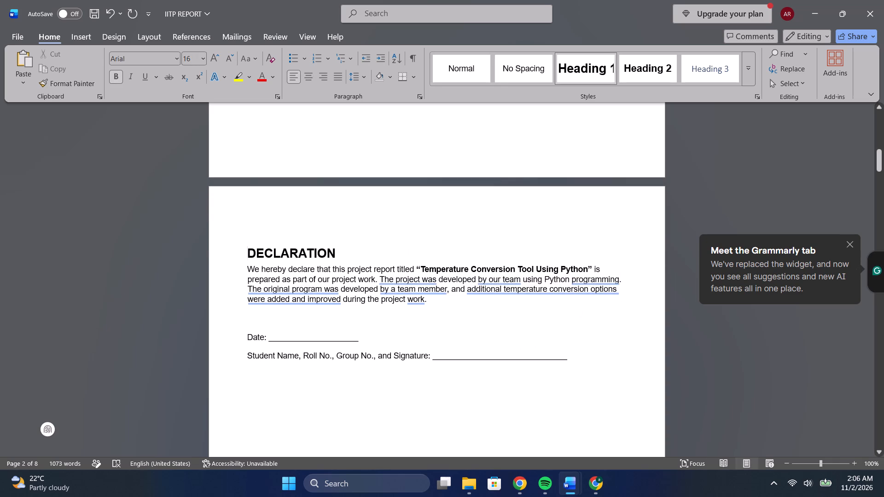
pyautogui.scroll(-1, 454, 300)
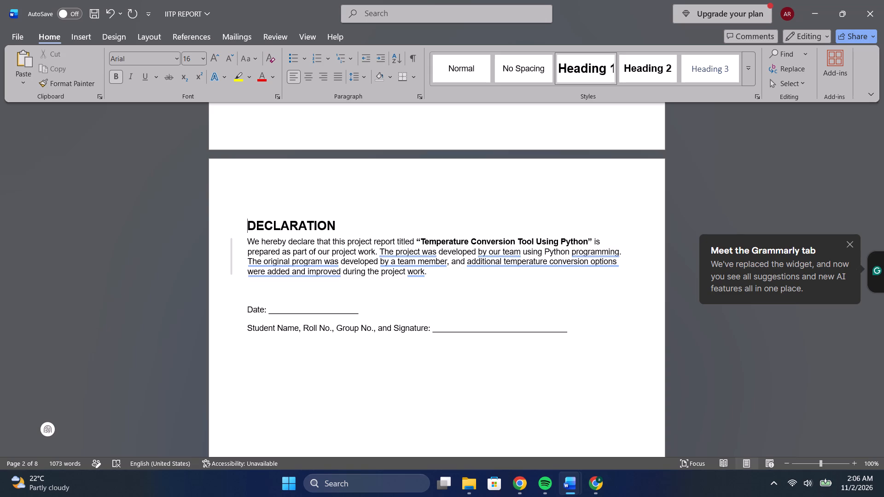
pyautogui.scroll(-17, 454, 300)
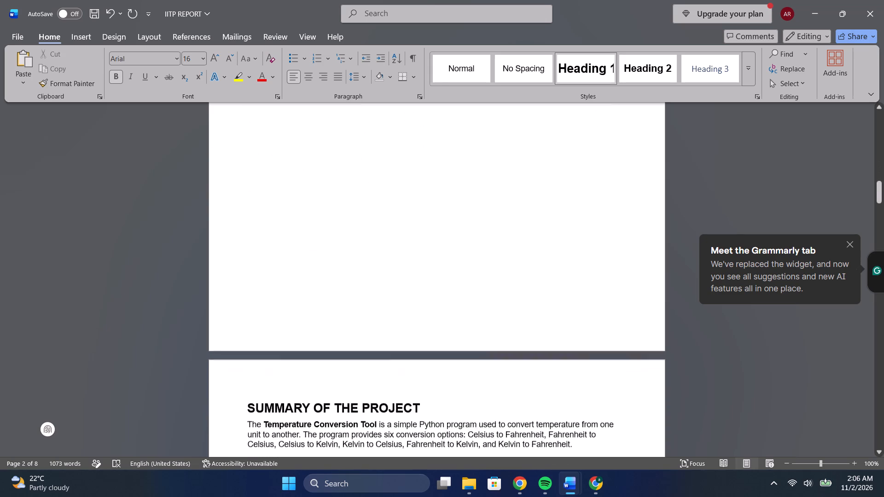
pyautogui.scroll(-6, 454, 300)
pyautogui.click(550, 392)
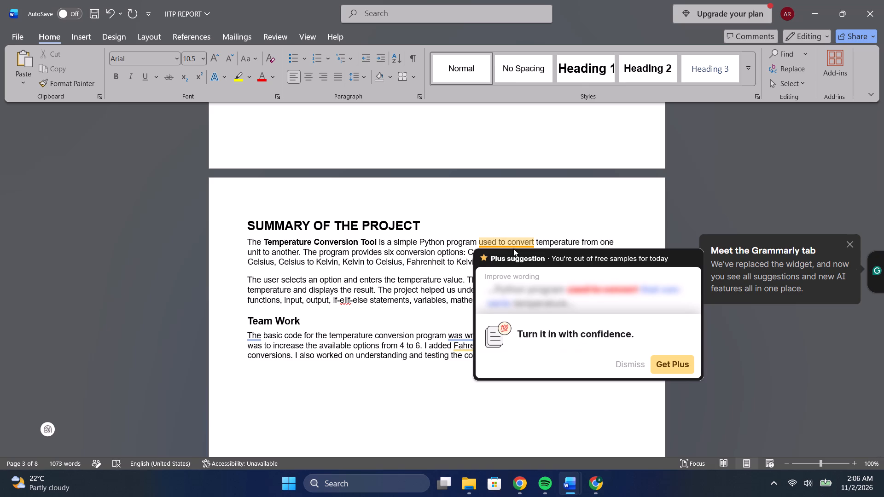
pyautogui.moveTo(647, 377); pyautogui.dragTo(414, 268)
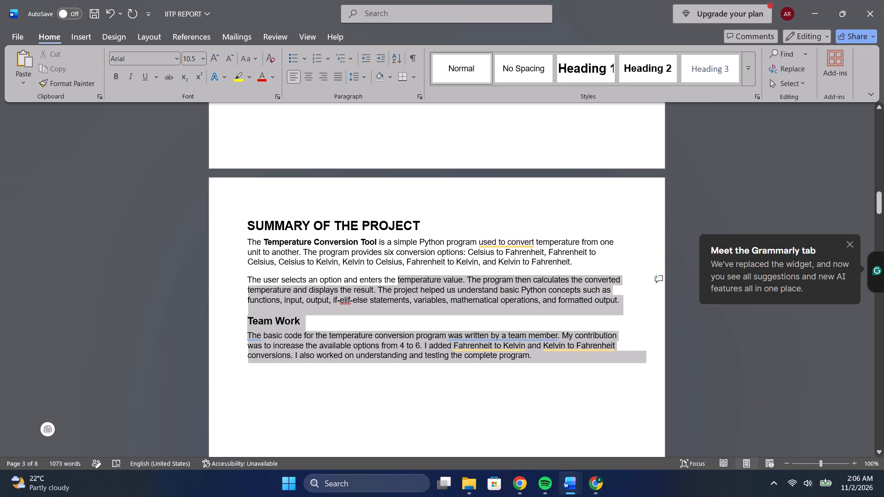
pyautogui.moveTo(414, 268); pyautogui.dragTo(268, 208)
pyautogui.click(268, 208)
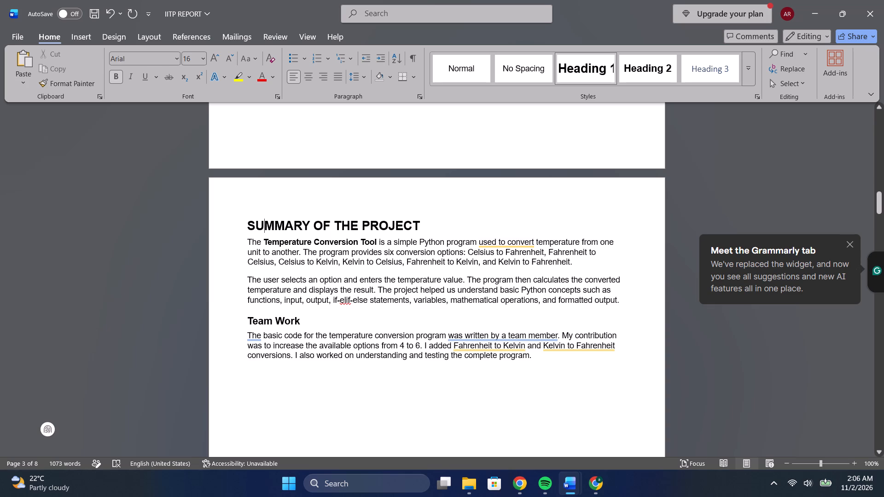
pyautogui.moveTo(542, 377); pyautogui.dragTo(217, 197)
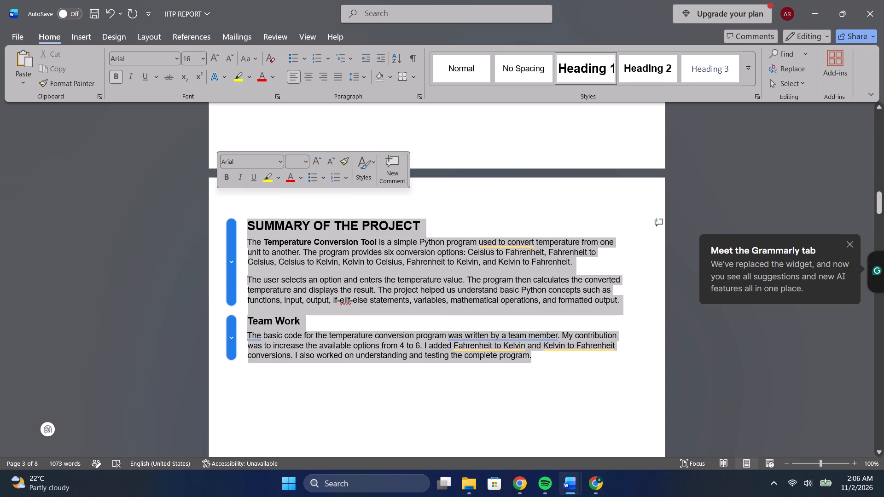
pyautogui.hotkey('ctrl', 'c')
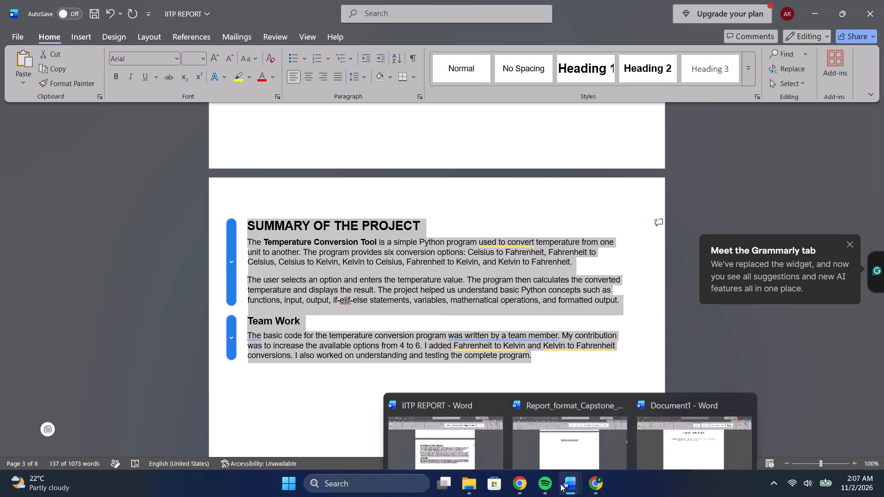
# Switch to Document1 and replace the paragraph under Summary of the Project with the copied sections.
pyautogui.click(675, 439)
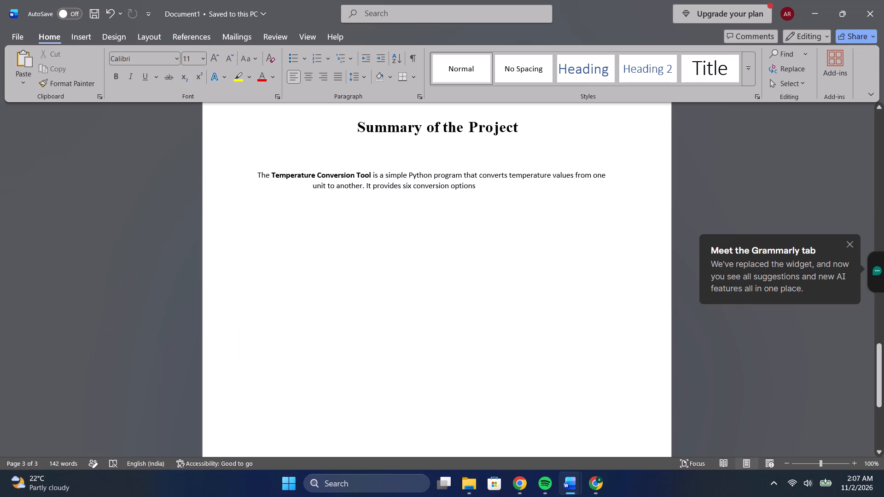
pyautogui.moveTo(519, 225); pyautogui.dragTo(307, 158)
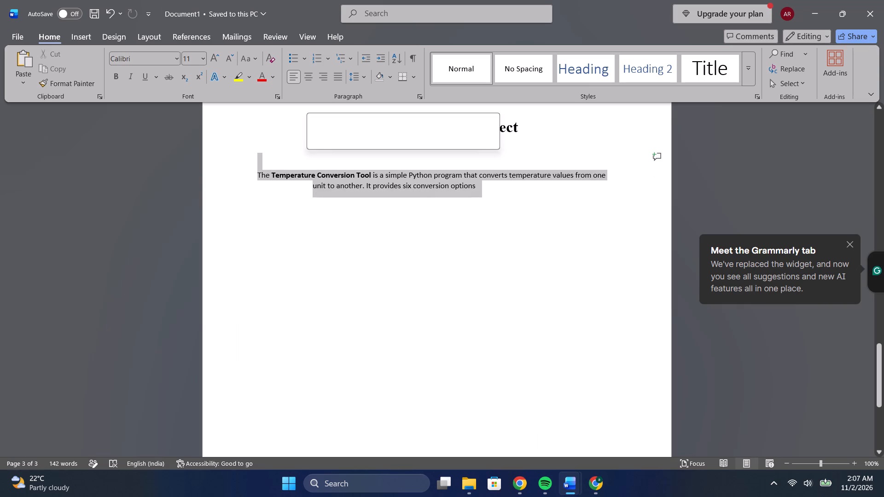
pyautogui.hotkey('ctrl', 'v')
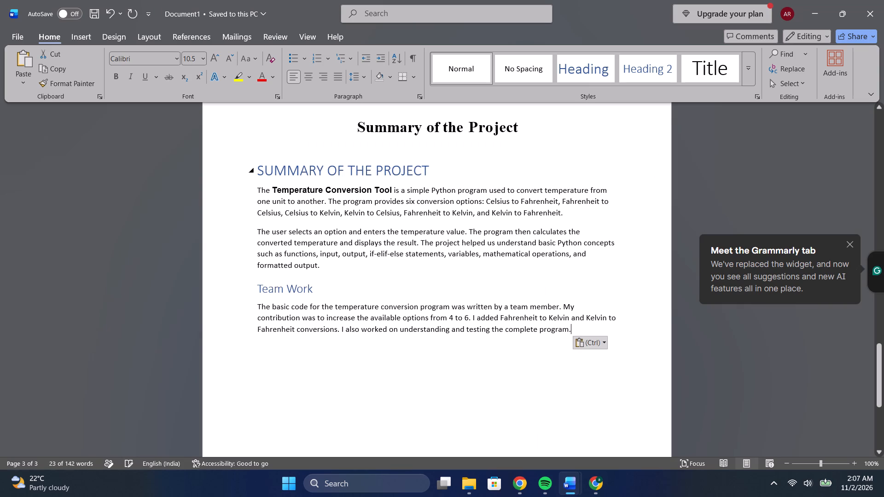
pyautogui.click(403, 348)
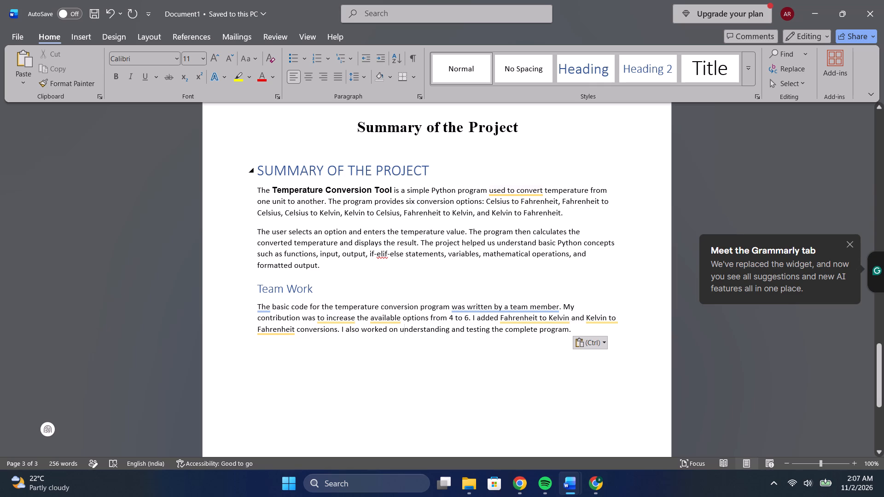
# Delete the duplicate pasted heading "SUMMARY OF THE PROJECT" above the summary text.
pyautogui.moveTo(440, 171); pyautogui.dragTo(301, 168)
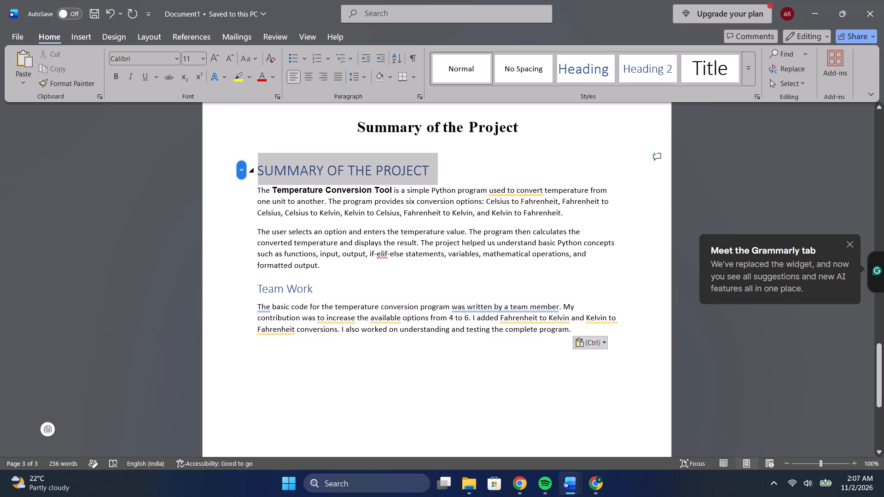
pyautogui.moveTo(301, 168); pyautogui.dragTo(298, 167)
pyautogui.press('BackSpace')
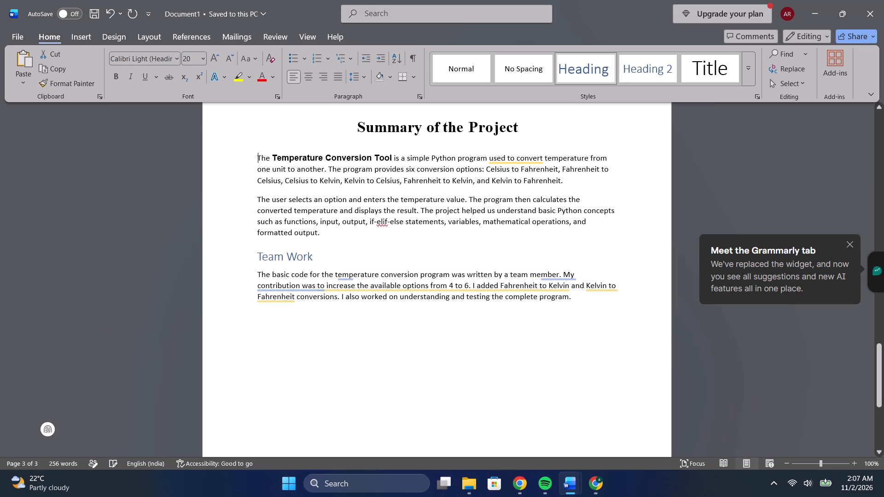
pyautogui.click(423, 365)
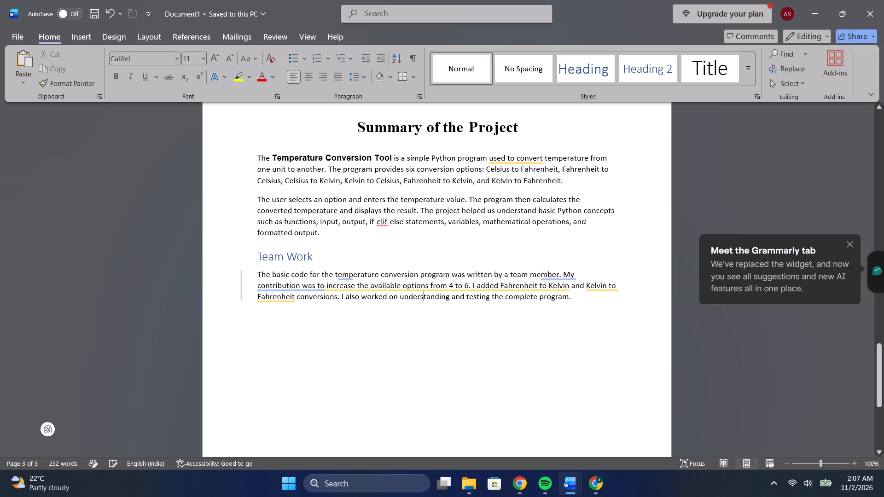
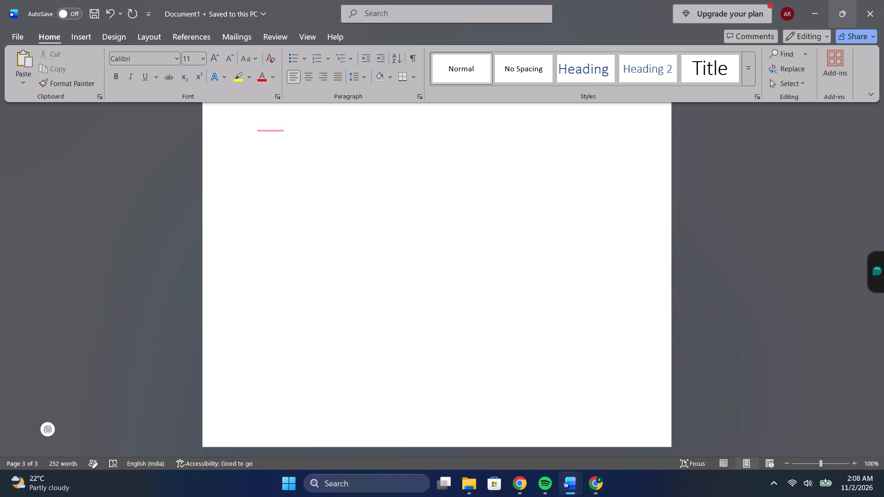
# Undo back past the pasted sections, redo the paste, and delete the duplicate heading "SUMMARY OF THE PROJECT" with the blank line above the summary text.
pyautogui.hotkey('ctrl', 'z')
pyautogui.hotkey('ctrl', 'z')
pyautogui.scroll(3, 566, 376)
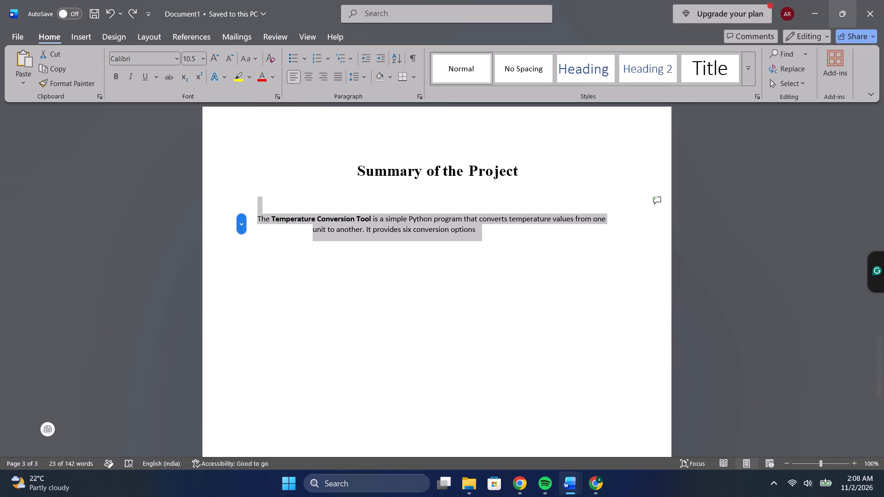
pyautogui.hotkey('ctrl', 'y')
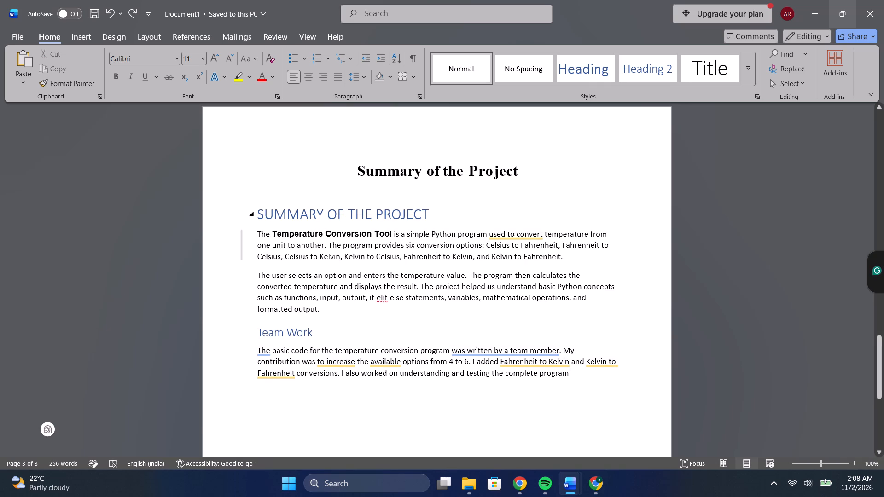
pyautogui.moveTo(441, 207); pyautogui.dragTo(217, 206)
pyautogui.press('BackSpace')
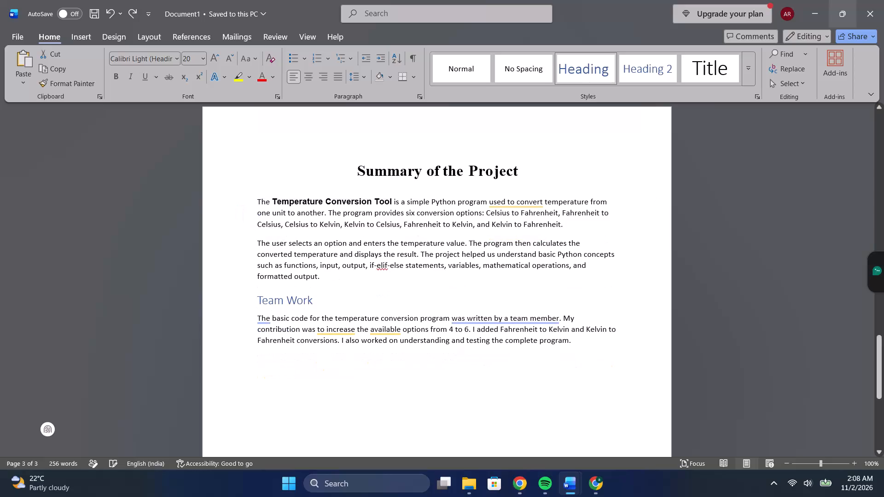
# Examine the Grammarly suggestions for the sentences in the Team Work paragraph.
pyautogui.click(508, 319)
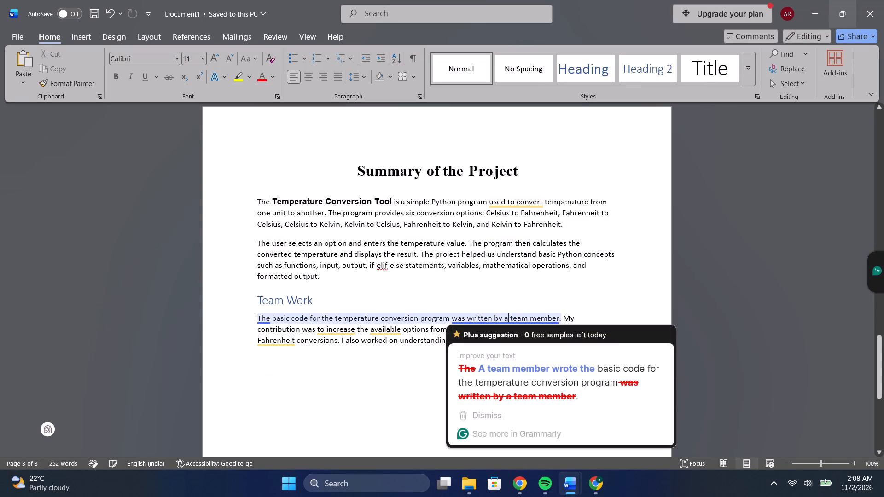
pyautogui.click(485, 293)
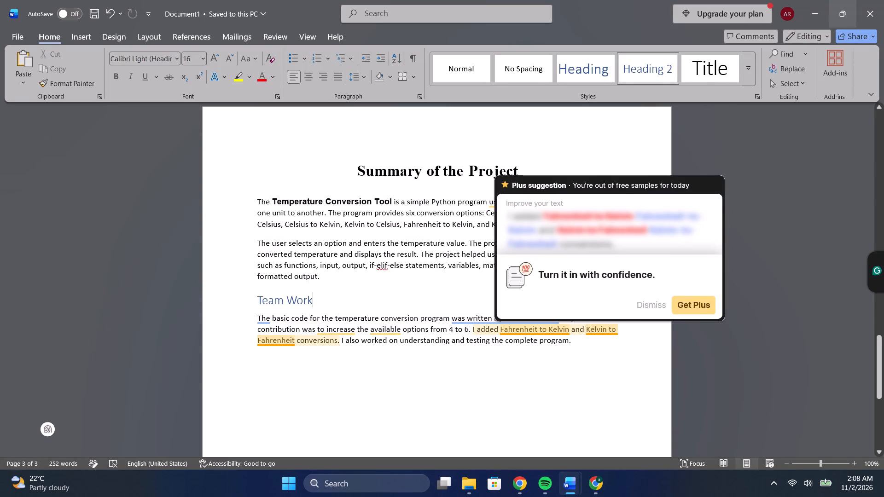
pyautogui.click(521, 325)
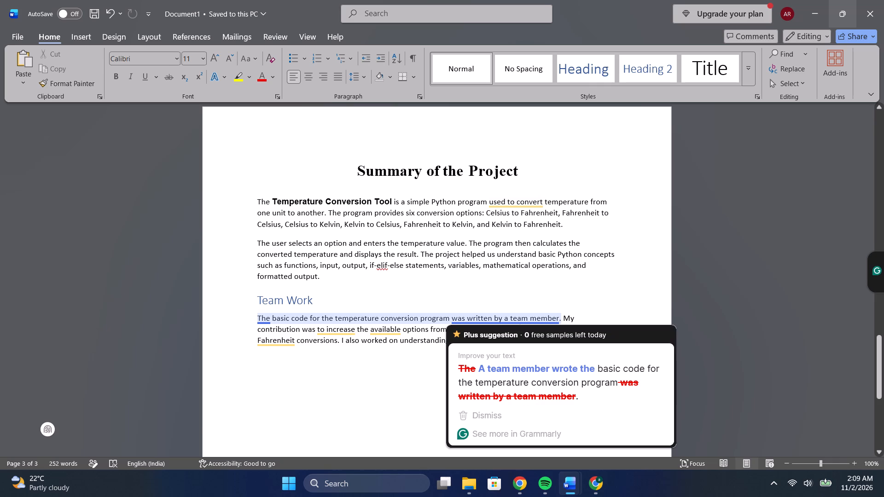
pyautogui.scroll(3, 457, 323)
pyautogui.scroll(-5, 509, 167)
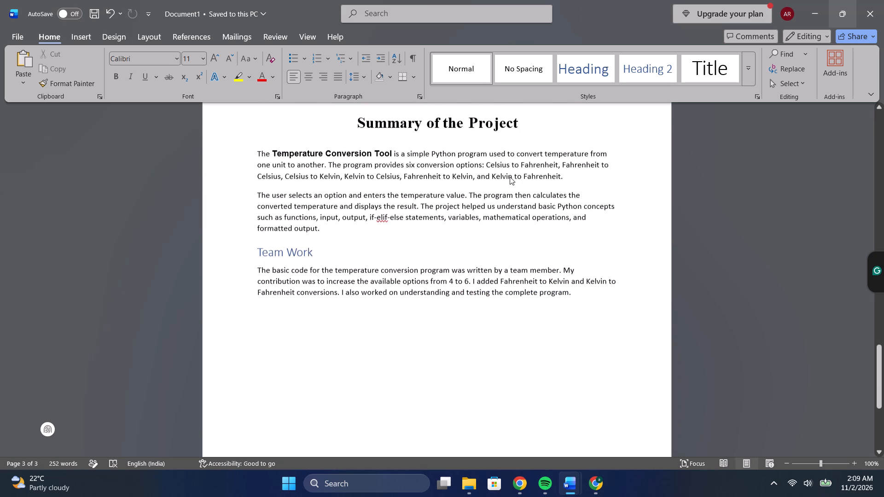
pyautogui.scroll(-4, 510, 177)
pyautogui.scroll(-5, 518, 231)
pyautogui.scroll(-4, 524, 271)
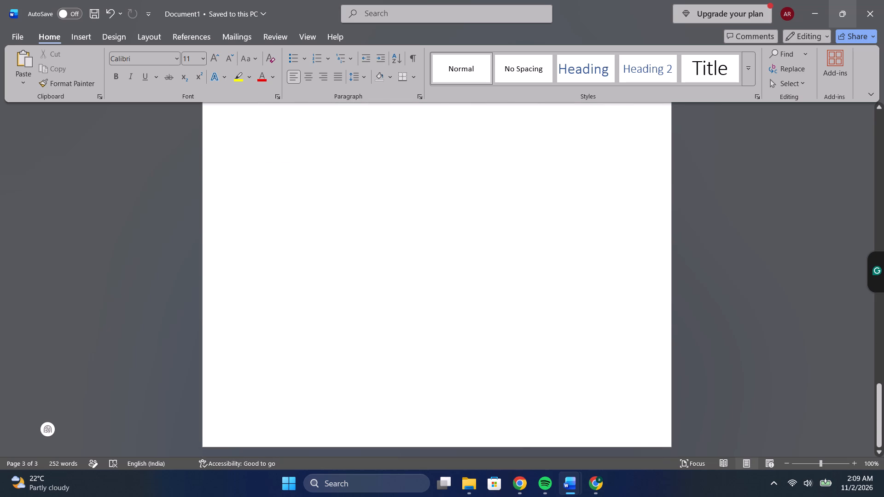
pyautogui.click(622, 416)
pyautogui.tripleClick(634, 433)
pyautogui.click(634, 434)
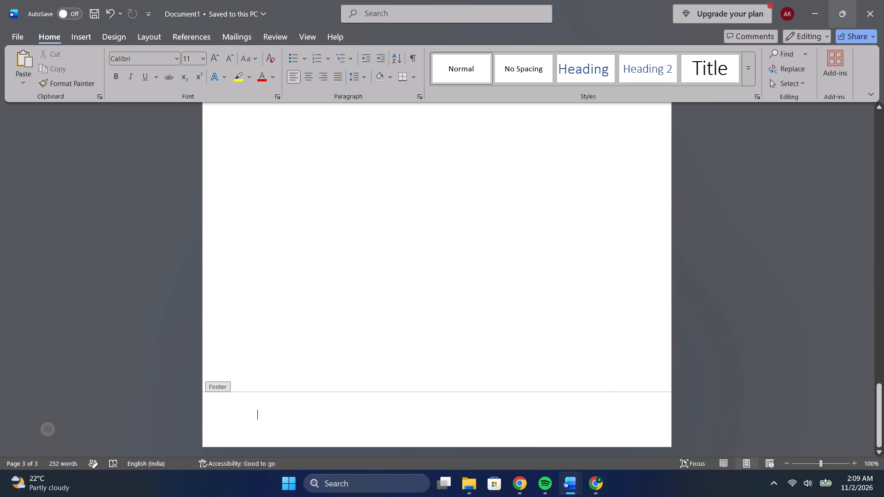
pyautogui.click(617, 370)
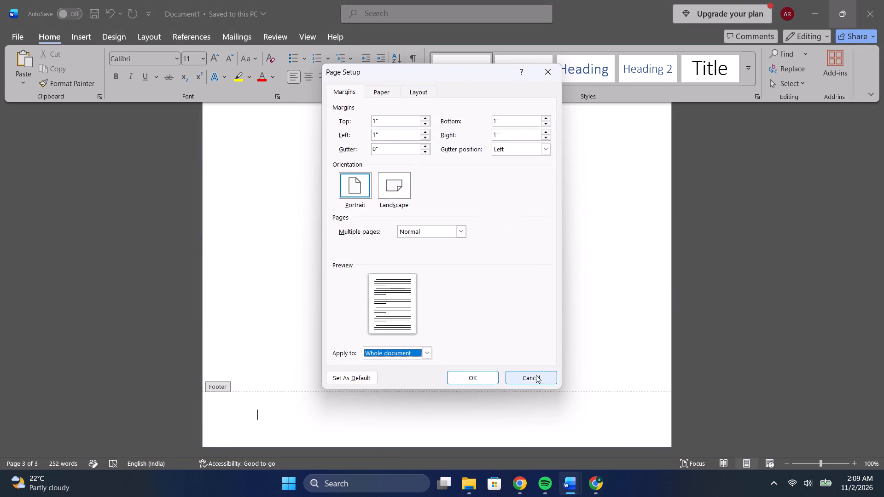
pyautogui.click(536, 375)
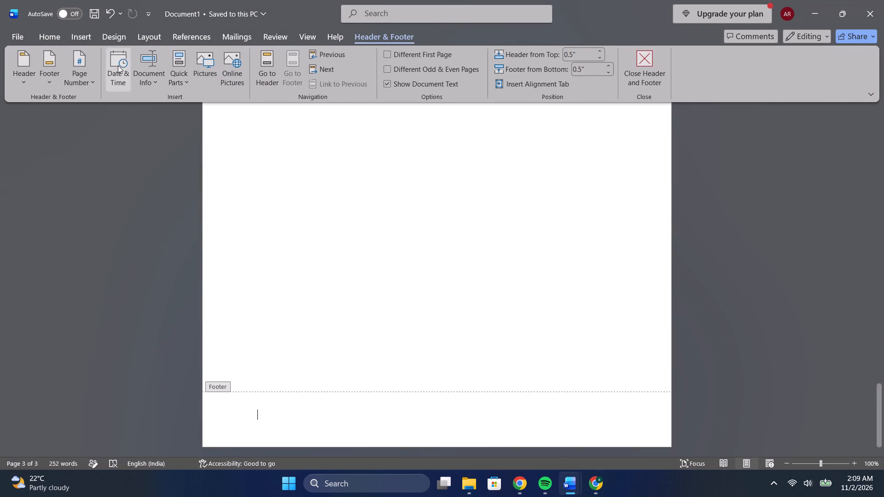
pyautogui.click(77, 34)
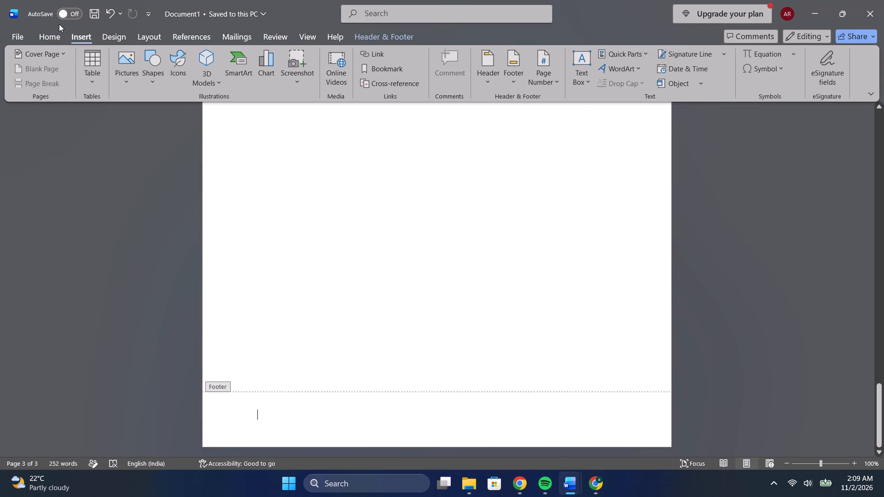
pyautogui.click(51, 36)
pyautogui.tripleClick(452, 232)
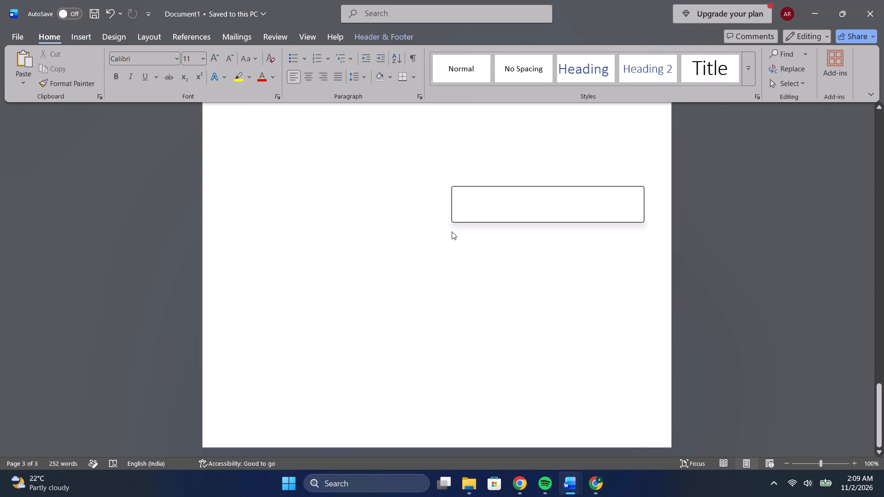
# Add 21 blank lines after the end of the Team Work paragraph to start a fourth page.
pyautogui.scroll(4, 406, 274)
pyautogui.scroll(-5, 406, 274)
pyautogui.scroll(3, 406, 274)
pyautogui.click(406, 274)
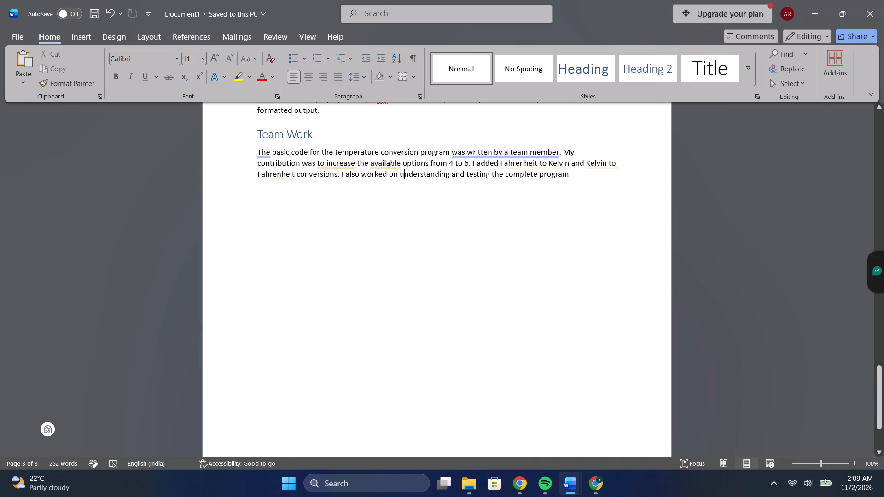
pyautogui.scroll(2, 408, 273)
pyautogui.scroll(-10, 408, 273)
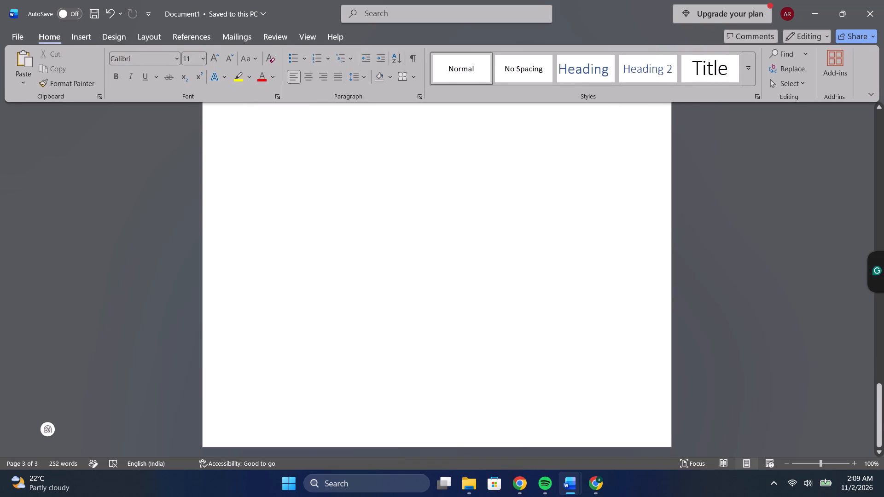
pyautogui.click(670, 332)
pyautogui.click(450, 383)
pyautogui.click(297, 394)
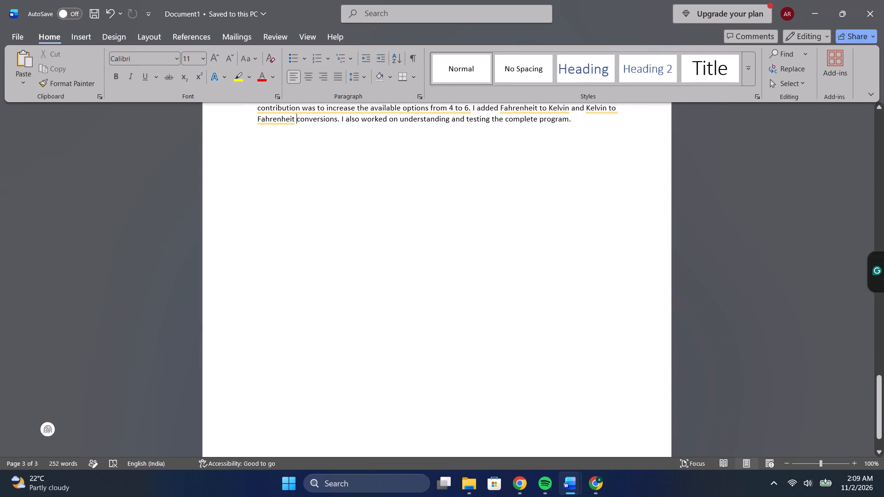
pyautogui.click(297, 394)
pyautogui.click(579, 121)
pyautogui.press('Return')
pyautogui.press('Return')
pyautogui.press('Return')
pyautogui.press('Return')
pyautogui.press('Return')
pyautogui.press('Return')
pyautogui.press('Return')
pyautogui.press('Return')
pyautogui.press('Return')
pyautogui.press('Return')
pyautogui.press('Return')
pyautogui.press('Return')
pyautogui.press('Return')
pyautogui.press('Return')
pyautogui.press('Return')
pyautogui.press('Return')
pyautogui.press('Return')
pyautogui.press('Return')
pyautogui.press('Return')
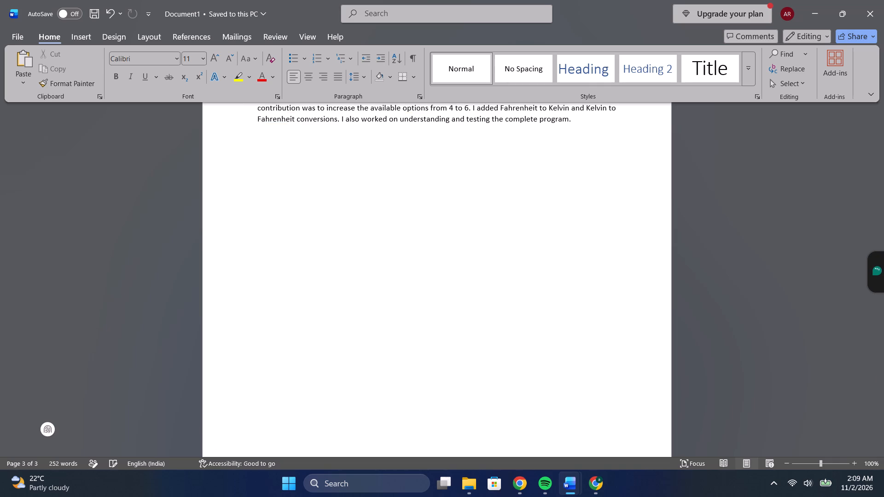
pyautogui.press('Return')
pyautogui.press('Return')
# Review the report's layout from the Declaration page through the Summary of the Project and Team Work sections.
pyautogui.scroll(-3, 606, 119)
pyautogui.scroll(12, 610, 121)
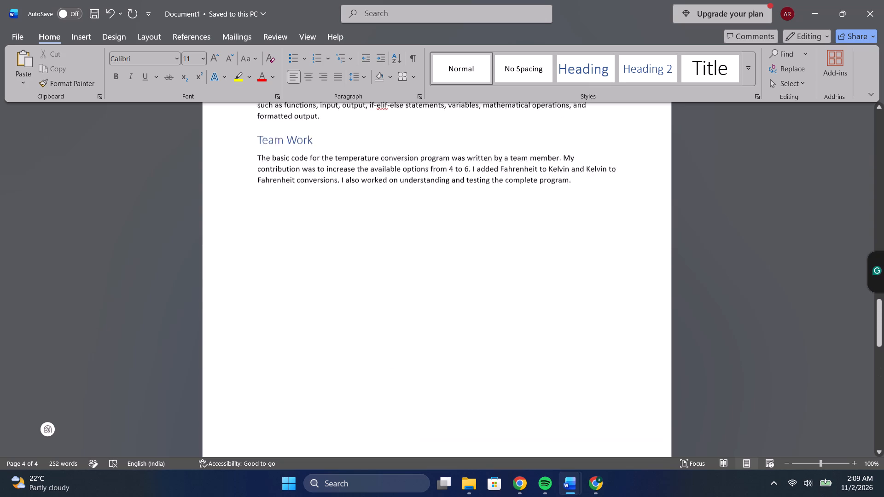
pyautogui.scroll(20, 610, 121)
pyautogui.scroll(2, 610, 122)
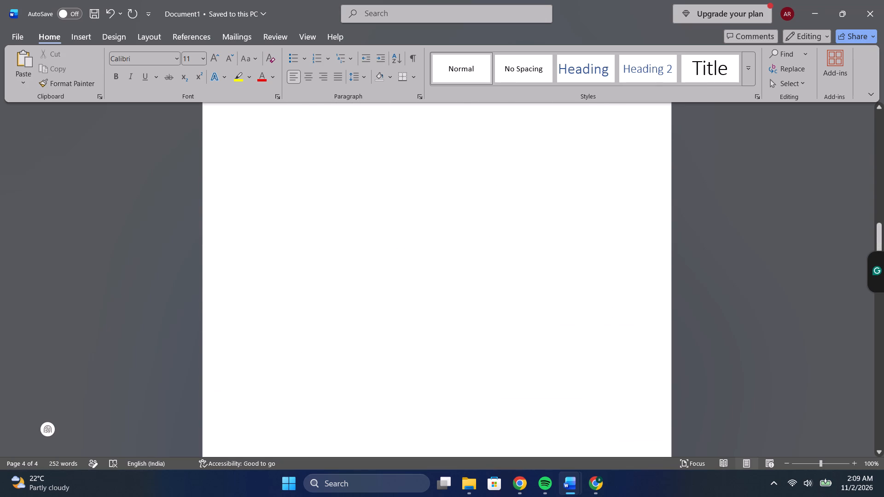
pyautogui.scroll(10, 610, 122)
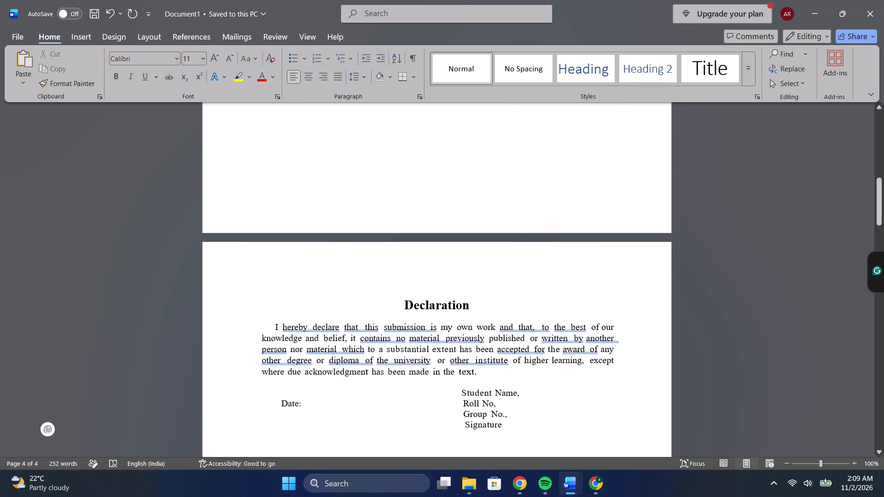
pyautogui.scroll(3, 610, 122)
pyautogui.scroll(-20, 610, 122)
pyautogui.scroll(-10, 610, 122)
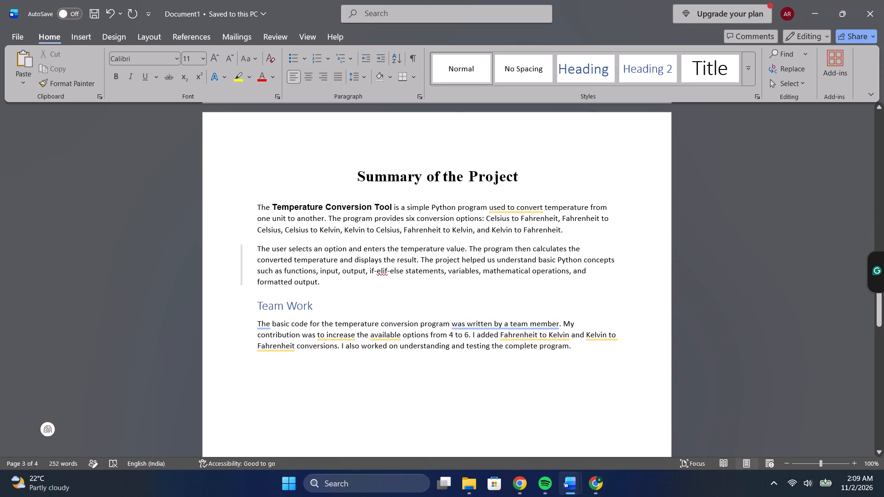
pyautogui.scroll(-3, 616, 254)
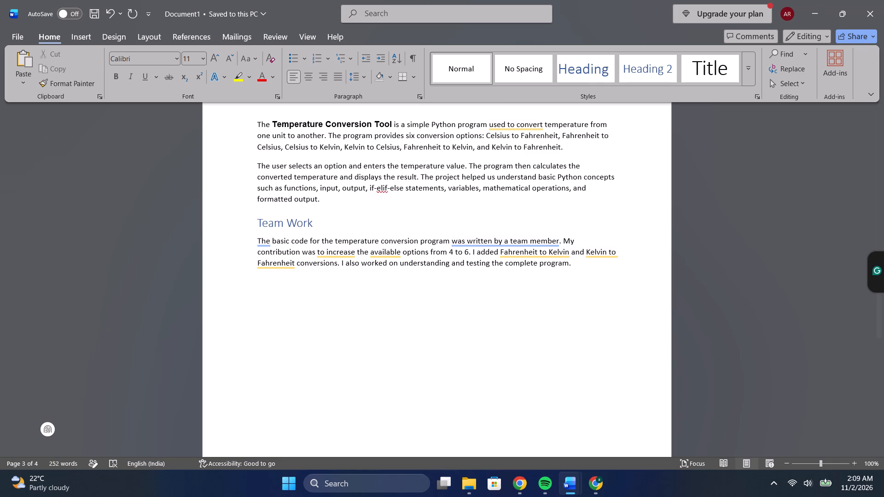
pyautogui.scroll(-6, 622, 258)
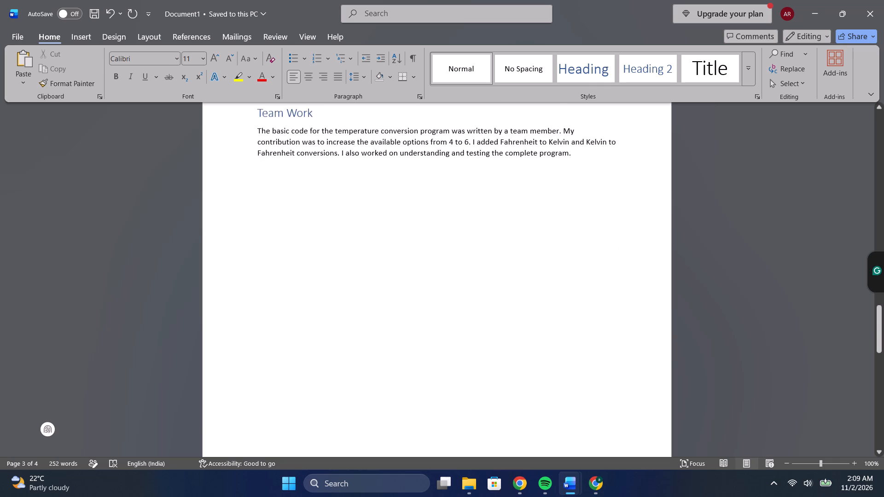
pyautogui.scroll(-12, 622, 258)
pyautogui.scroll(15, 622, 258)
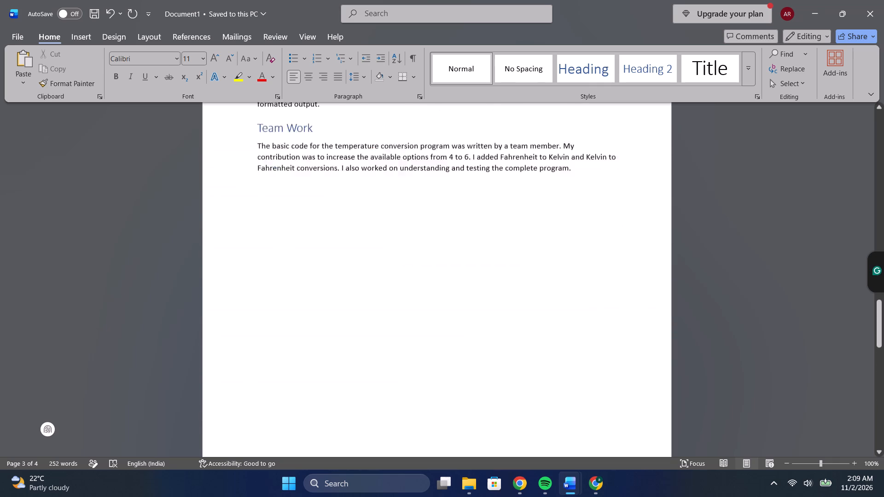
pyautogui.scroll(6, 622, 258)
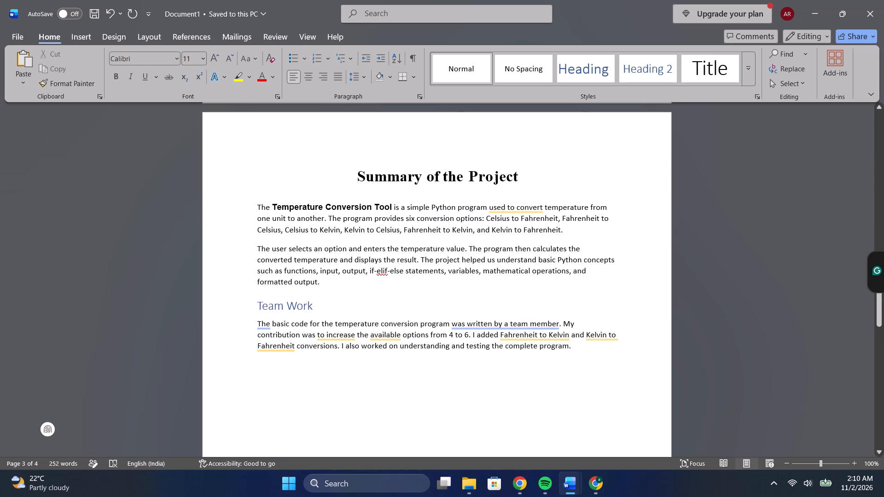
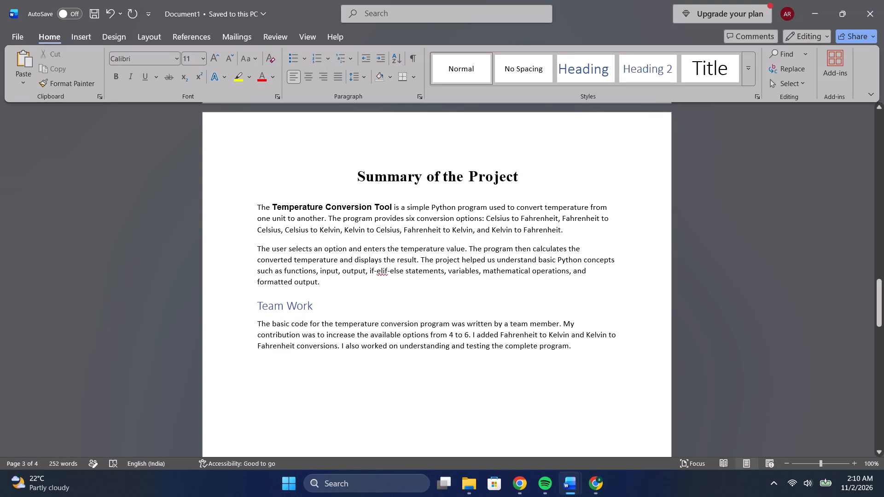
# Delete "increase the available options from 4 to 6." from the contribution sentence in the Team Work paragraph.
pyautogui.click(471, 341)
pyautogui.click(470, 338)
pyautogui.press('BackSpace')
pyautogui.press('BackSpace')
pyautogui.press('BackSpace')
pyautogui.press('BackSpace')
pyautogui.press('BackSpace')
pyautogui.press('BackSpace')
pyautogui.press('BackSpace')
pyautogui.press('BackSpace')
pyautogui.press('BackSpace')
pyautogui.press('BackSpace')
pyautogui.press('BackSpace')
pyautogui.press('BackSpace')
pyautogui.press('BackSpace')
pyautogui.press('BackSpace')
pyautogui.press('BackSpace')
pyautogui.press('BackSpace')
pyautogui.press('BackSpace')
pyautogui.press('BackSpace')
pyautogui.press('BackSpace')
pyautogui.press('BackSpace')
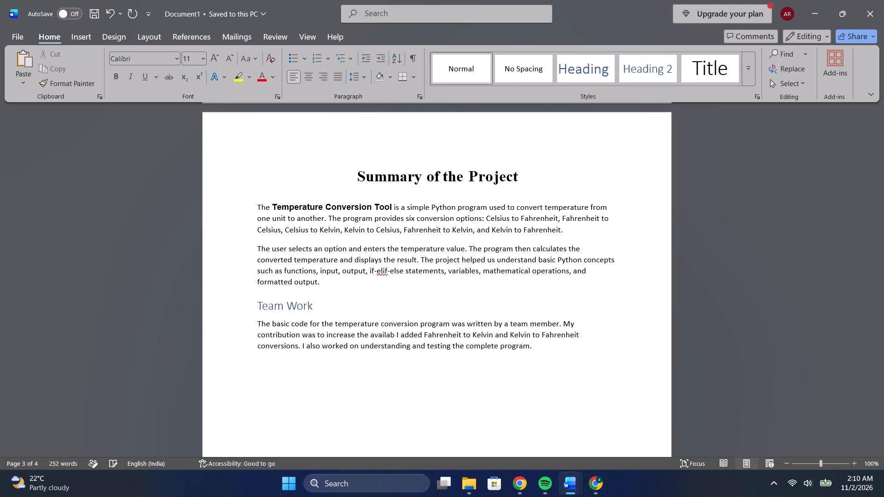
pyautogui.press('BackSpace')
pyautogui.press('BackSpace')
pyautogui.press('BackSpace')
pyautogui.press('BackSpace')
pyautogui.press('BackSpace')
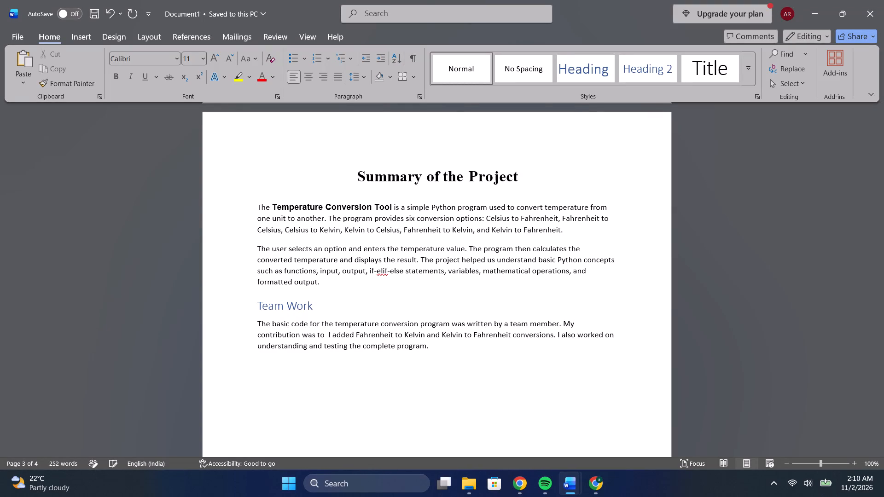
# Continue the Team Work sentence after "My contribution was to" with "rewrite the code and added some".
pyautogui.write('rewrite t')
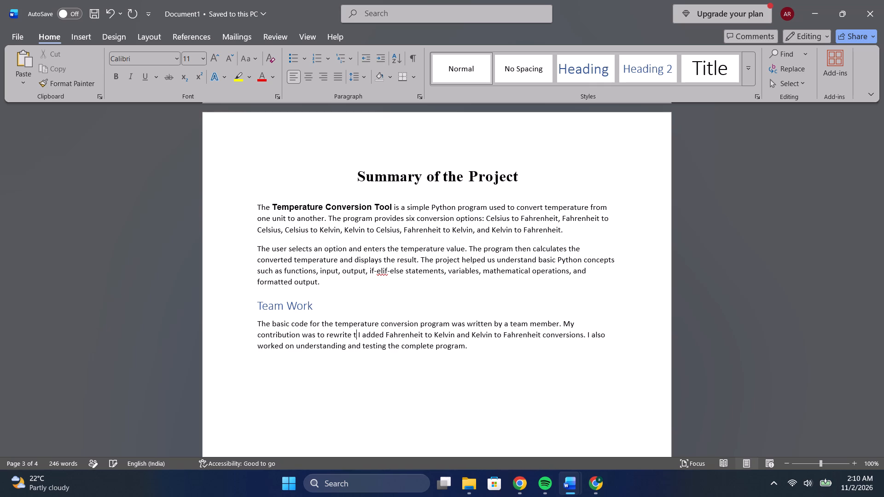
pyautogui.write('he')
pyautogui.press('space')
pyautogui.write('code')
pyautogui.press('space')
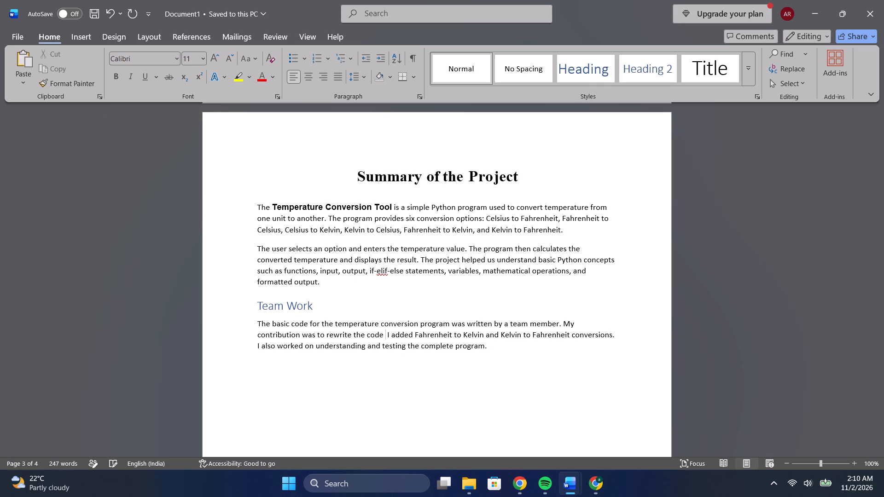
pyautogui.write('and')
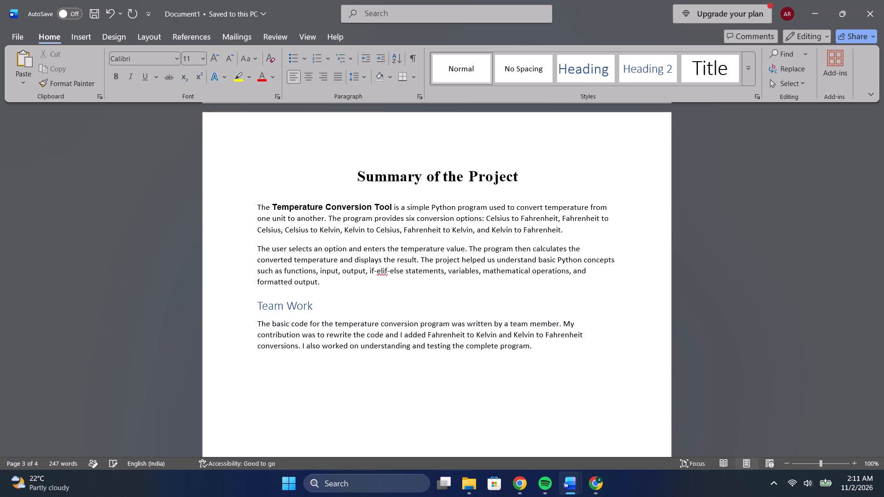
pyautogui.press('space')
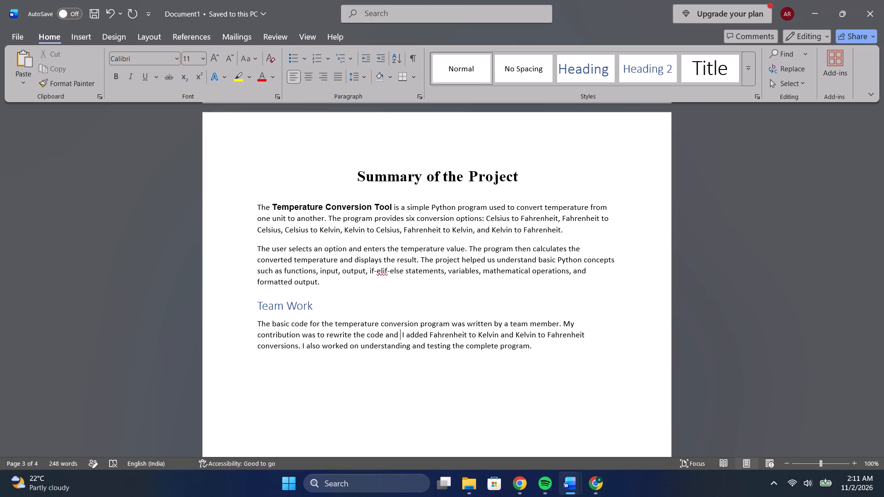
pyautogui.write('added som')
pyautogui.write('e')
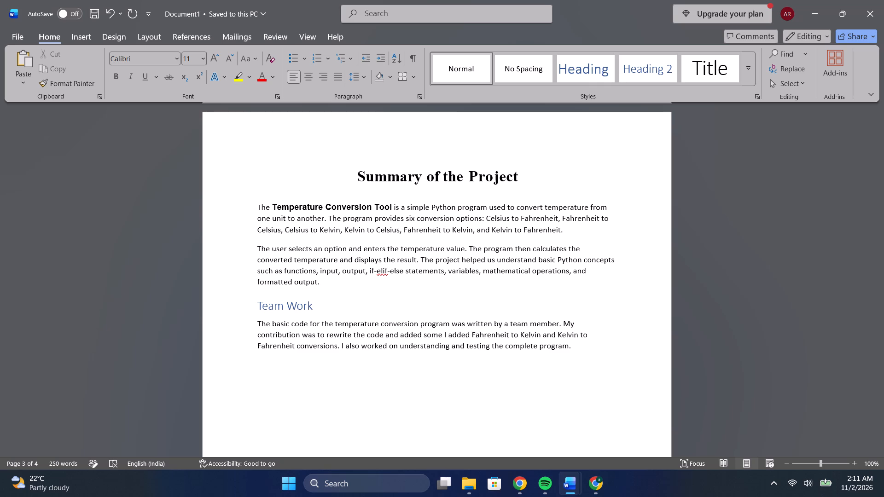
pyautogui.press('space')
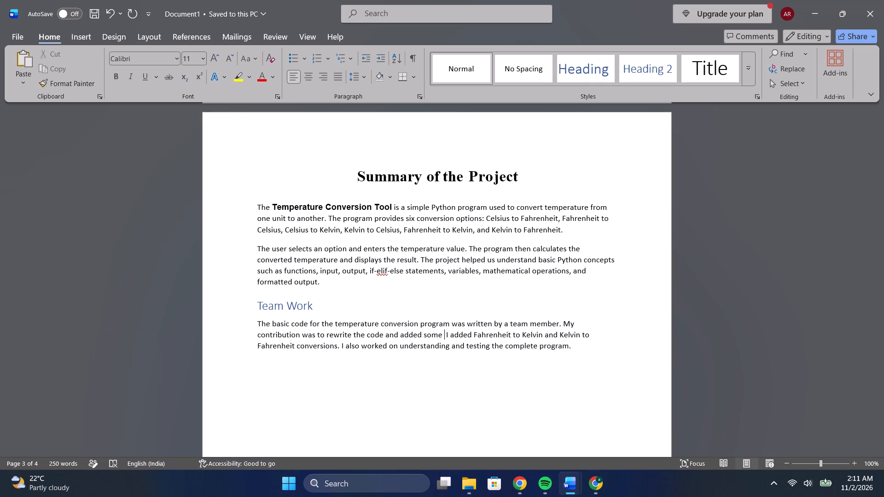
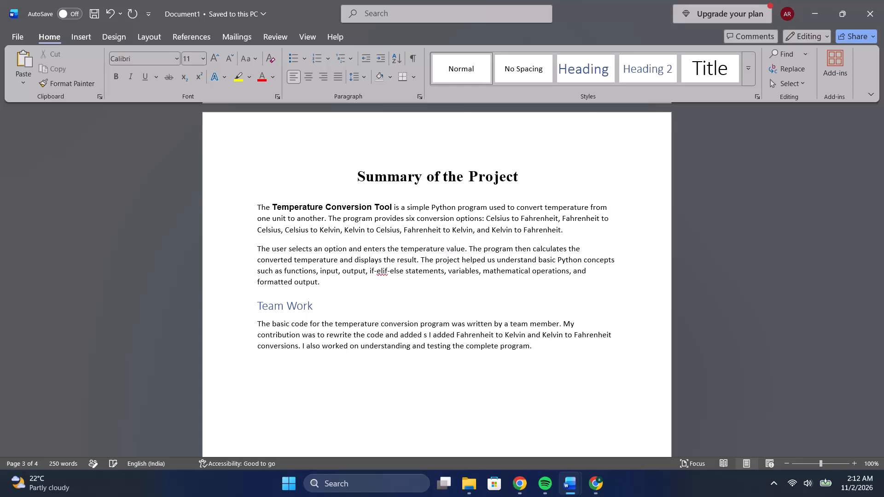
# Remove the stray "s" and the extra space after "rewrite the code and added" in the Team Work paragraph.
pyautogui.press('BackSpace')
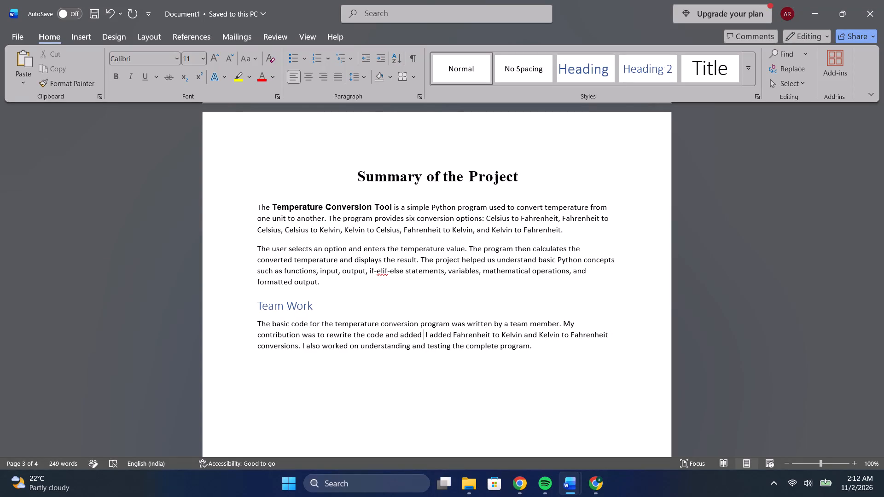
pyautogui.press('Right')
pyautogui.press('BackSpace')
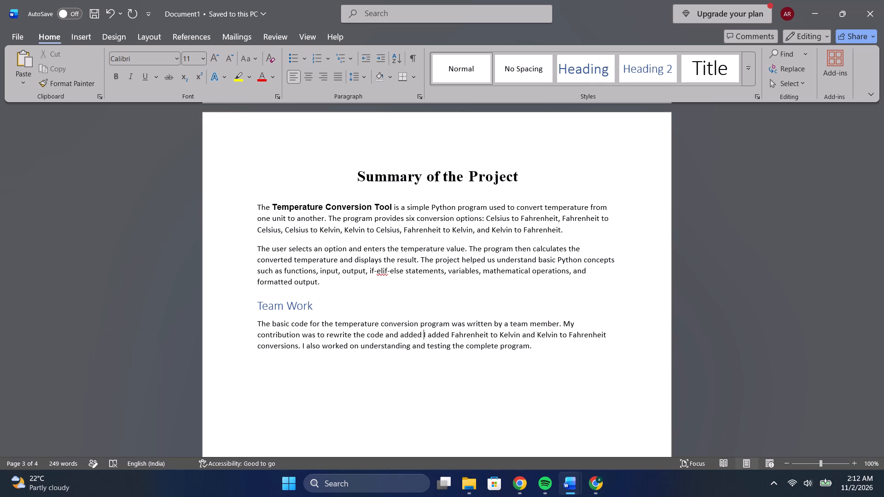
pyautogui.click(553, 358)
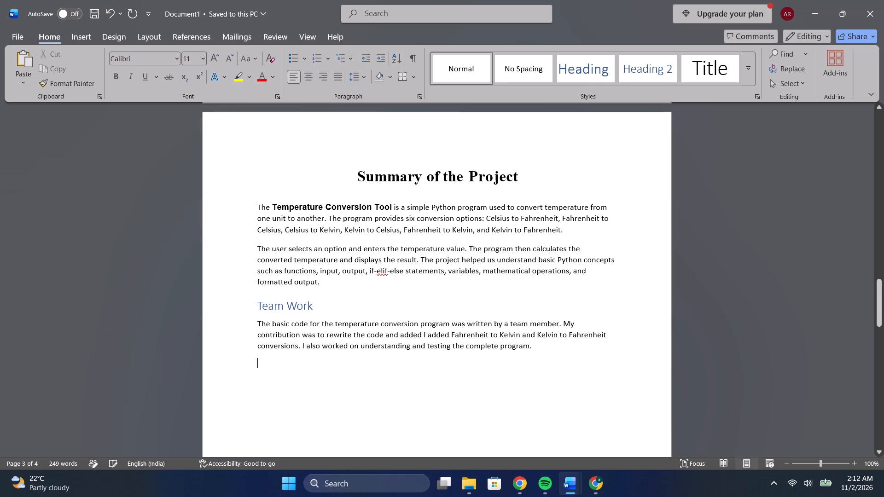
# Apply the plain black text effect to the Team Work heading.
pyautogui.scroll(-2, 501, 344)
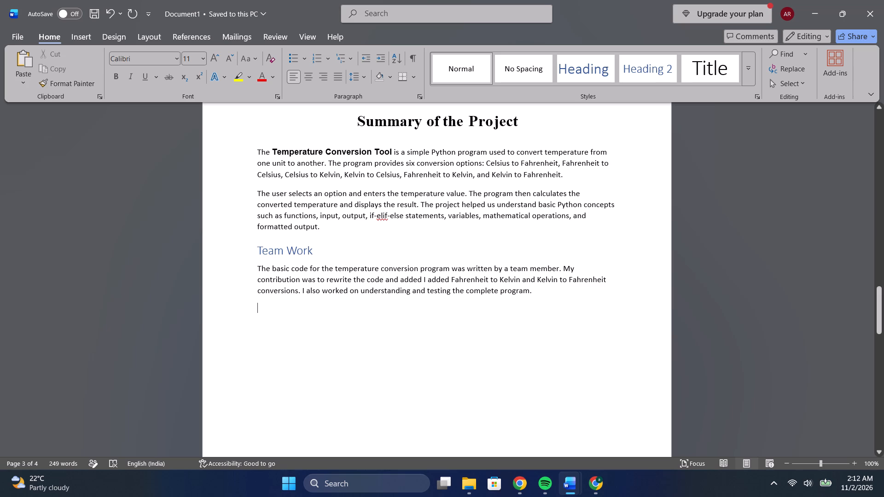
pyautogui.click(313, 252)
pyautogui.moveTo(313, 252); pyautogui.dragTo(269, 254)
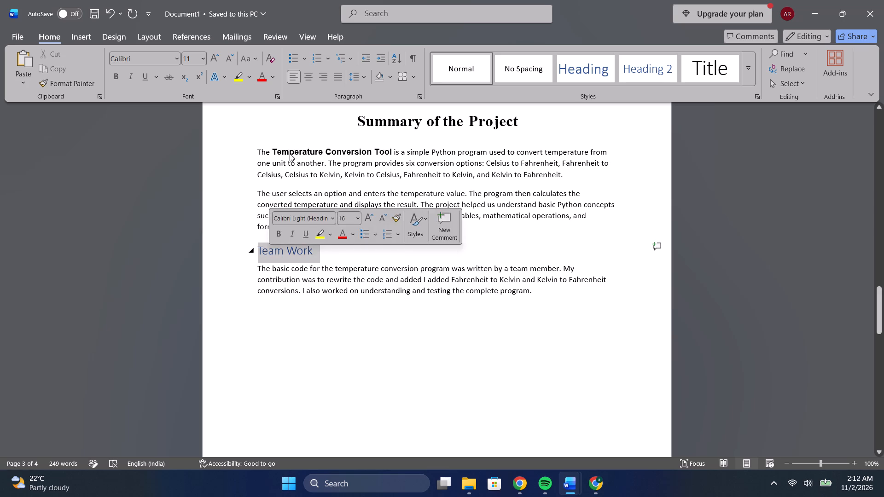
pyautogui.click(214, 73)
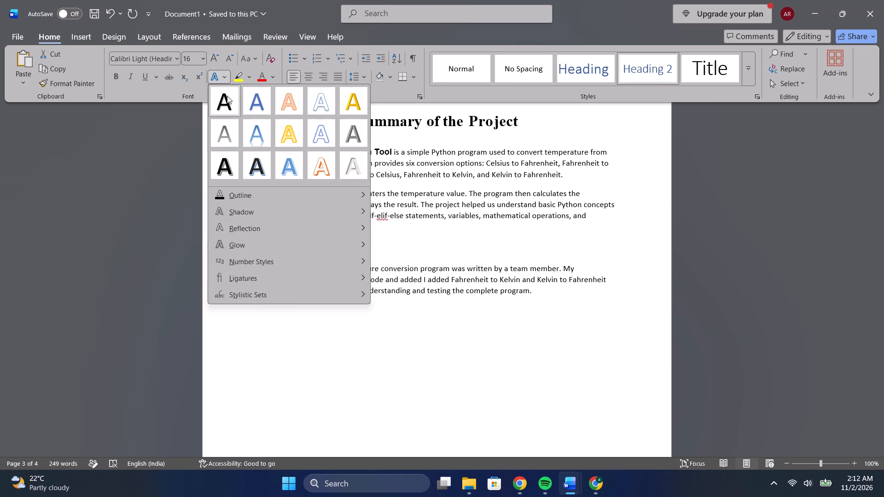
pyautogui.click(233, 103)
pyautogui.click(348, 303)
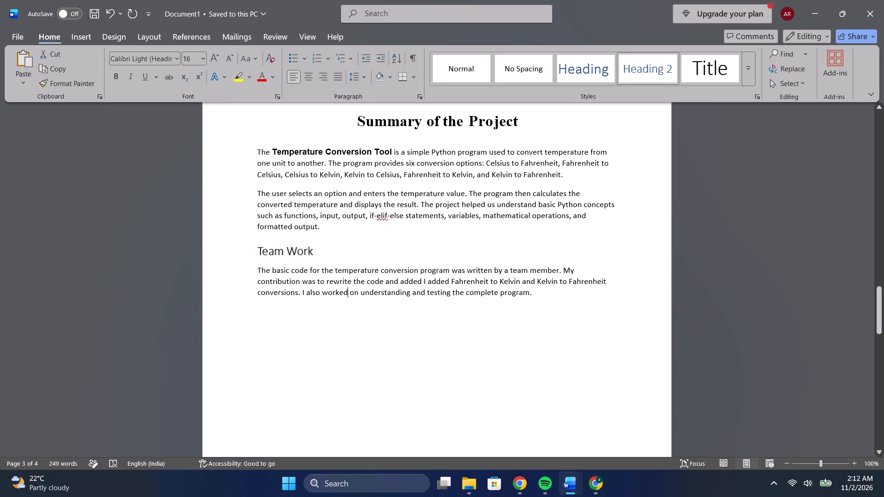
# Switch to Report_format_Capstone_project_CSDA and examine the template pages following the Summary, including the member work list and Contents.
pyautogui.scroll(-2, 371, 323)
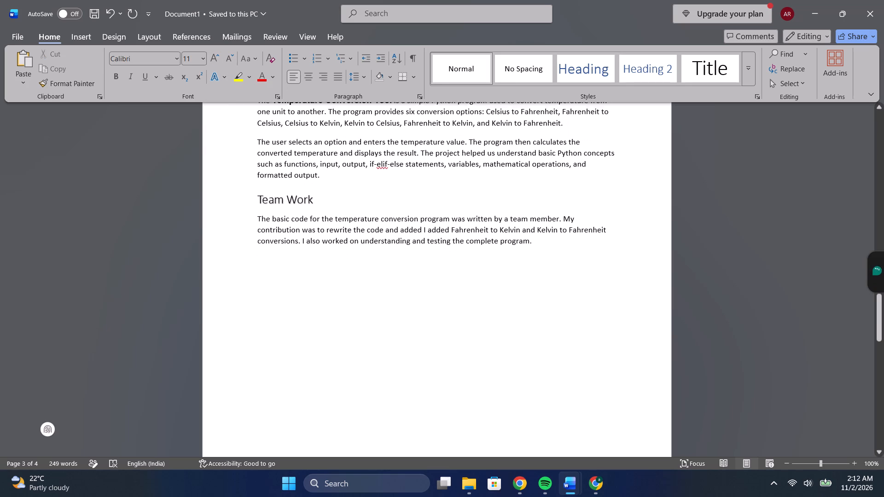
pyautogui.scroll(3, 371, 323)
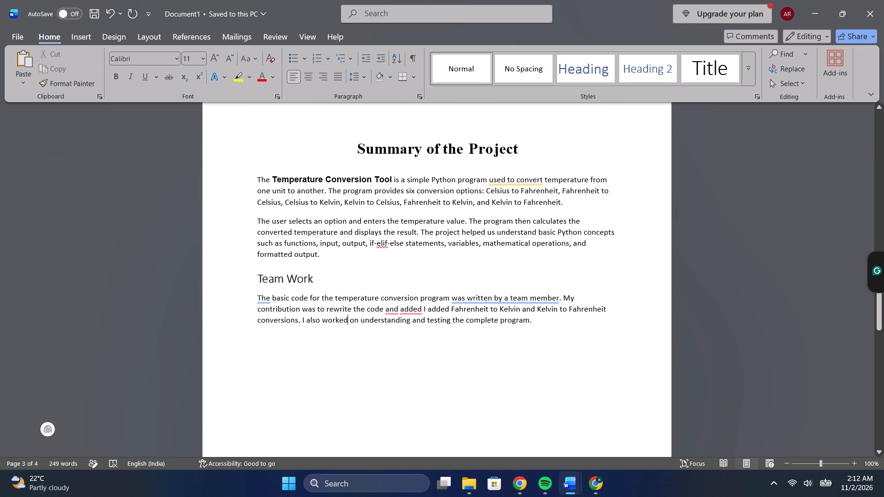
pyautogui.click(439, 347)
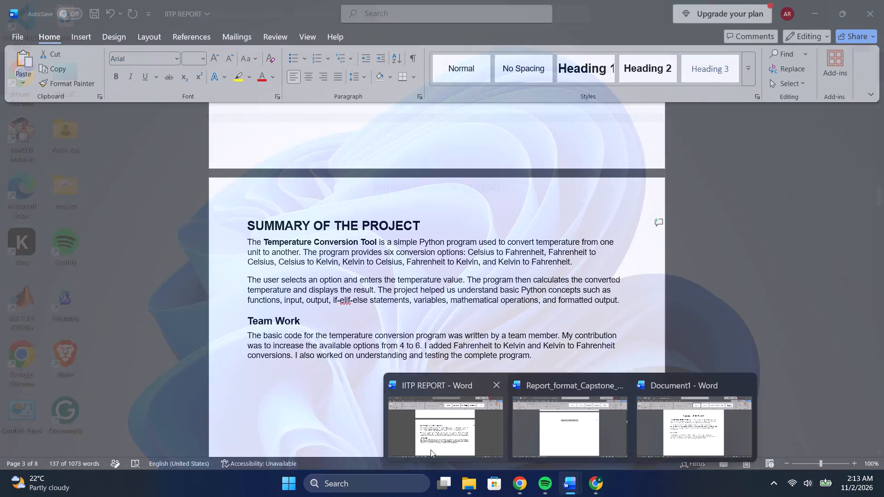
pyautogui.click(574, 422)
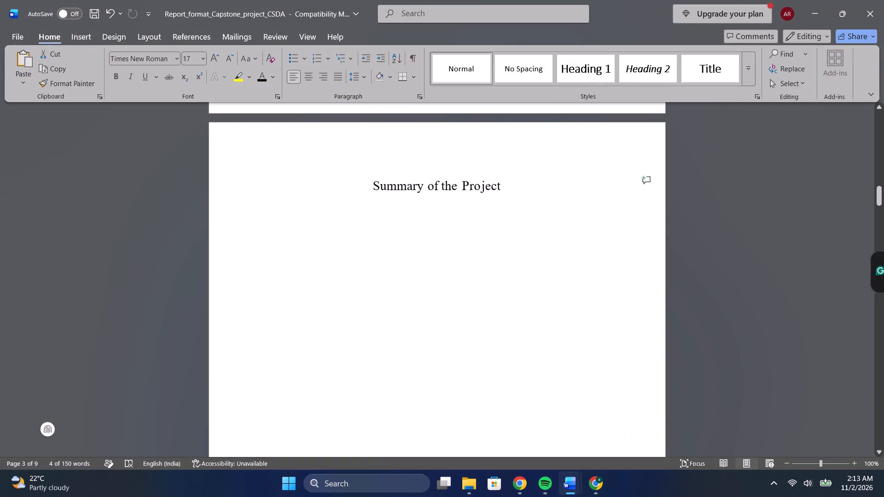
pyautogui.scroll(20, 502, 309)
pyautogui.scroll(1, 502, 309)
pyautogui.scroll(-2, 502, 308)
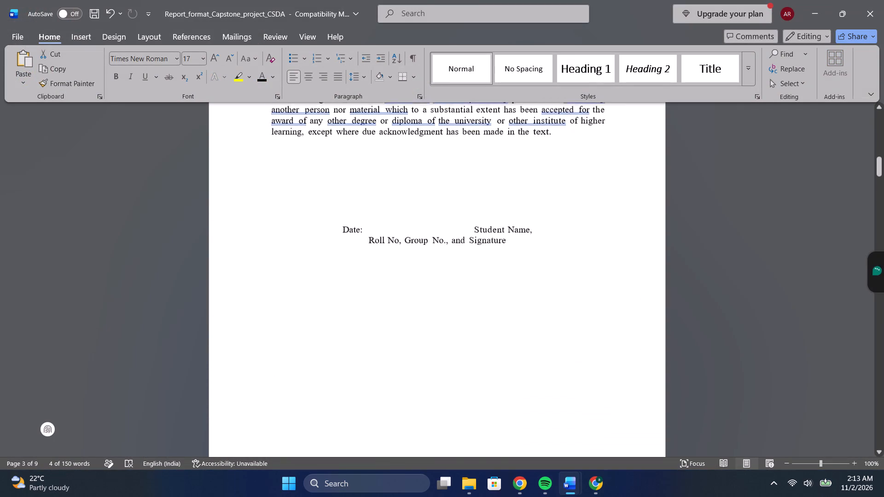
pyautogui.scroll(-14, 502, 308)
pyautogui.scroll(-20, 502, 308)
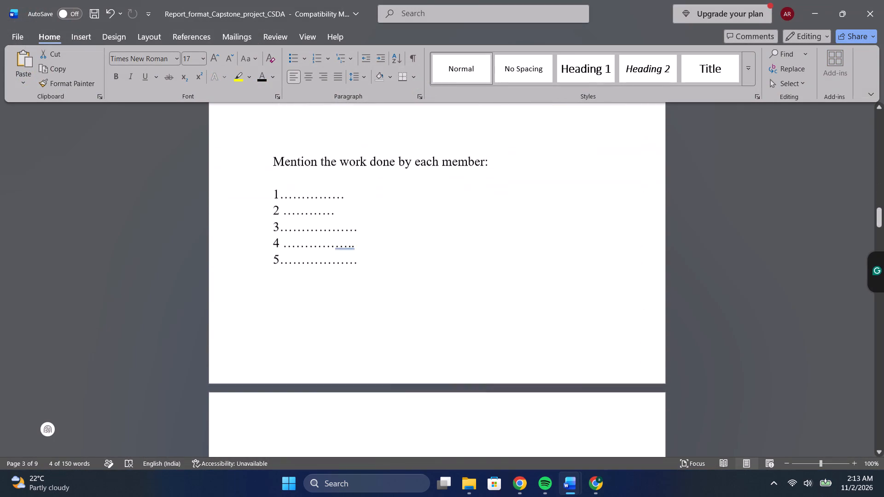
pyautogui.scroll(-11, 502, 308)
pyautogui.scroll(6, 502, 308)
pyautogui.scroll(-1, 502, 308)
pyautogui.scroll(4, 502, 308)
pyautogui.scroll(-5, 502, 308)
pyautogui.scroll(7, 502, 308)
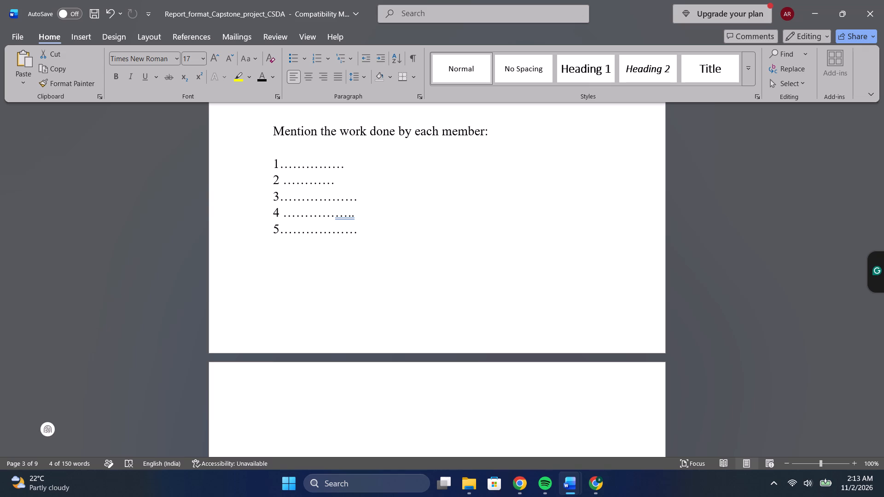
pyautogui.scroll(-8, 536, 453)
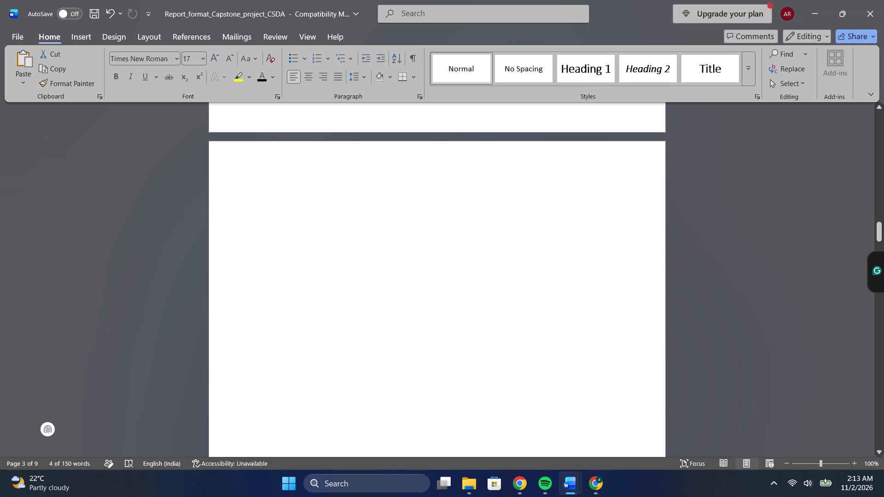
pyautogui.scroll(-6, 536, 454)
pyautogui.scroll(-20, 536, 454)
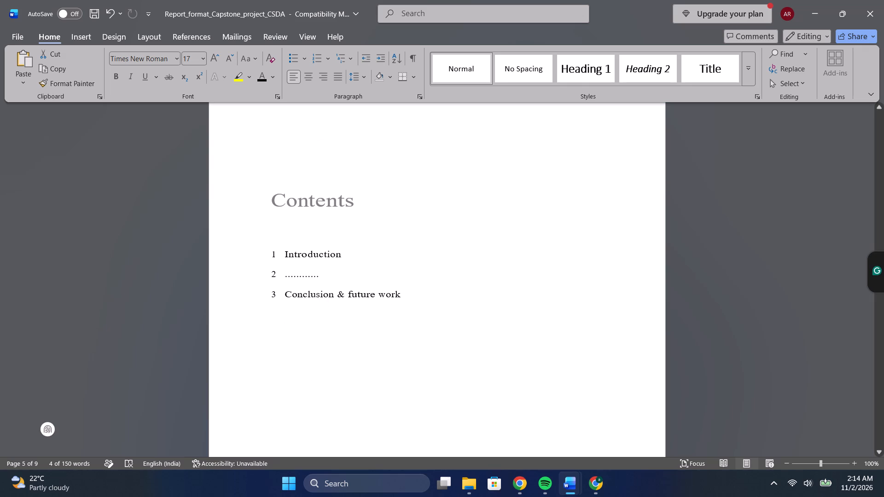
pyautogui.scroll(4, 561, 398)
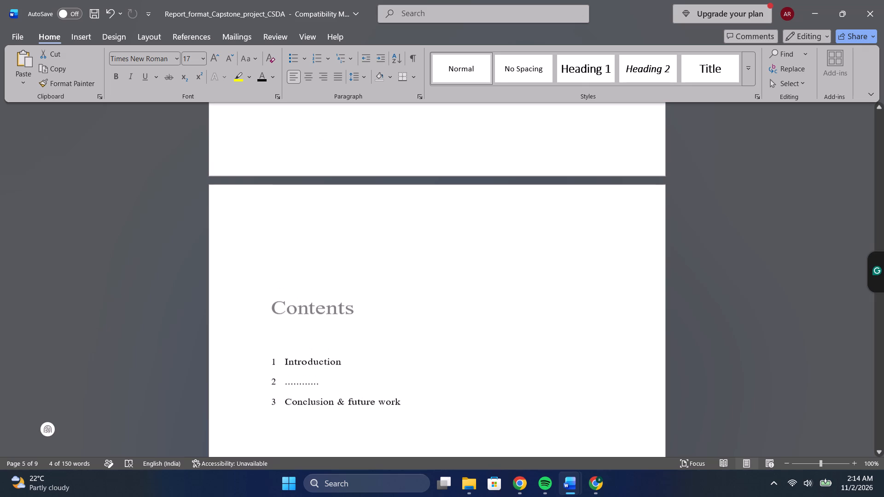
# Compare the Contents page of the IITP REPORT document with the Contents page of the Capstone report template.
pyautogui.click(465, 433)
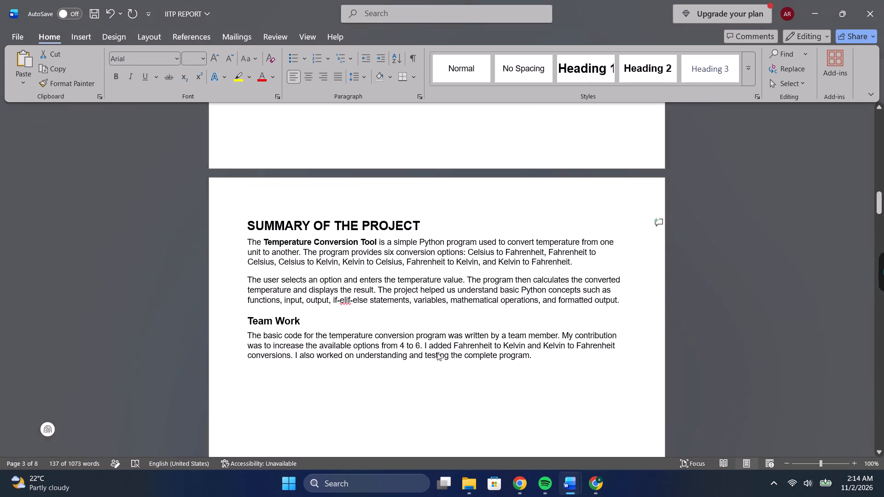
pyautogui.scroll(-17, 428, 320)
pyautogui.scroll(2, 428, 320)
pyautogui.scroll(-10, 428, 320)
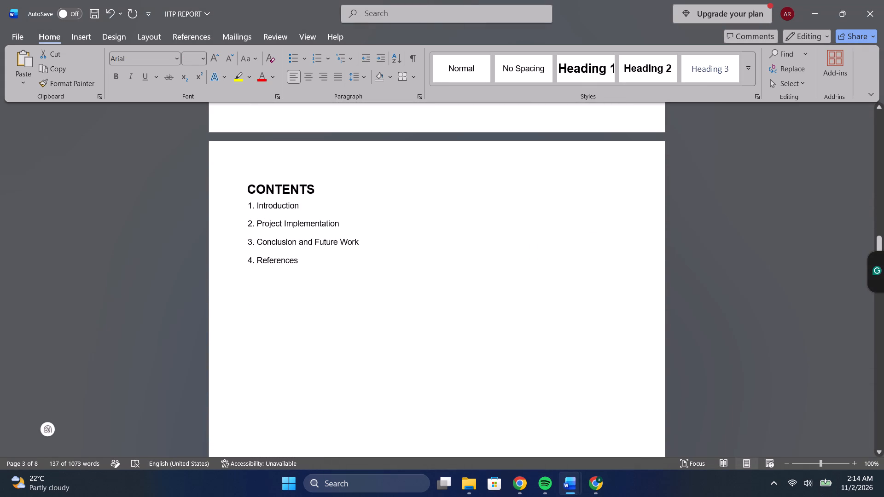
pyautogui.click(562, 426)
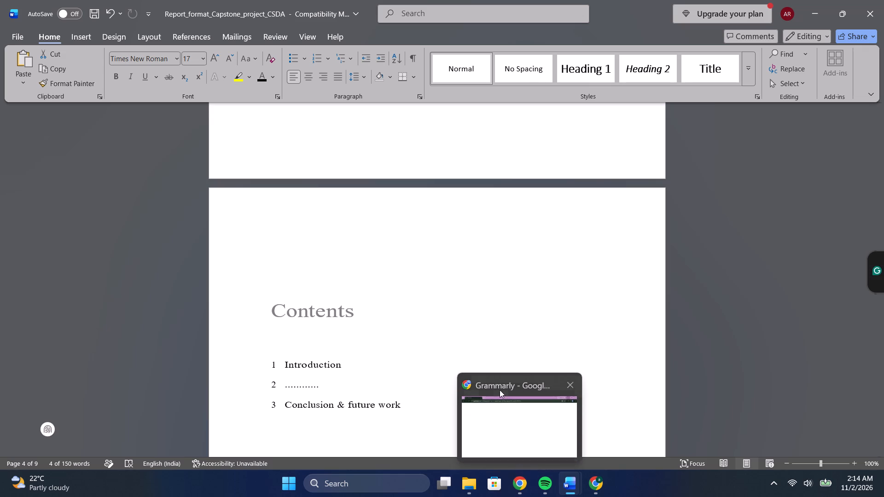
pyautogui.scroll(-3, 478, 338)
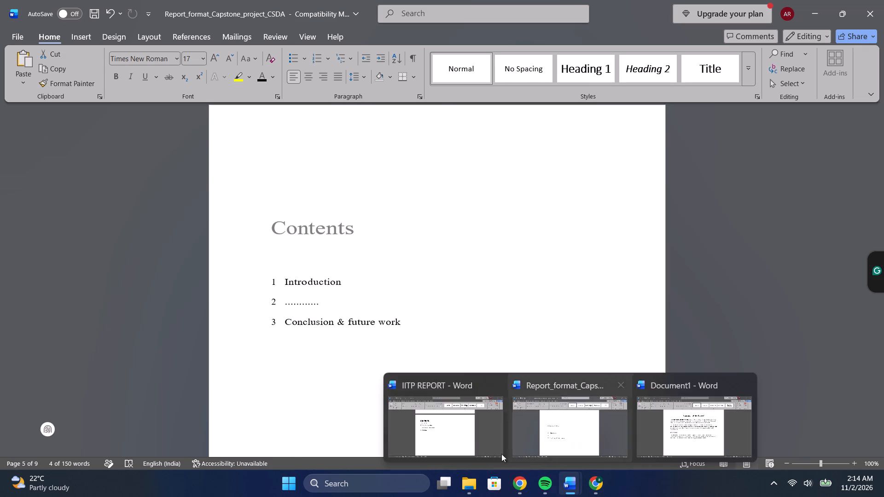
pyautogui.click(471, 447)
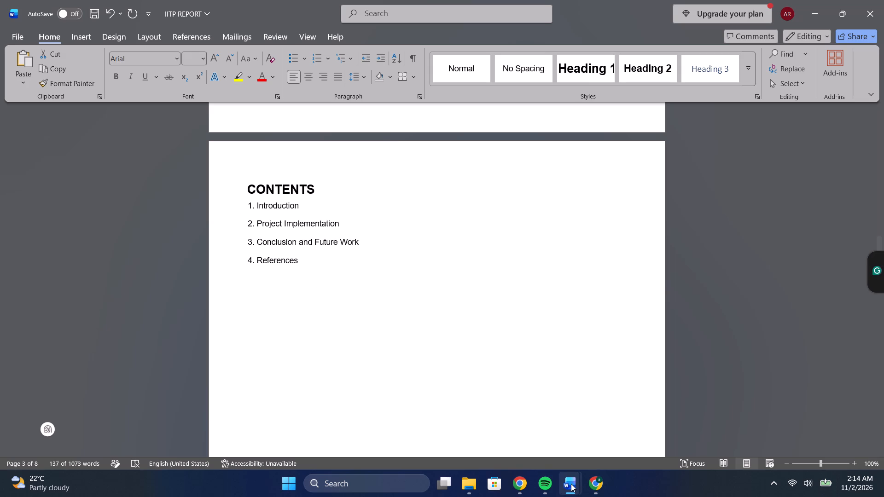
pyautogui.click(574, 438)
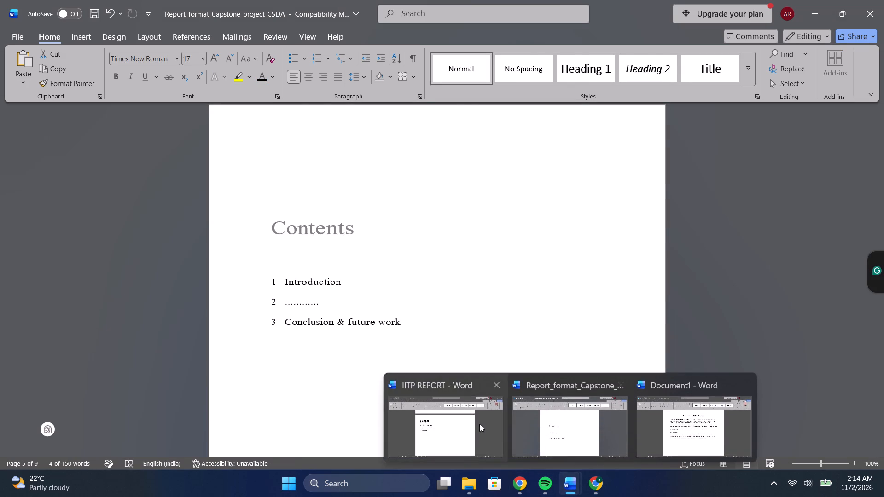
# Examine Chapter 1 of IITP REPORT, including the conversion options table under 1.4 Features of the Project.
pyautogui.click(479, 424)
pyautogui.scroll(1, 429, 367)
pyautogui.scroll(-7, 429, 367)
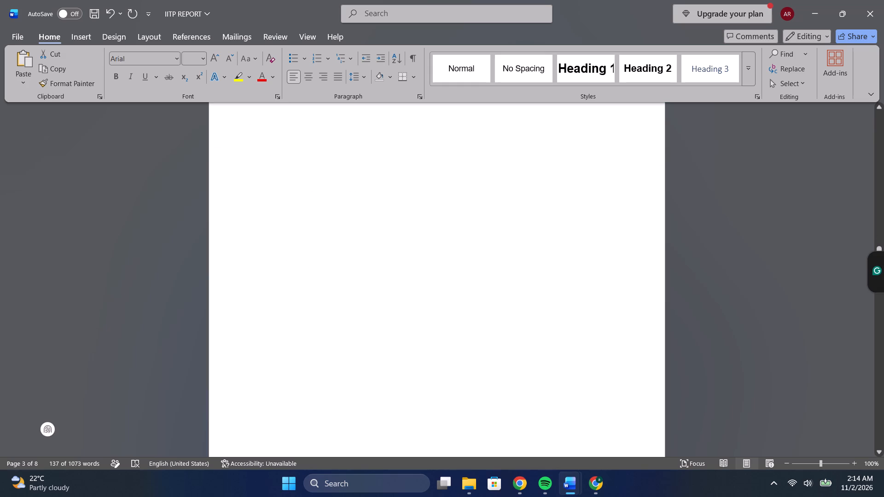
pyautogui.scroll(-20, 429, 367)
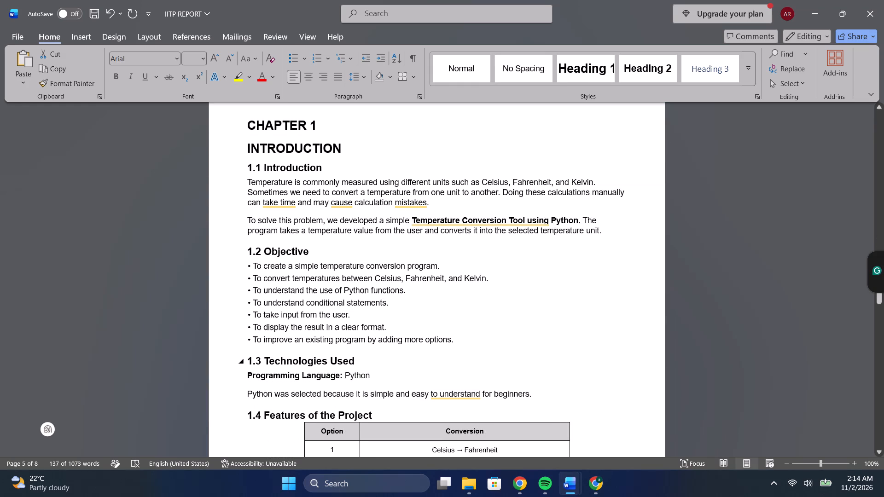
pyautogui.scroll(-7, 429, 367)
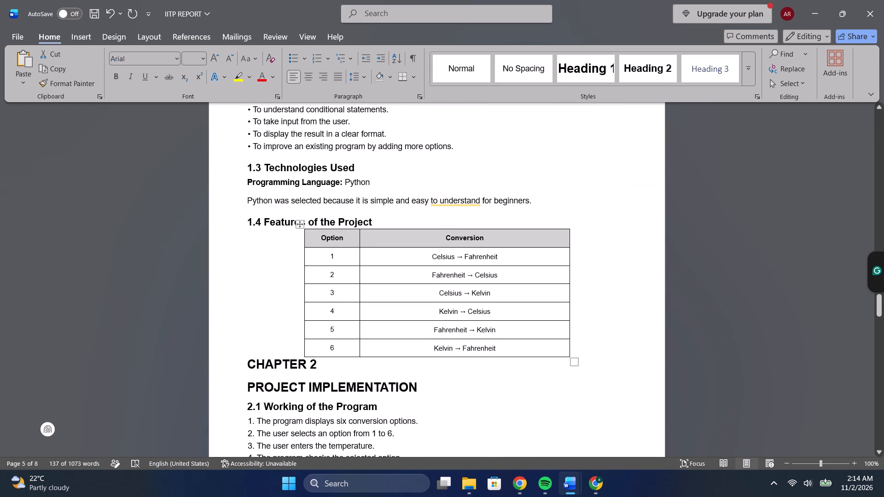
pyautogui.click(302, 224)
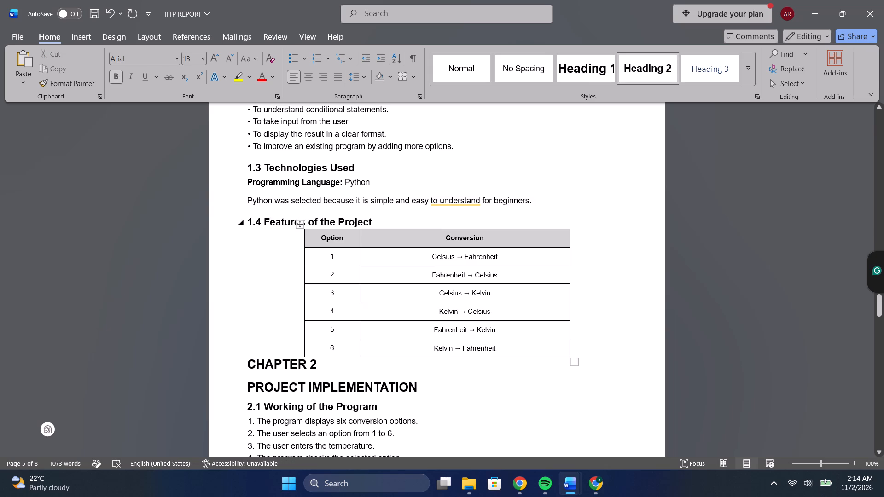
pyautogui.moveTo(302, 228); pyautogui.dragTo(303, 240)
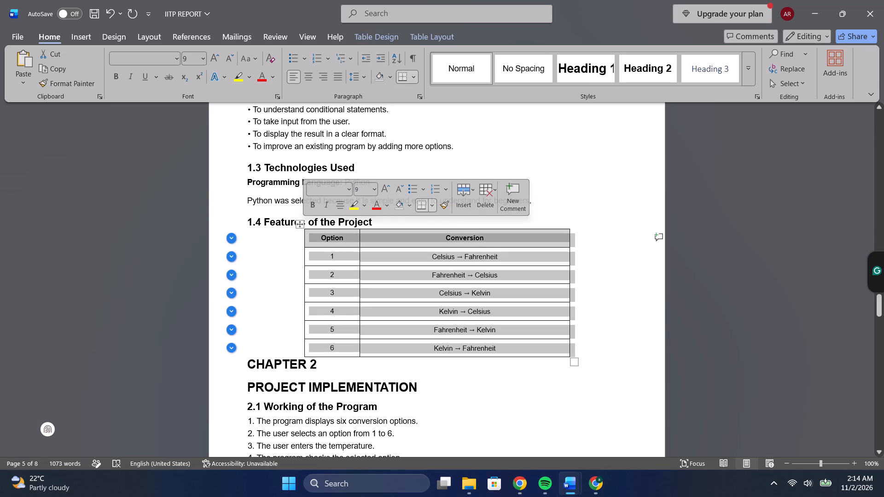
pyautogui.click(278, 258)
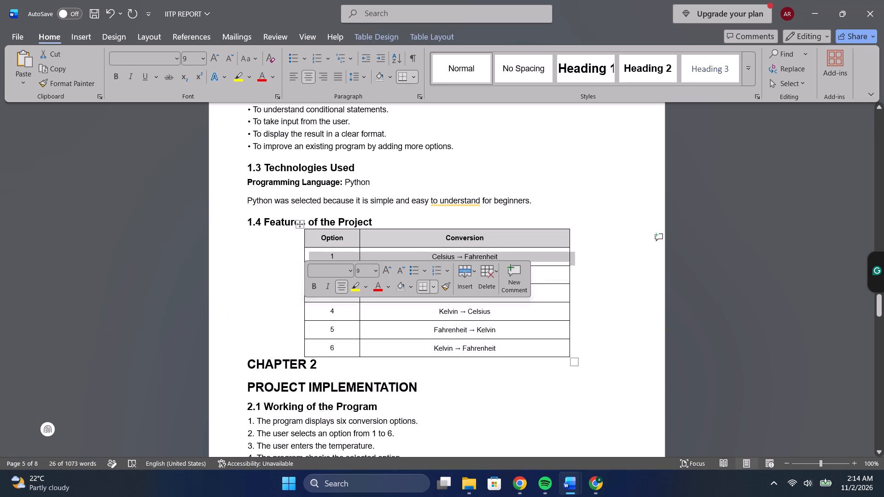
pyautogui.click(662, 358)
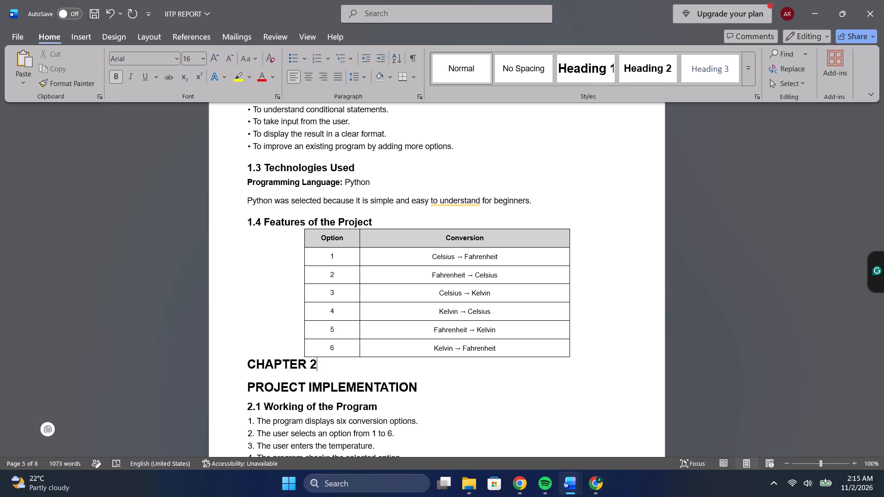
# Examine Chapter 1 and Chapter 2 of IITP REPORT, from 1.1 Introduction to 2.6 Code of the Project.
pyautogui.scroll(9, 643, 338)
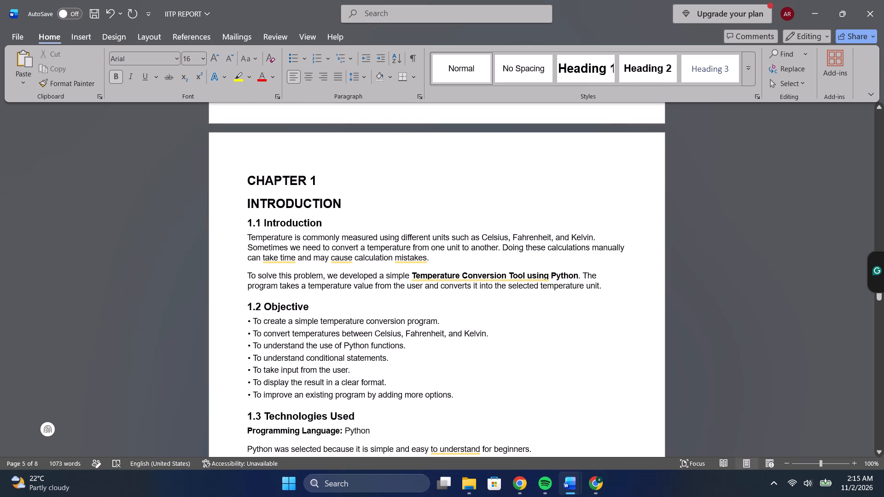
pyautogui.scroll(-4, 663, 297)
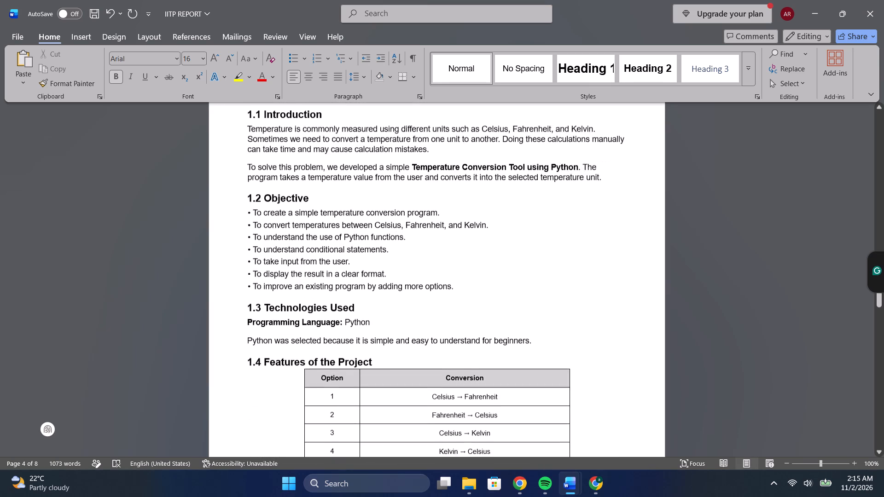
pyautogui.scroll(-6, 663, 297)
pyautogui.scroll(-4, 680, 350)
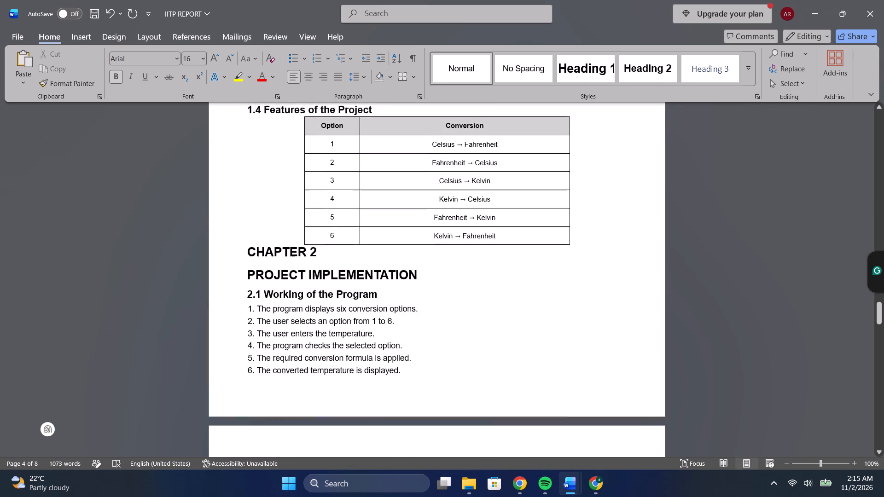
pyautogui.scroll(-5, 613, 331)
pyautogui.scroll(-3, 409, 367)
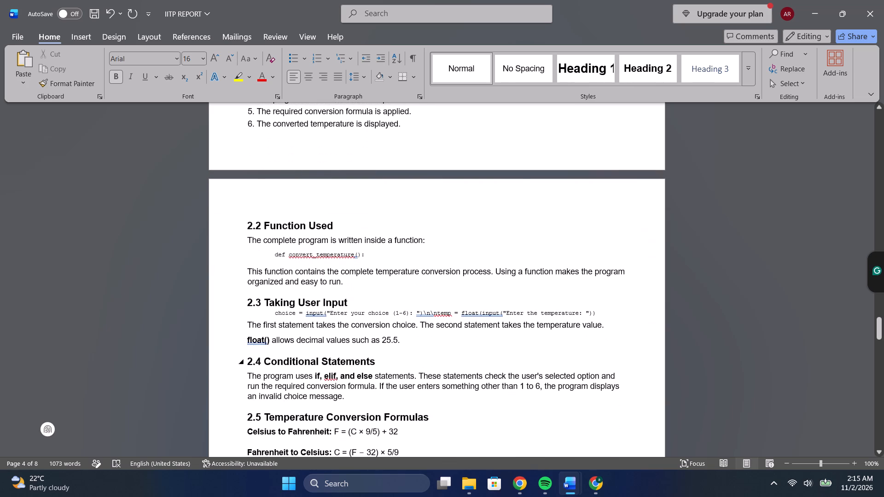
pyautogui.scroll(2, 409, 367)
pyautogui.scroll(-6, 409, 367)
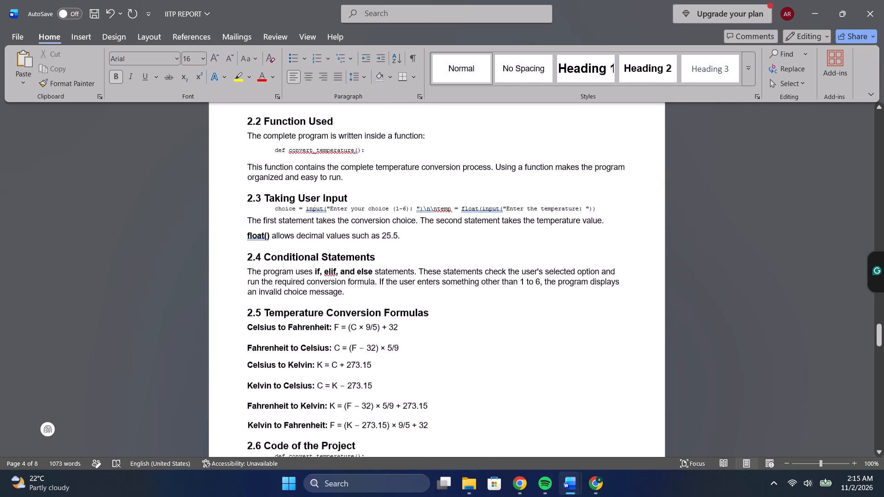
pyautogui.scroll(-2, 410, 344)
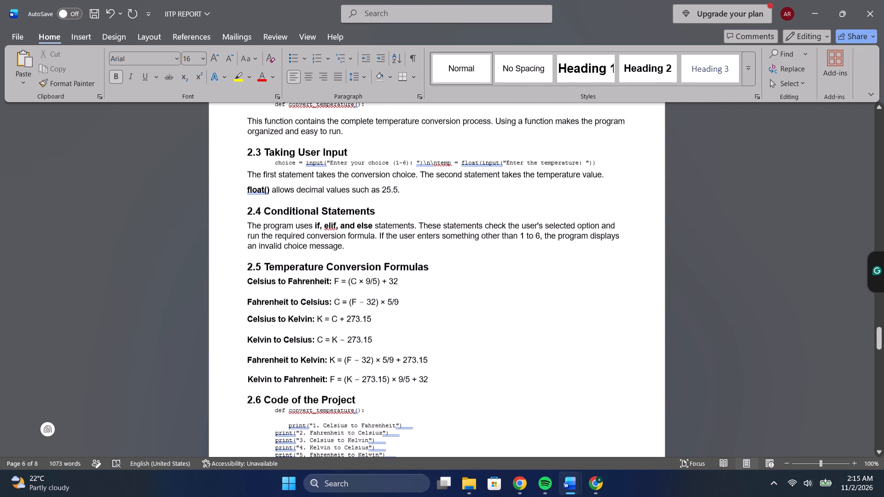
pyautogui.scroll(-4, 410, 344)
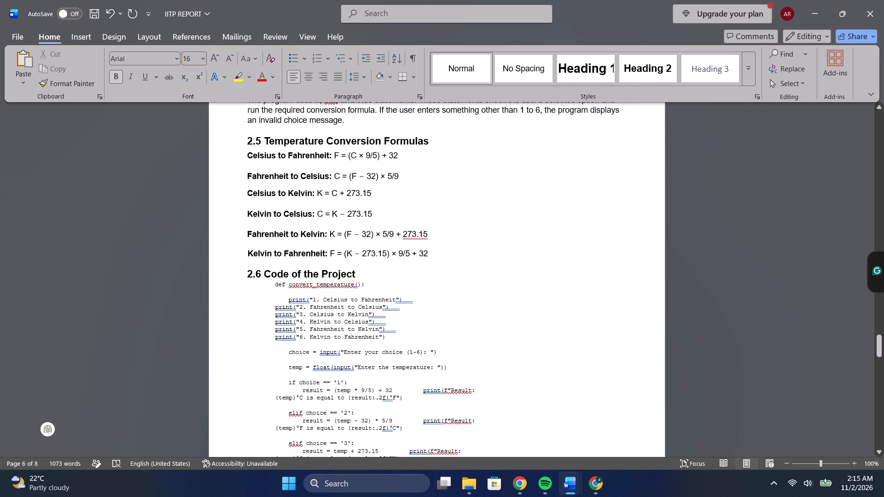
pyautogui.scroll(-3, 392, 295)
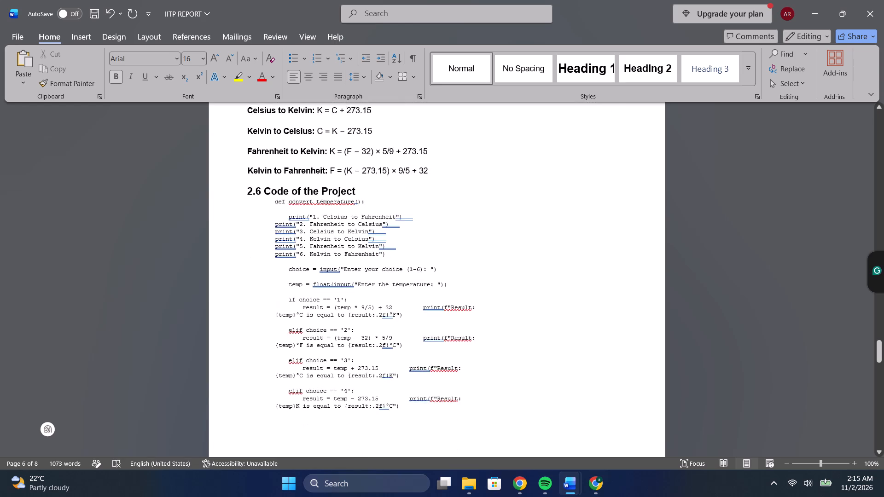
pyautogui.scroll(-3, 392, 303)
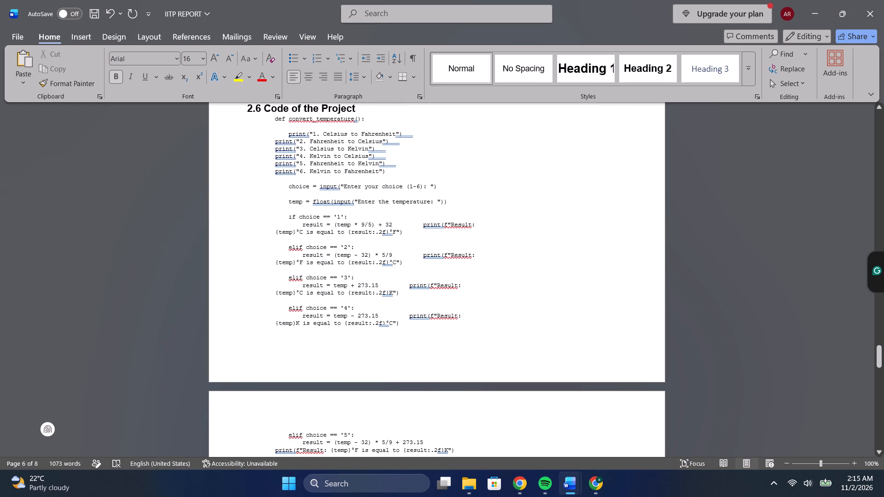
# Examine the rest of IITP REPORT, from the end of the project code through Chapter 3 and References.
pyautogui.scroll(-10, 433, 295)
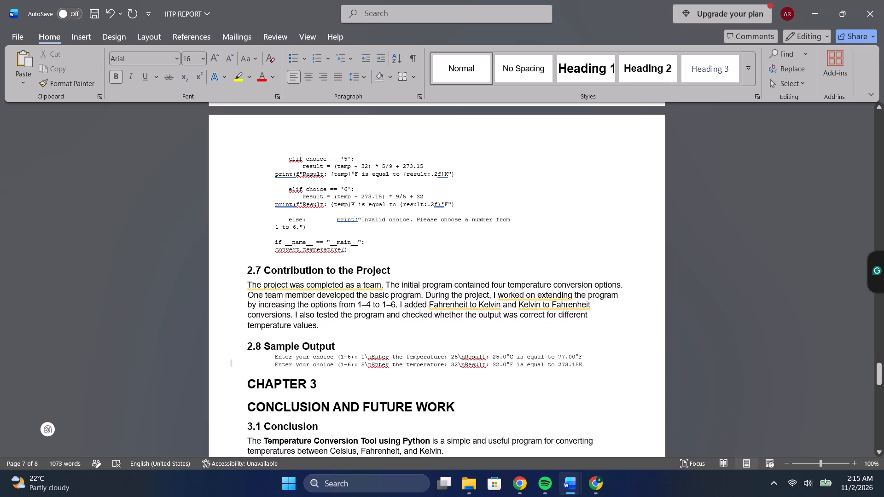
pyautogui.scroll(-4, 462, 360)
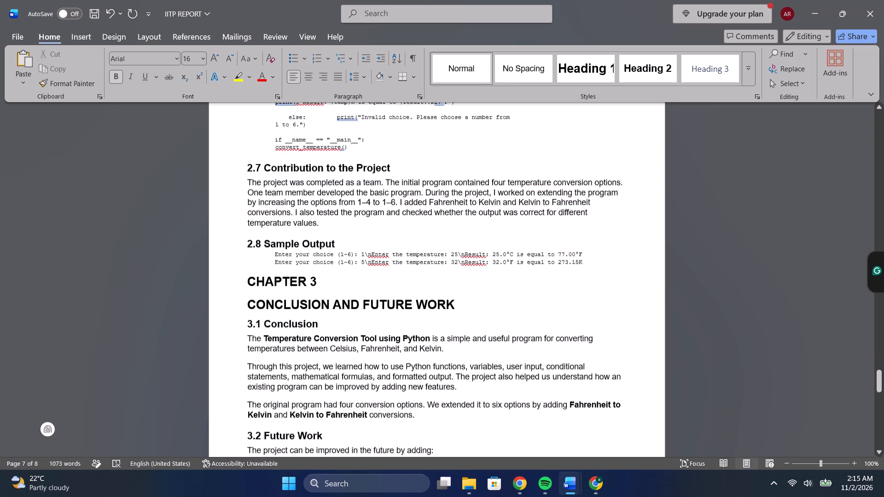
pyautogui.scroll(-9, 462, 359)
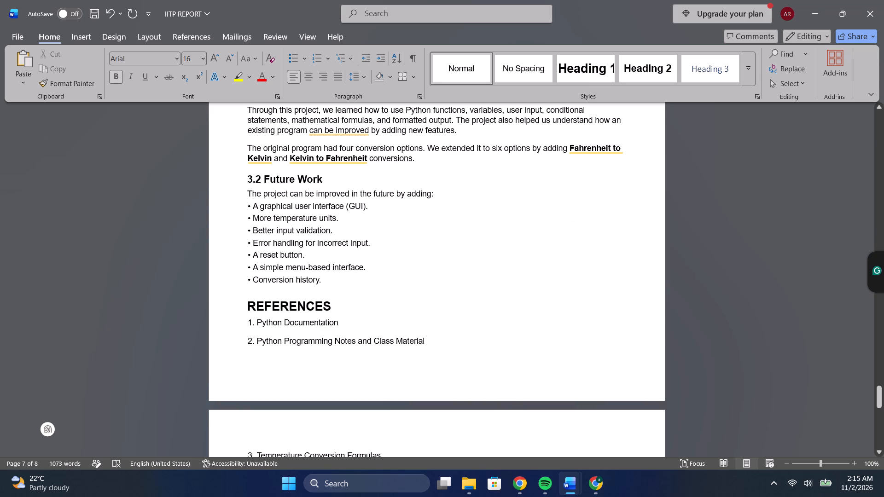
pyautogui.scroll(-7, 378, 310)
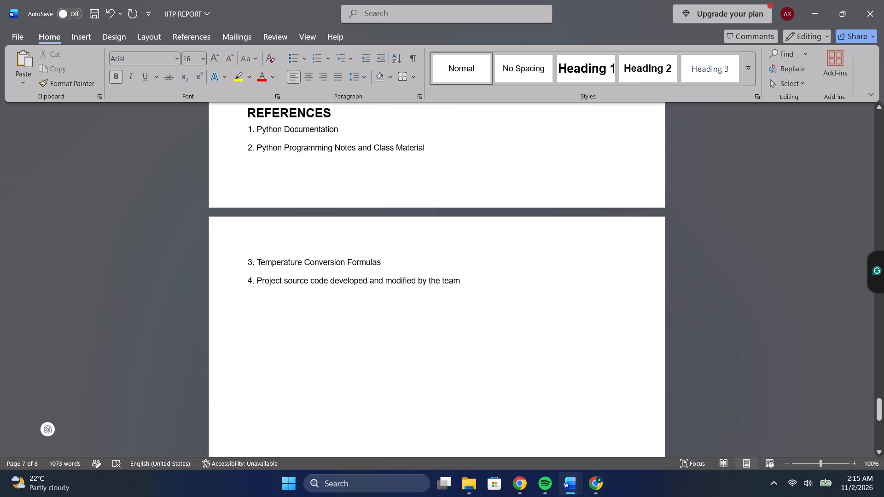
pyautogui.scroll(11, 378, 310)
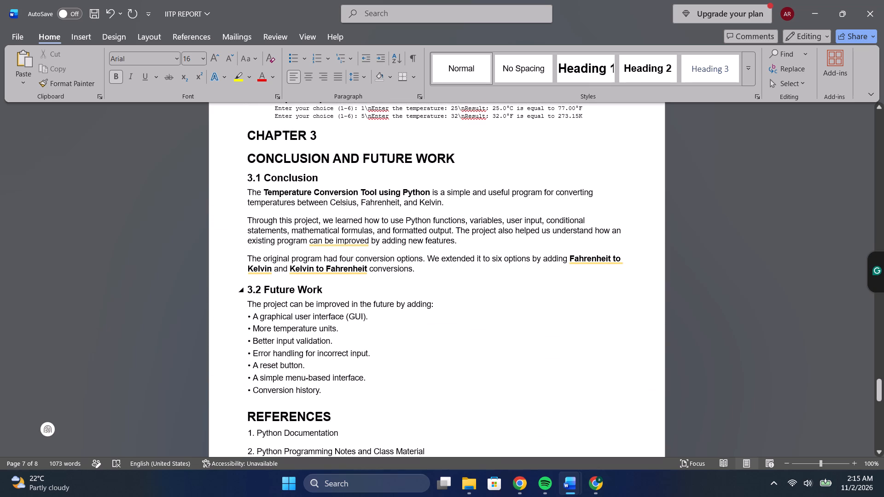
pyautogui.scroll(-11, 384, 298)
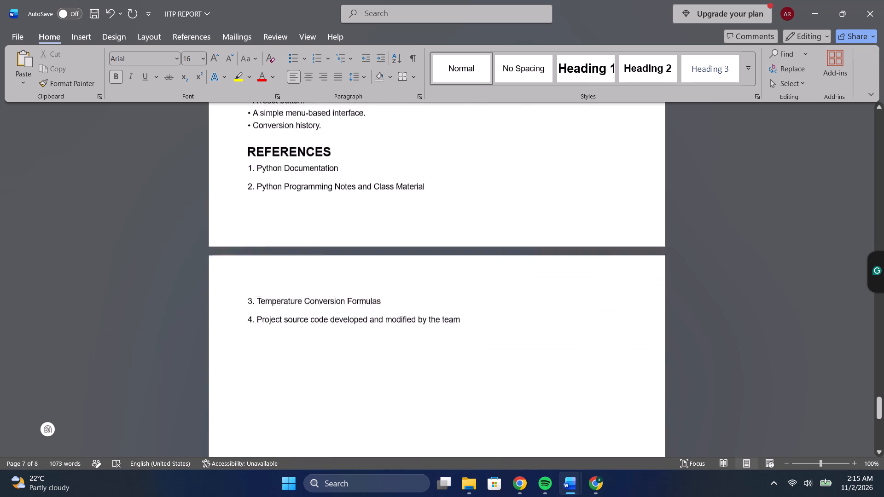
pyautogui.scroll(-3, 387, 308)
pyautogui.scroll(-20, 387, 308)
pyautogui.scroll(-3, 387, 308)
pyautogui.scroll(6, 387, 308)
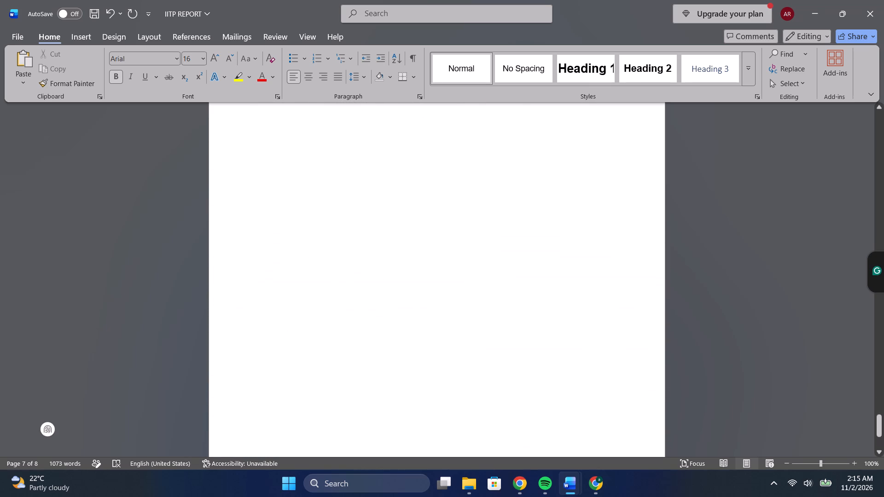
pyautogui.scroll(20, 387, 309)
pyautogui.scroll(9, 387, 309)
pyautogui.scroll(-1, 387, 309)
pyautogui.scroll(8, 387, 309)
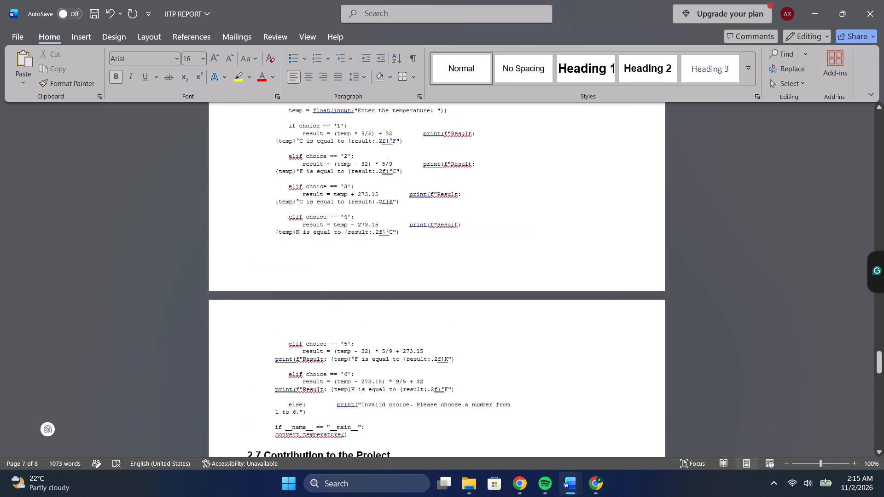
pyautogui.scroll(20, 387, 309)
pyautogui.scroll(15, 387, 309)
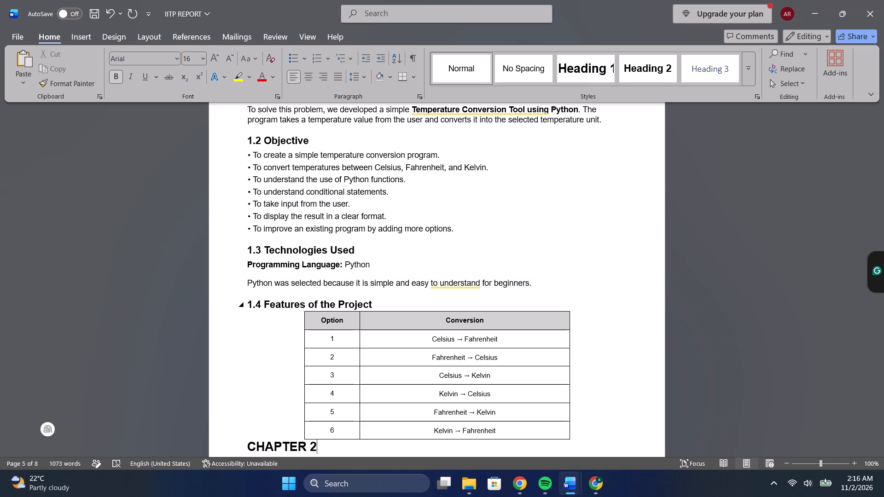
# Switch to Document1 and review the Summary of the Project page and the blank page following it.
pyautogui.click(569, 480)
pyautogui.click(584, 427)
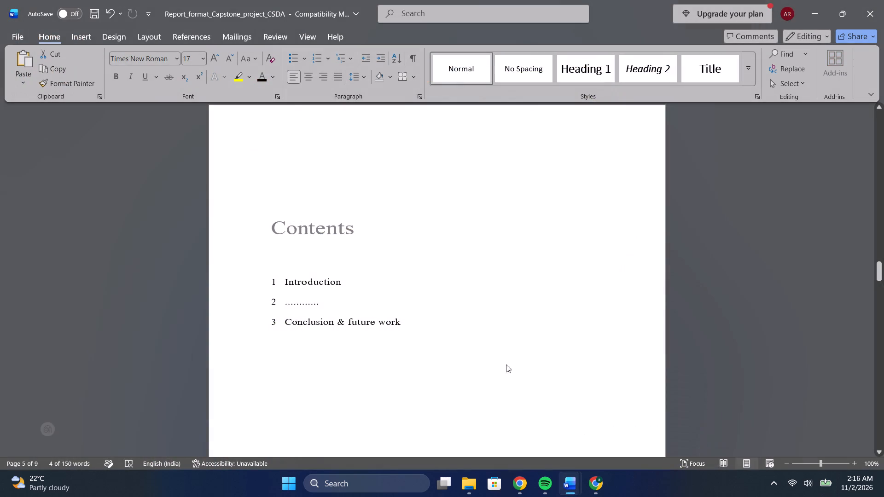
pyautogui.click(712, 429)
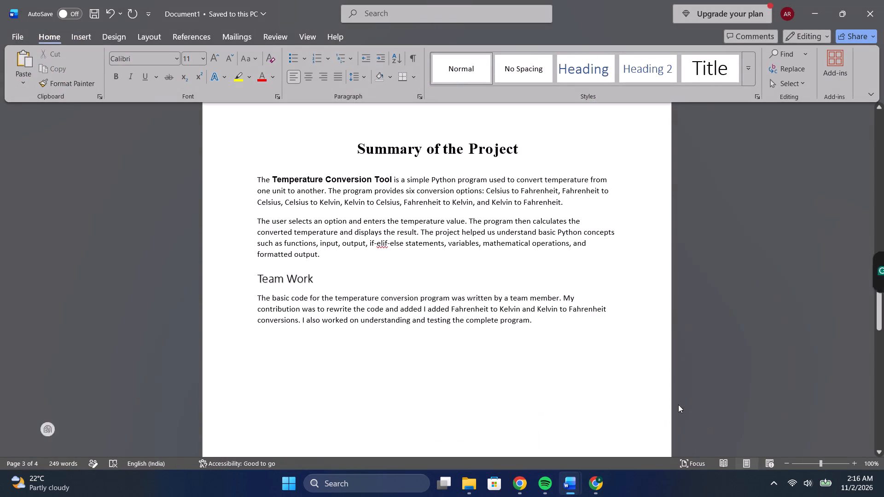
pyautogui.scroll(-3, 572, 352)
pyautogui.scroll(5, 572, 352)
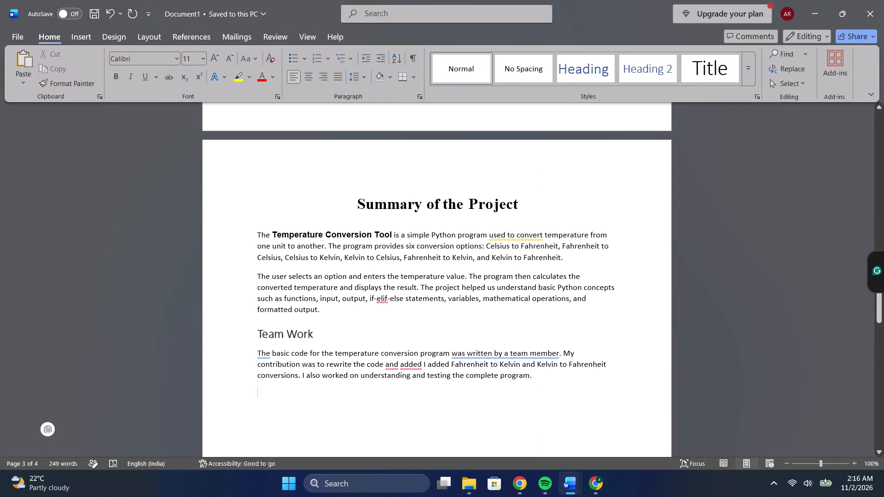
pyautogui.scroll(-3, 576, 326)
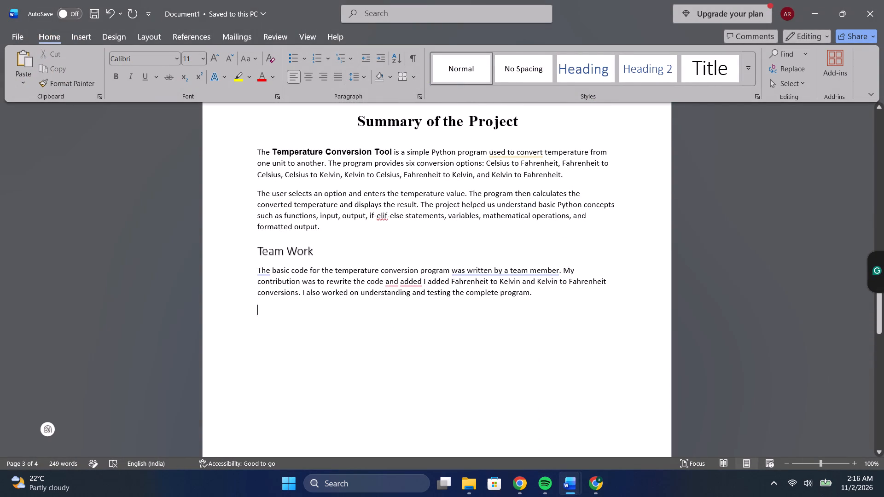
pyautogui.scroll(3, 576, 326)
pyautogui.scroll(-16, 576, 326)
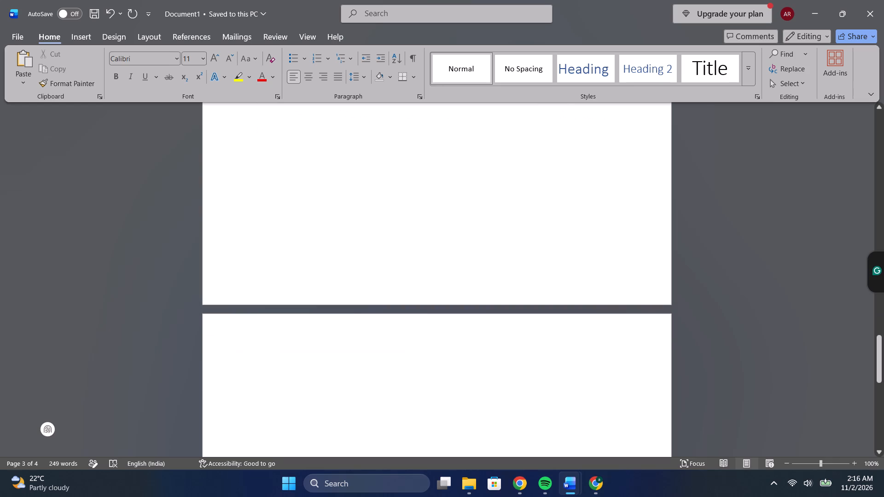
# Indent the Roll No line on Document1's cover page by six spaces, aligning it under the student name.
pyautogui.scroll(20, 576, 326)
pyautogui.scroll(16, 576, 326)
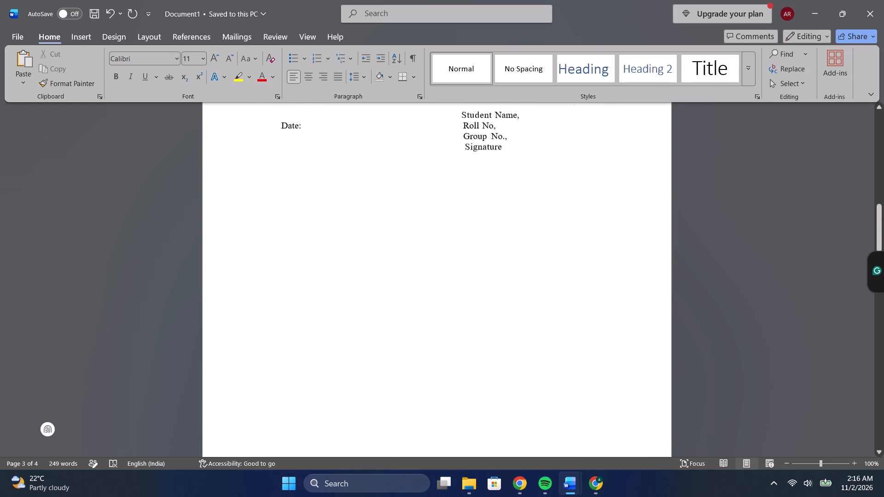
pyautogui.scroll(6, 576, 326)
pyautogui.scroll(19, 576, 326)
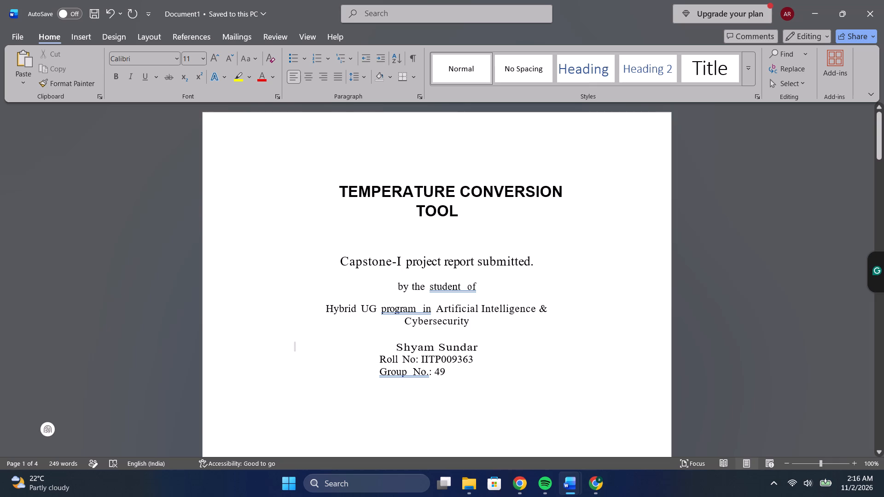
pyautogui.click(379, 362)
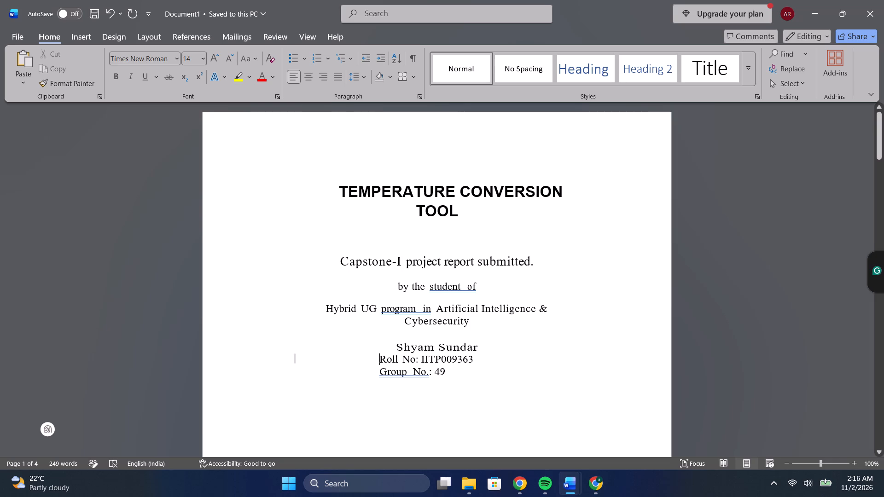
pyautogui.press('space')
pyautogui.press('space')
pyautogui.press('space')
pyautogui.press('space')
pyautogui.press('space')
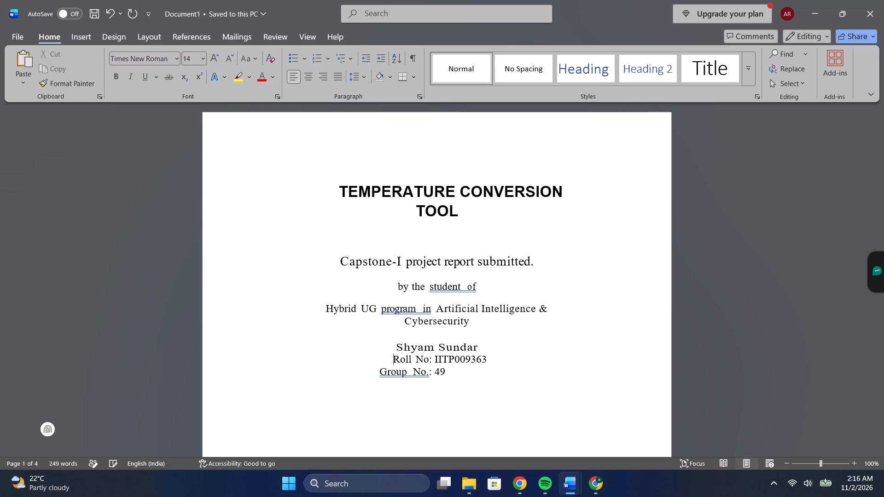
pyautogui.press('space')
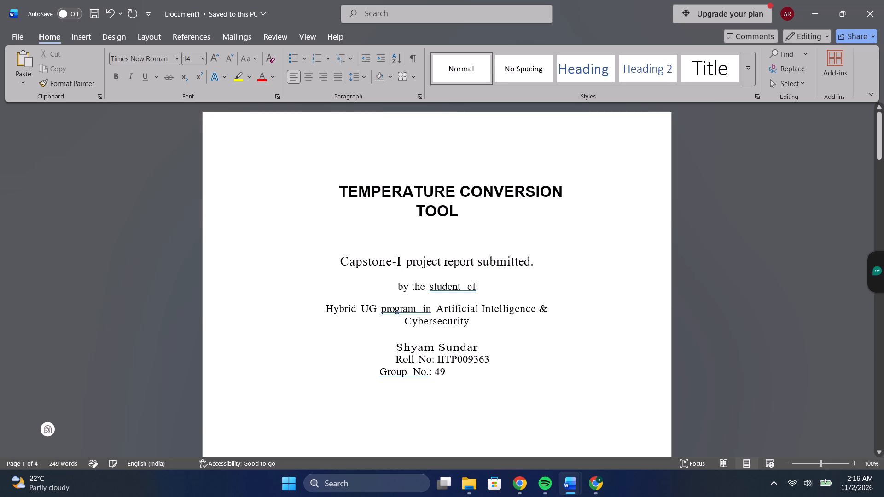
# Indent the Group No. line on the cover page by six spaces, aligning it under the Roll No line.
pyautogui.click(379, 373)
pyautogui.press('space')
pyautogui.press('space')
pyautogui.press('space')
pyautogui.press('space')
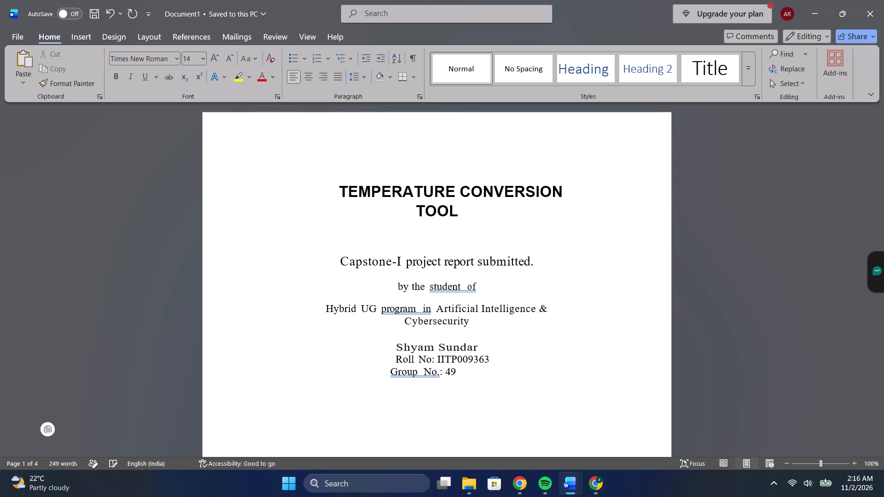
pyautogui.press('space')
pyautogui.press('space')
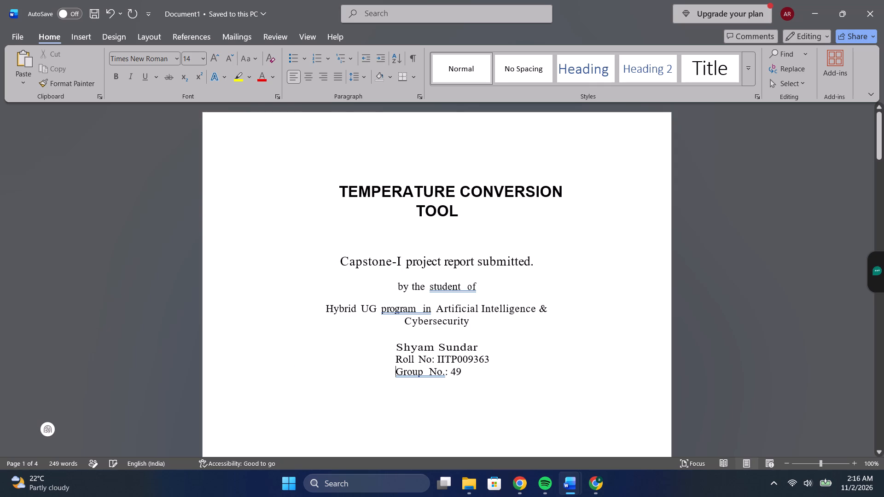
pyautogui.click(571, 296)
# Review Document1 from the cover page through the Declaration and Summary of the Project to the blank last page.
pyautogui.scroll(-3, 558, 358)
pyautogui.scroll(-4, 536, 294)
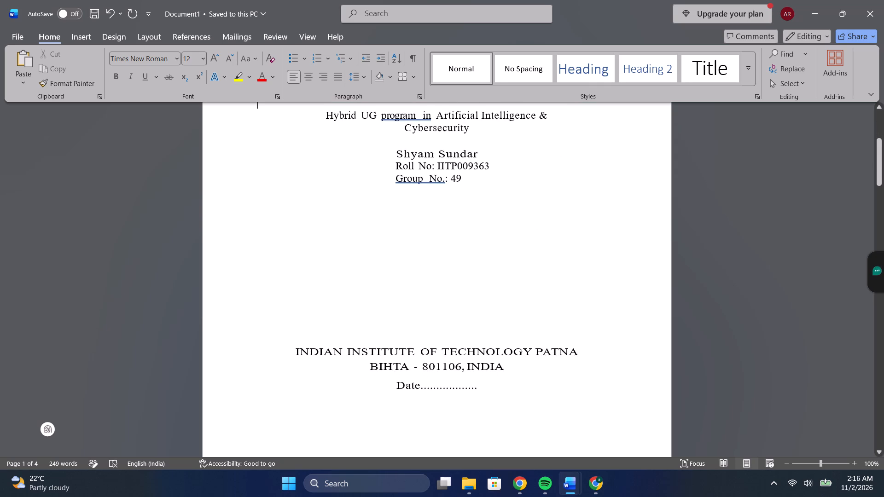
pyautogui.scroll(4, 530, 277)
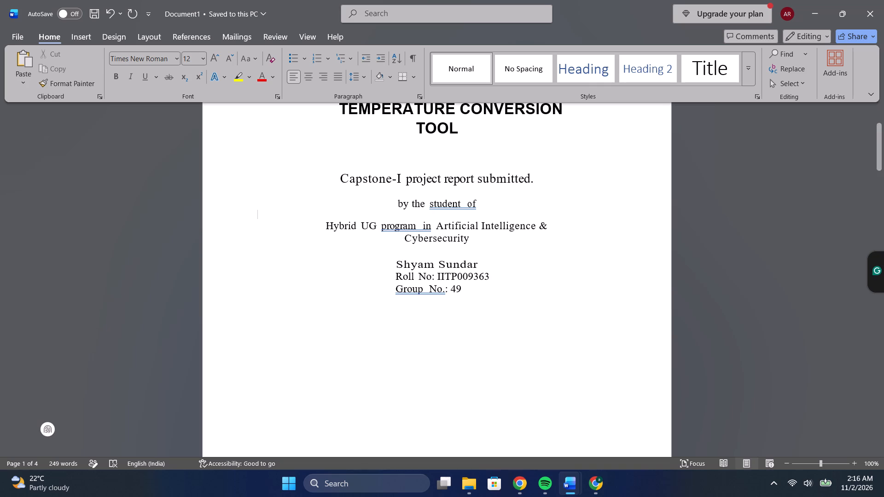
pyautogui.scroll(-5, 530, 277)
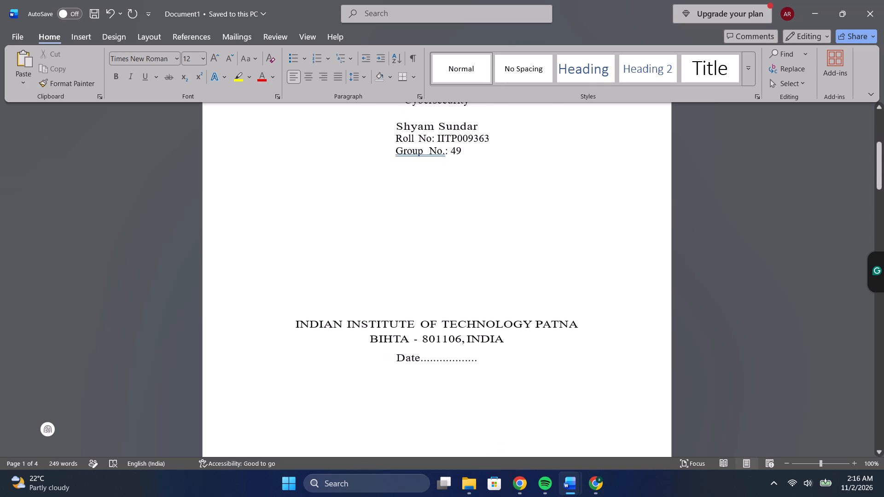
pyautogui.scroll(-17, 530, 277)
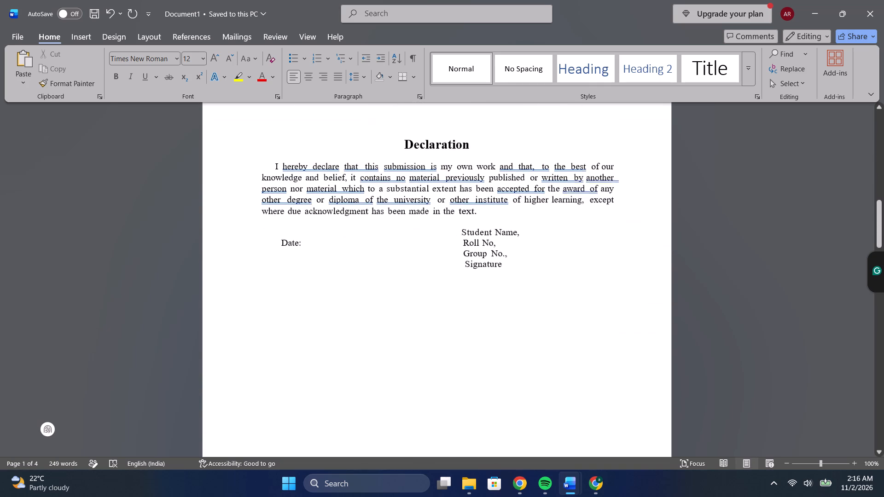
pyautogui.scroll(-9, 533, 306)
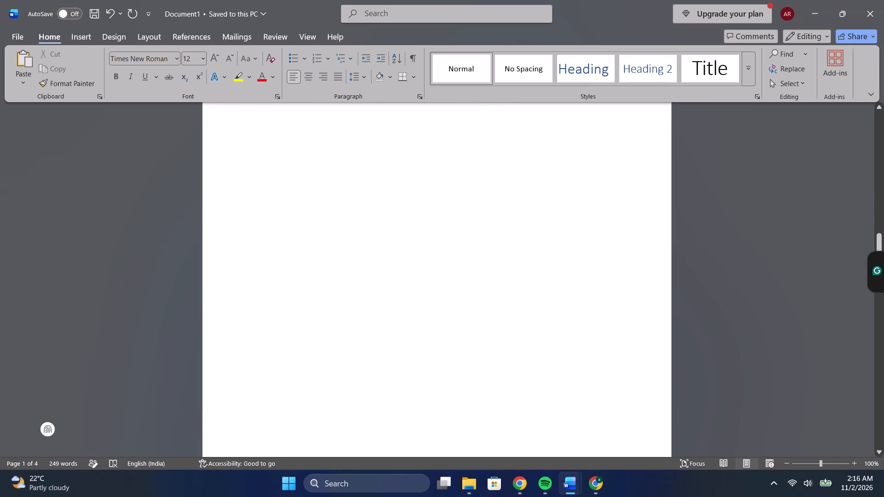
pyautogui.scroll(-7, 534, 318)
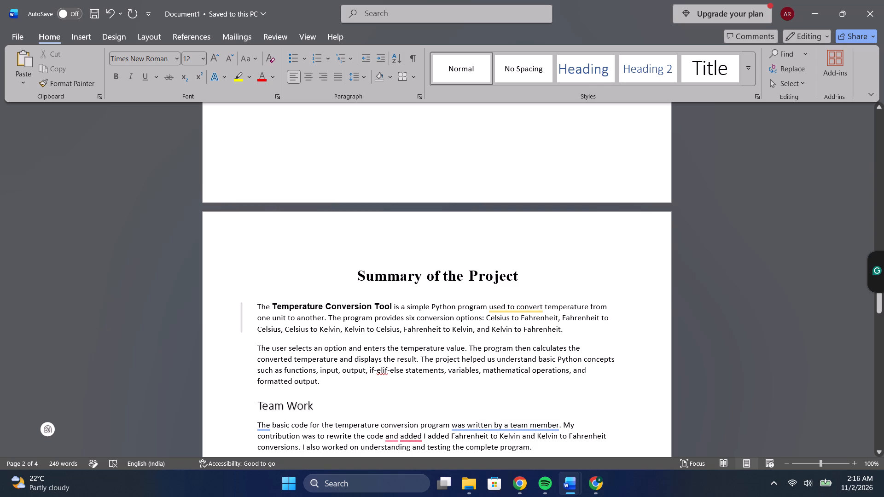
pyautogui.scroll(-2, 538, 328)
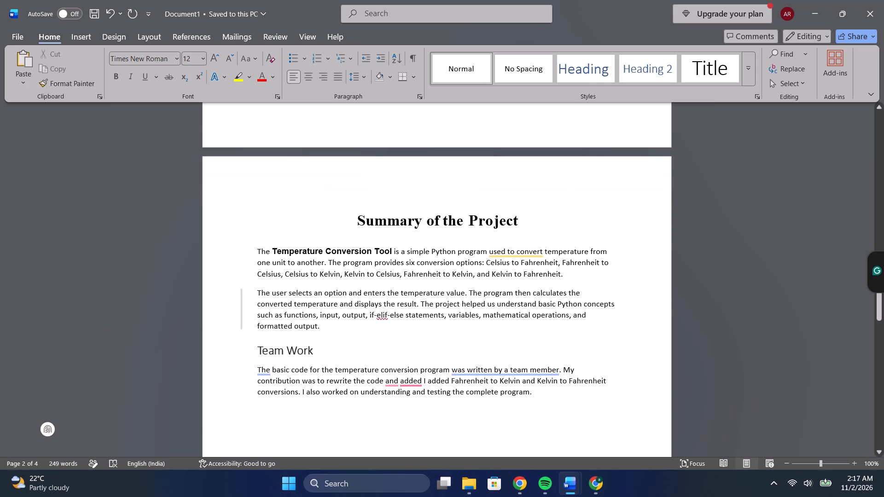
pyautogui.scroll(-2, 539, 328)
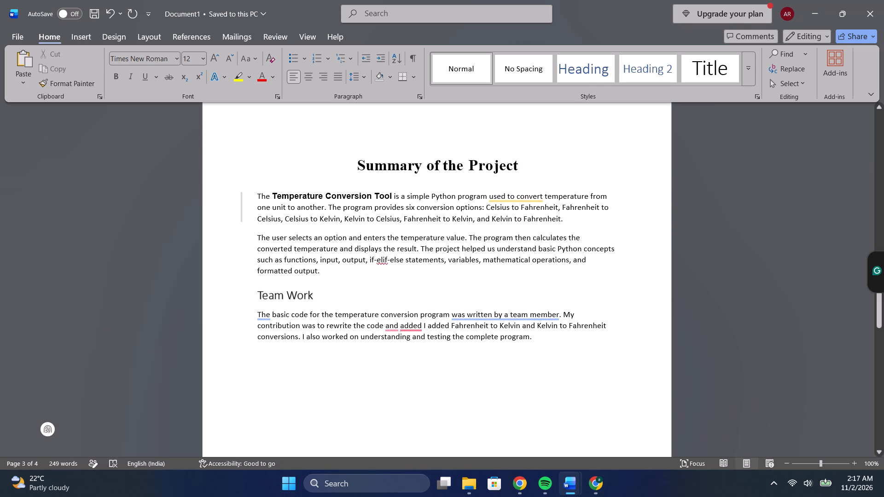
pyautogui.scroll(-20, 472, 243)
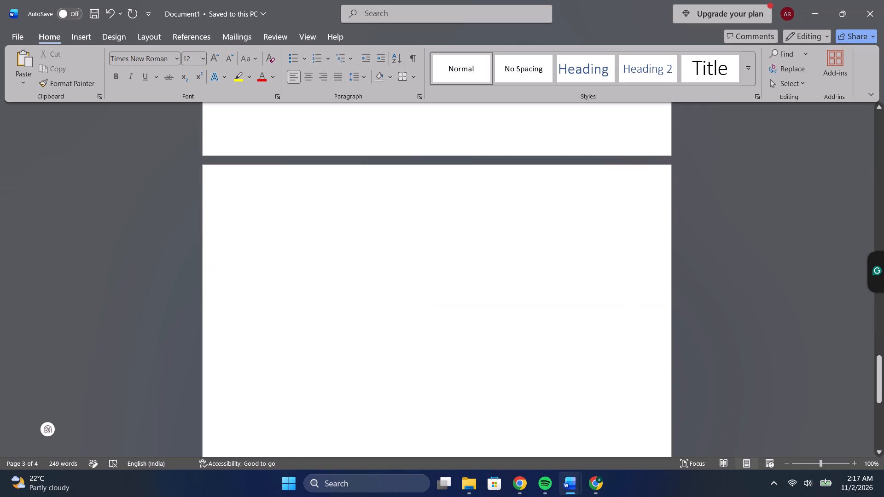
# Switch to IITP REPORT and examine its Summary of the Project page, including the Team Work section.
pyautogui.click(470, 430)
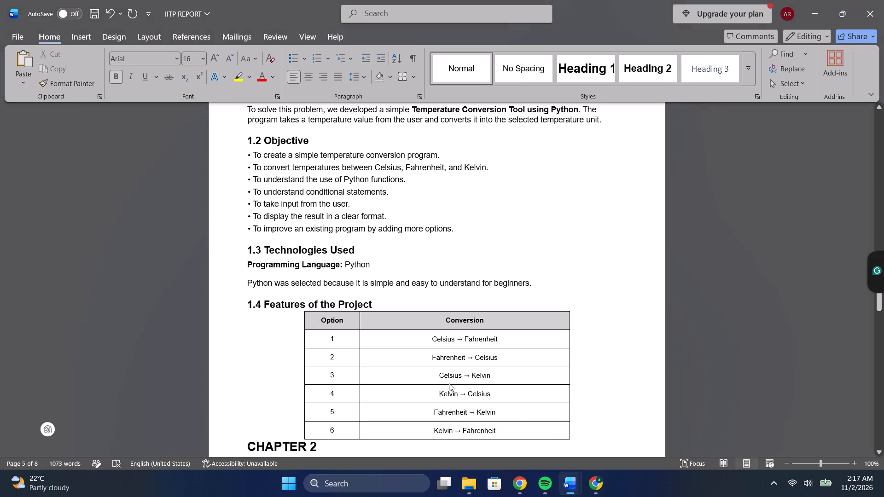
pyautogui.scroll(-3, 435, 342)
pyautogui.scroll(20, 435, 342)
pyautogui.scroll(4, 435, 342)
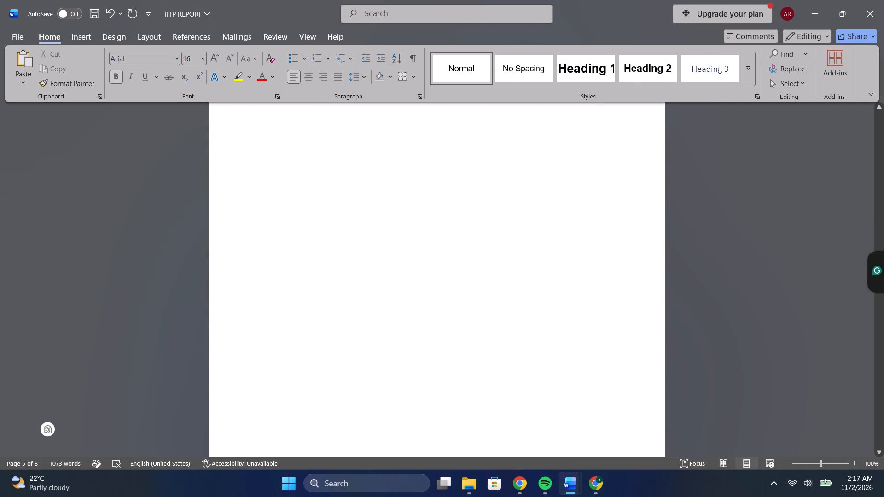
pyautogui.scroll(12, 434, 342)
pyautogui.scroll(17, 434, 342)
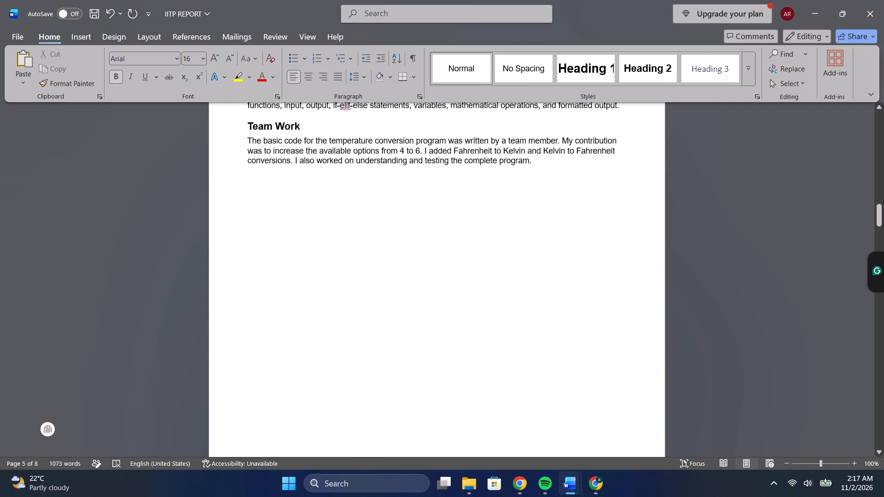
pyautogui.scroll(19, 434, 342)
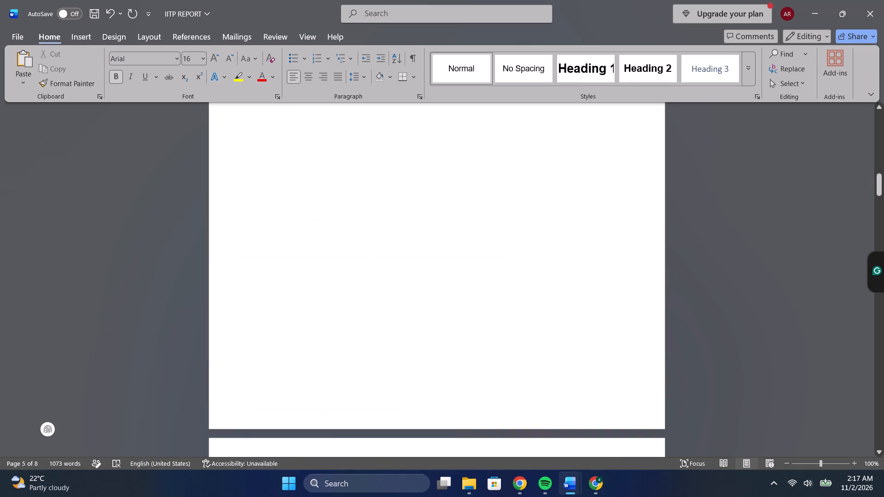
pyautogui.scroll(8, 434, 342)
pyautogui.scroll(-14, 434, 342)
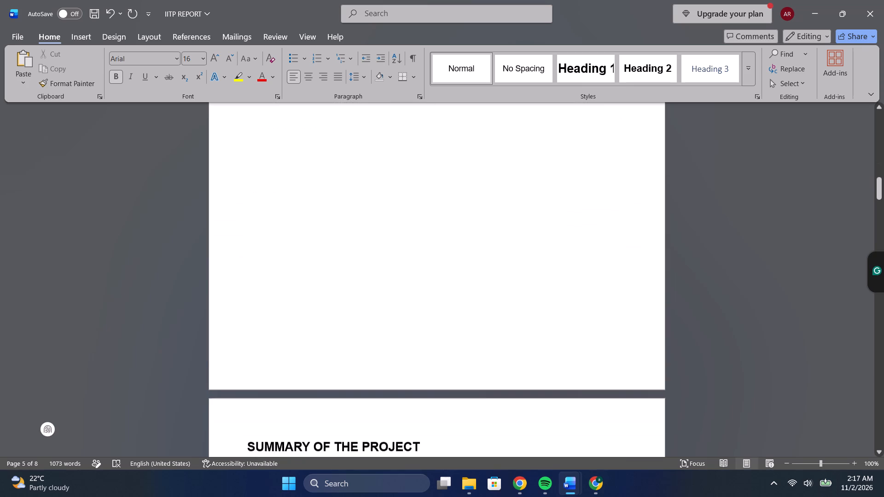
pyautogui.scroll(-12, 434, 342)
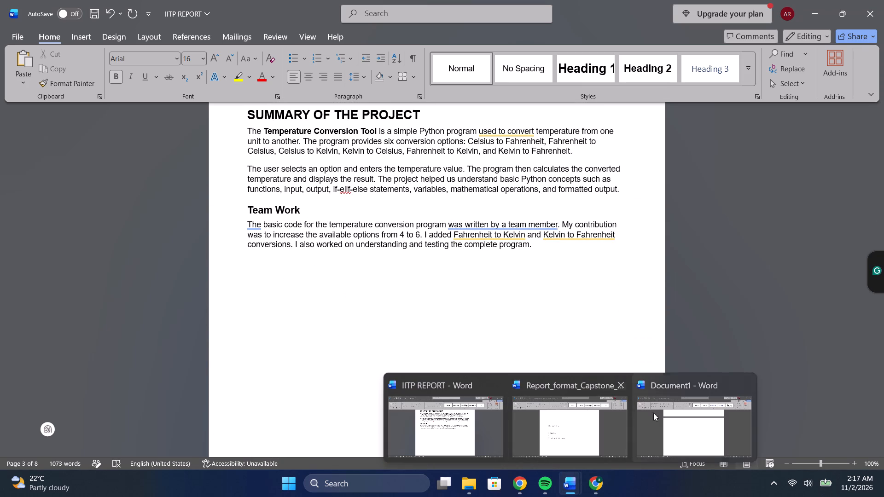
# Switch to the Report_format_Capstone_project_CSDA template and examine the Contents page and the preceding section on each member's work.
pyautogui.click(543, 426)
pyautogui.scroll(-5, 494, 308)
pyautogui.scroll(8, 494, 308)
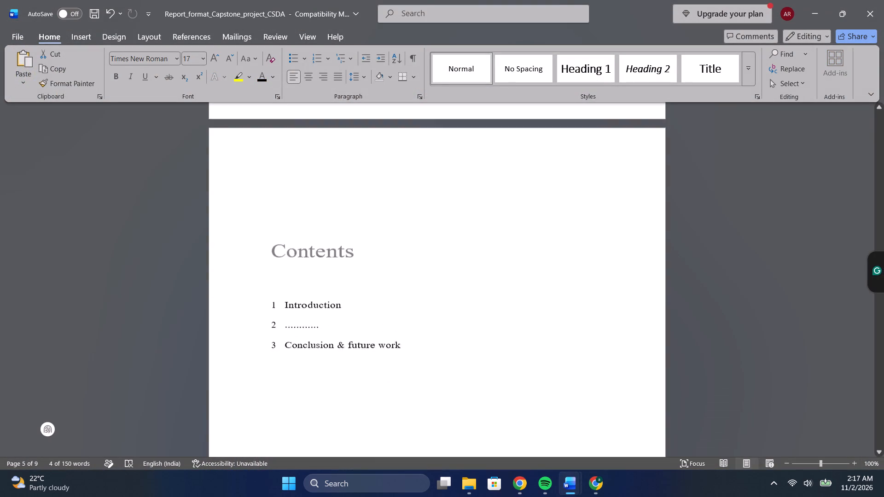
pyautogui.scroll(20, 494, 308)
pyautogui.scroll(13, 494, 308)
pyautogui.scroll(-1, 494, 308)
pyautogui.scroll(4, 494, 308)
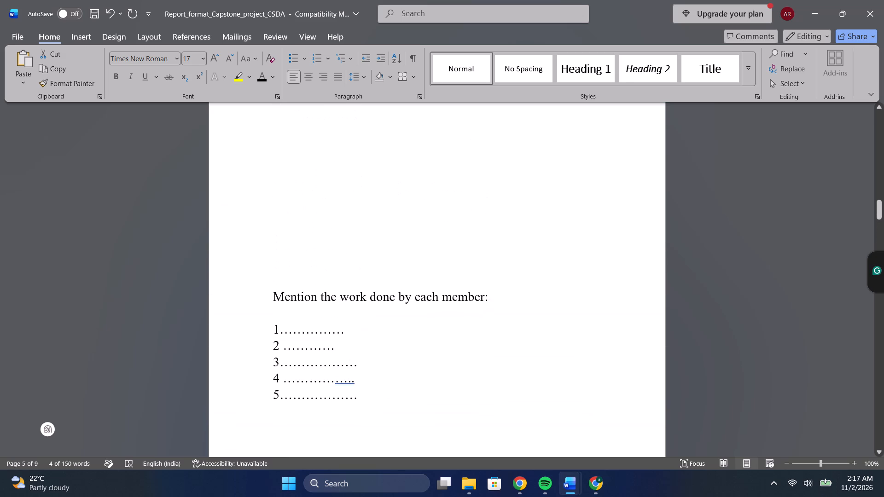
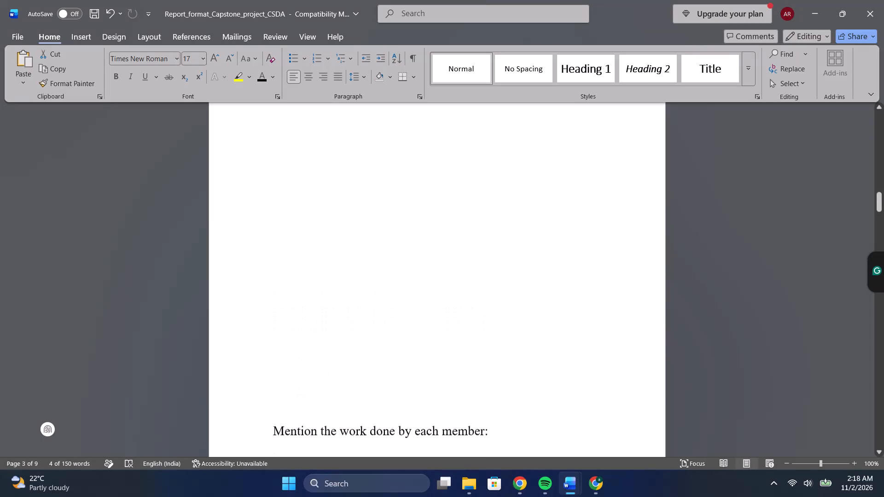
# Copy the "Mention the work done by each member:" block with its five numbered lines from the report template into Document1, below the Team Work section.
pyautogui.scroll(-5, 363, 308)
pyautogui.scroll(-5, 401, 299)
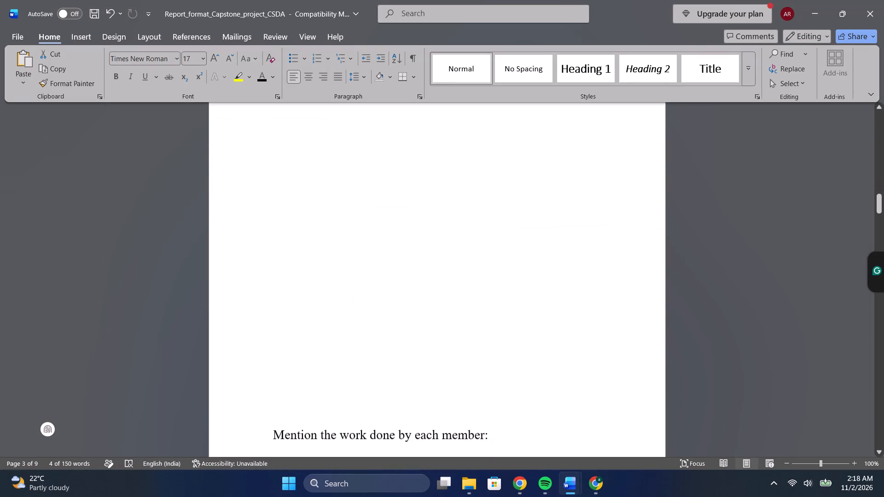
pyautogui.scroll(-8, 401, 299)
pyautogui.moveTo(406, 273); pyautogui.dragTo(204, 141)
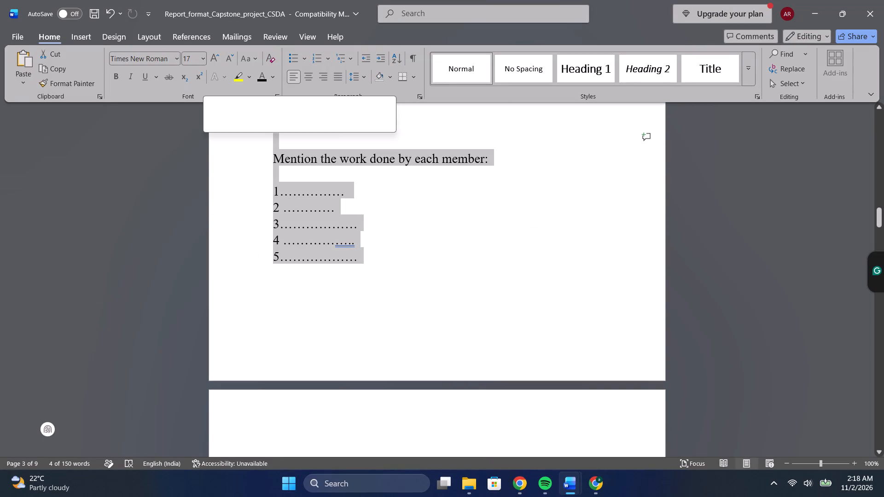
pyautogui.click(371, 252)
pyautogui.moveTo(380, 267); pyautogui.dragTo(260, 156)
pyautogui.hotkey('ctrl', 'c')
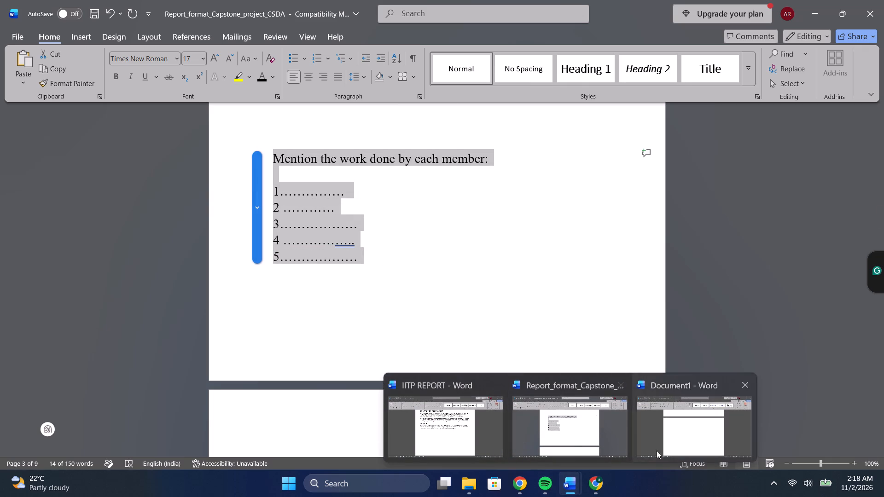
pyautogui.click(671, 439)
pyautogui.scroll(12, 454, 312)
pyautogui.scroll(3, 404, 326)
pyautogui.click(308, 400)
pyautogui.scroll(-2, 308, 380)
pyautogui.hotkey('ctrl', 'v')
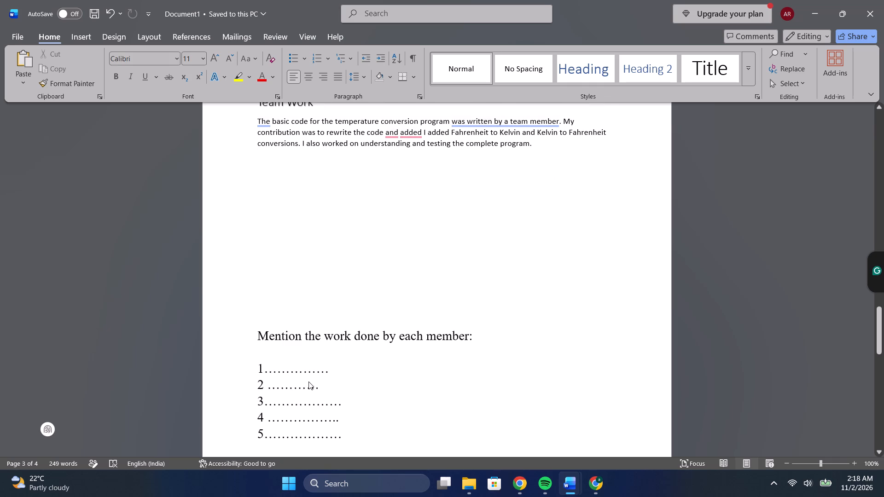
pyautogui.scroll(-2, 361, 358)
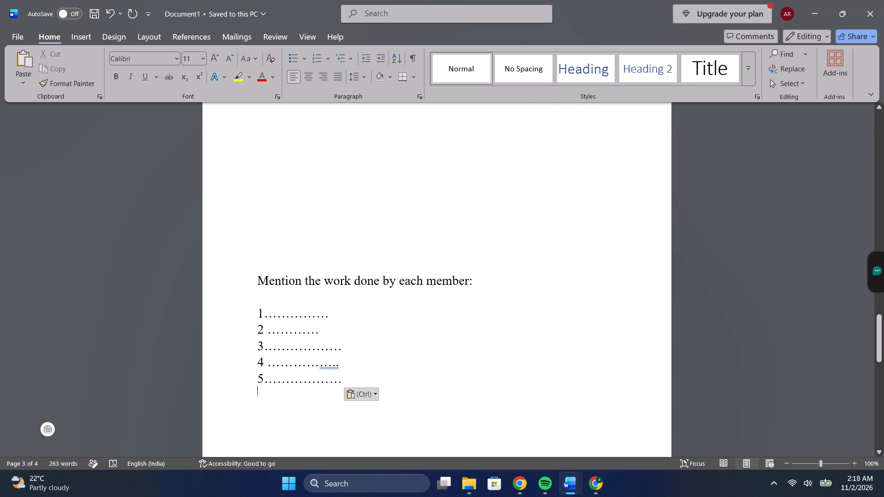
# Review Document1's Summary of the Project page, the pasted member-work list and the blank space that follows.
pyautogui.scroll(9, 390, 345)
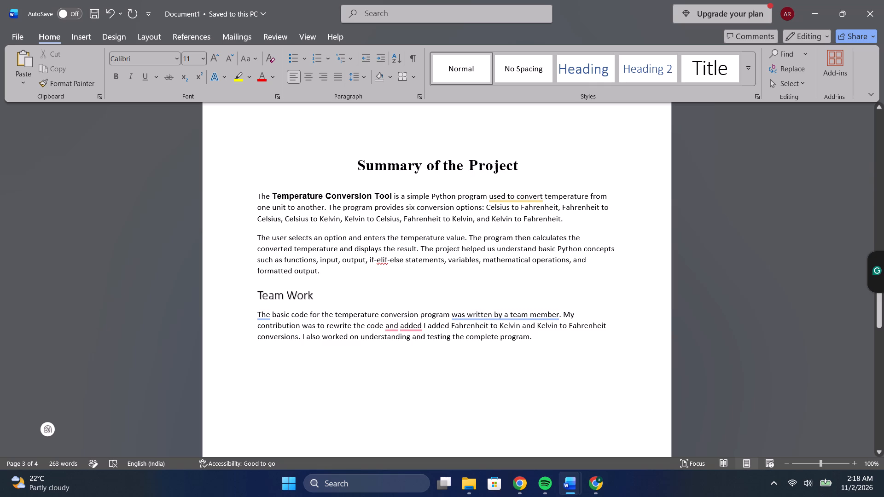
pyautogui.scroll(-7, 374, 295)
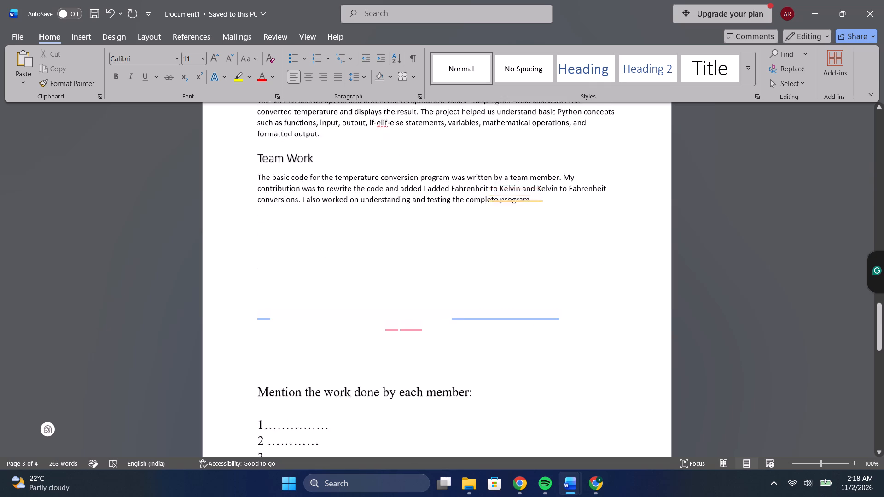
pyautogui.scroll(-16, 375, 295)
pyautogui.scroll(1, 375, 295)
pyautogui.click(375, 295)
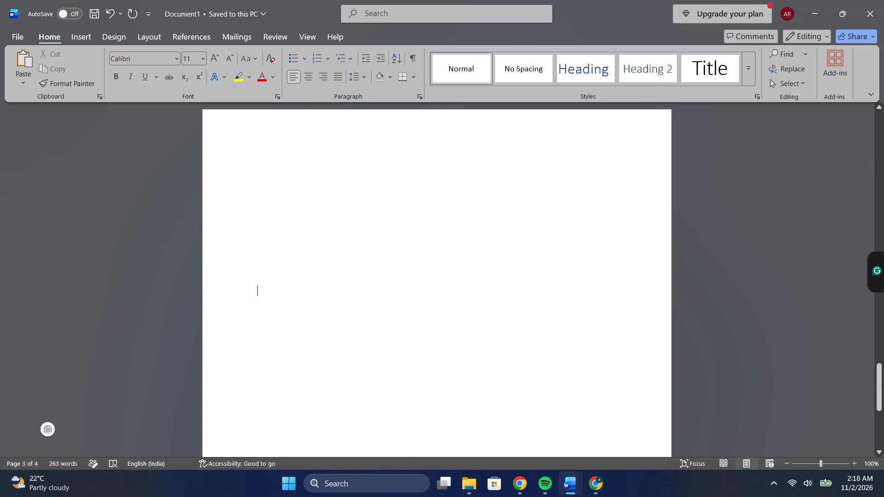
pyautogui.scroll(-5, 380, 284)
pyautogui.scroll(5, 380, 284)
pyautogui.scroll(-5, 380, 284)
pyautogui.scroll(2, 380, 284)
pyautogui.scroll(-3, 380, 284)
pyautogui.scroll(6, 380, 284)
pyautogui.scroll(-3, 380, 284)
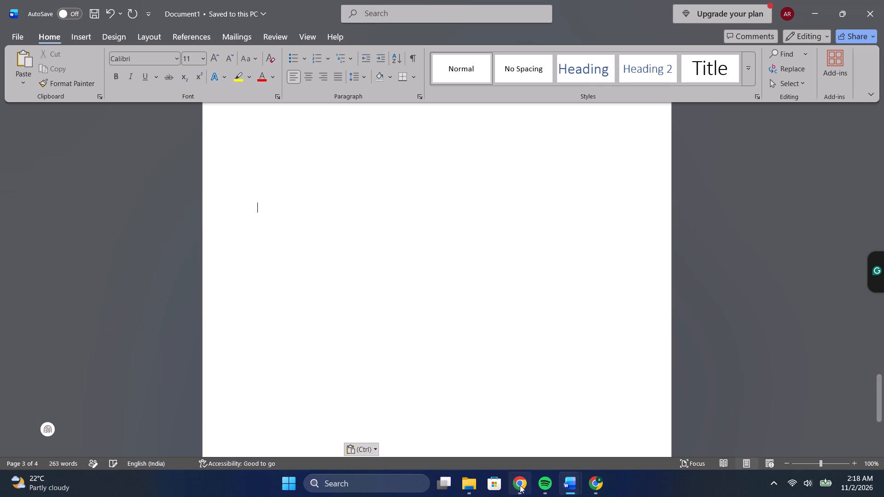
# Switch to the Report_format_Capstone_project_CSDA template and examine its pages from Summary of the Project through Contents.
pyautogui.click(559, 419)
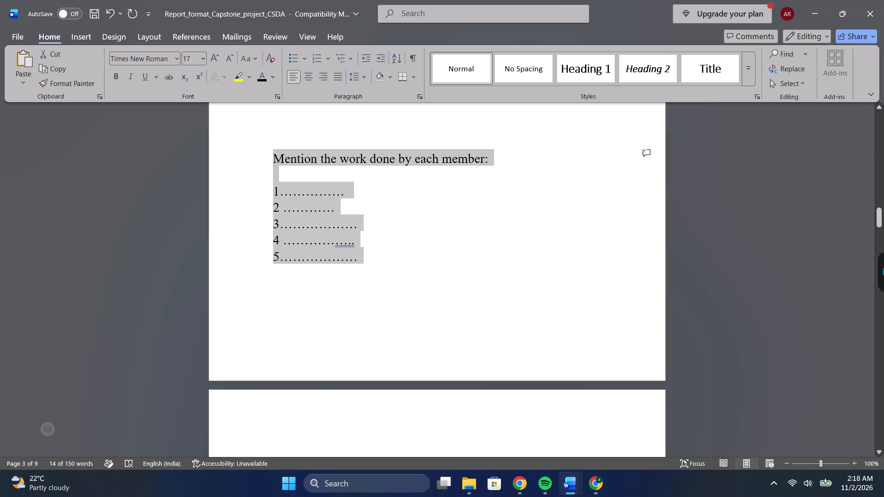
pyautogui.scroll(4, 453, 337)
pyautogui.scroll(-20, 453, 336)
pyautogui.scroll(-5, 453, 336)
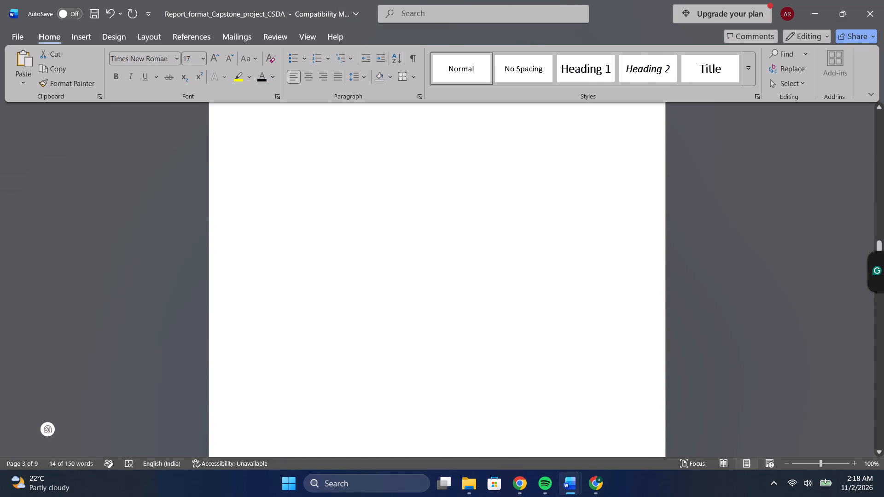
pyautogui.scroll(-15, 453, 336)
pyautogui.scroll(16, 453, 336)
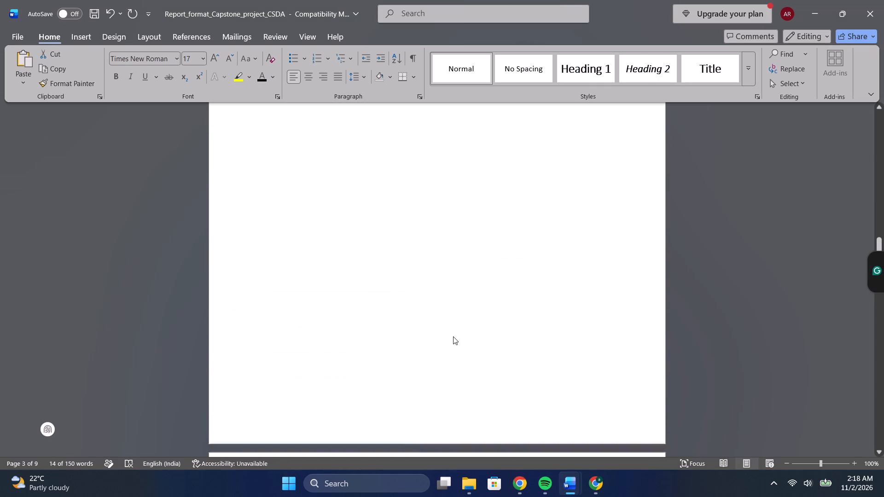
pyautogui.scroll(15, 453, 336)
pyautogui.scroll(8, 453, 336)
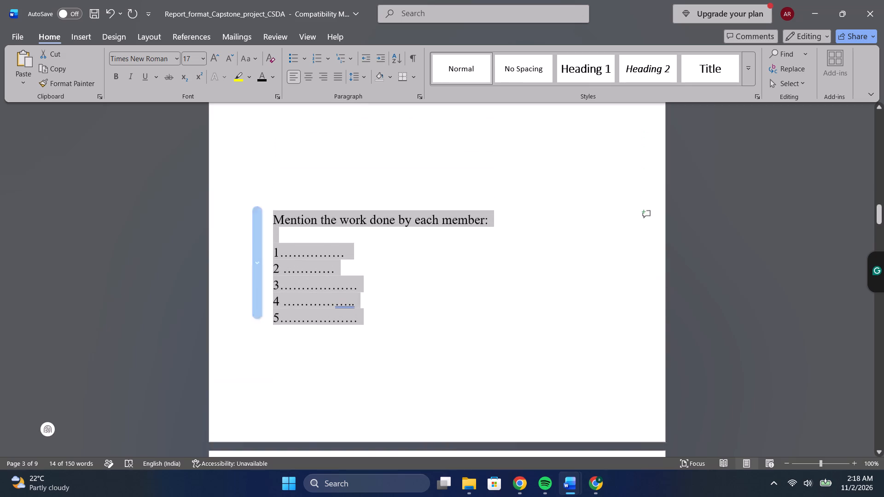
pyautogui.scroll(9, 453, 336)
pyautogui.scroll(-6, 453, 336)
pyautogui.scroll(12, 453, 336)
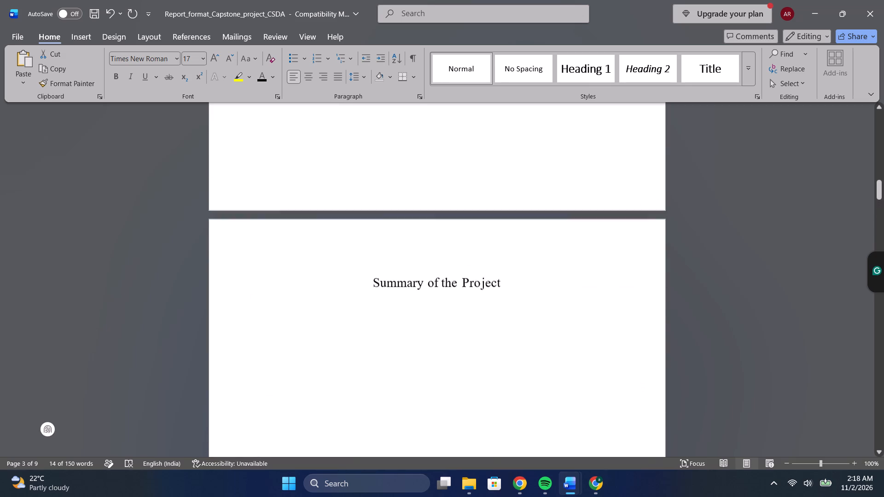
pyautogui.scroll(-20, 453, 336)
pyautogui.scroll(-9, 453, 336)
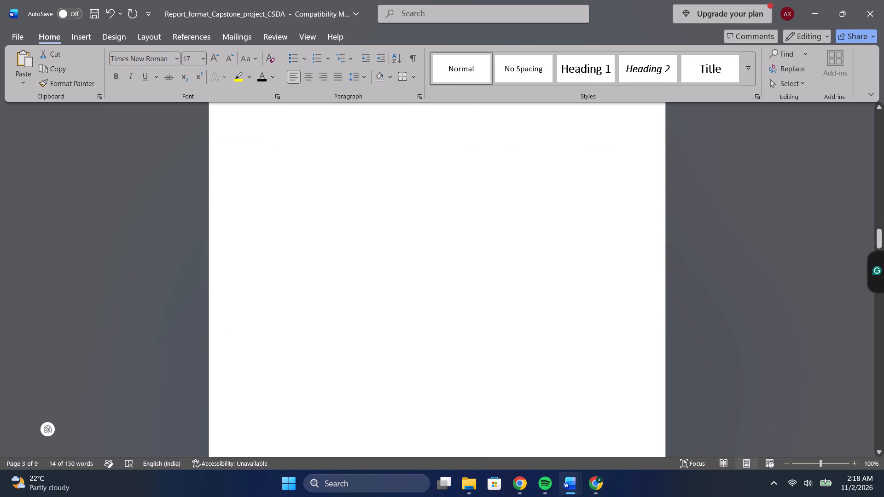
pyautogui.scroll(-18, 453, 336)
pyautogui.scroll(1, 453, 336)
pyautogui.scroll(-8, 453, 336)
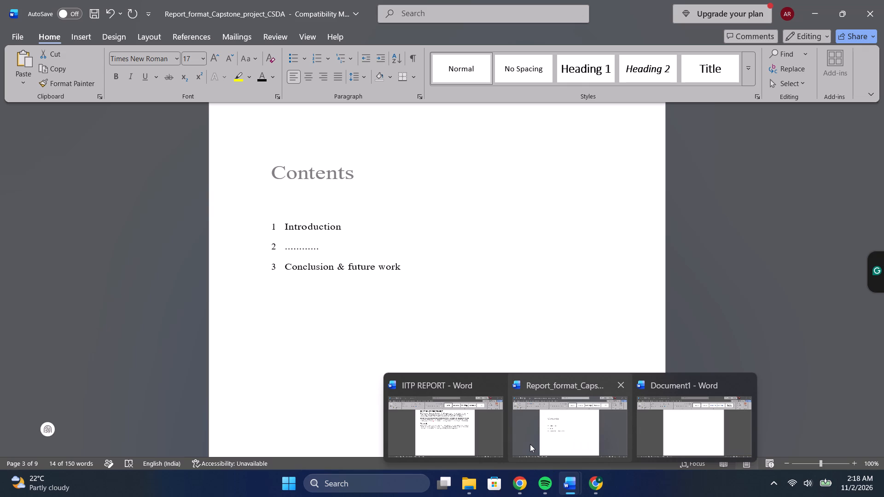
# Switch to the IITP REPORT document and examine its project summary, Team Work section and Contents page.
pyautogui.click(492, 435)
pyautogui.scroll(3, 326, 342)
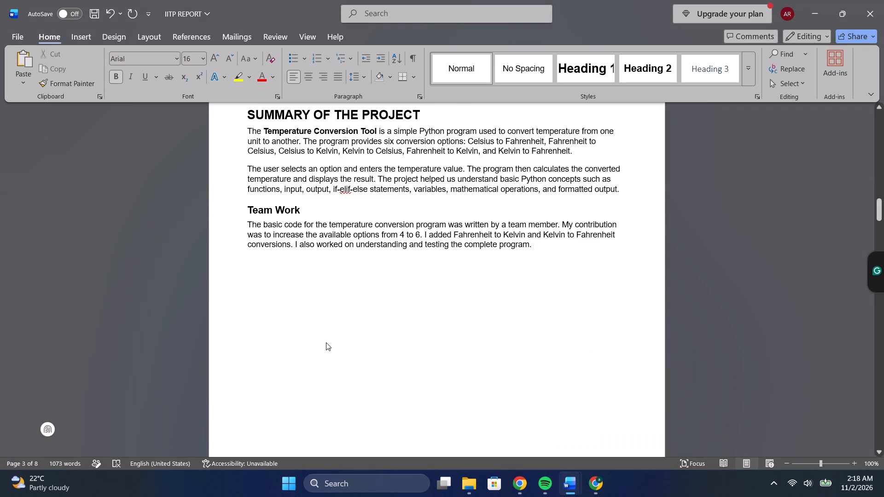
pyautogui.scroll(3, 326, 342)
pyautogui.scroll(-20, 326, 342)
pyautogui.scroll(-5, 326, 342)
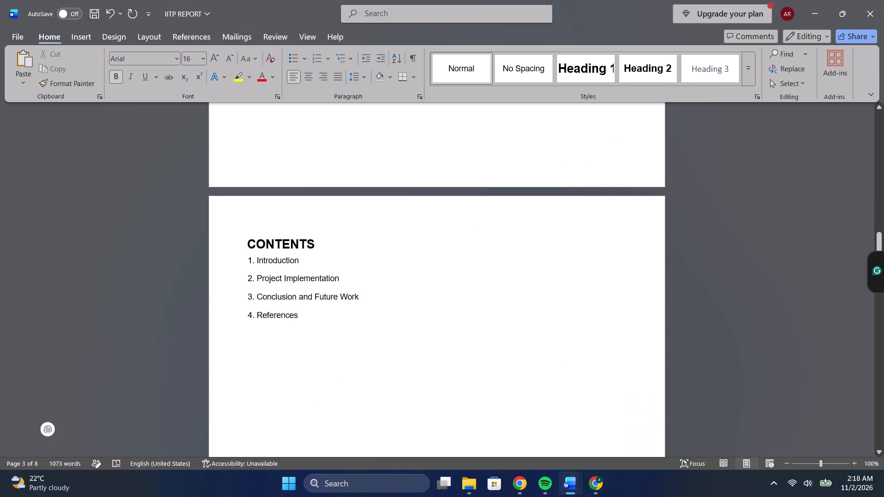
pyautogui.scroll(19, 441, 386)
pyautogui.scroll(2, 441, 386)
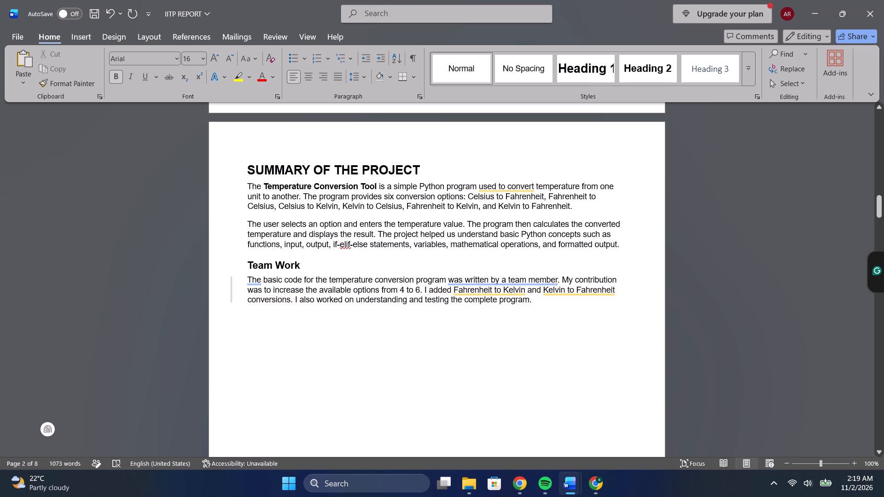
pyautogui.scroll(-2, 501, 343)
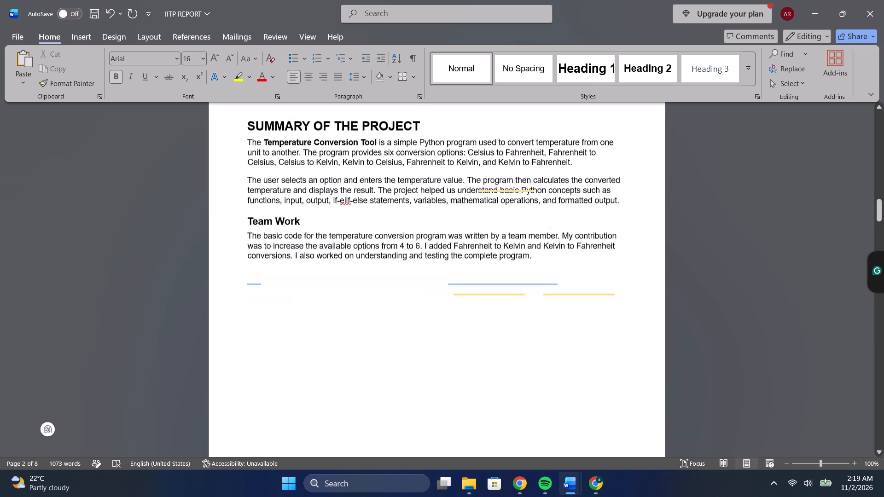
pyautogui.scroll(-13, 500, 348)
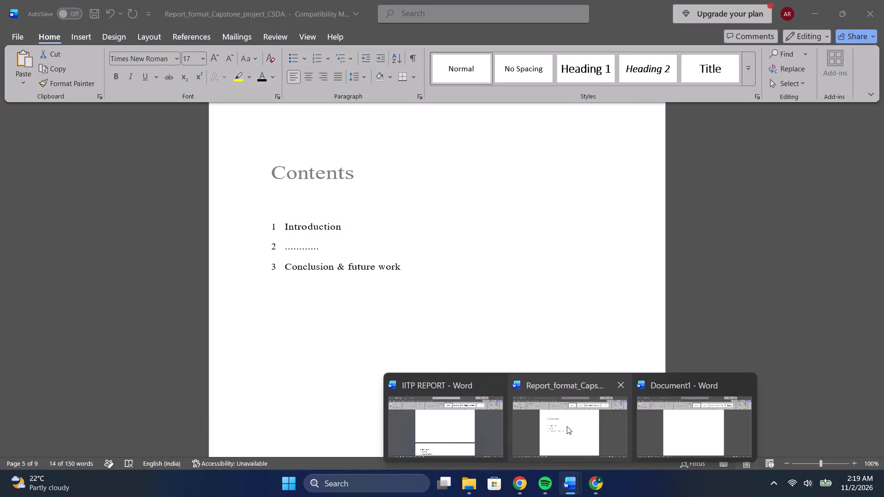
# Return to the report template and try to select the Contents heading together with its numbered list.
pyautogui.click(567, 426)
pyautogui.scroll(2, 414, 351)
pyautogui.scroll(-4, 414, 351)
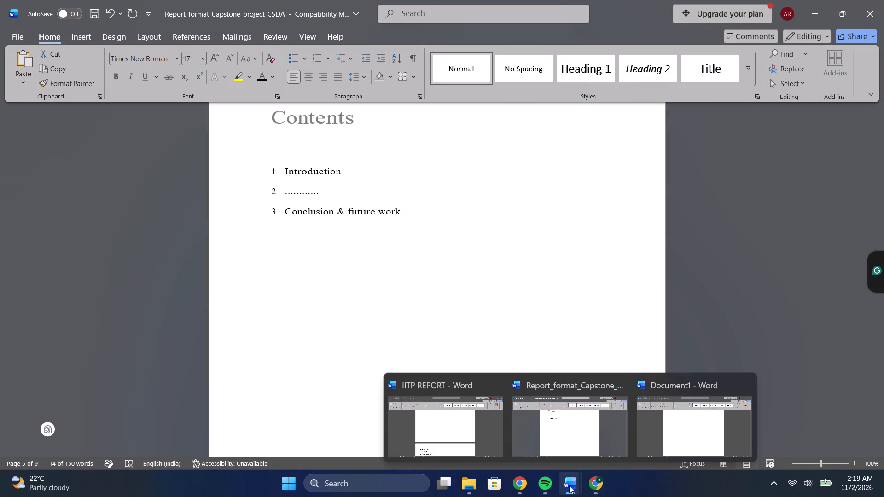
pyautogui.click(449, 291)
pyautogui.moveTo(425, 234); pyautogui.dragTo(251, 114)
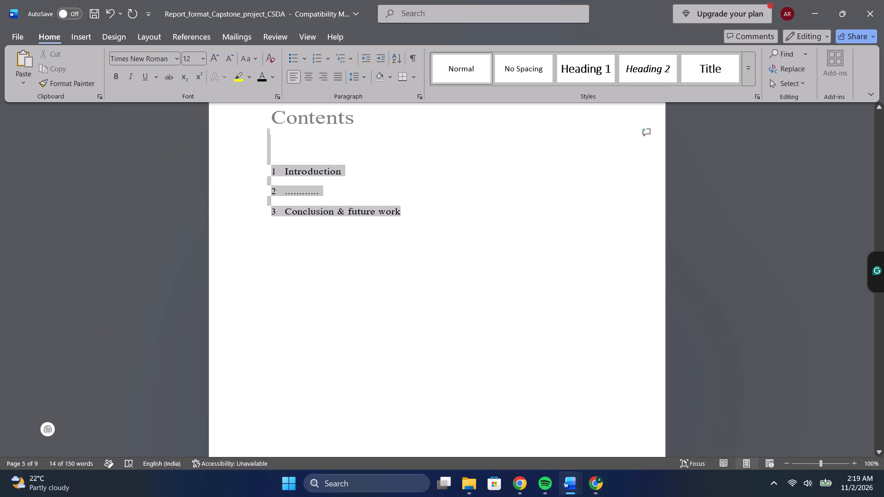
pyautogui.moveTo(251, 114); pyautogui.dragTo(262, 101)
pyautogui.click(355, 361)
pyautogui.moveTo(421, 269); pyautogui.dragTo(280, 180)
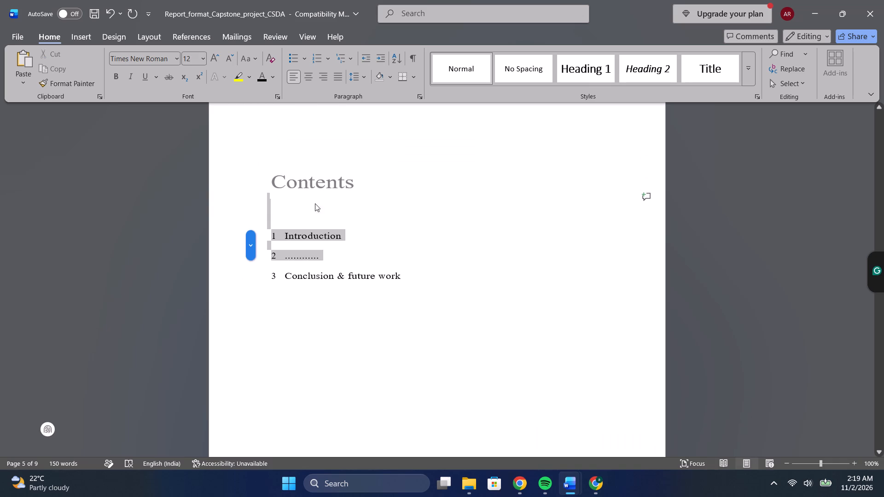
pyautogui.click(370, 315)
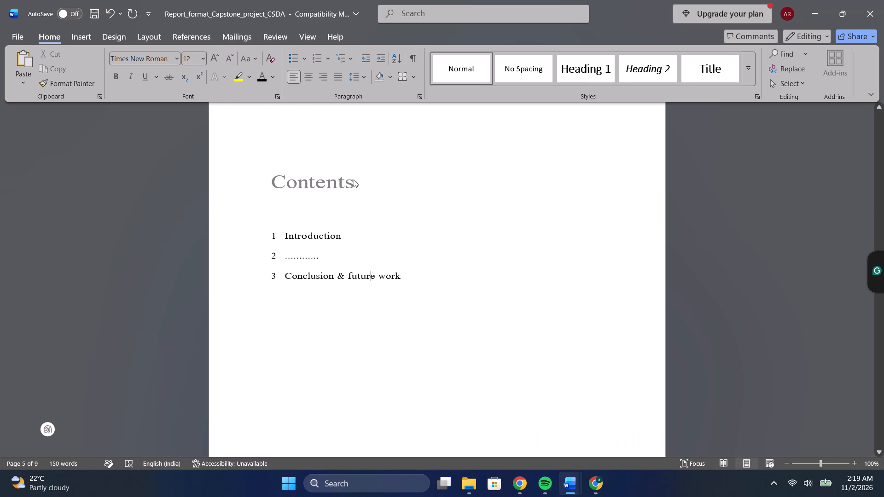
# Open the header of the template's Contents page for editing and select the Contents heading inside its text box.
pyautogui.moveTo(354, 179); pyautogui.dragTo(327, 180)
pyautogui.doubleClick(344, 184)
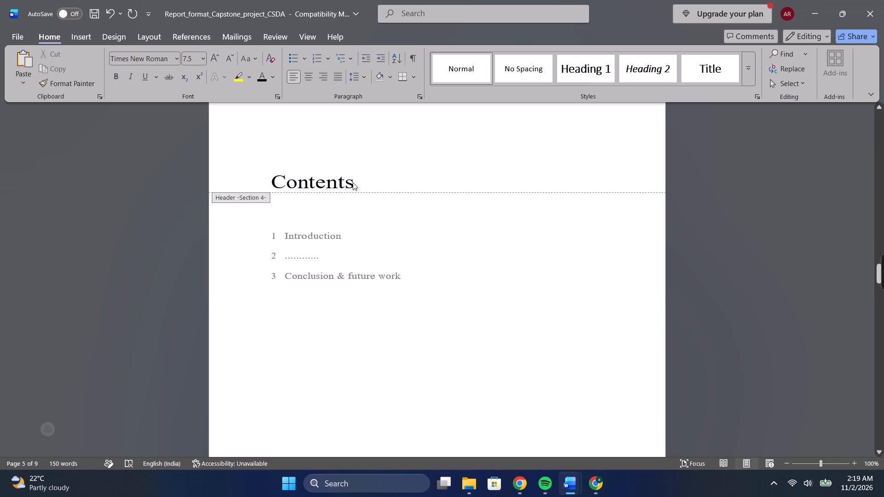
pyautogui.click(359, 192)
pyautogui.moveTo(356, 180); pyautogui.dragTo(338, 180)
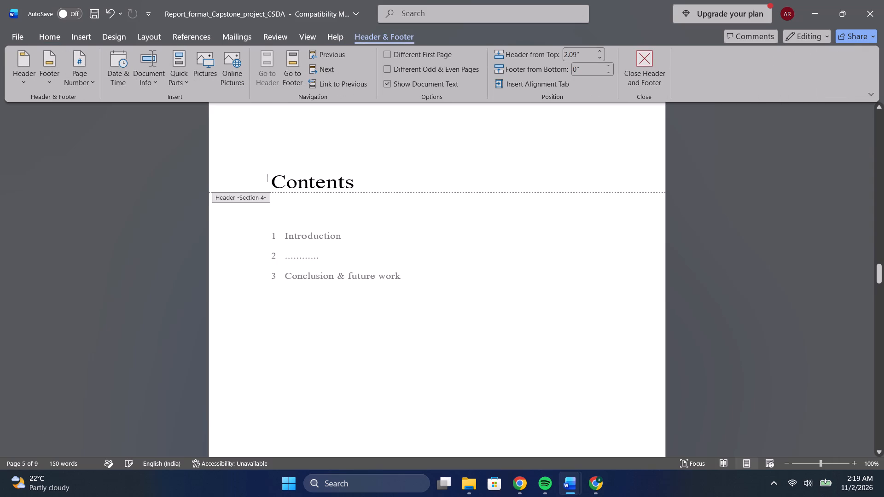
pyautogui.moveTo(338, 180); pyautogui.dragTo(314, 176)
pyautogui.doubleClick(351, 182)
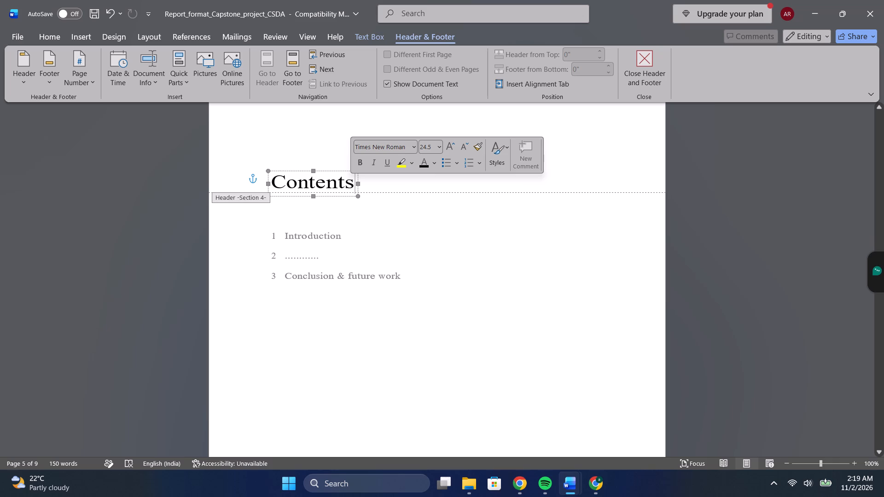
pyautogui.rightClick(338, 189)
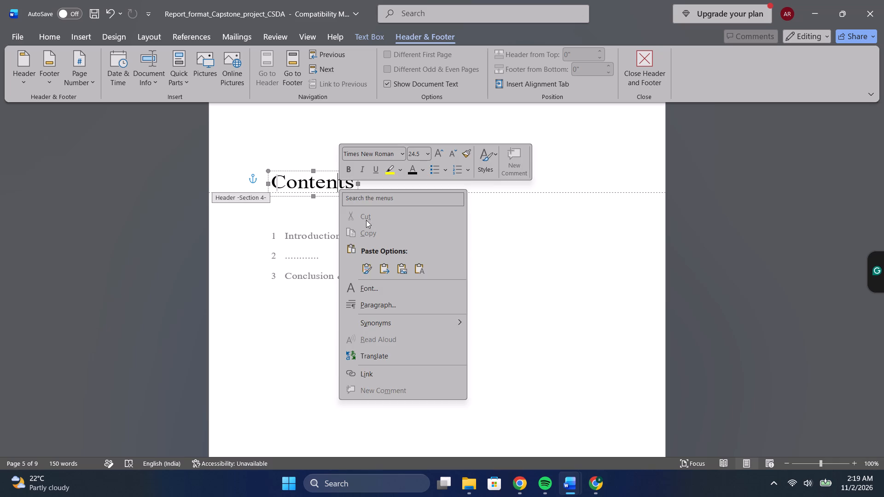
pyautogui.click(508, 220)
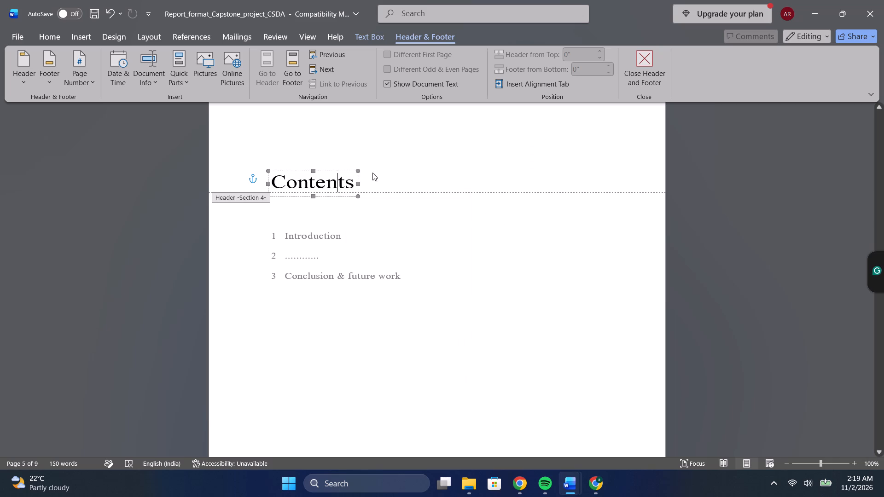
pyautogui.click(372, 173)
pyautogui.moveTo(365, 176); pyautogui.dragTo(269, 186)
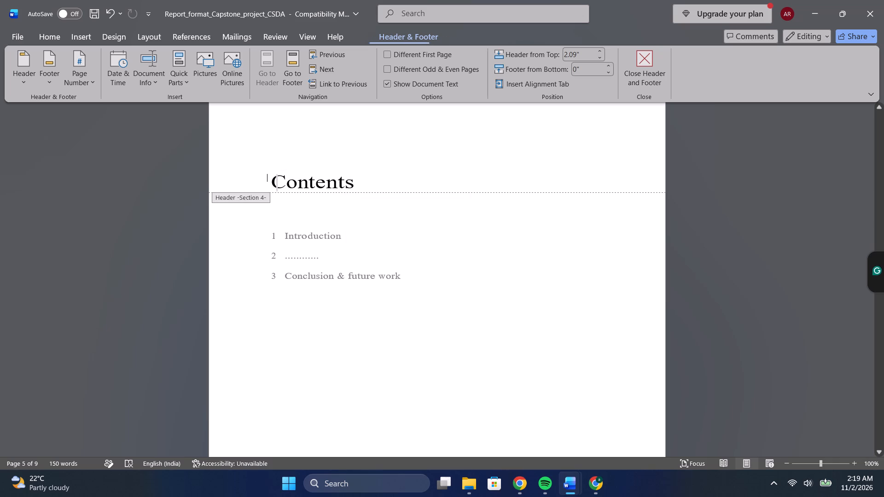
pyautogui.click(322, 194)
pyautogui.doubleClick(348, 182)
pyautogui.click(438, 251)
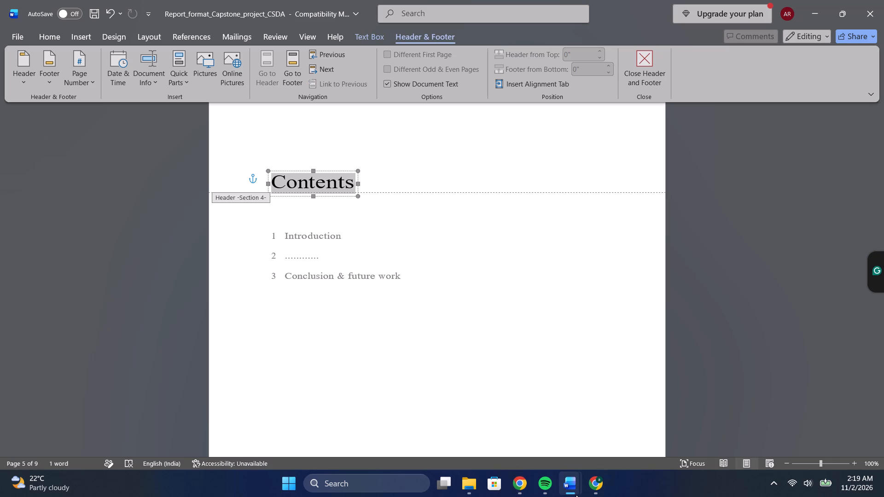
# In the IITP REPORT document, add the heading CONTENTS at size 20 to the Contents page header and return to the body text.
pyautogui.click(489, 440)
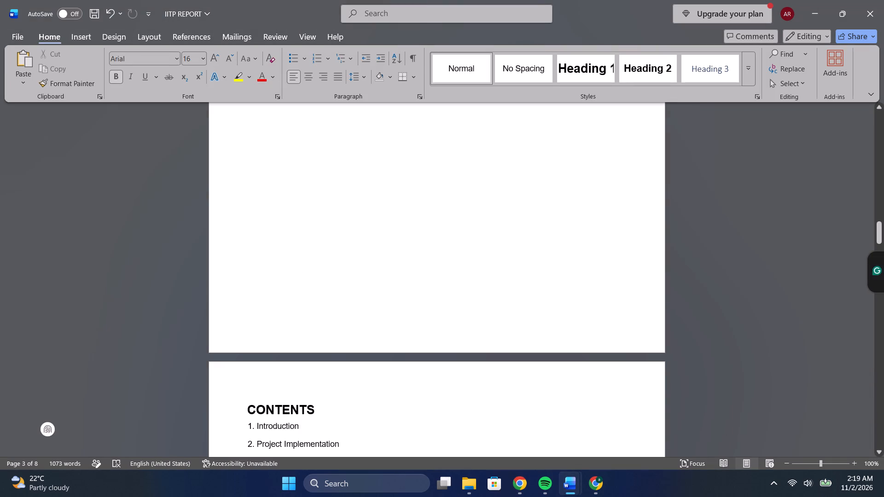
pyautogui.tripleClick(315, 401)
pyautogui.click(315, 401)
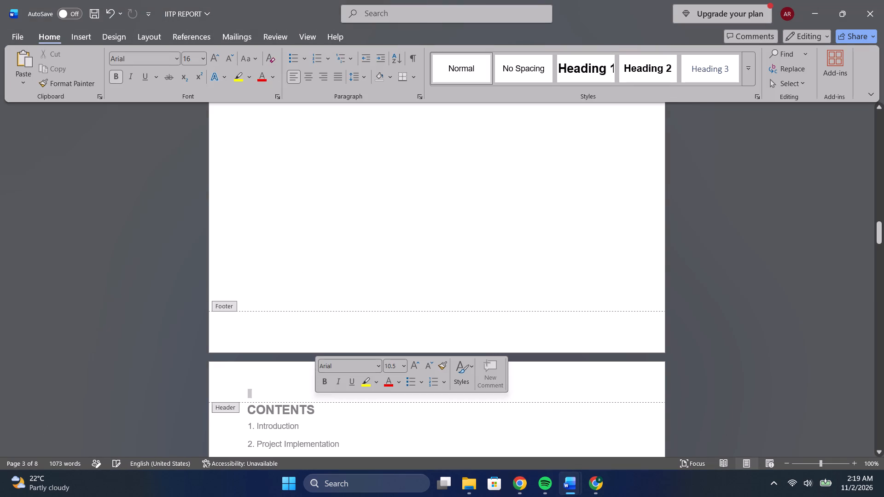
pyautogui.click(314, 415)
pyautogui.click(301, 389)
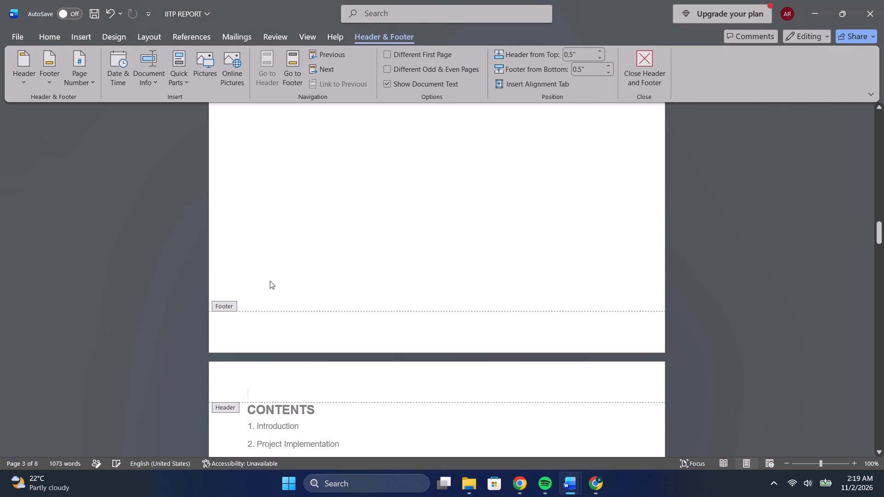
pyautogui.click(65, 33)
pyautogui.click(212, 61)
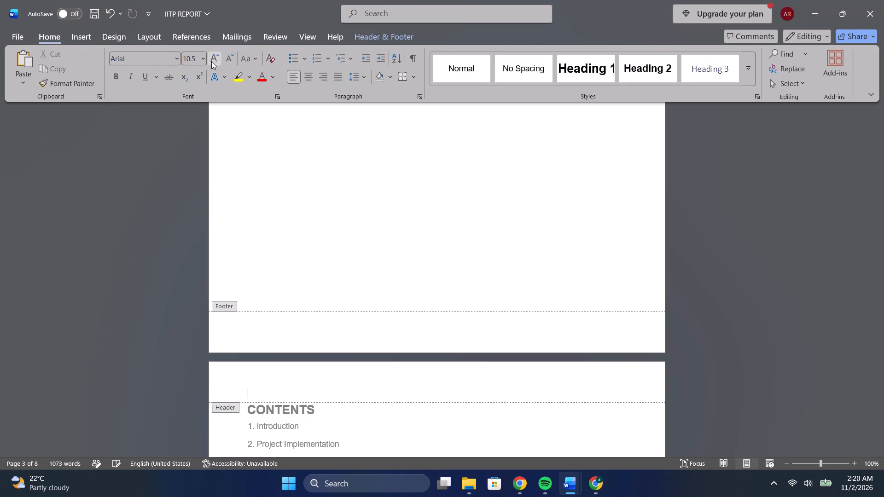
pyautogui.click(204, 58)
pyautogui.click(197, 187)
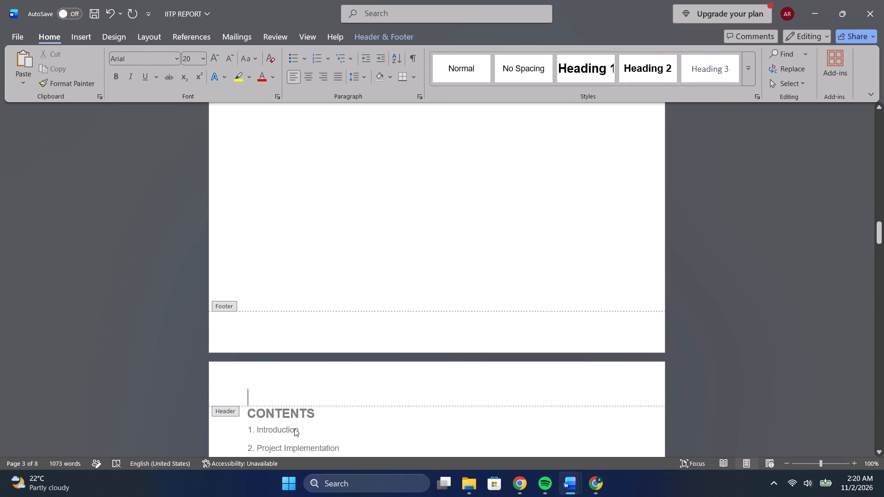
pyautogui.hotkey('shift', 'c')
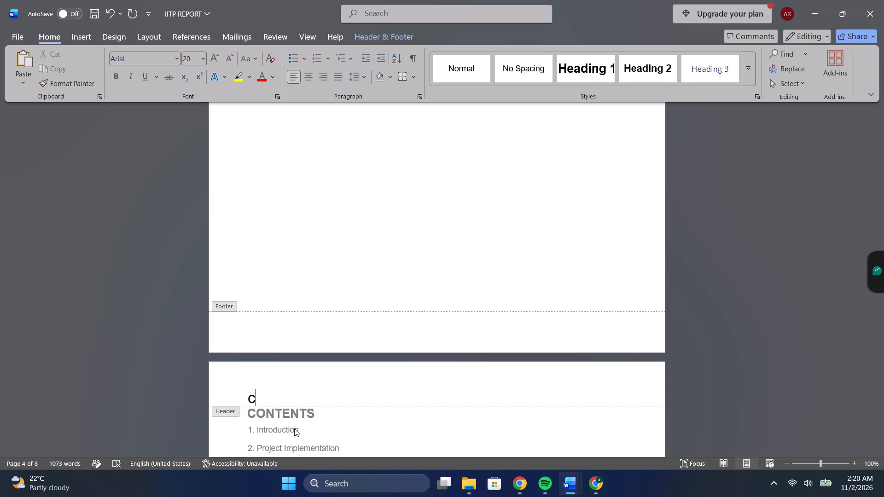
pyautogui.press('p')
pyautogui.press('BackSpace')
pyautogui.press('BackSpace')
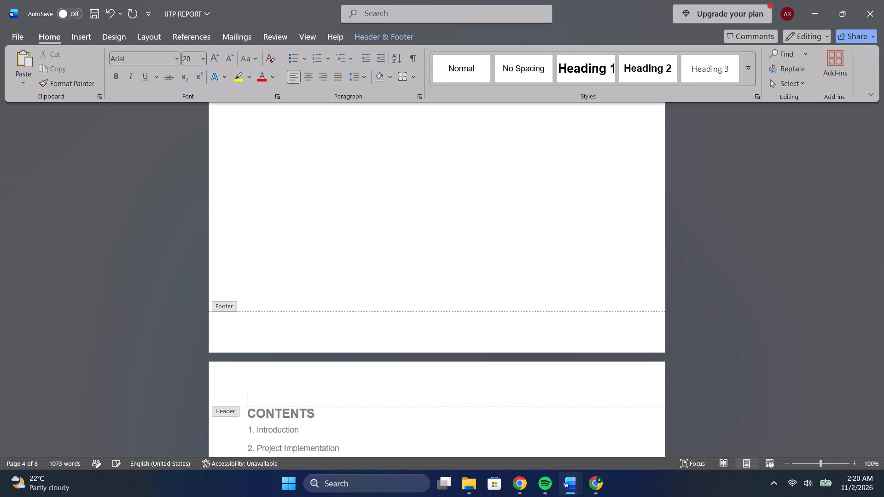
pyautogui.press('c')
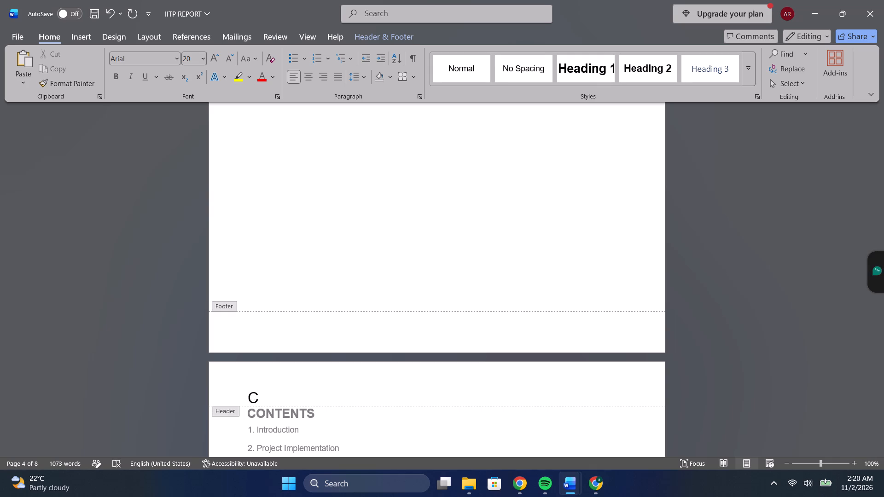
pyautogui.press('o')
pyautogui.press('n')
pyautogui.write('TE')
pyautogui.write('NTS')
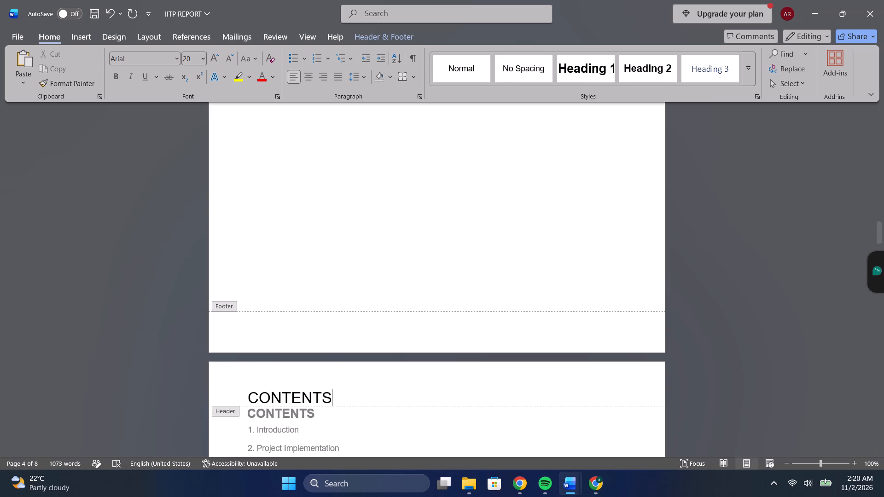
pyautogui.click(477, 364)
pyautogui.doubleClick(413, 427)
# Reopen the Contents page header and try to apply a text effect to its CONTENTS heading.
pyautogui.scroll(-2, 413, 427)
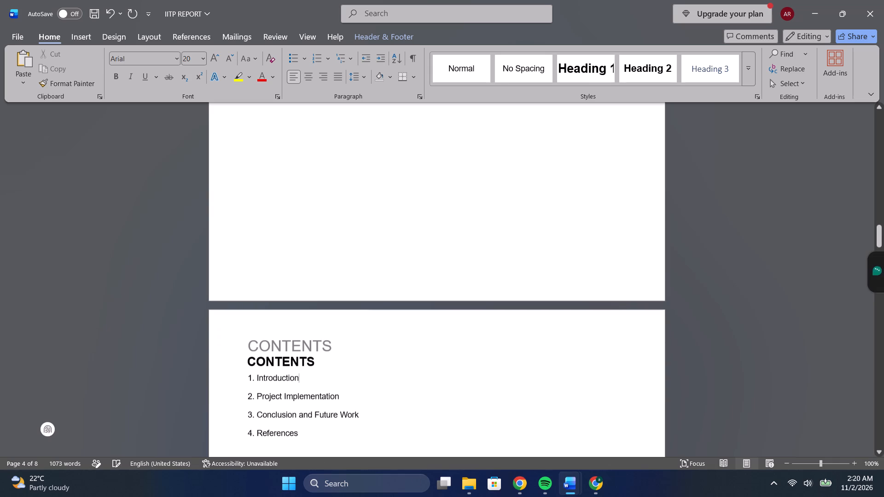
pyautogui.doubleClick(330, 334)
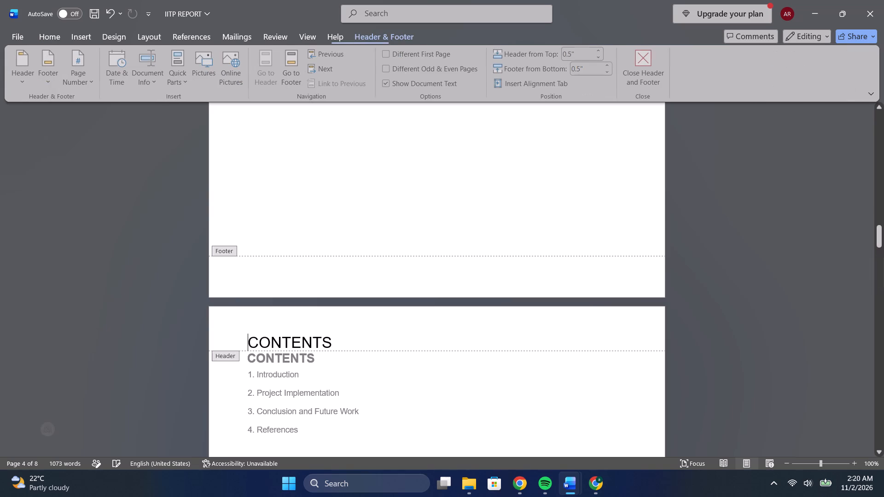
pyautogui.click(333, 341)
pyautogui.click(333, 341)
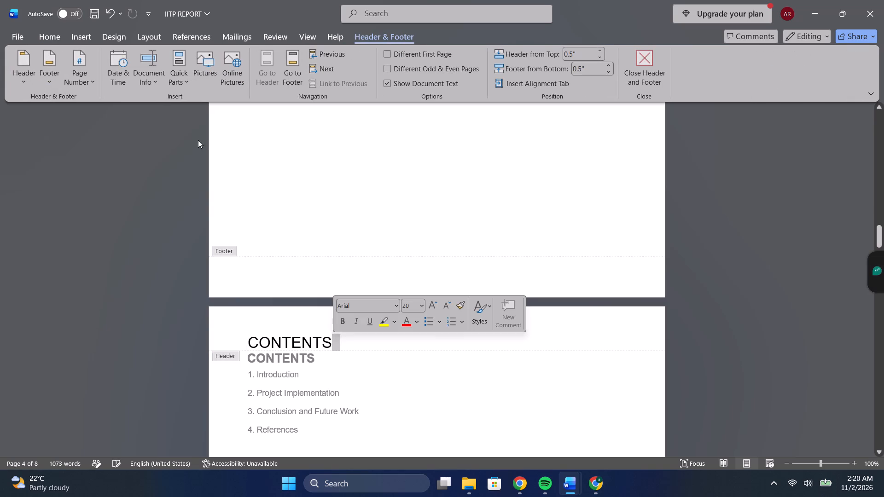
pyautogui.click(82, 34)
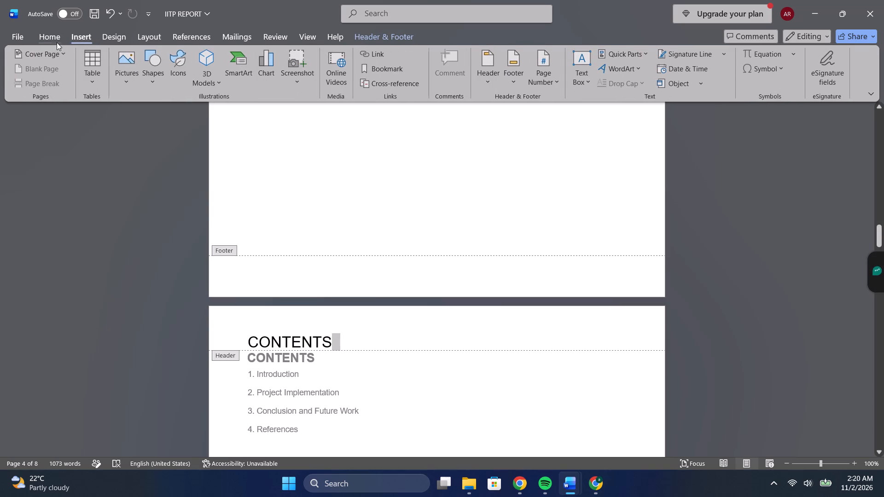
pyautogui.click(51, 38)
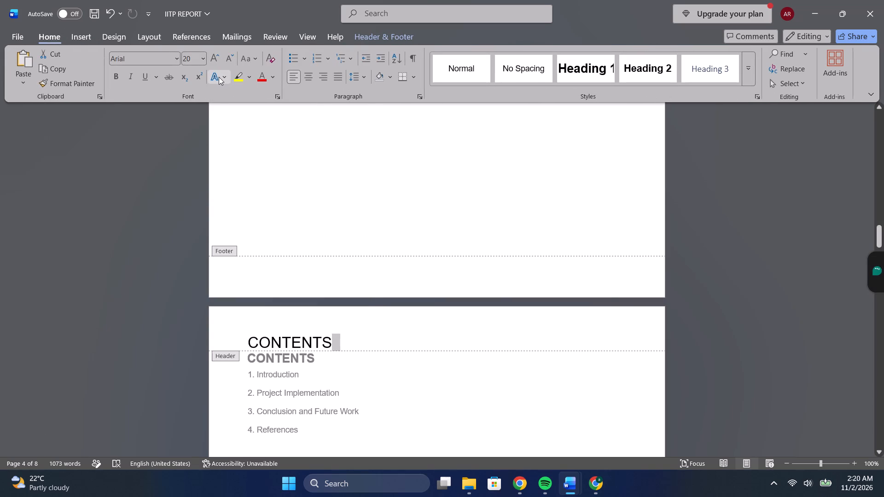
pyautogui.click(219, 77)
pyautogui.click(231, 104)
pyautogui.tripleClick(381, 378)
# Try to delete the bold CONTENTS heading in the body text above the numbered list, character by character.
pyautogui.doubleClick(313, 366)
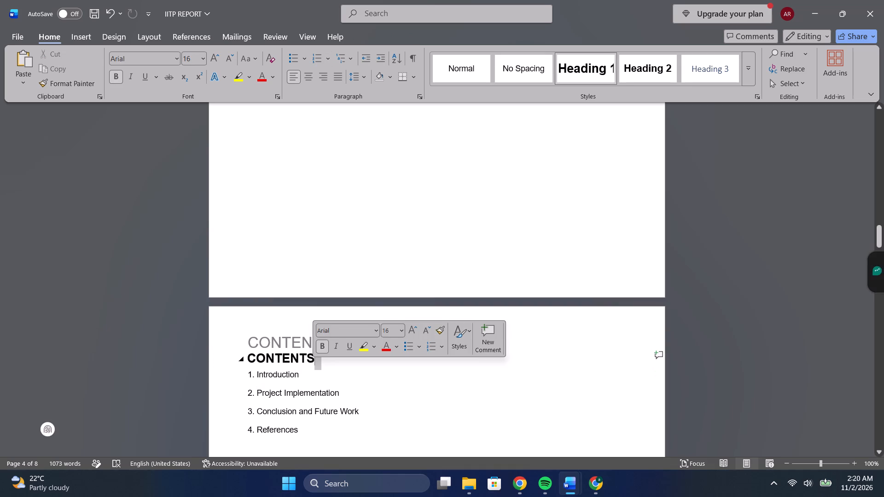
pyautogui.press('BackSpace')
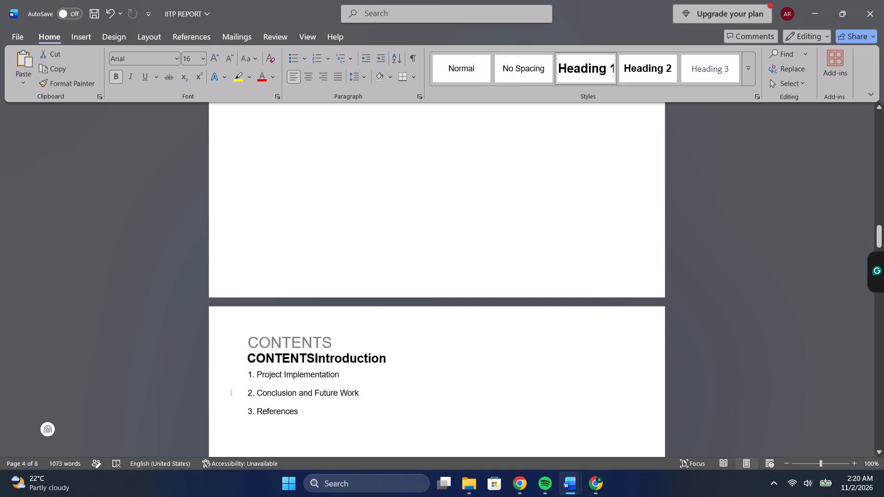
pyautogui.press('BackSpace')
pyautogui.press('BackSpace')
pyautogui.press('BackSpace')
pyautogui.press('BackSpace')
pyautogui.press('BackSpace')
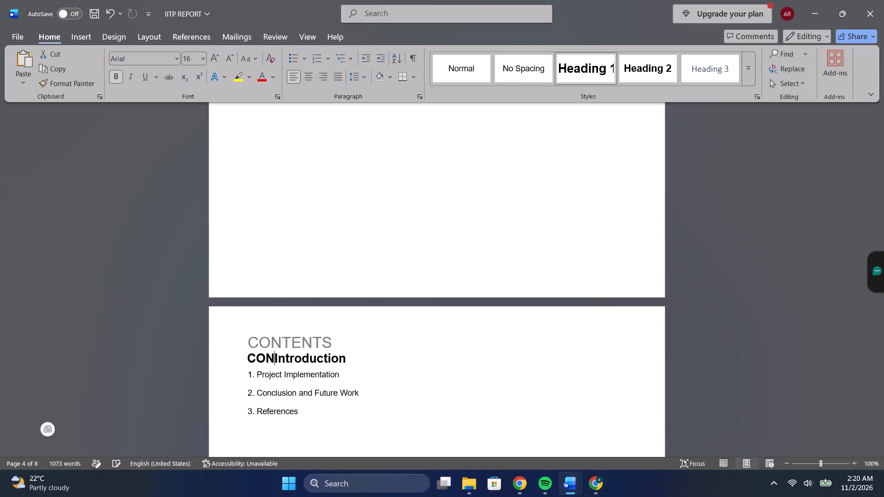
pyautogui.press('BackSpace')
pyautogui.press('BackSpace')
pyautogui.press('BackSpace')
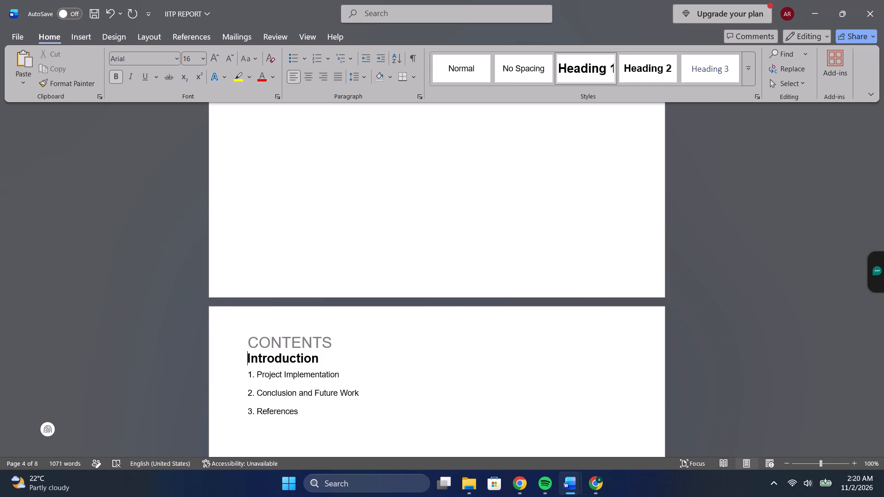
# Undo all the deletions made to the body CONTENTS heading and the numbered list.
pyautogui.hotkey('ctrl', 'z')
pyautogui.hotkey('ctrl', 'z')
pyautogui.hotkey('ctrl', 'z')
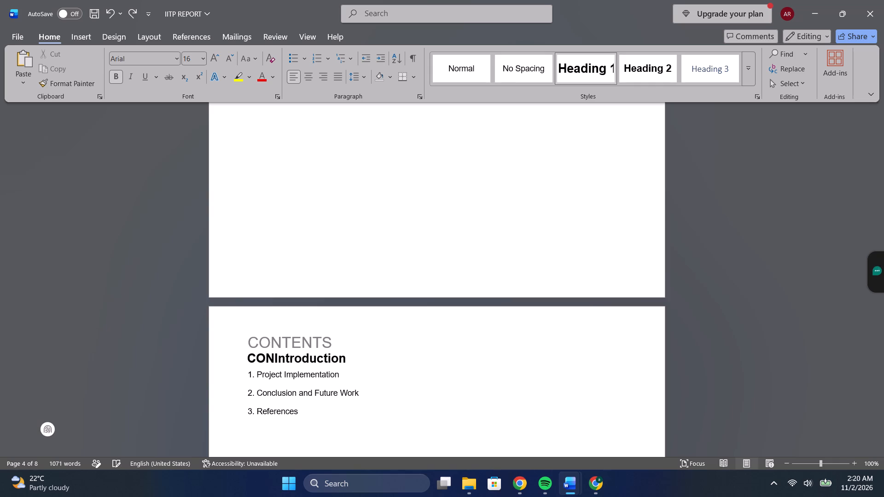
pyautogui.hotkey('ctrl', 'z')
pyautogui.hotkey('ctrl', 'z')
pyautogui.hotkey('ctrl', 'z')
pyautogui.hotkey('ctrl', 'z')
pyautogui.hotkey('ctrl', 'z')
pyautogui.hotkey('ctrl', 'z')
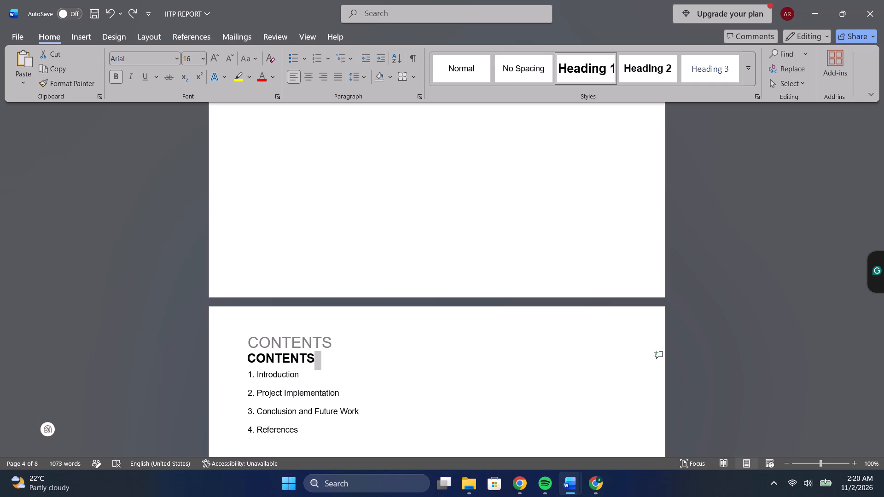
# Delete the whole bold CONTENTS heading line from the body text, keeping the four numbered entries below it.
pyautogui.click(361, 394)
pyautogui.scroll(-3, 438, 360)
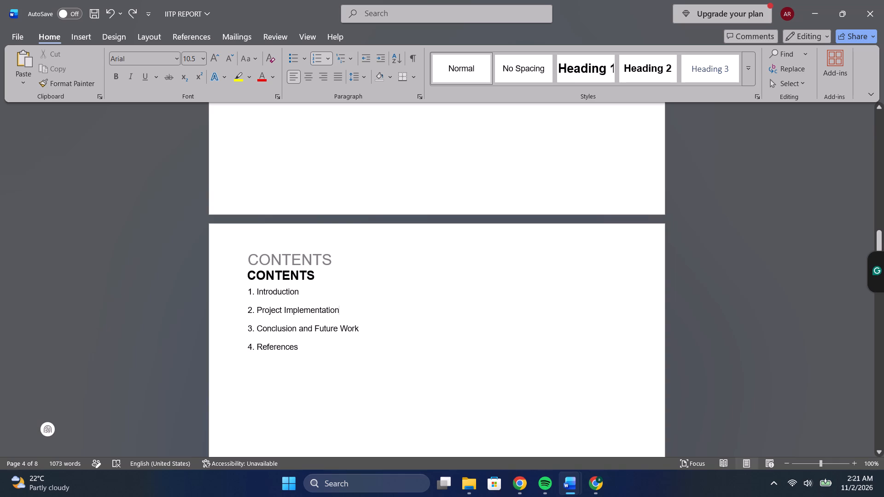
pyautogui.click(474, 427)
pyautogui.moveTo(302, 287); pyautogui.dragTo(283, 297)
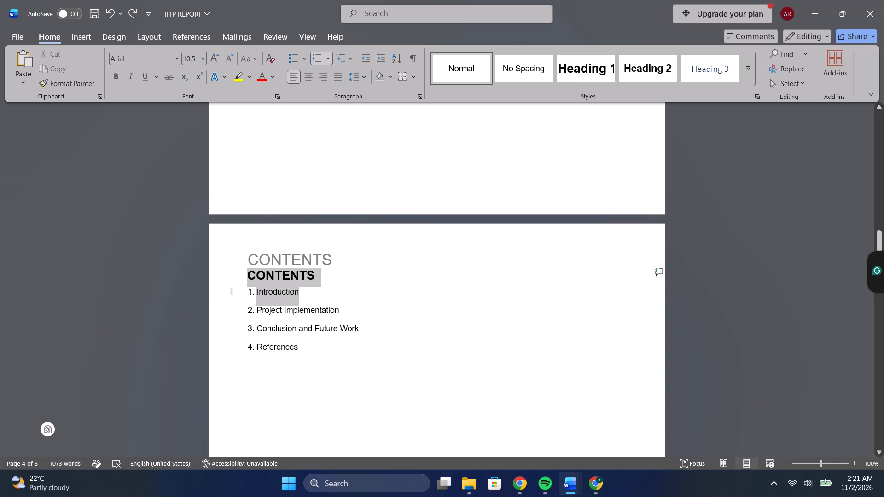
pyautogui.moveTo(283, 297); pyautogui.dragTo(275, 299)
pyautogui.click(410, 317)
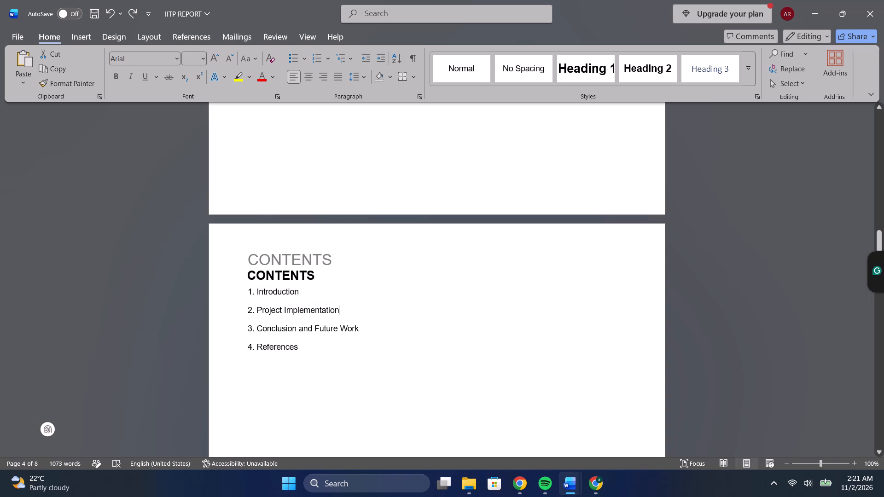
pyautogui.moveTo(328, 273); pyautogui.dragTo(237, 275)
pyautogui.press('BackSpace')
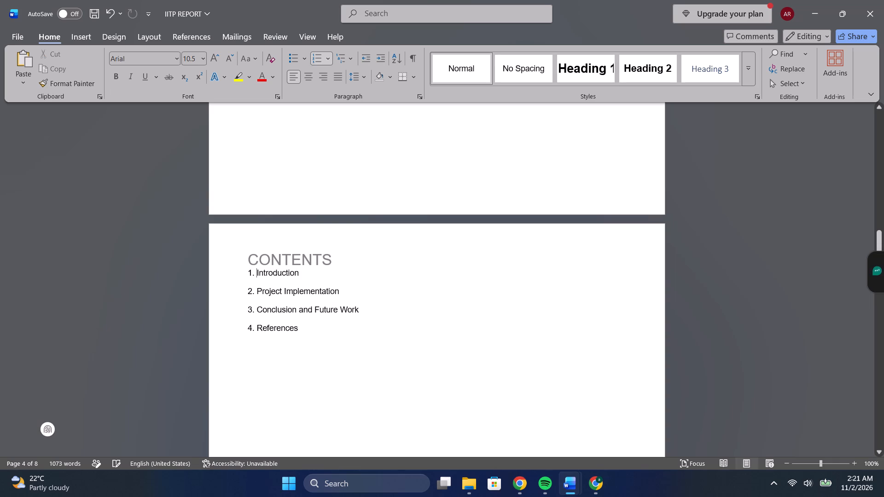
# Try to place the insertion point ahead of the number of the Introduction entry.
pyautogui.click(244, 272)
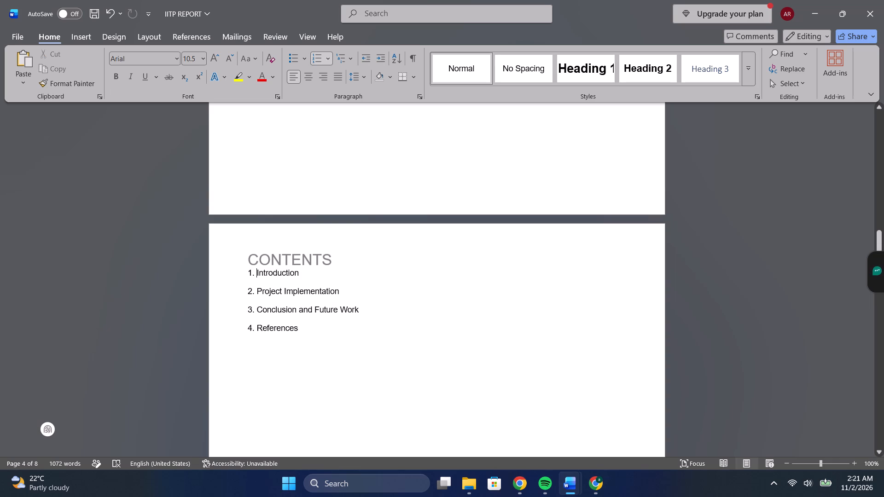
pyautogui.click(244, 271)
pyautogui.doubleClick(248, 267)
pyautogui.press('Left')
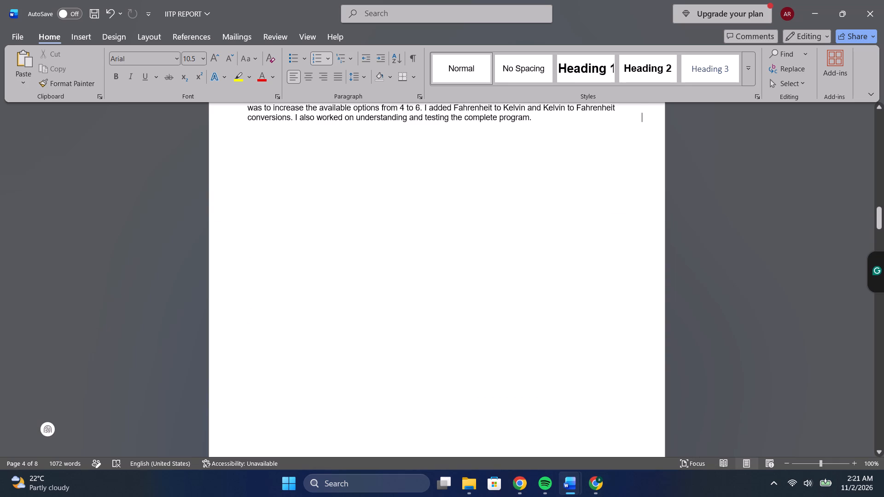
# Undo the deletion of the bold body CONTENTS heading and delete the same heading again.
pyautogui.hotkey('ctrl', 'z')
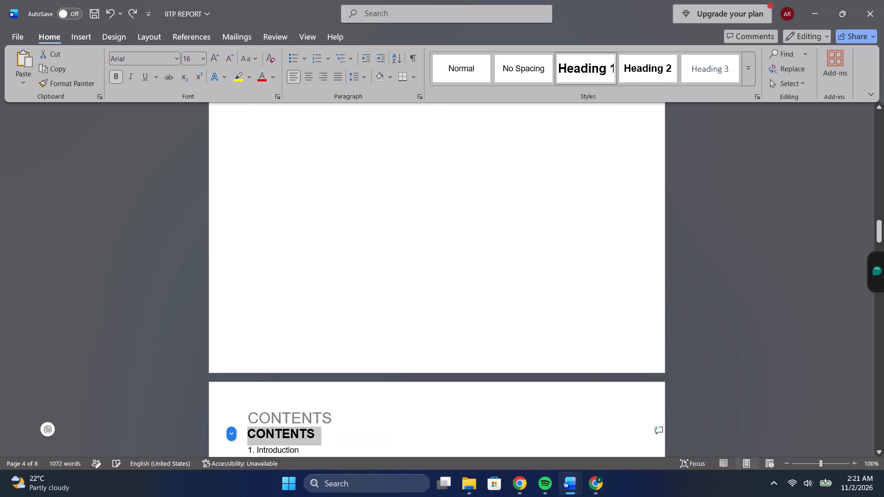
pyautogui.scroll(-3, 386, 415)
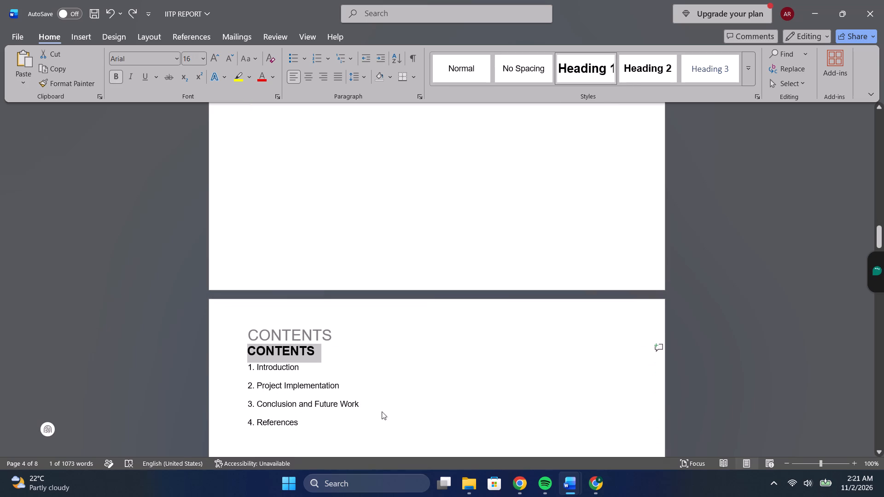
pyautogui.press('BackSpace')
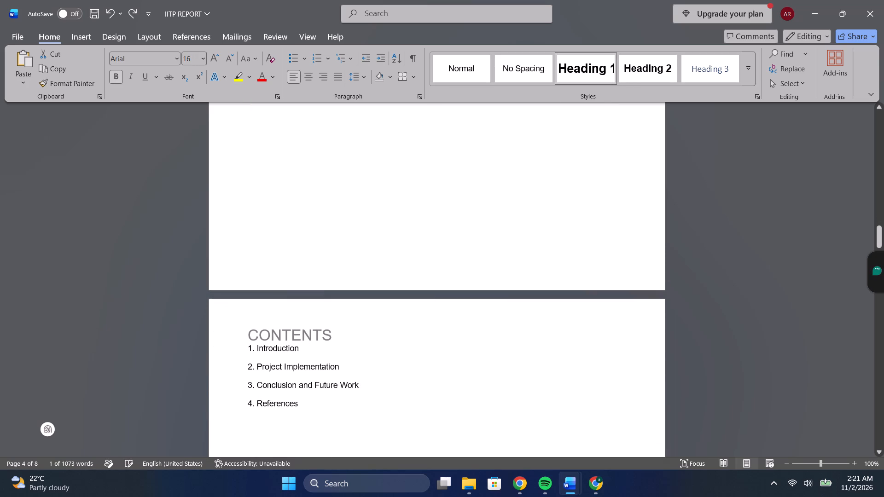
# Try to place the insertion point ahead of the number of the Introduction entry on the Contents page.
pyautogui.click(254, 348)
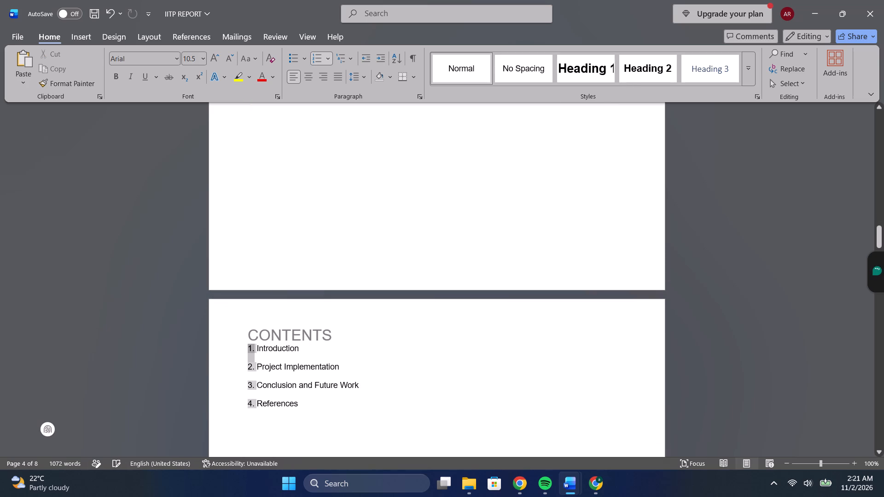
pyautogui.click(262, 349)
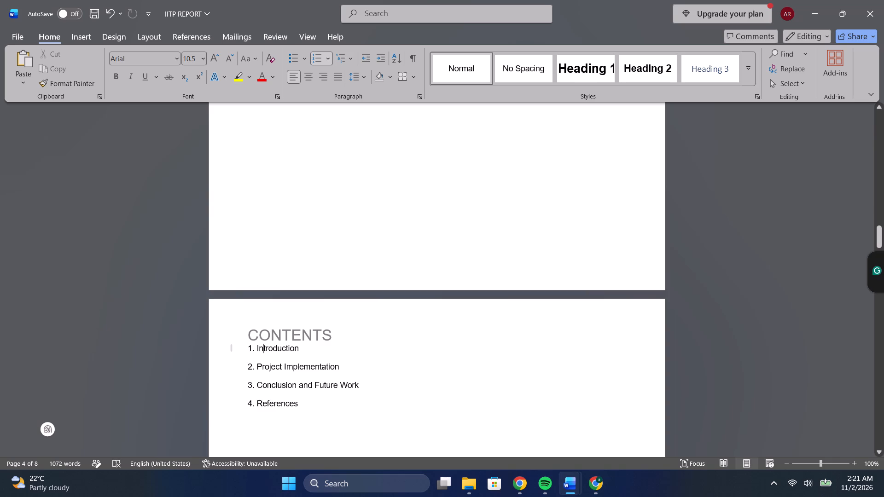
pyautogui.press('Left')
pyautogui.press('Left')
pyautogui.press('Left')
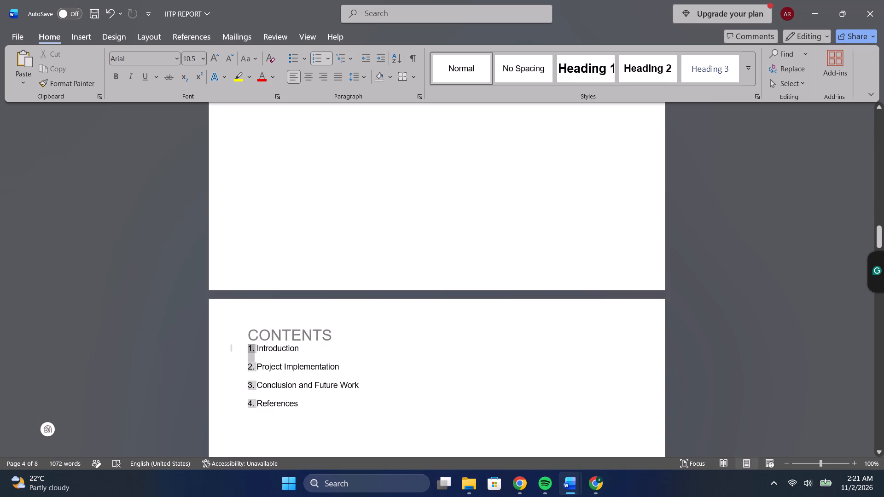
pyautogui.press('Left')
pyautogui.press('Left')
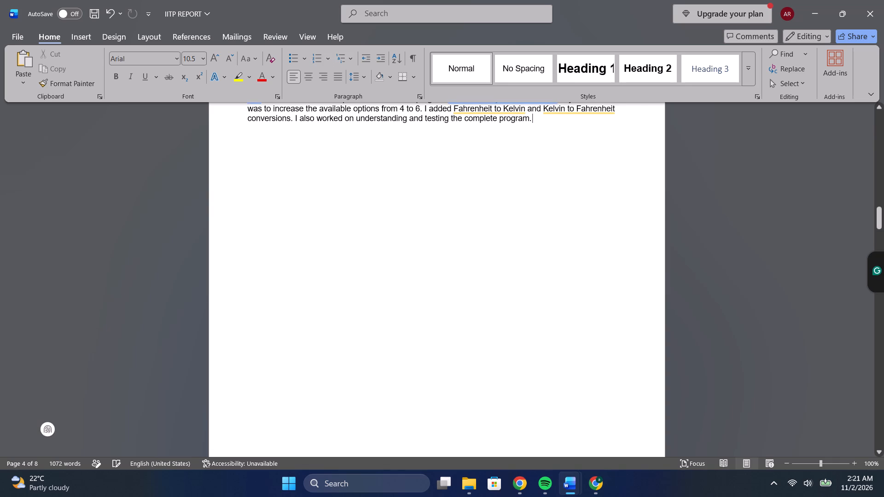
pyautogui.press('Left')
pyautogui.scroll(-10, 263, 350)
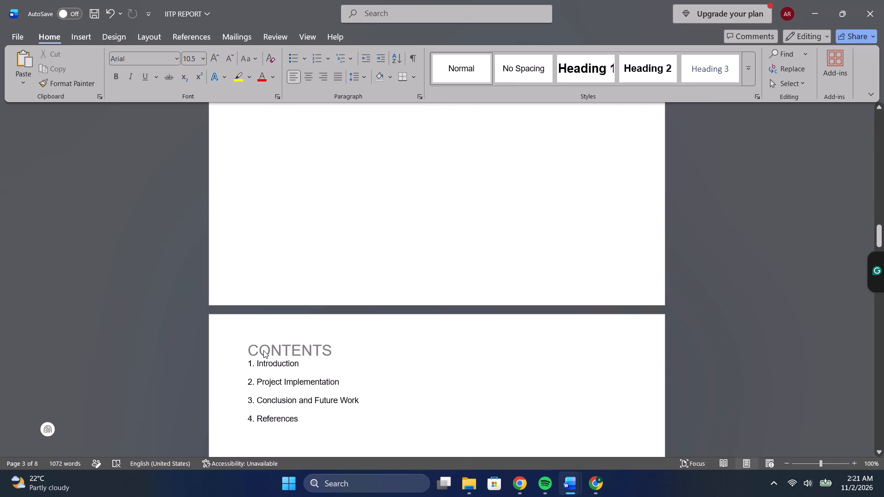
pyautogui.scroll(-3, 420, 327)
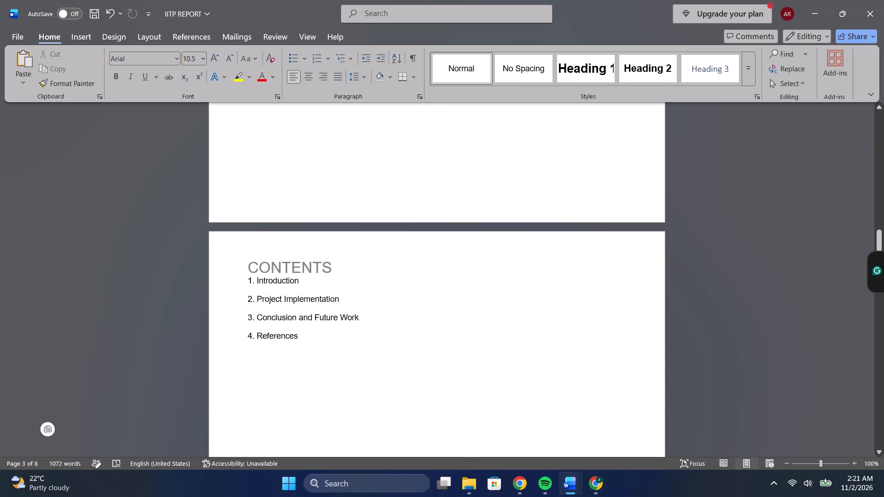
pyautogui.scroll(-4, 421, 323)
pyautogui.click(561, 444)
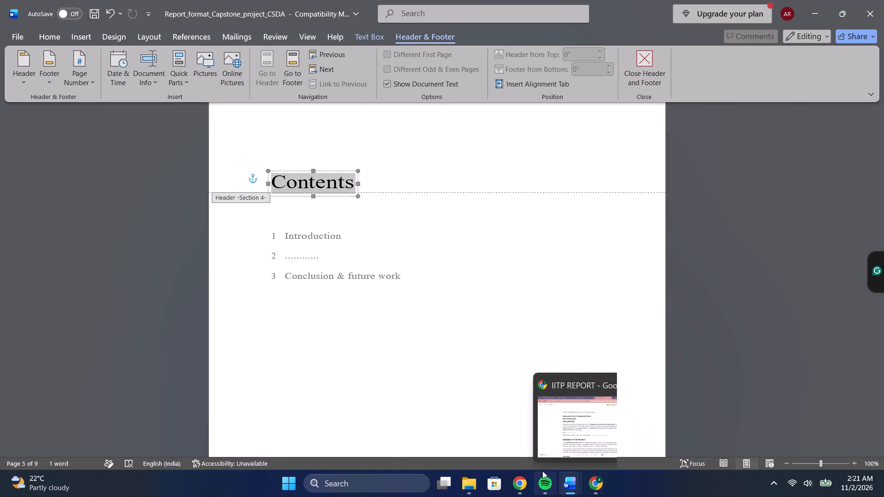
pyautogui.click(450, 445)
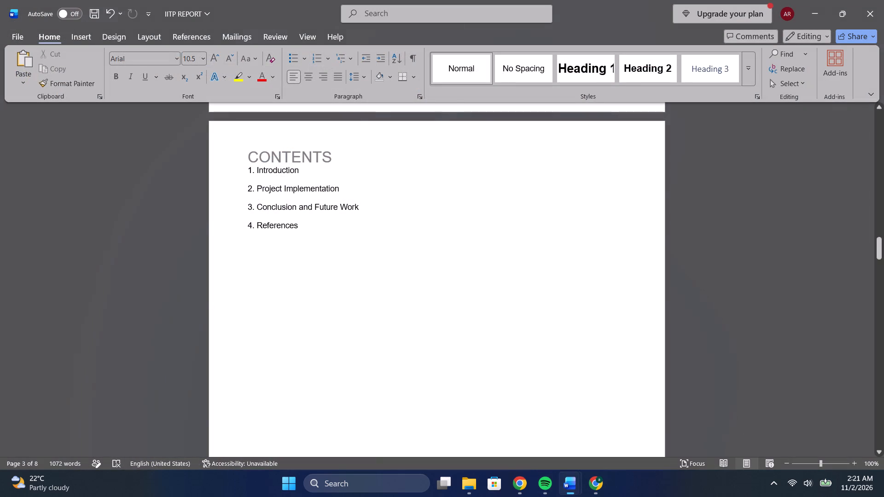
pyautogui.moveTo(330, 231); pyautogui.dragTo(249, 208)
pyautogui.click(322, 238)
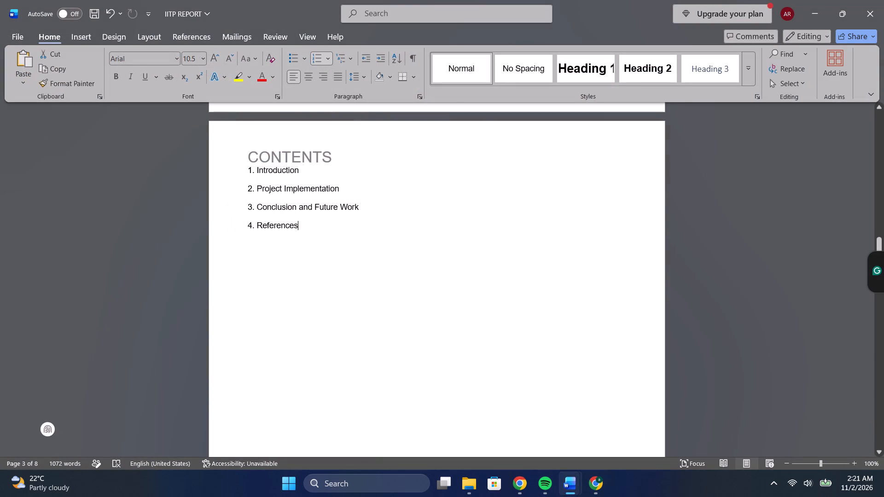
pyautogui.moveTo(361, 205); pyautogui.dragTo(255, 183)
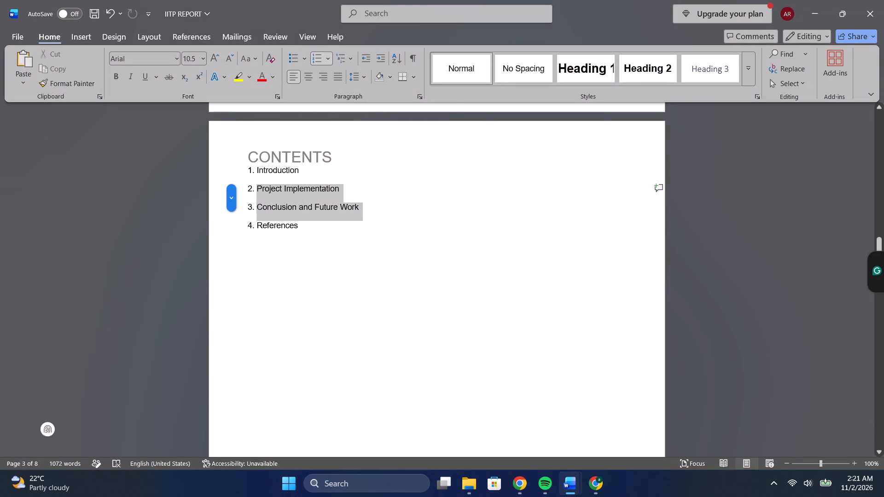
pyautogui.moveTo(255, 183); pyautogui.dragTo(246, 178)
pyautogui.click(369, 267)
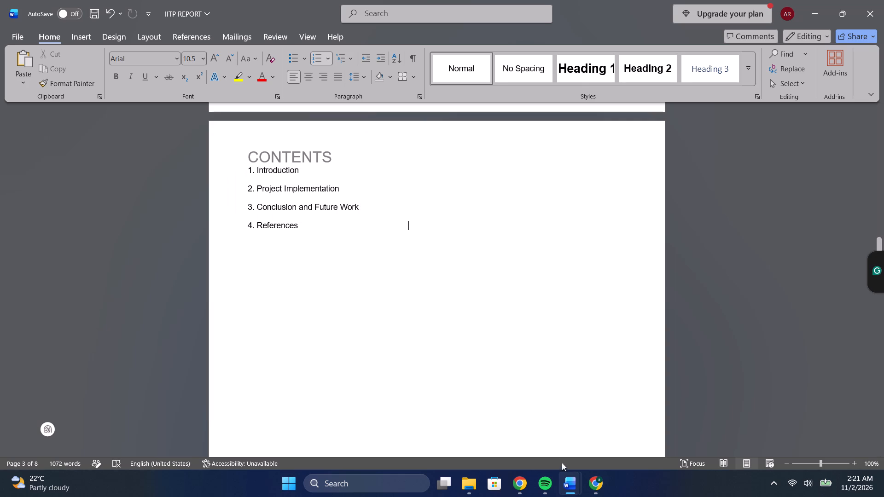
# Switch to Document1 and add the header text CONTENTS at font size 20 on the blank fourth page.
pyautogui.click(692, 410)
pyautogui.scroll(3, 307, 299)
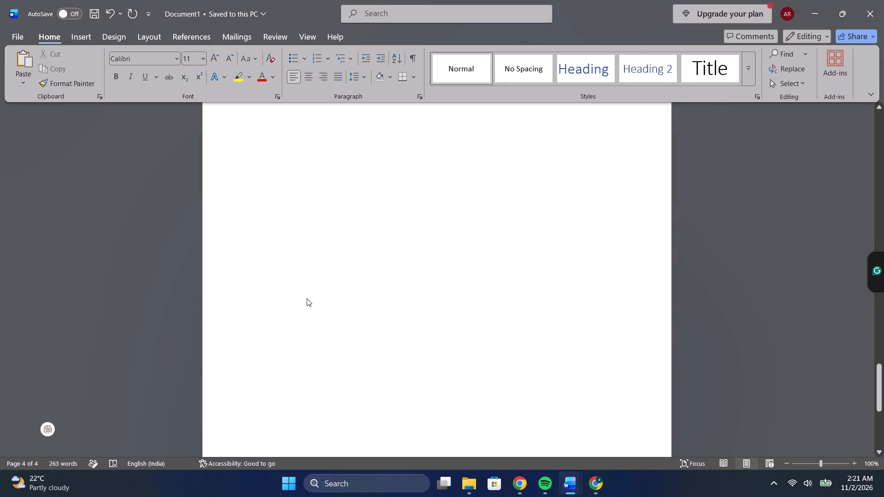
pyautogui.click(276, 189)
pyautogui.click(290, 154)
pyautogui.tripleClick(292, 139)
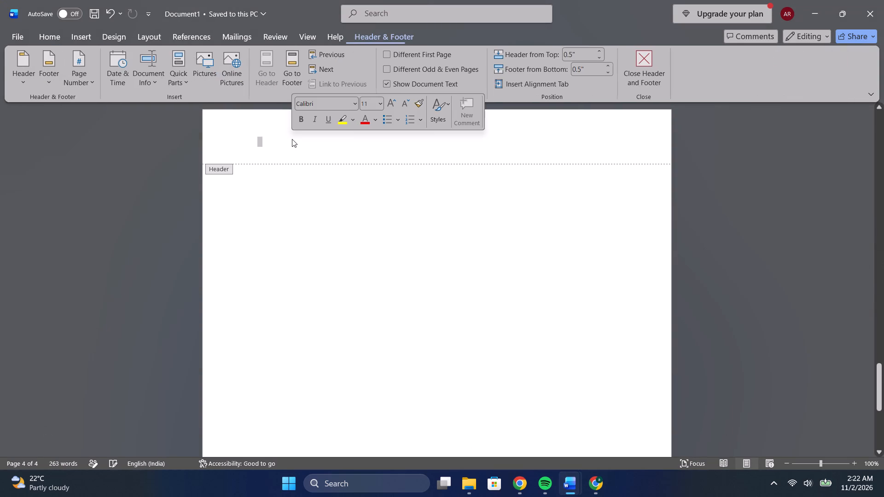
pyautogui.click(246, 144)
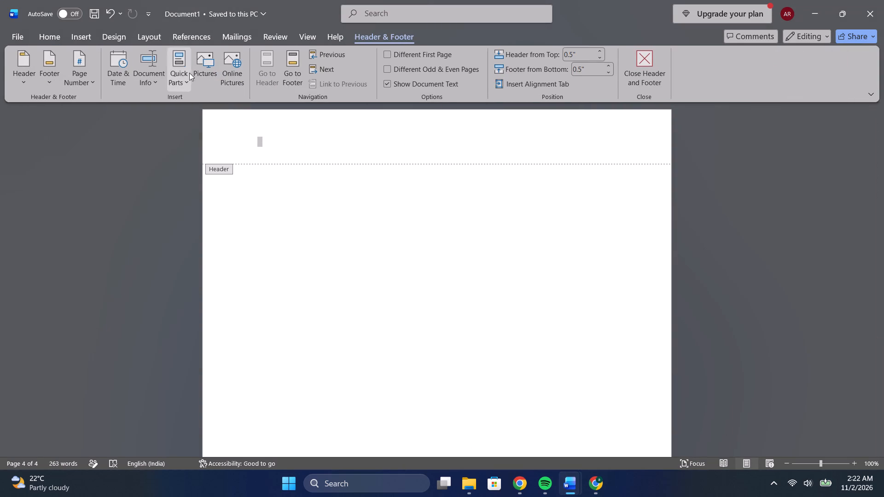
pyautogui.click(77, 29)
pyautogui.click(52, 40)
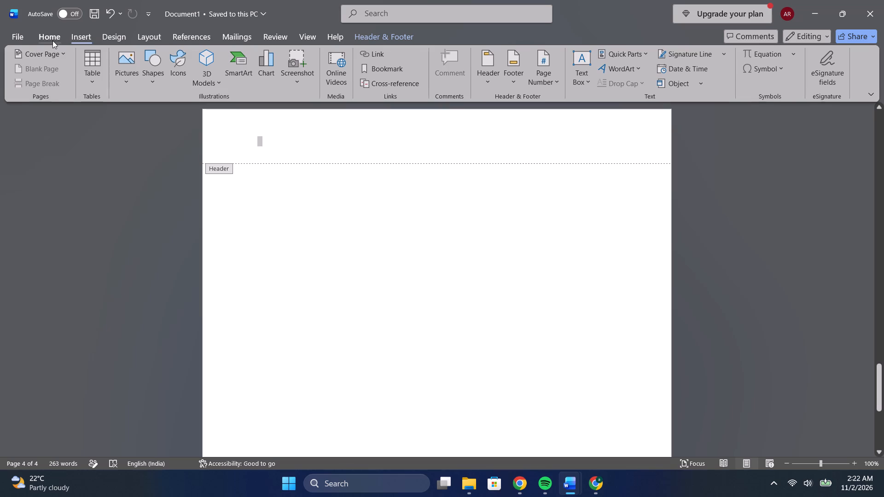
pyautogui.click(203, 55)
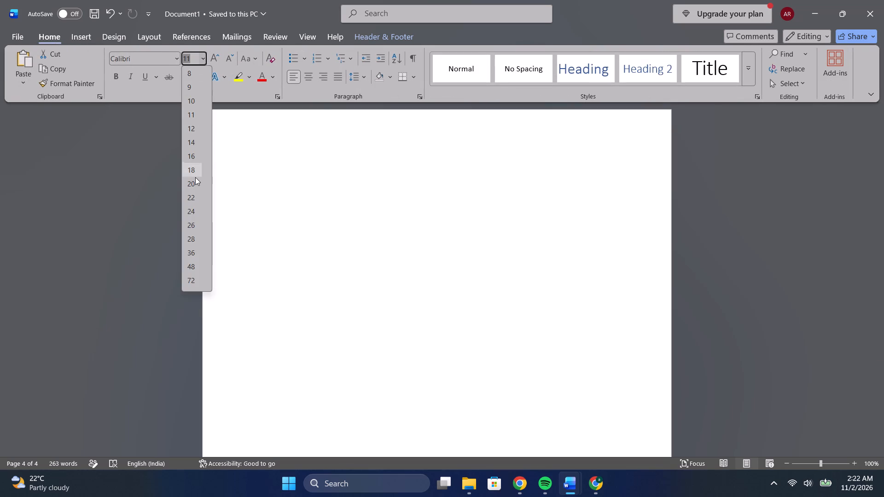
pyautogui.click(195, 177)
pyautogui.click(281, 139)
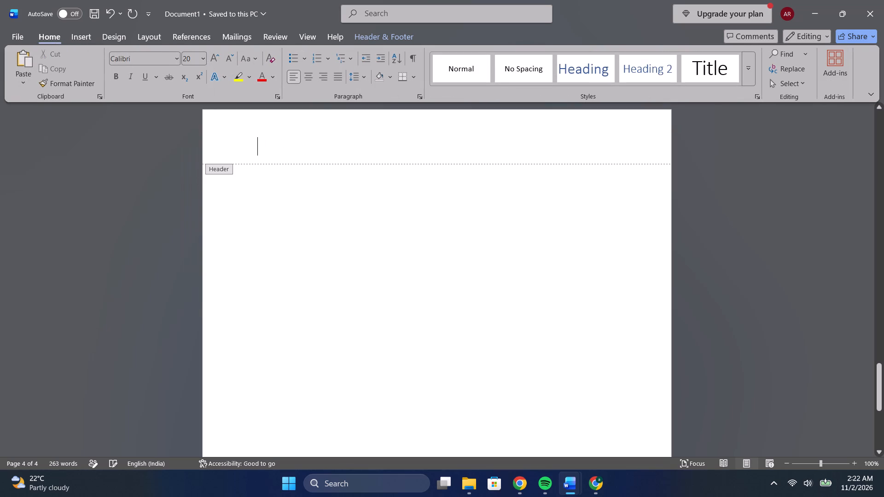
pyautogui.write('cO')
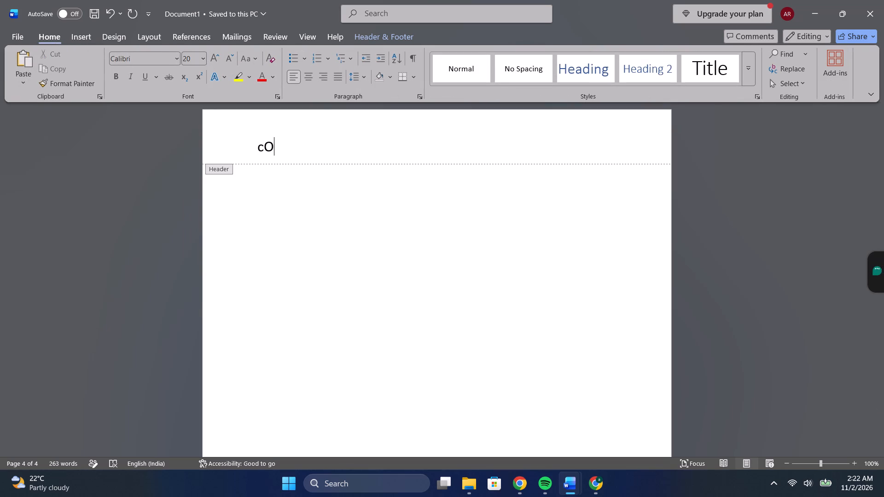
pyautogui.press('BackSpace')
pyautogui.press('BackSpace')
pyautogui.press('c')
pyautogui.write('ONTENTS')
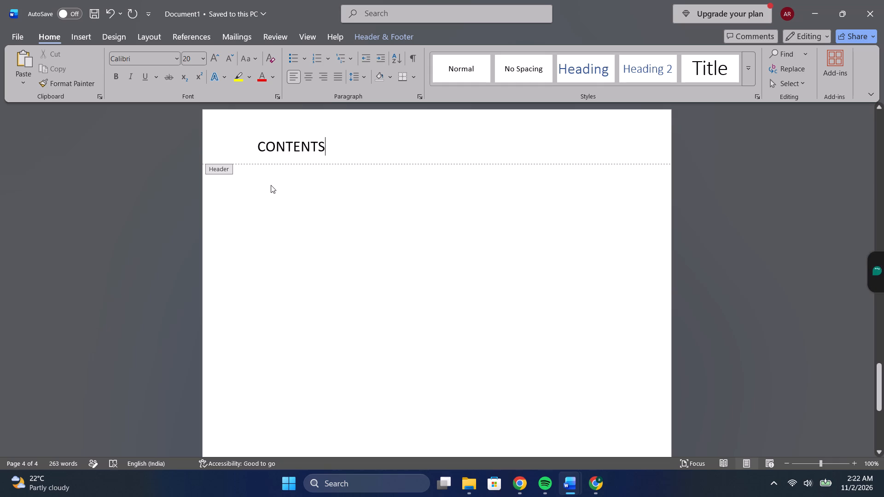
pyautogui.click(271, 185)
pyautogui.tripleClick(396, 222)
pyautogui.click(396, 223)
# Copy the Introduction, Project Implementation, and Conclusion and Future Work entries from IITP REPORT into Document1 below the CONTENTS header.
pyautogui.click(307, 209)
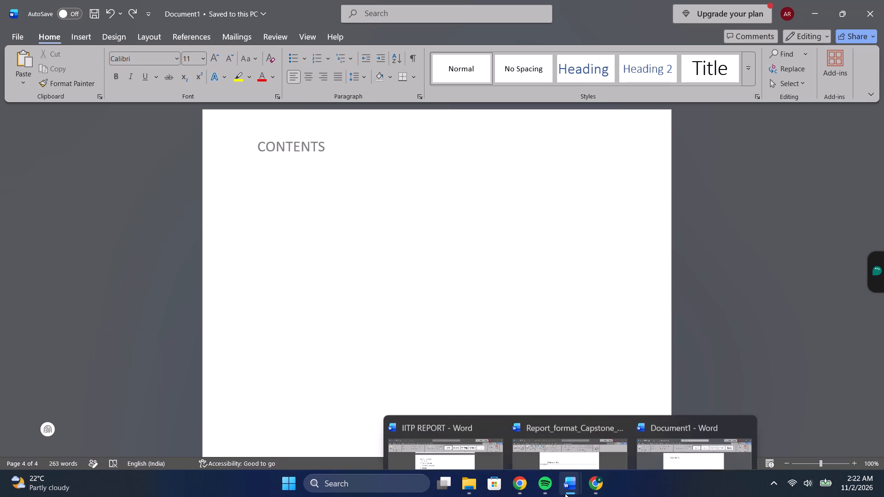
pyautogui.click(452, 445)
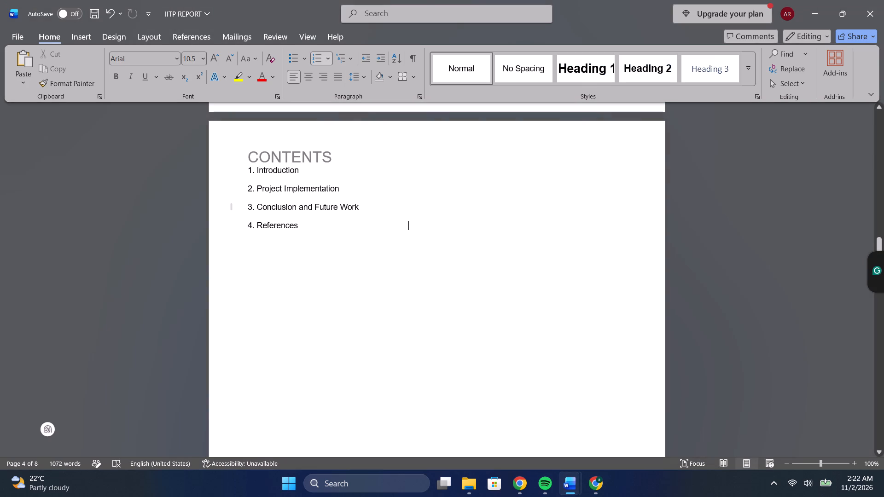
pyautogui.moveTo(362, 207); pyautogui.dragTo(242, 173)
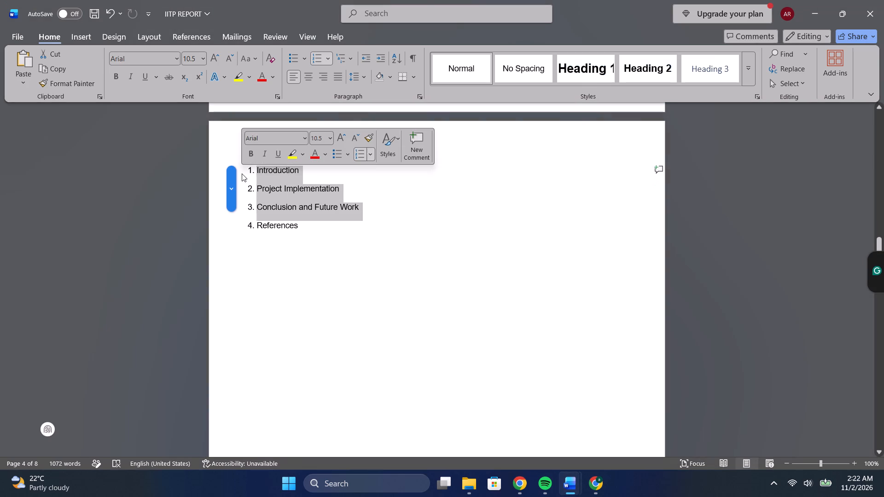
pyautogui.hotkey('ctrl', 'c')
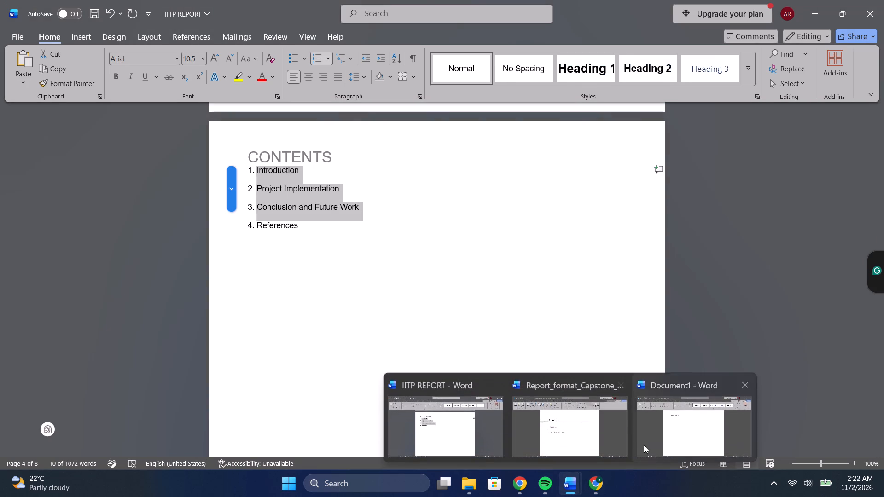
pyautogui.click(644, 445)
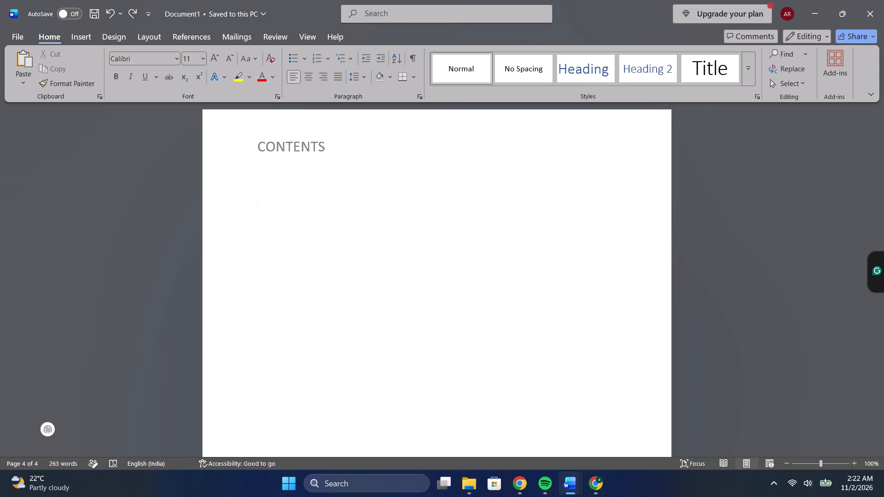
pyautogui.hotkey('ctrl', 'v')
pyautogui.moveTo(324, 266); pyautogui.dragTo(328, 277)
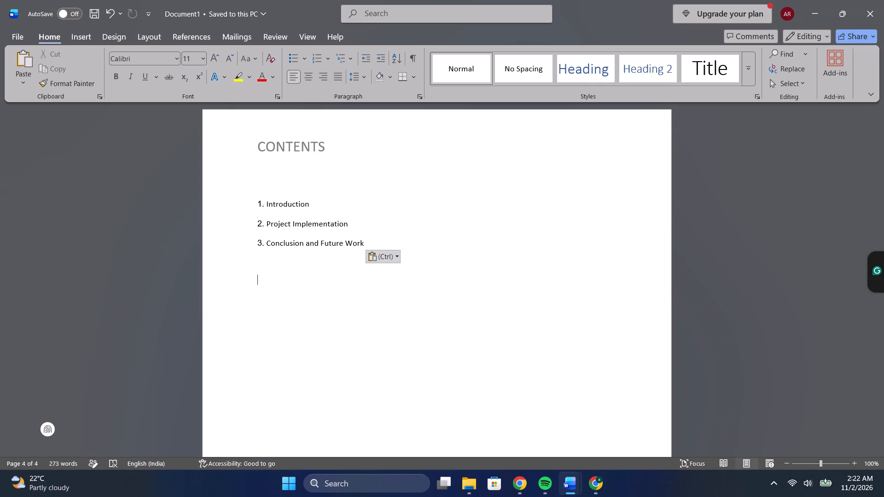
# Add twelve blank lines below the three-item contents list in Document1.
pyautogui.click(383, 349)
pyautogui.scroll(-19, 452, 338)
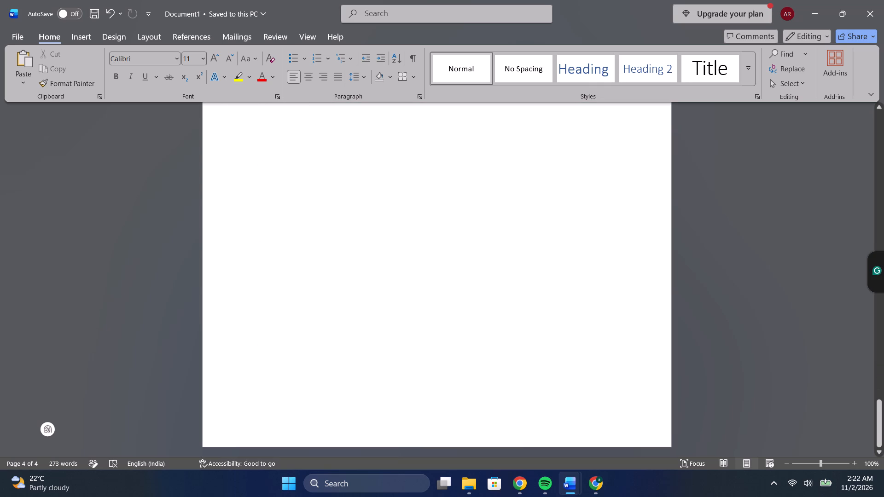
pyautogui.scroll(-7, 452, 338)
pyautogui.click(550, 432)
pyautogui.click(604, 422)
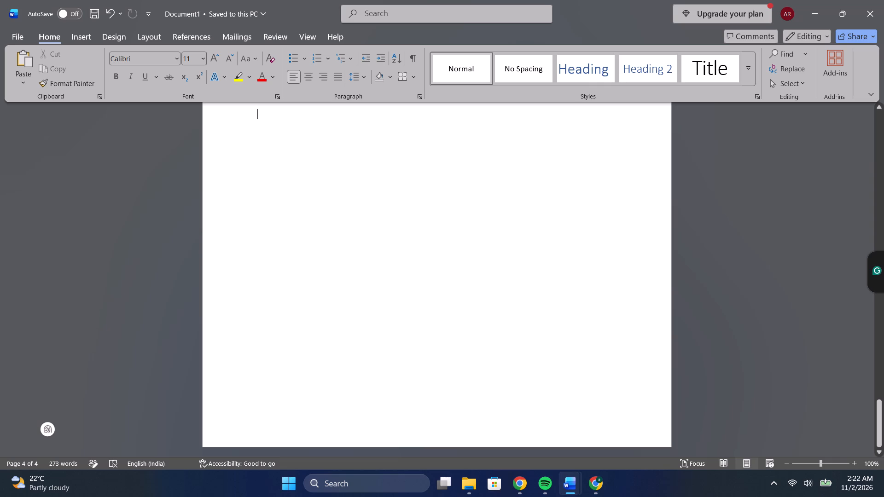
pyautogui.tripleClick(606, 407)
pyautogui.click(606, 407)
pyautogui.doubleClick(584, 369)
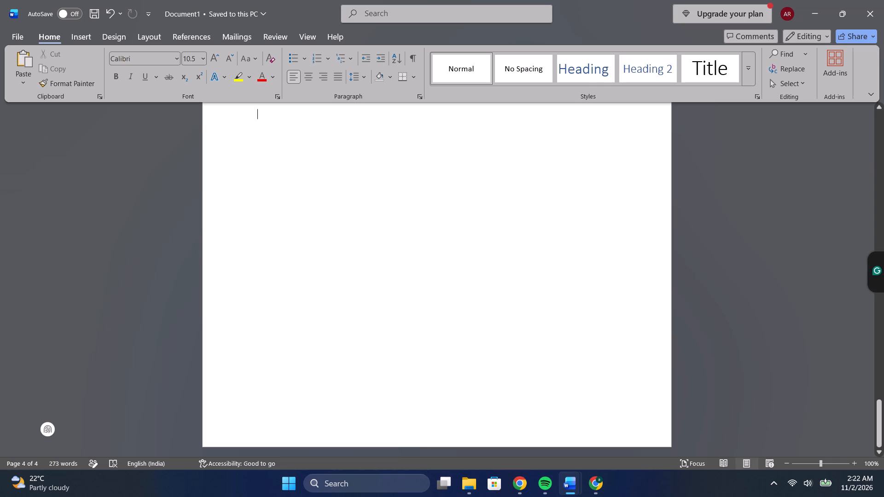
pyautogui.click(584, 369)
pyautogui.click(584, 362)
pyautogui.press('Return')
pyautogui.press('Return')
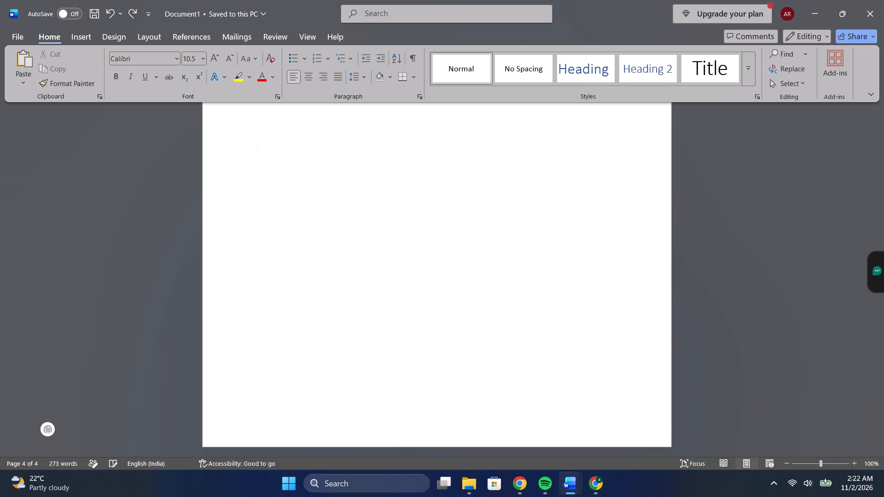
pyautogui.press('Return')
pyautogui.press('Return')
pyautogui.press('Return')
pyautogui.press('Return')
pyautogui.press('Return')
pyautogui.press('Return')
pyautogui.press('Return')
pyautogui.press('Return')
pyautogui.press('Return')
pyautogui.press('Return')
pyautogui.scroll(-11, 584, 362)
pyautogui.scroll(-4, 595, 418)
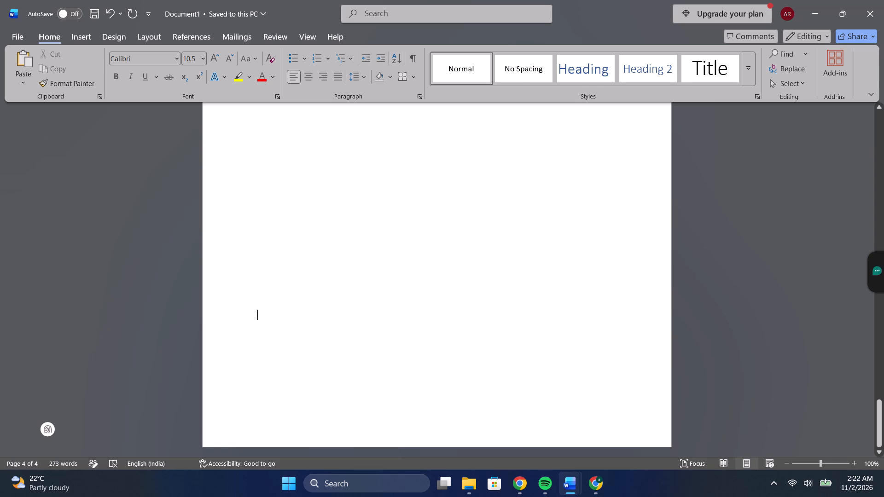
# Add four more line breaks, right-aligned, near the bottom of the contents page to start a new page.
pyautogui.click(588, 379)
pyautogui.click(639, 353)
pyautogui.click(563, 400)
pyautogui.doubleClick(598, 388)
pyautogui.doubleClick(630, 375)
pyautogui.press('Return')
pyautogui.press('Return')
pyautogui.press('Return')
pyautogui.press('Return')
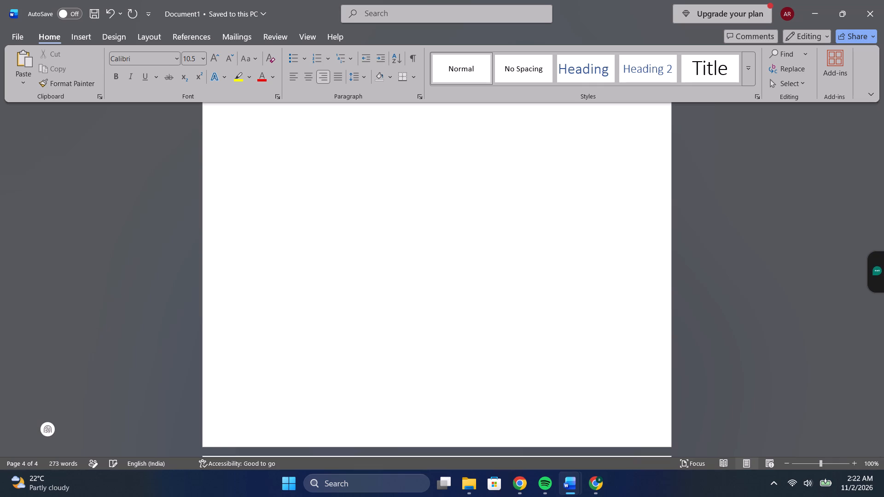
pyautogui.scroll(-9, 630, 374)
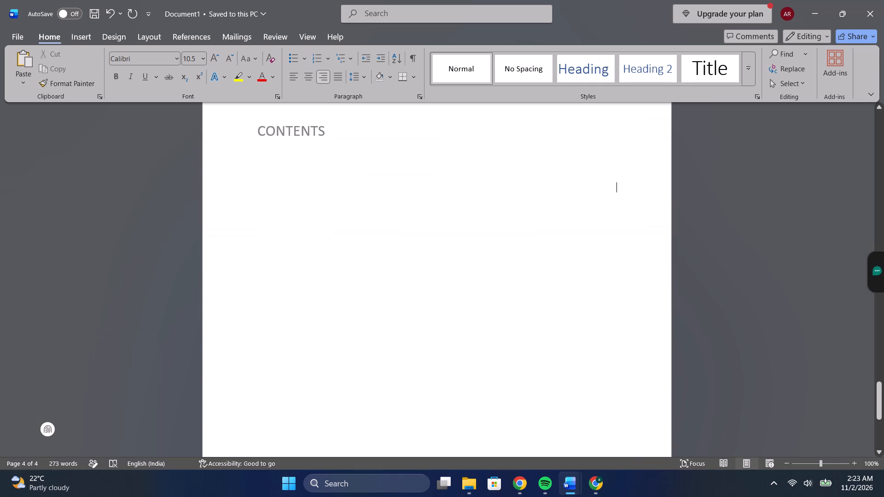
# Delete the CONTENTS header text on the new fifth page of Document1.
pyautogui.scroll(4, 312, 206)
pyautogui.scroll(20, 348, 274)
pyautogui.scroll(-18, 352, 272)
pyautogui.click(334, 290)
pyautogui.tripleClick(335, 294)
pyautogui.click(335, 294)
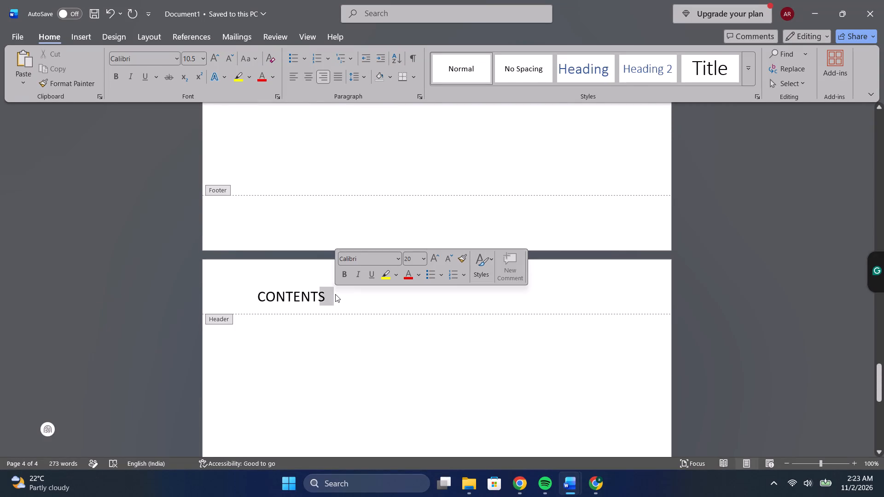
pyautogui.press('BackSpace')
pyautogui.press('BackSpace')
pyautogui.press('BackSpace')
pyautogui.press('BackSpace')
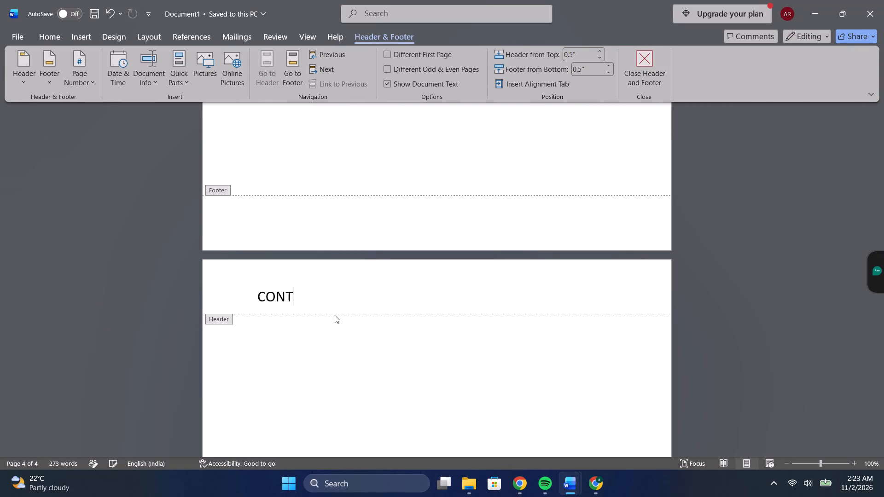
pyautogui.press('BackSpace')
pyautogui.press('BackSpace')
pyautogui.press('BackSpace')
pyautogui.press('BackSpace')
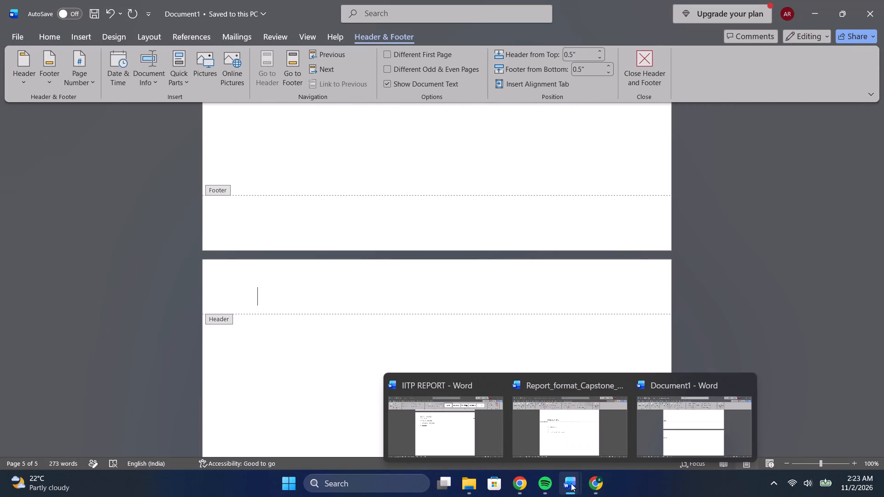
# Switch to Report_format_Capstone_project_CSDA and copy the word Chapter from the header above the Introduction heading.
pyautogui.click(563, 450)
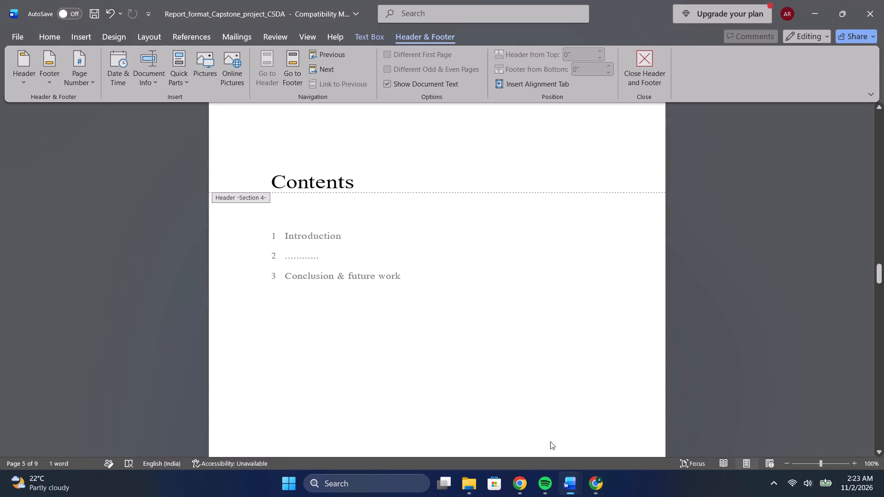
pyautogui.scroll(-17, 436, 321)
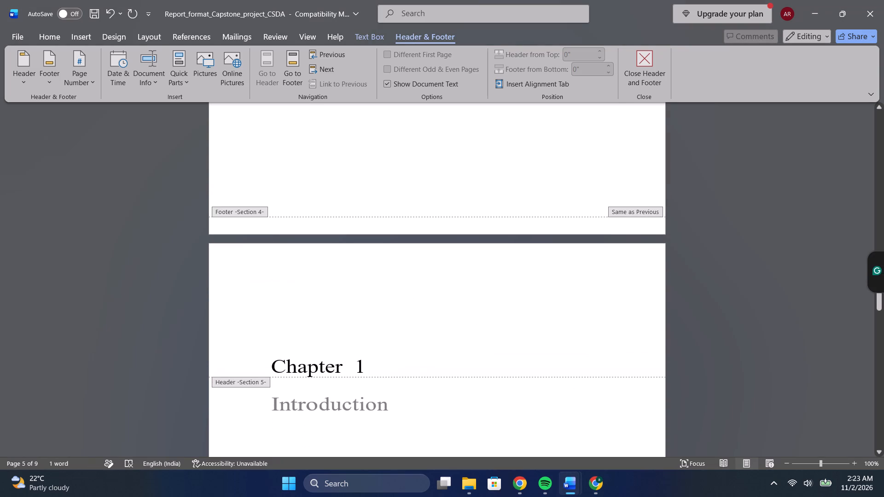
pyautogui.scroll(-4, 436, 321)
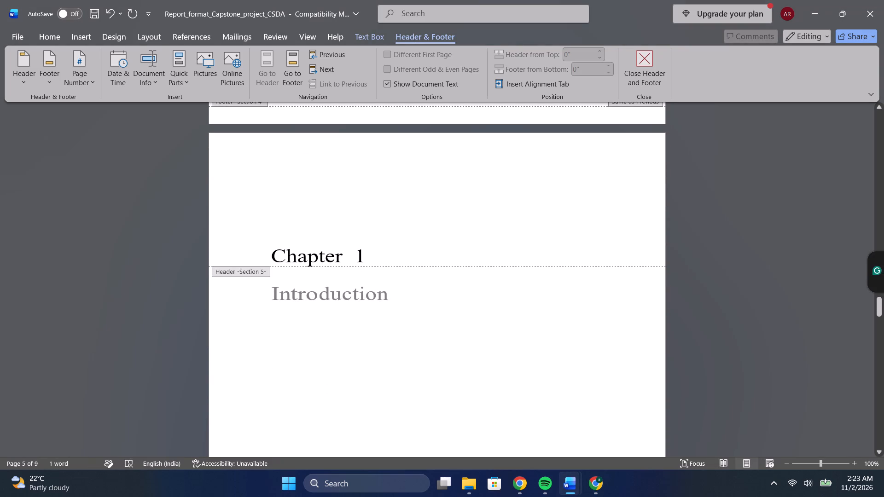
pyautogui.tripleClick(384, 324)
pyautogui.click(384, 324)
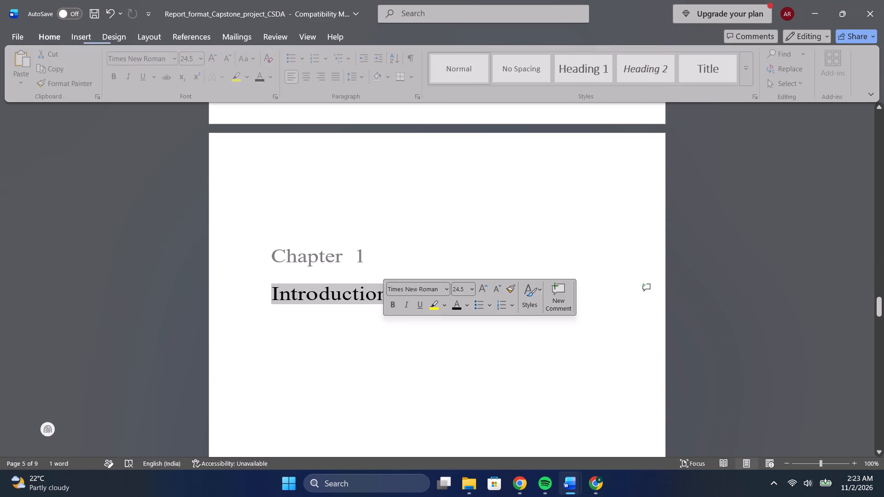
pyautogui.click(398, 369)
pyautogui.scroll(-2, 401, 346)
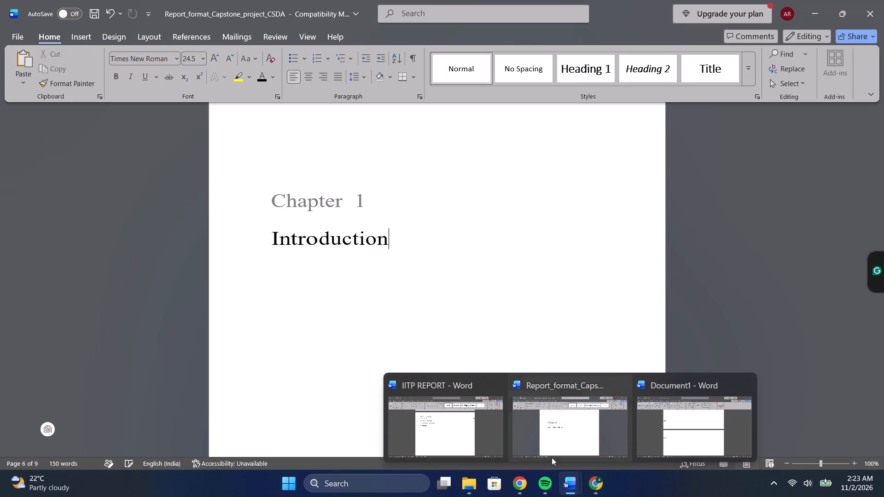
pyautogui.click(531, 433)
pyautogui.tripleClick(311, 202)
pyautogui.click(311, 201)
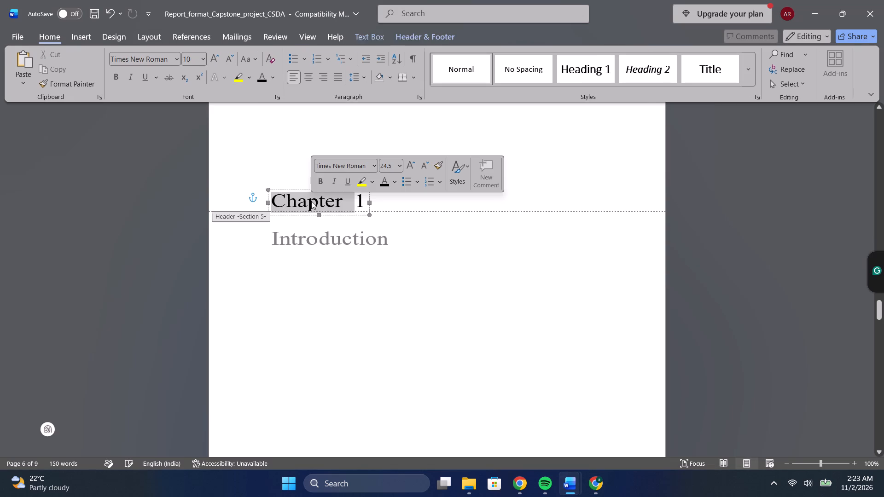
pyautogui.click(361, 197)
pyautogui.moveTo(361, 199); pyautogui.dragTo(341, 198)
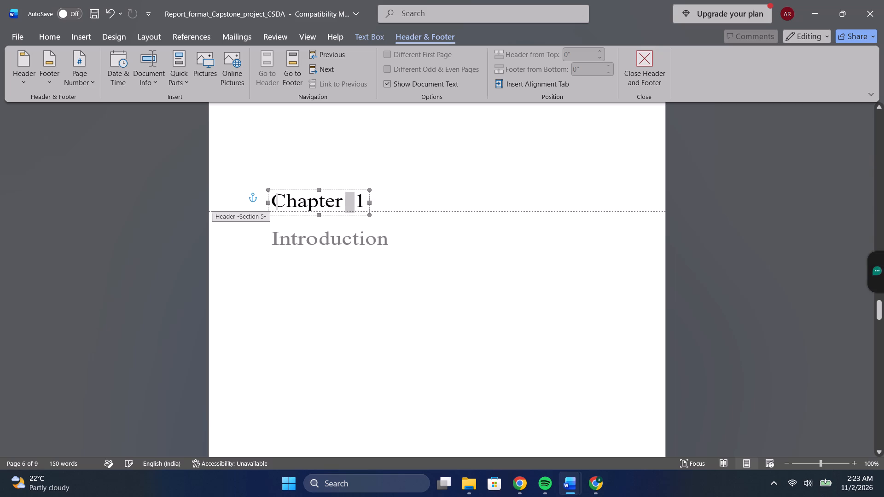
pyautogui.moveTo(341, 198); pyautogui.dragTo(267, 197)
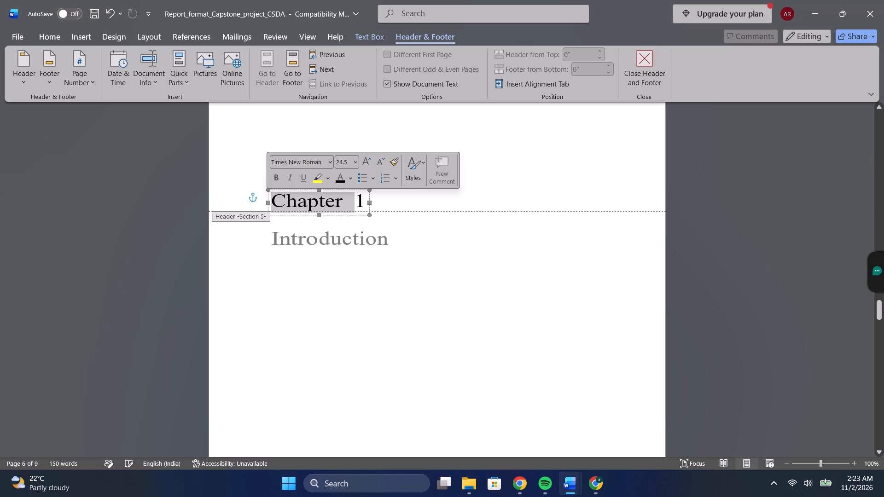
pyautogui.hotkey('ctrl', 'c')
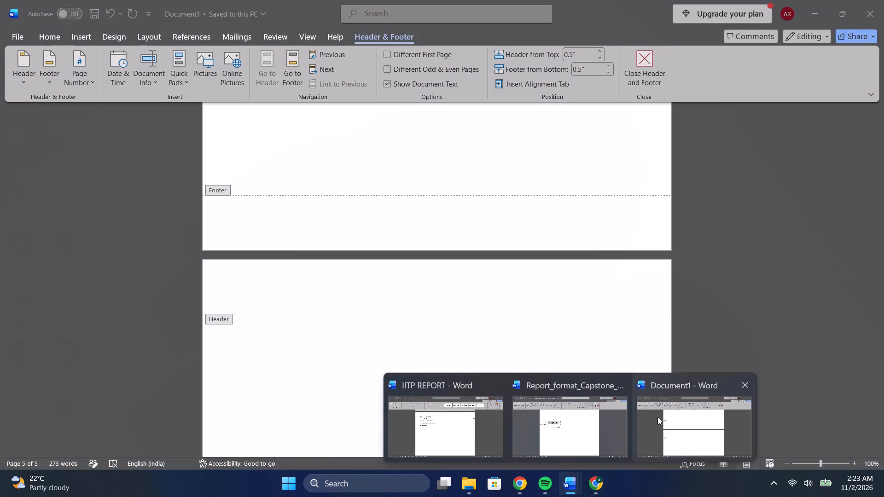
# Switch to Document1 and check the header area on each page, from the new page back to the Declaration.
pyautogui.click(680, 446)
pyautogui.scroll(12, 302, 235)
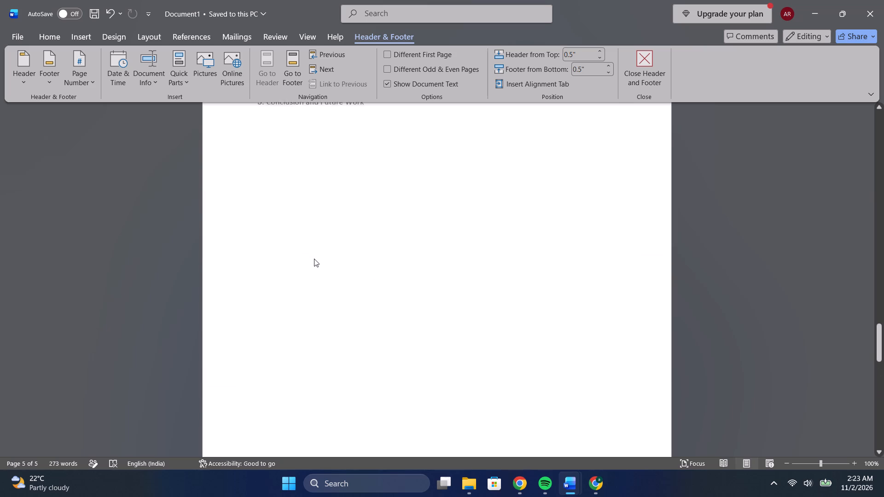
pyautogui.scroll(10, 314, 259)
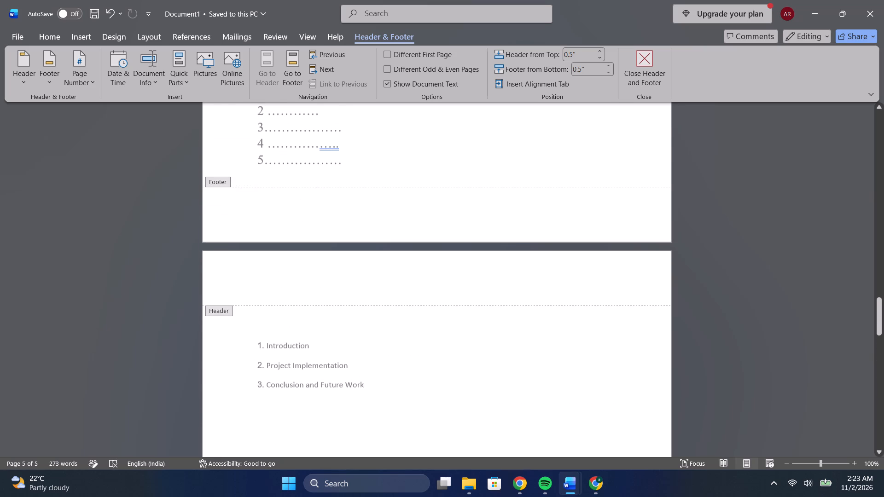
pyautogui.scroll(20, 312, 290)
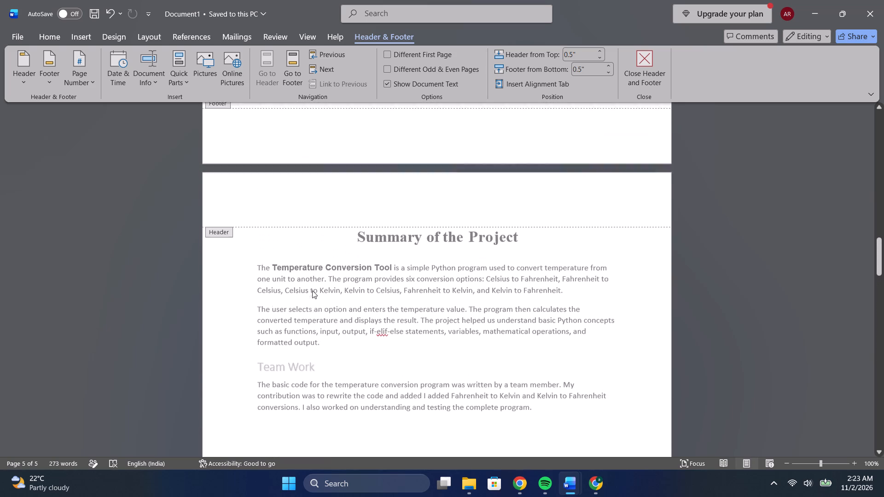
pyautogui.scroll(2, 312, 290)
pyautogui.scroll(20, 312, 290)
pyautogui.scroll(3, 312, 290)
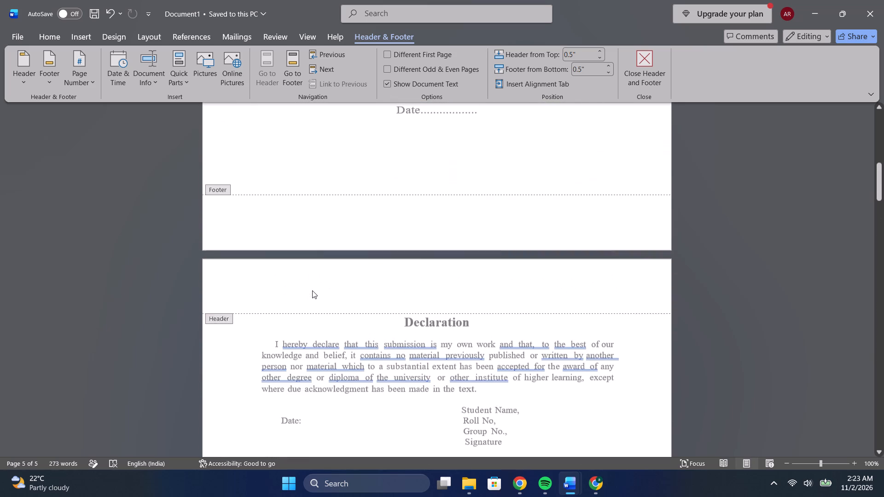
pyautogui.scroll(-20, 312, 290)
pyautogui.scroll(-20, 312, 290)
pyautogui.scroll(-8, 312, 290)
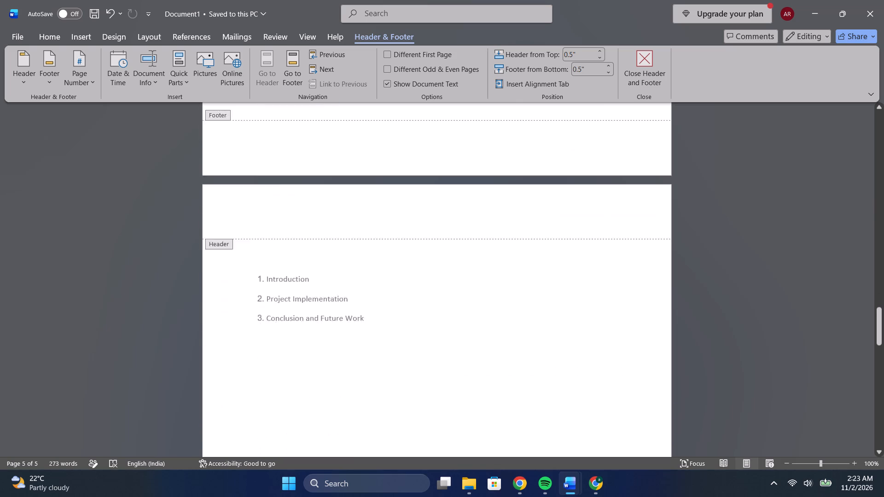
pyautogui.scroll(-8, 312, 290)
pyautogui.scroll(6, 312, 290)
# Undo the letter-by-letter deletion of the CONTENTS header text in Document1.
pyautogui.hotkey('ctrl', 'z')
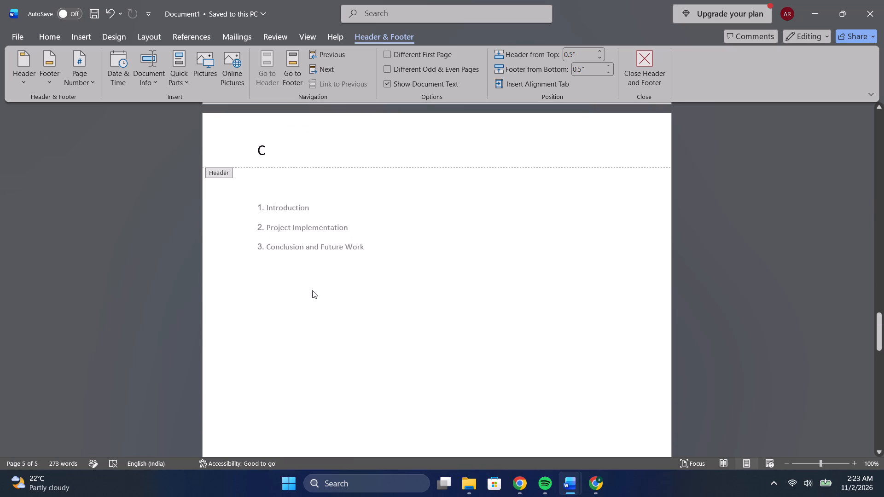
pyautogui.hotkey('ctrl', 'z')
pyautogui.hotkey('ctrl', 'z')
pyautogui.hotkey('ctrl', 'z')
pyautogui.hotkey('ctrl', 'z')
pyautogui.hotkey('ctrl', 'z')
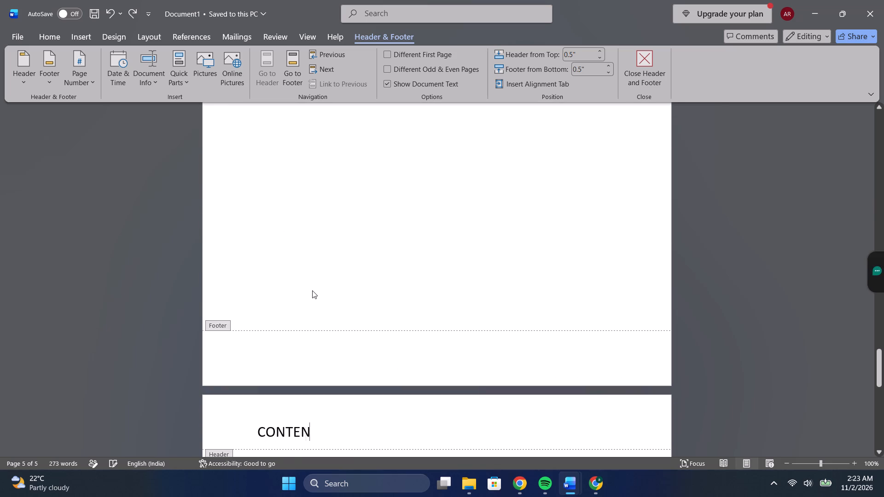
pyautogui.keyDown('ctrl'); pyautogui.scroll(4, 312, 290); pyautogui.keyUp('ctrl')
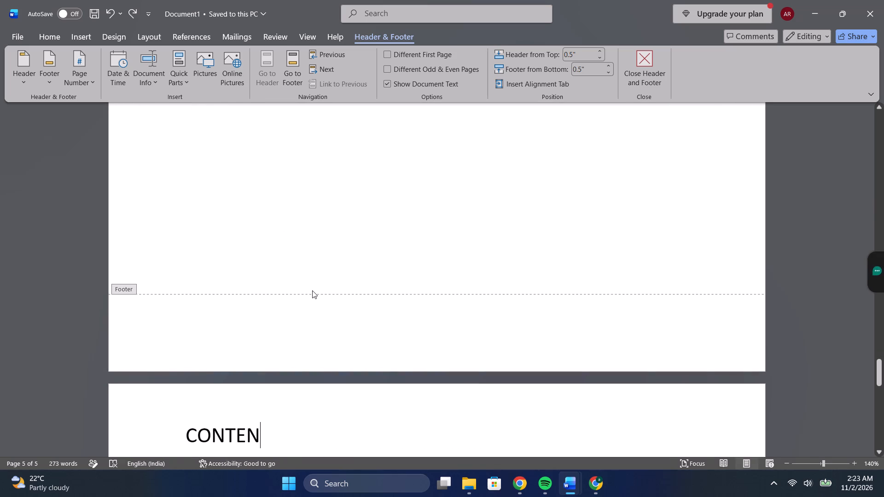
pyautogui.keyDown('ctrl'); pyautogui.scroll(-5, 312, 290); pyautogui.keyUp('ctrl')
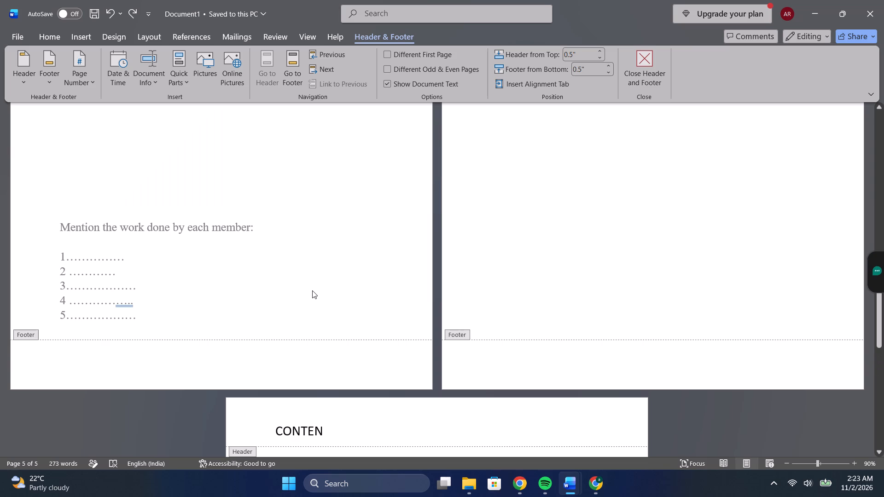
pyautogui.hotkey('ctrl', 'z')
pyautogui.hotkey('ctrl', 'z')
# Examine the headers of all Document1 pages side by side in a zoomed-out view.
pyautogui.keyDown('ctrl'); pyautogui.scroll(-3, 312, 290); pyautogui.keyUp('ctrl')
pyautogui.keyDown('ctrl'); pyautogui.scroll(7, 312, 290); pyautogui.keyUp('ctrl')
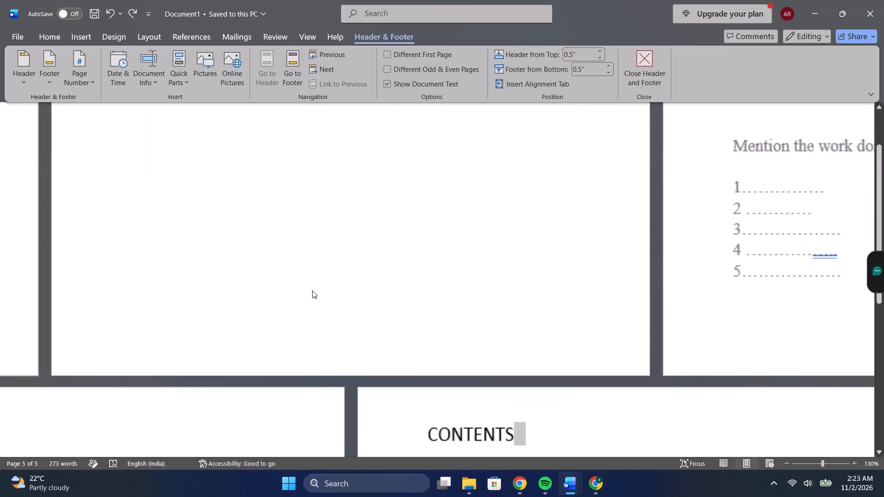
pyautogui.keyDown('ctrl'); pyautogui.scroll(10, 312, 290); pyautogui.keyUp('ctrl')
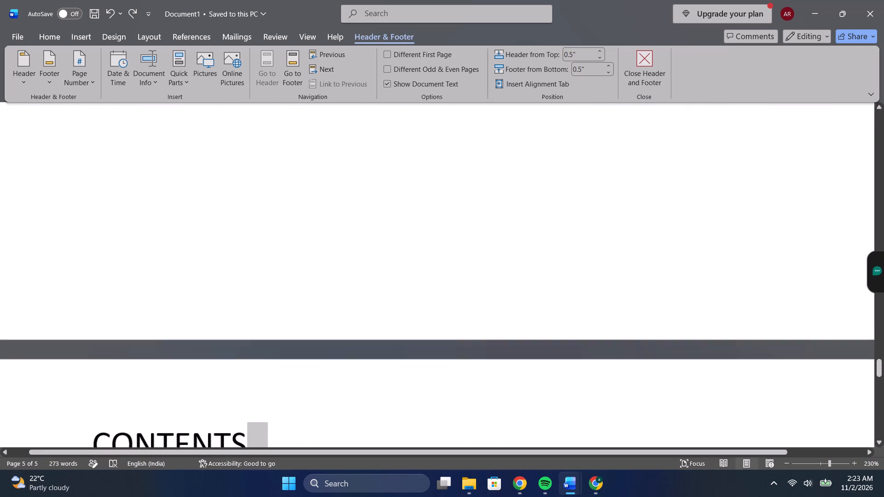
pyautogui.keyDown('ctrl'); pyautogui.scroll(-18, 312, 290); pyautogui.keyUp('ctrl')
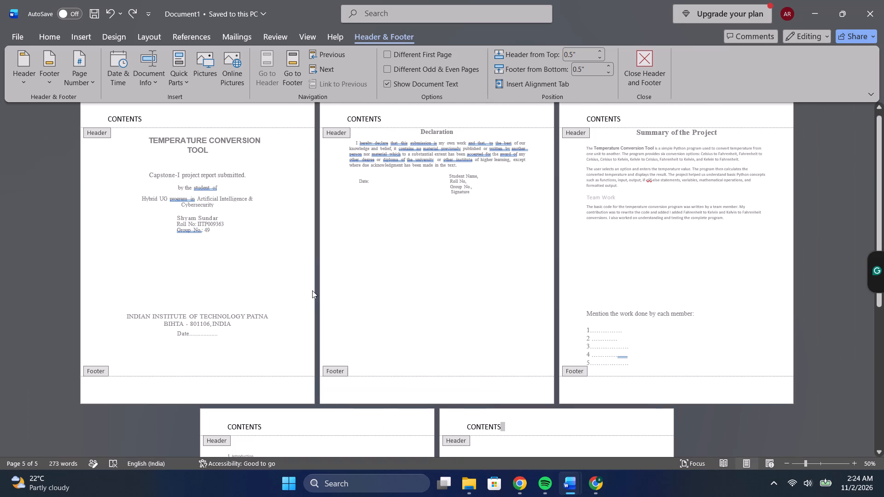
pyautogui.scroll(-9, 445, 191)
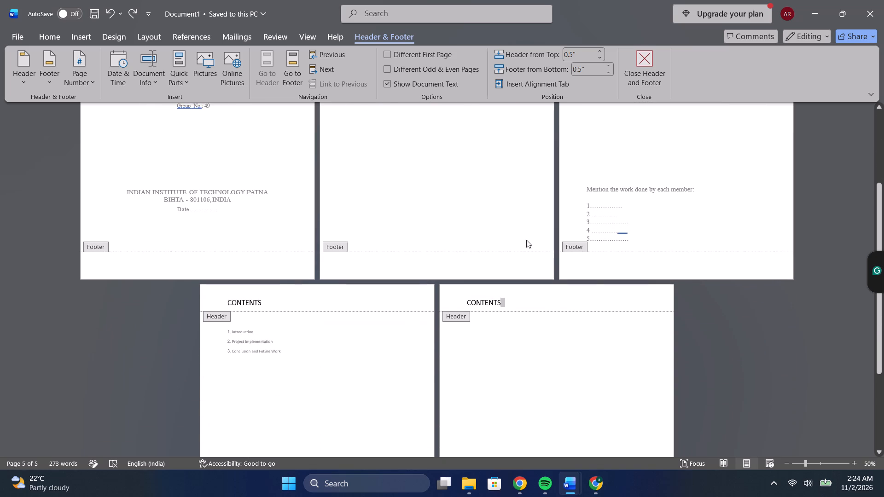
pyautogui.scroll(3, 519, 299)
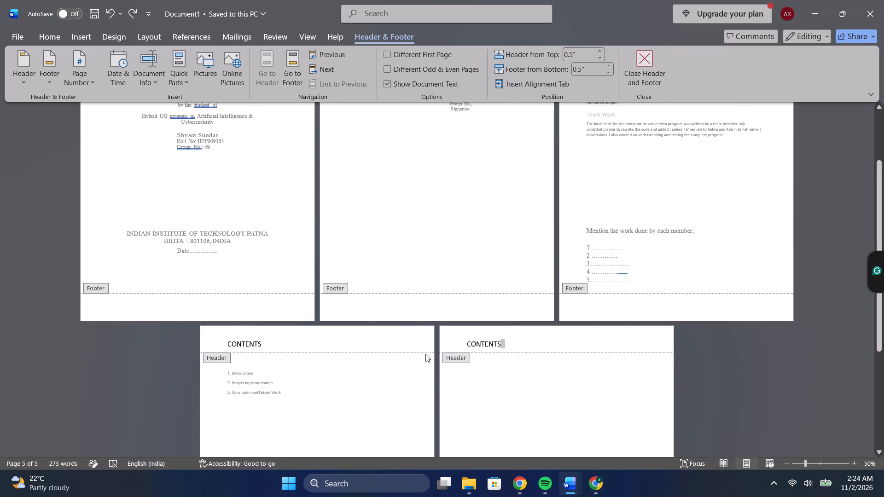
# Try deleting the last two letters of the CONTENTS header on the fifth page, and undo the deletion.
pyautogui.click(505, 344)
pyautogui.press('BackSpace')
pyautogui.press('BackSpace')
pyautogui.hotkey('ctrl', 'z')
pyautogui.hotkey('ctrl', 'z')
# Undo the recent line breaks below the contents list that started the fifth page.
pyautogui.hotkey('ctrl', 'z')
pyautogui.hotkey('ctrl', 'z')
pyautogui.hotkey('ctrl', 'z')
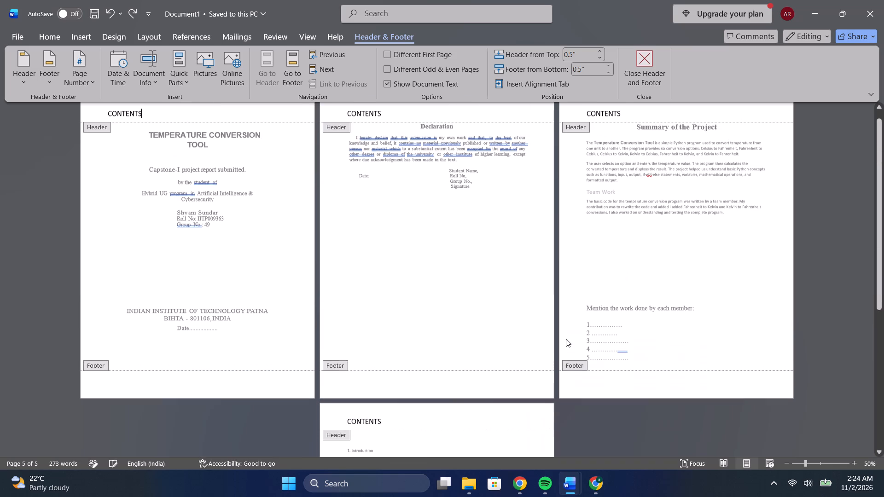
pyautogui.hotkey('ctrl', 'z')
pyautogui.hotkey('ctrl', 'z')
pyautogui.hotkey('ctrl', 'z')
pyautogui.hotkey('ctrl', 'z')
pyautogui.hotkey('ctrl', 'z')
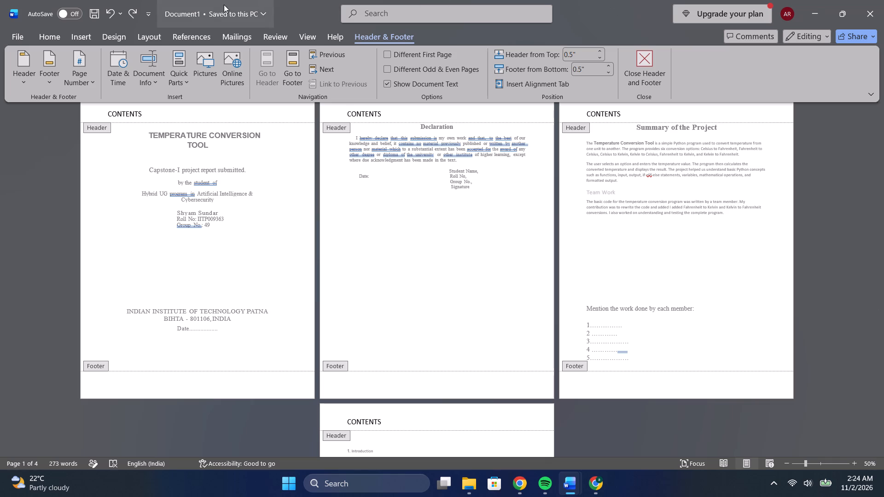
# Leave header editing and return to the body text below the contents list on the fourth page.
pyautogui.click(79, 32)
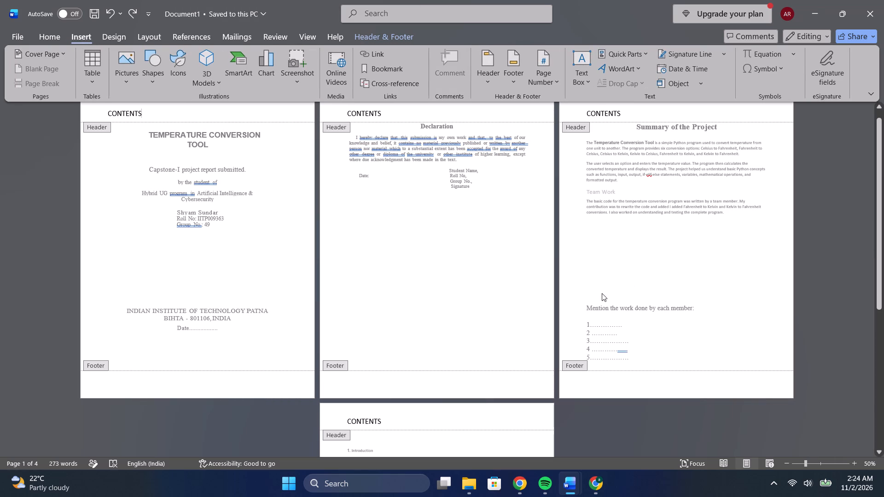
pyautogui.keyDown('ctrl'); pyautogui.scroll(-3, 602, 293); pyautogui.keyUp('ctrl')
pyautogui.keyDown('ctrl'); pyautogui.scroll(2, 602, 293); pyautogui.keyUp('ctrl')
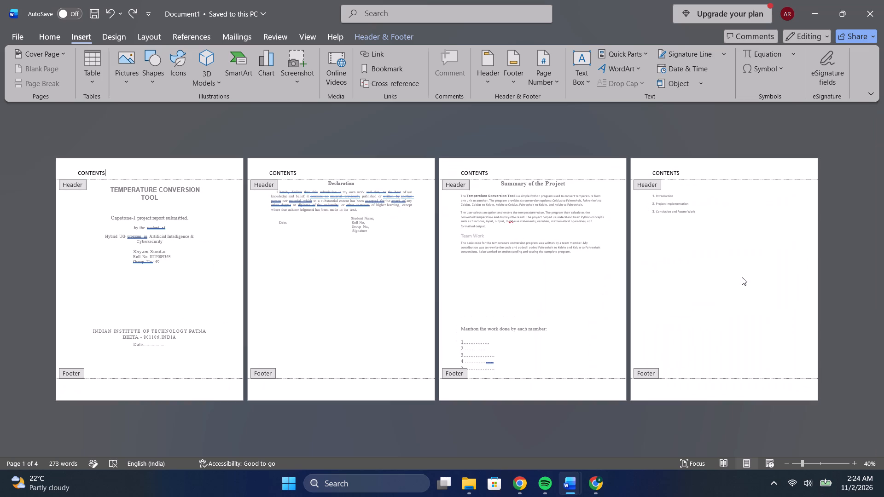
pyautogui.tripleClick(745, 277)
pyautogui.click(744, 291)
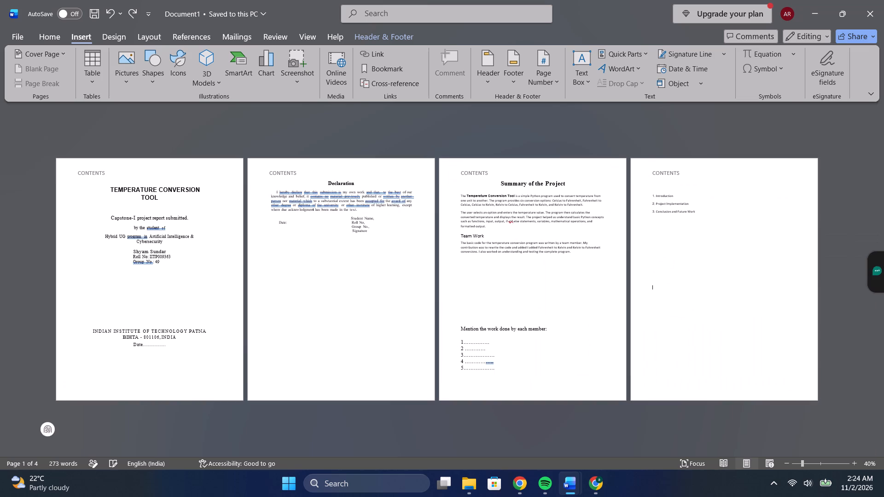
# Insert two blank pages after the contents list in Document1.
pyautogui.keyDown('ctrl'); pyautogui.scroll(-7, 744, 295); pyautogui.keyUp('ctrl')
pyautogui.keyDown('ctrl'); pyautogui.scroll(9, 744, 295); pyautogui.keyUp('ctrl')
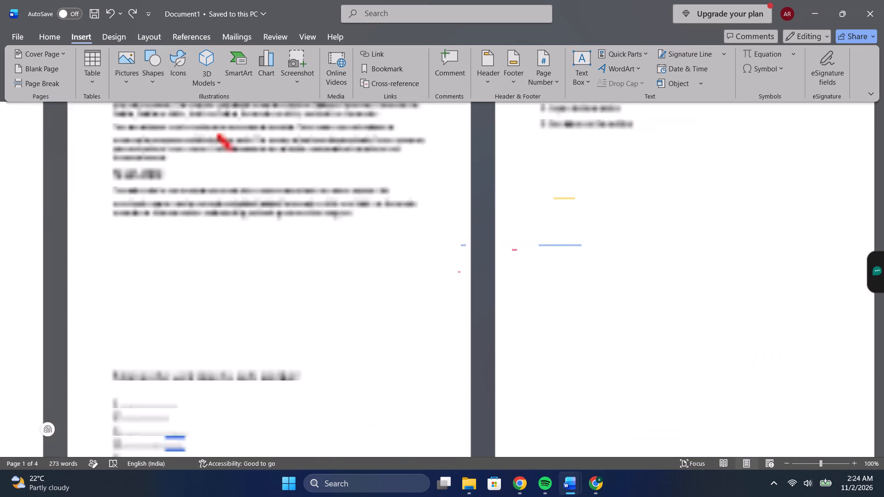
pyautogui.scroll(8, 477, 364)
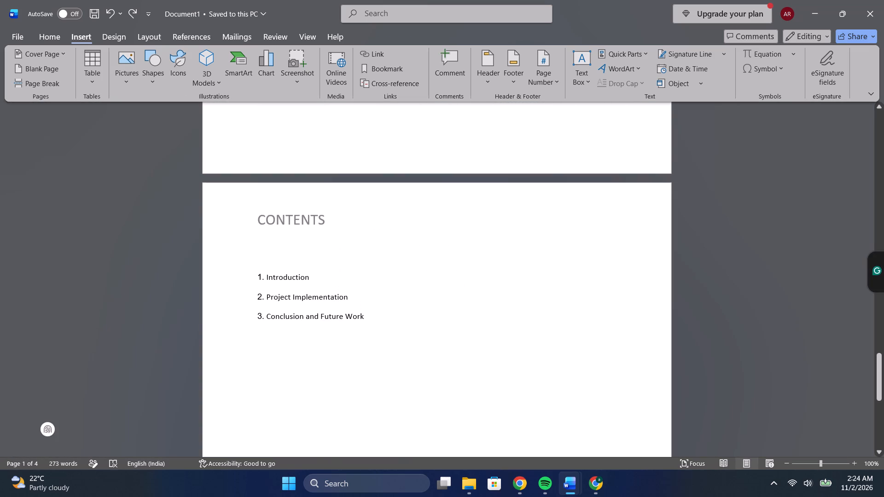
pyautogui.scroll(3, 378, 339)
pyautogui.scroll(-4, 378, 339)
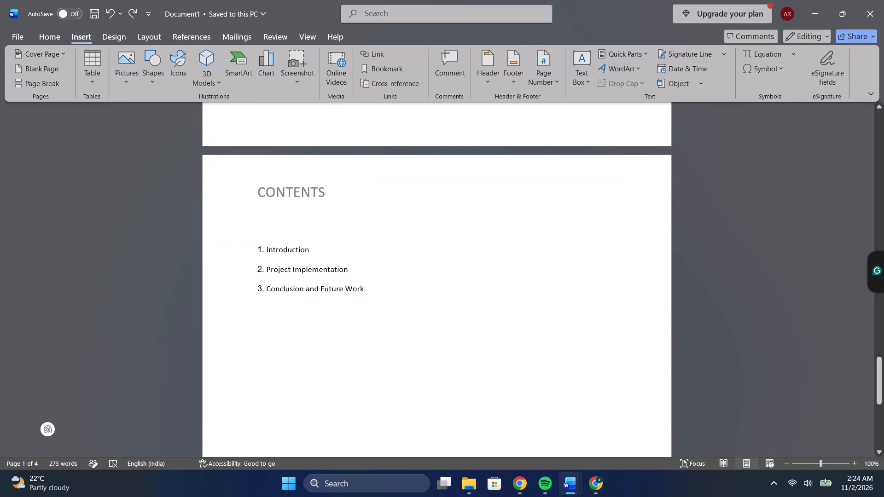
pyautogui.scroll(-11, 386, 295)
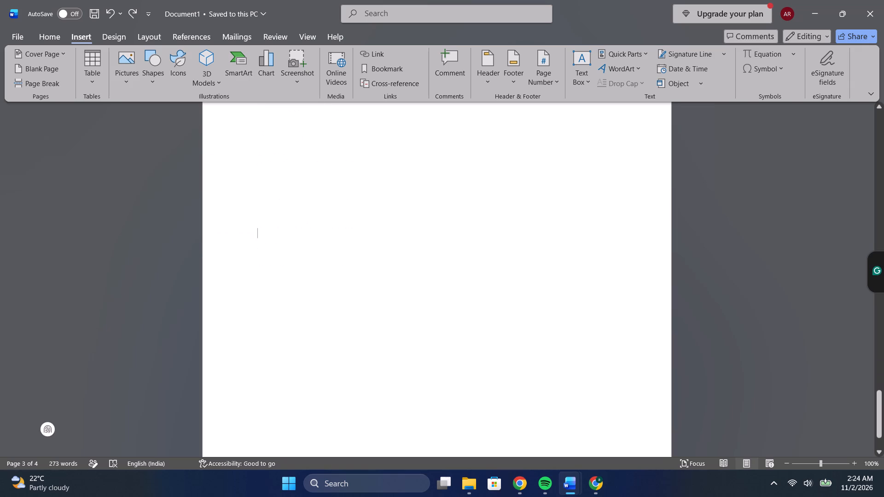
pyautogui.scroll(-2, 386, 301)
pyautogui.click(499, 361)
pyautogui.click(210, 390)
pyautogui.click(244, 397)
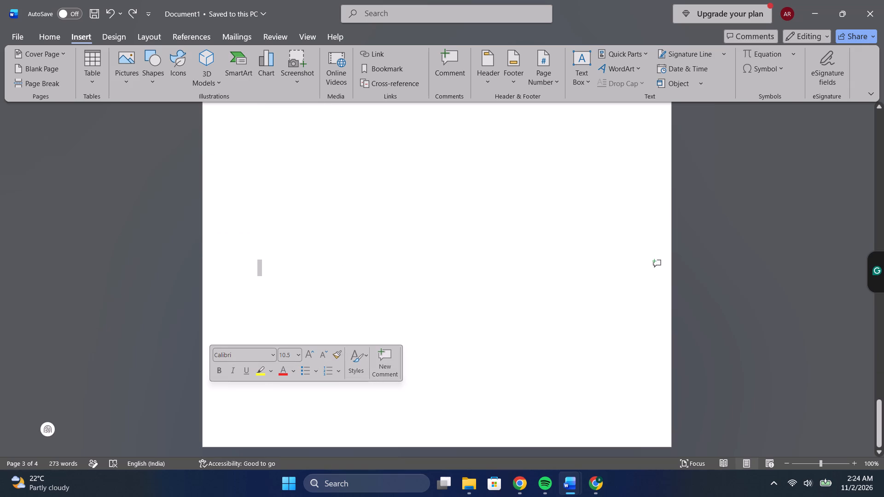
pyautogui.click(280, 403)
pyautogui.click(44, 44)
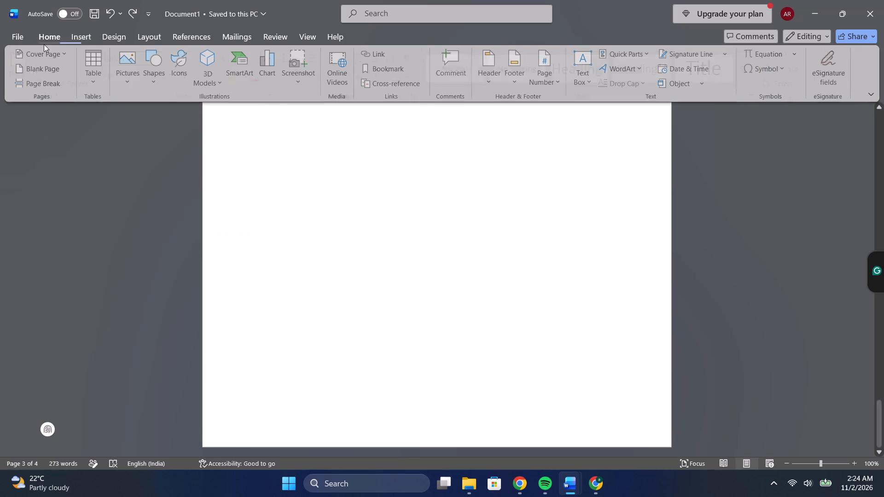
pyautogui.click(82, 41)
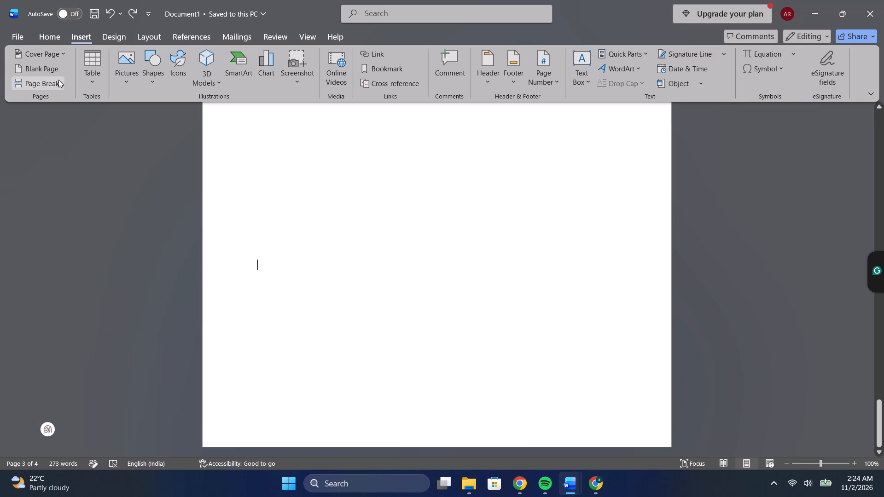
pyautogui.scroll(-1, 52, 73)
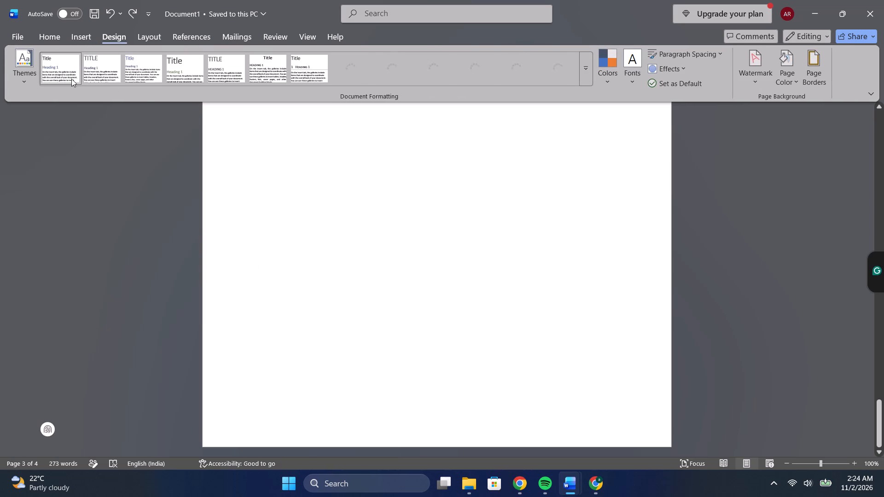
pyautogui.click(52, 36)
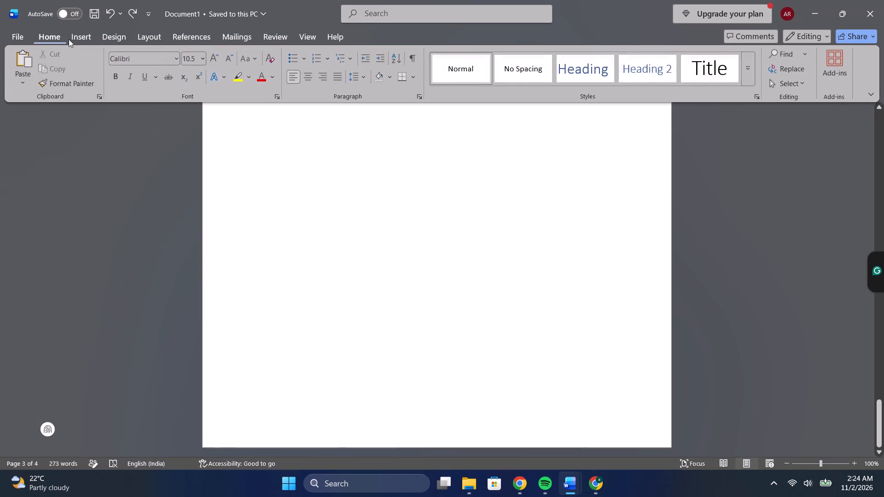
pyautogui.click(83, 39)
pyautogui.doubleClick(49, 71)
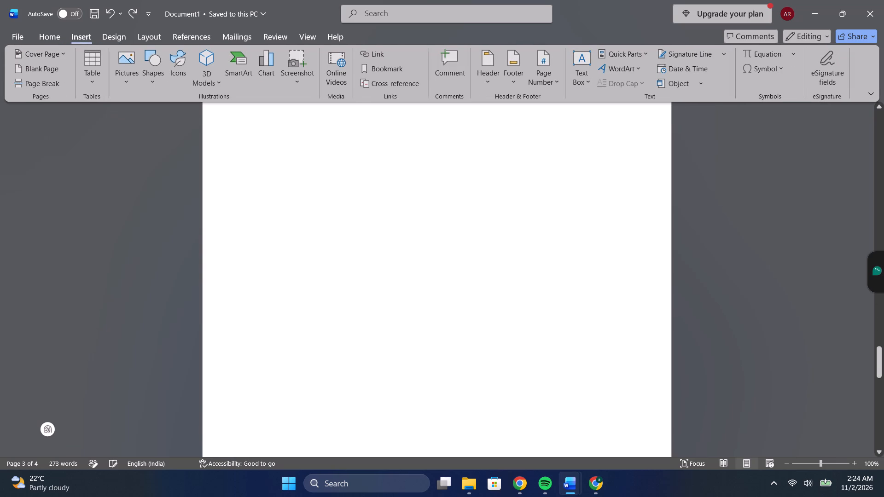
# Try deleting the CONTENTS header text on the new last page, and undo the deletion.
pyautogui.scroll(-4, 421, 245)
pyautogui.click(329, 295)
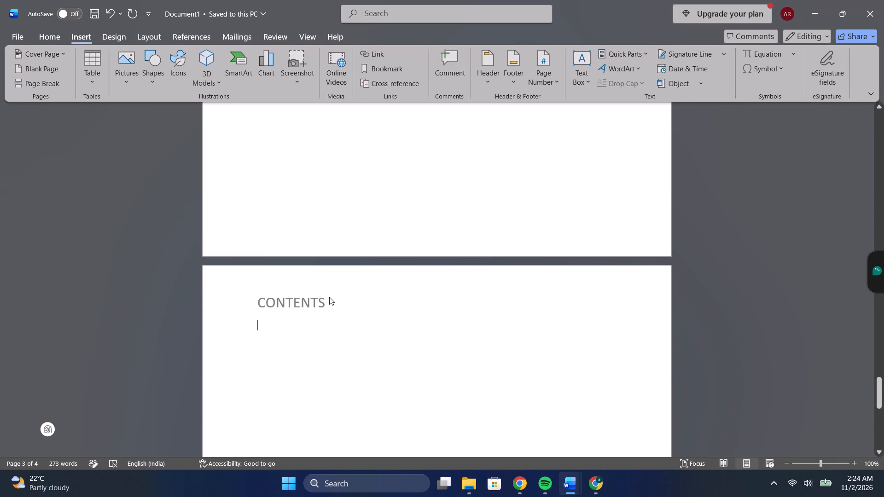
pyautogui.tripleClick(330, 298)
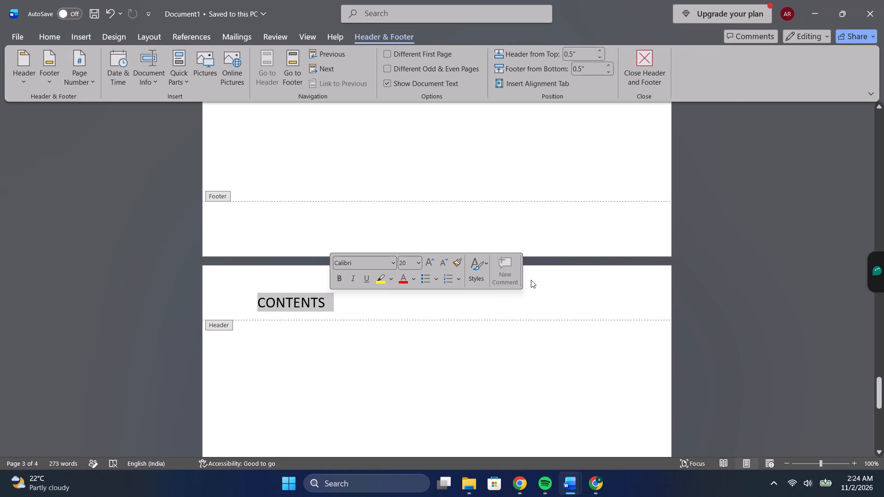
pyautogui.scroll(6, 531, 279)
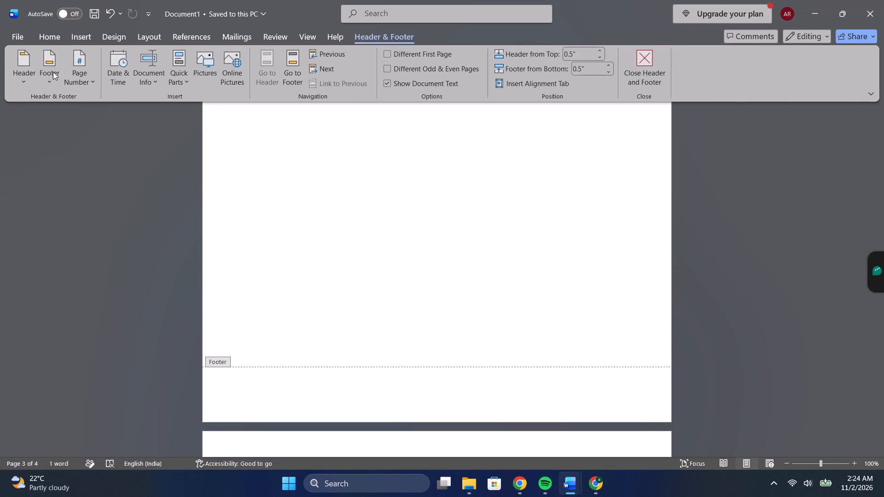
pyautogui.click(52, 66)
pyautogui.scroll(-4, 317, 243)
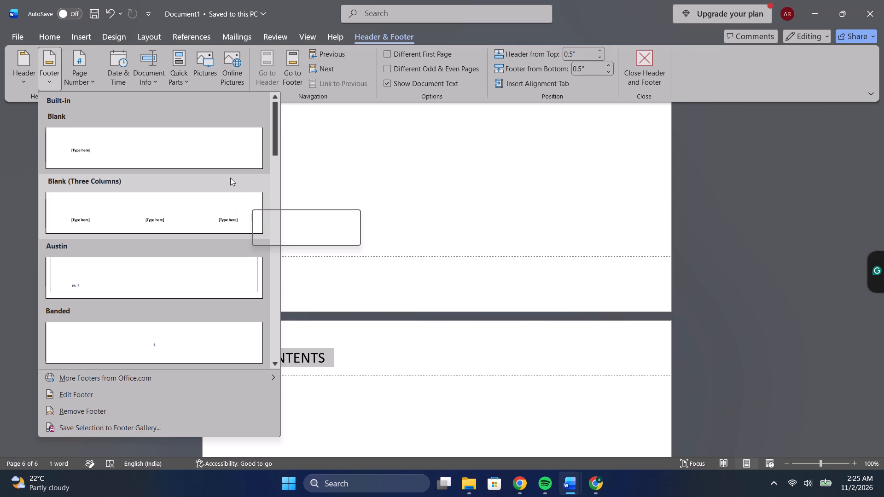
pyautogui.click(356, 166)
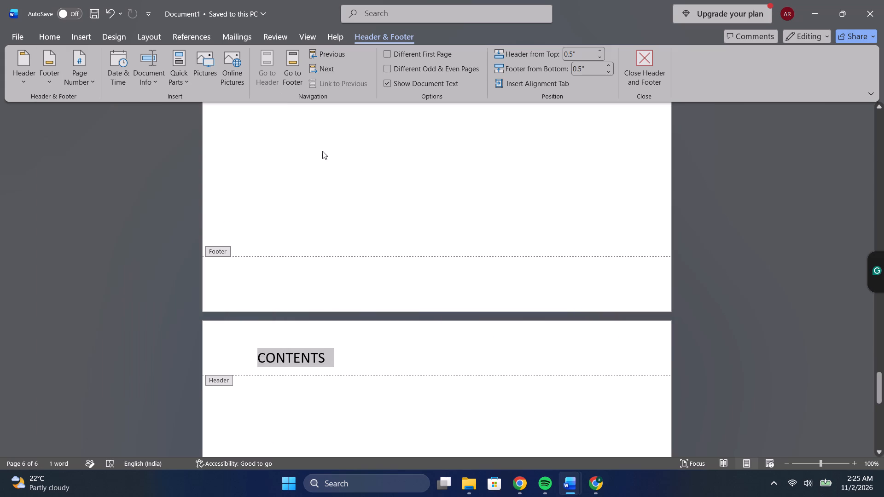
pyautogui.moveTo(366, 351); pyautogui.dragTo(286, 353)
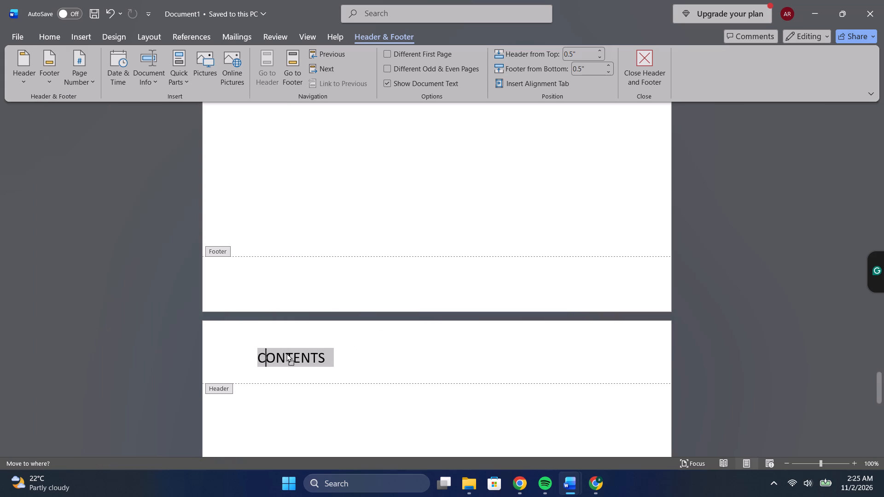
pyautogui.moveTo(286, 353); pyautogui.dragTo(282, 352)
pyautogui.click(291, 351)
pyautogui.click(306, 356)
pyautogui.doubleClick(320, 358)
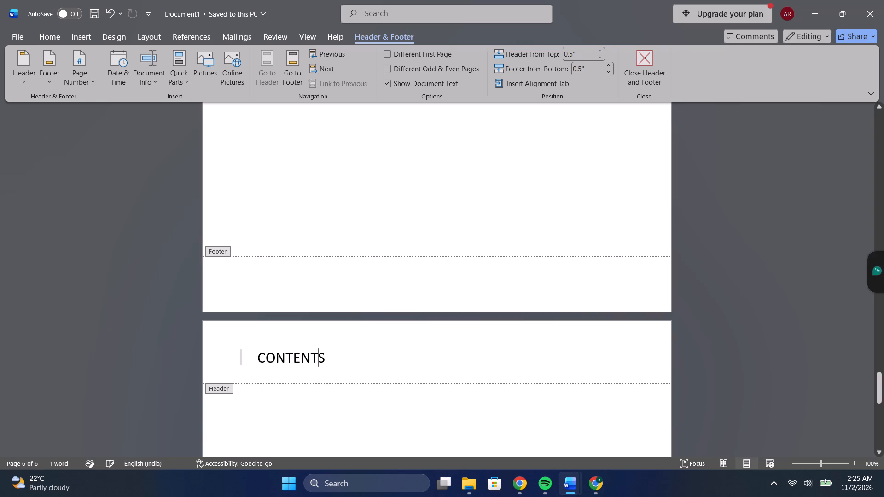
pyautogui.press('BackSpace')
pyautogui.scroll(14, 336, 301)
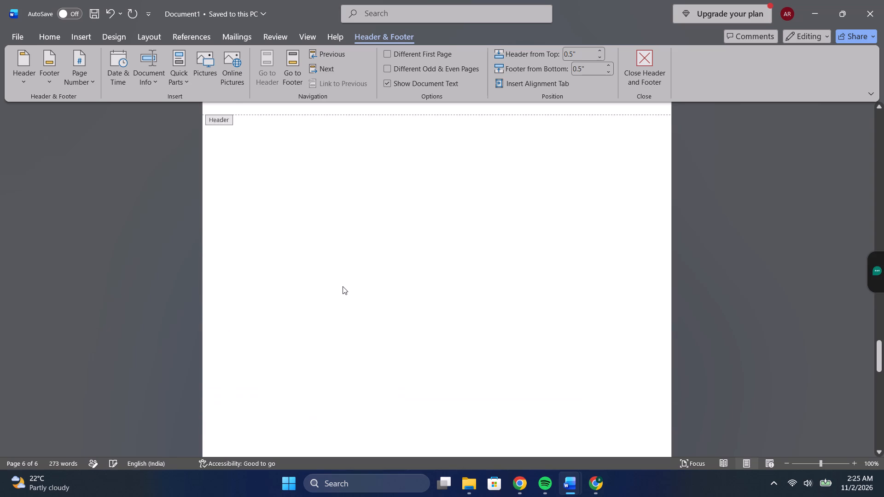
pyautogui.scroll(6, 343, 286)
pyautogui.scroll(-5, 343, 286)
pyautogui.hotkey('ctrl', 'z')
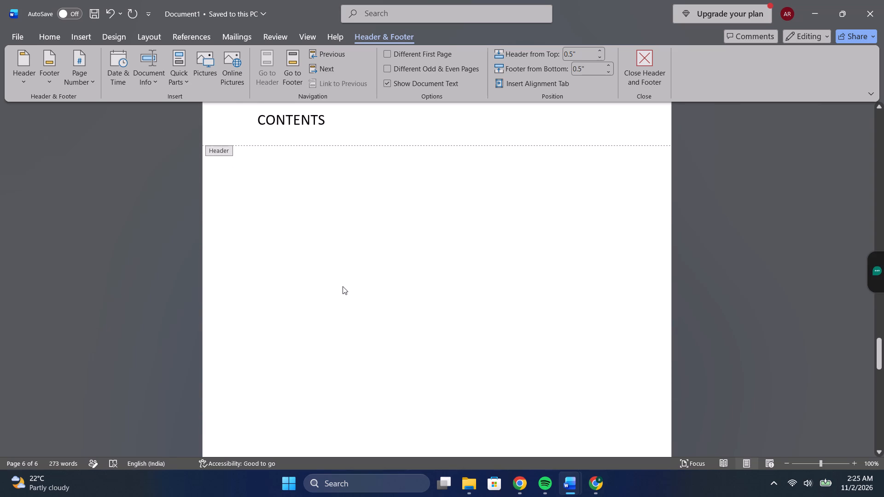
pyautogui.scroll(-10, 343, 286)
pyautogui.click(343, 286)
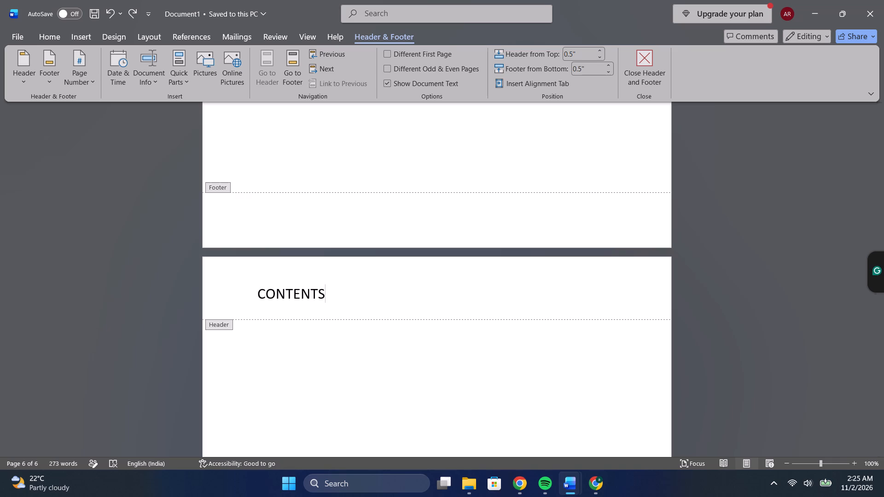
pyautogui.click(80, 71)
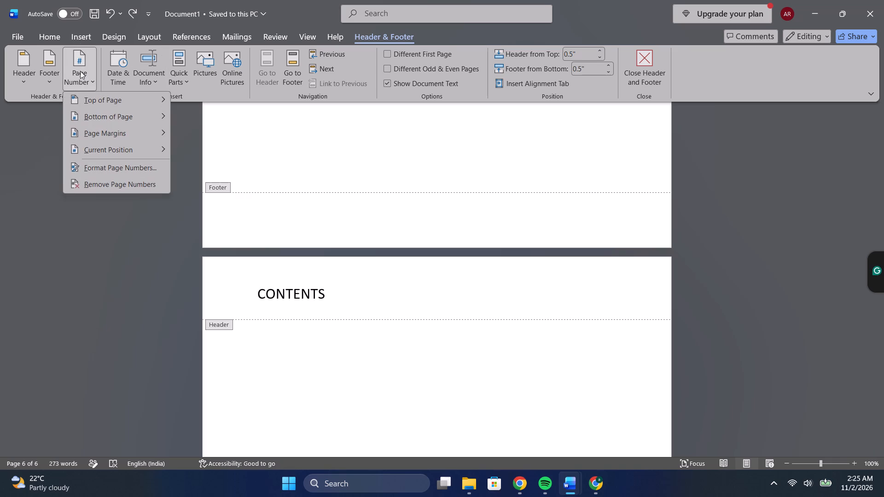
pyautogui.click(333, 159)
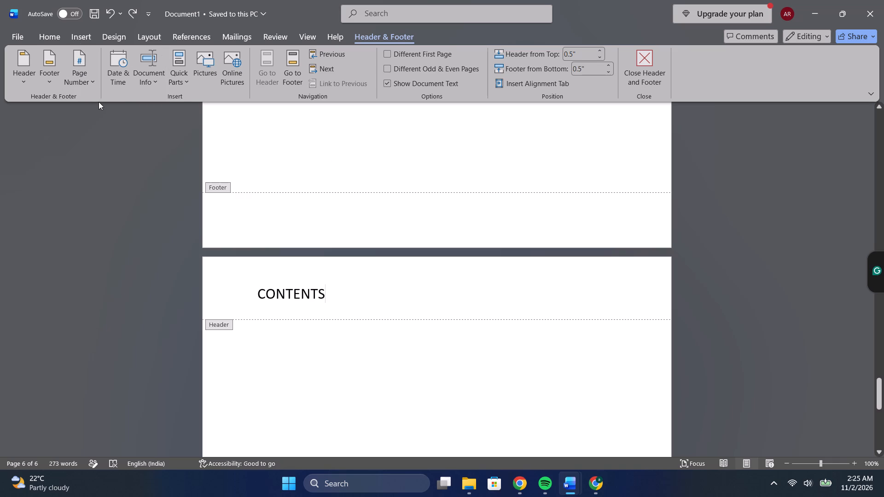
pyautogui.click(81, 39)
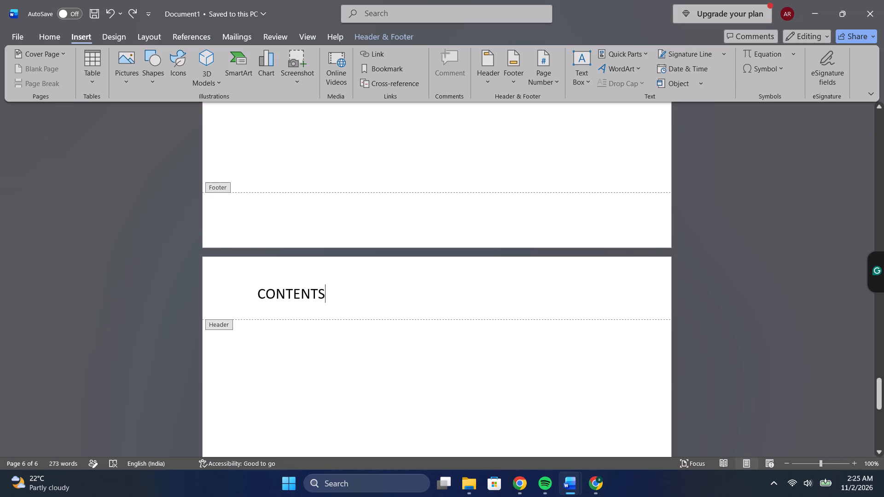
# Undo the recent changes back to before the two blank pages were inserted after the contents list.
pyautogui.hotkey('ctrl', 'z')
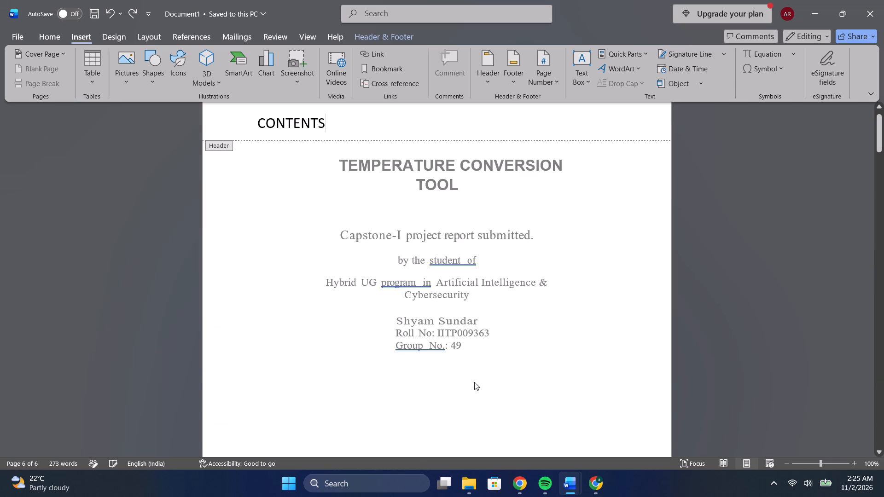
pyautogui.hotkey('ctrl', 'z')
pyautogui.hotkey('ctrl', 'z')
# Delete the CONTENTS header text from the first page of Document1 and return to the document body.
pyautogui.scroll(13, 447, 308)
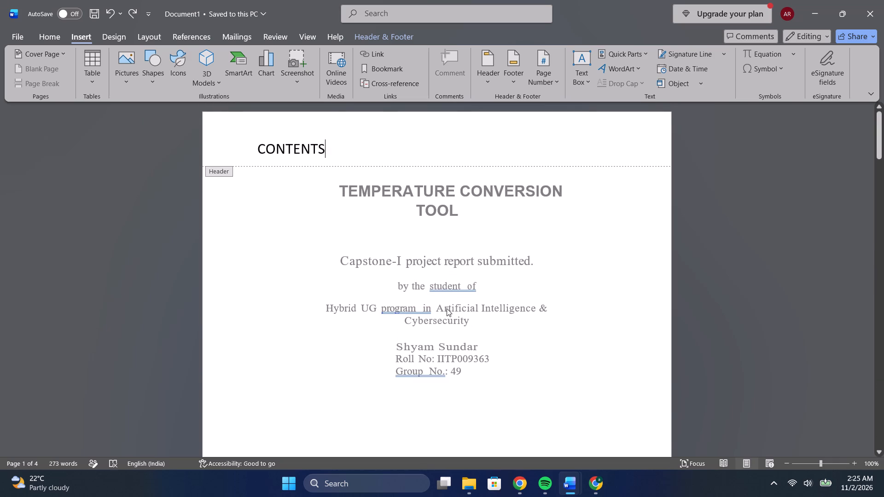
pyautogui.scroll(1, 447, 308)
pyautogui.press('BackSpace')
pyautogui.press('BackSpace')
pyautogui.press('BackSpace')
pyautogui.press('BackSpace')
pyautogui.press('BackSpace')
pyautogui.press('BackSpace')
pyautogui.press('BackSpace')
pyautogui.press('BackSpace')
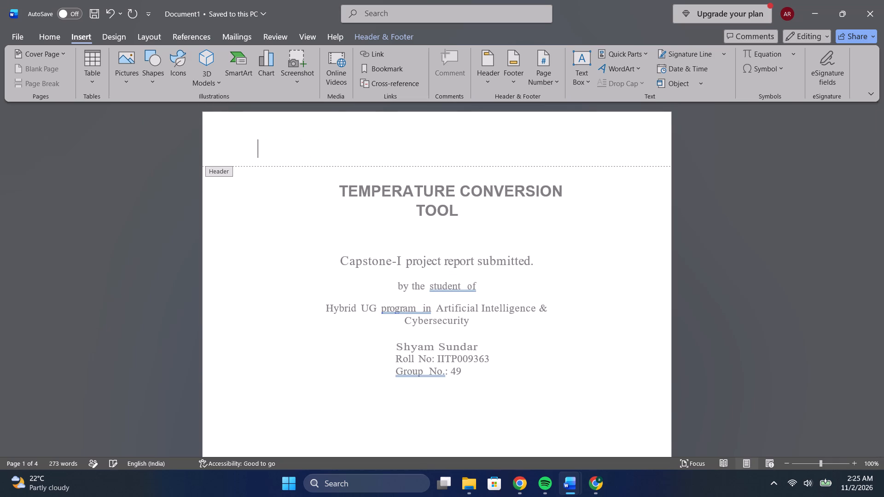
pyautogui.click(397, 309)
pyautogui.tripleClick(392, 305)
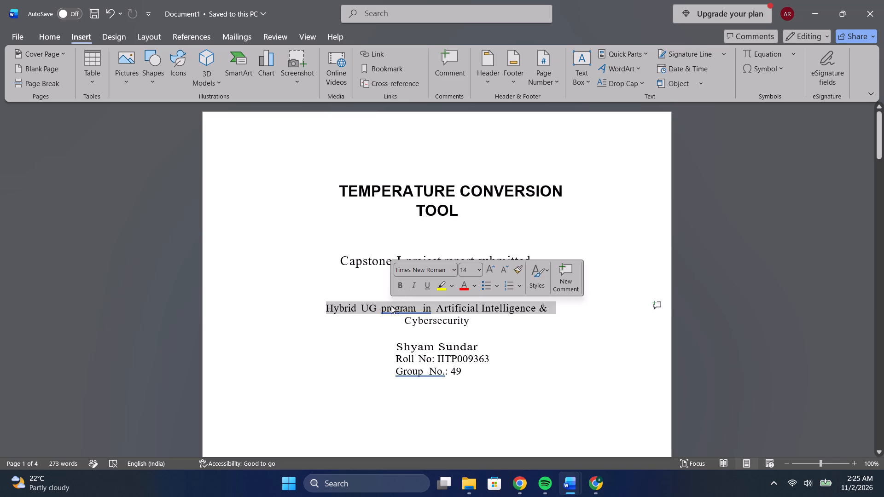
# Examine the pages of Document1 from the title page to the contents list with the header text removed.
pyautogui.scroll(-20, 456, 336)
pyautogui.scroll(-7, 456, 336)
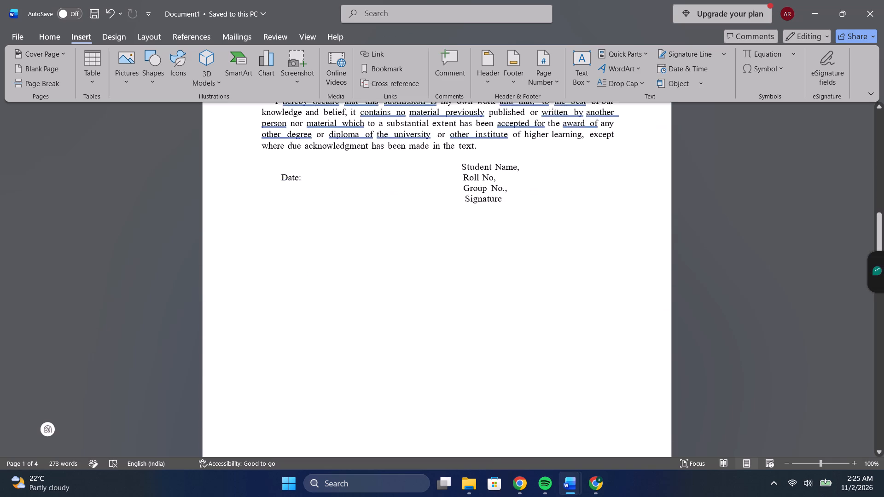
pyautogui.scroll(-20, 456, 336)
pyautogui.scroll(-15, 456, 336)
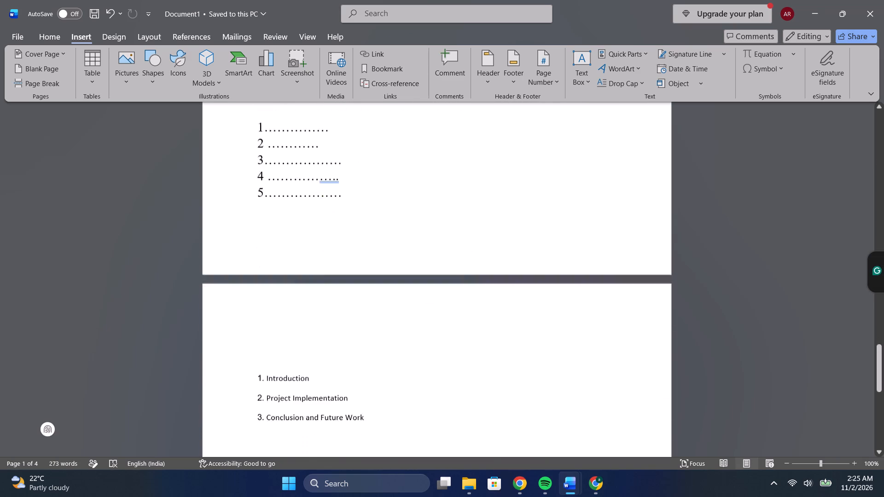
pyautogui.scroll(-16, 456, 336)
pyautogui.scroll(-12, 456, 336)
pyautogui.scroll(1, 456, 336)
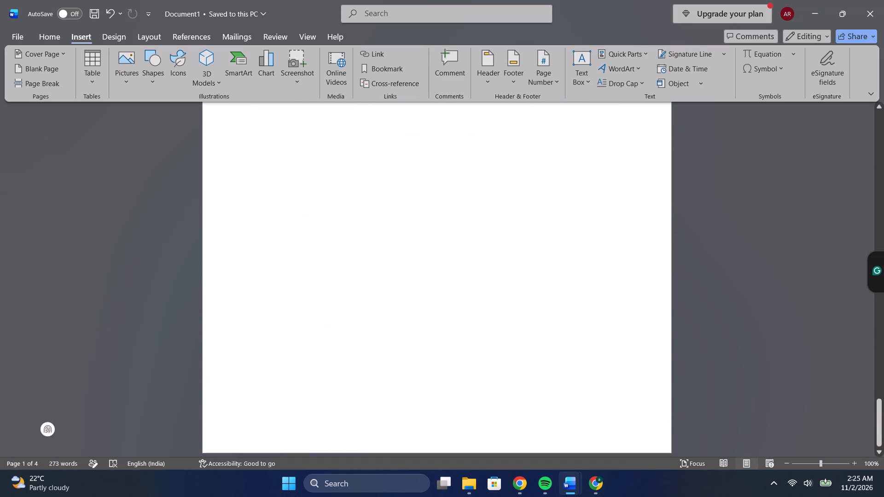
pyautogui.scroll(-5, 456, 336)
pyautogui.scroll(18, 456, 336)
pyautogui.scroll(-9, 456, 336)
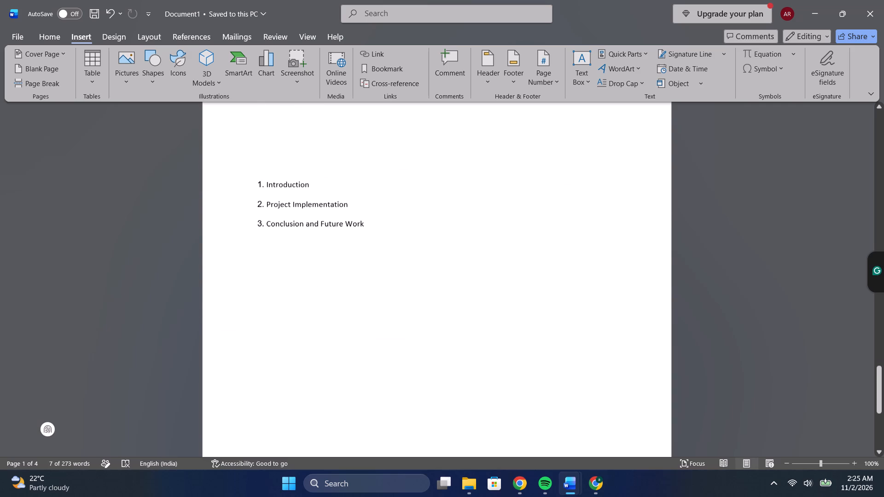
# Enter the heading CONTENTS in bold, size 20, on the empty line above the numbered contents list on the last page.
pyautogui.scroll(2, 277, 155)
pyautogui.click(271, 177)
pyautogui.click(271, 181)
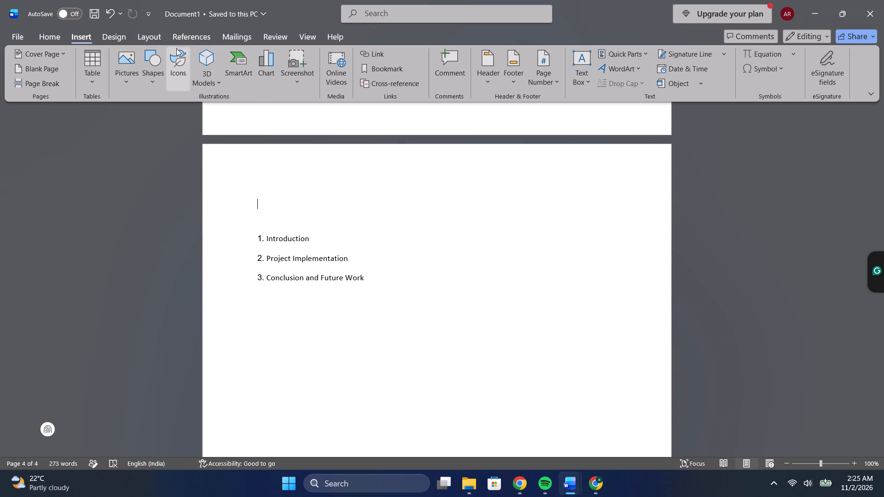
pyautogui.click(49, 37)
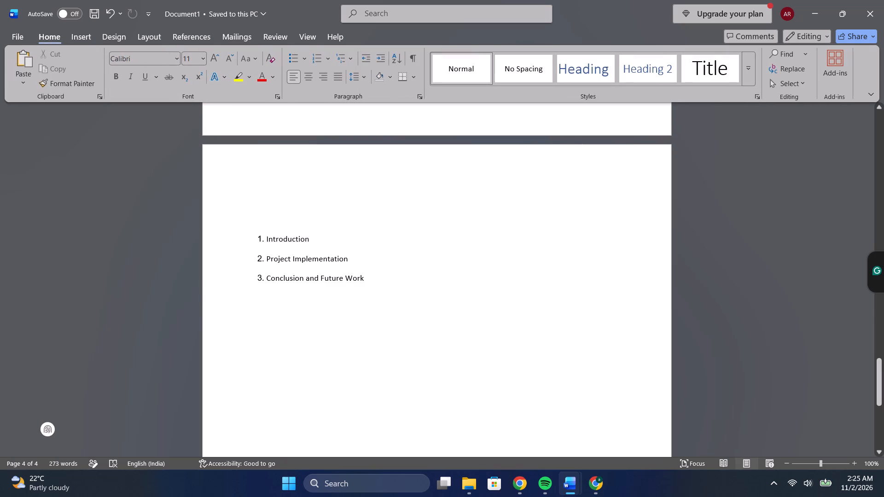
pyautogui.click(201, 57)
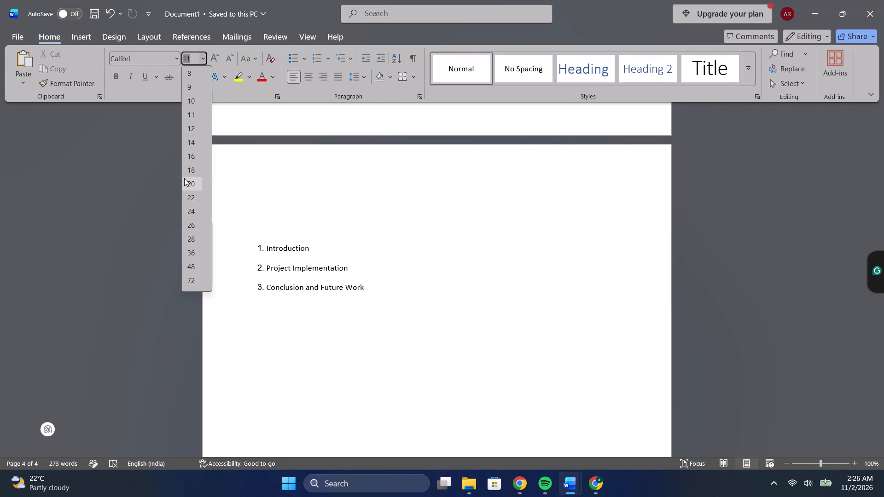
pyautogui.click(190, 185)
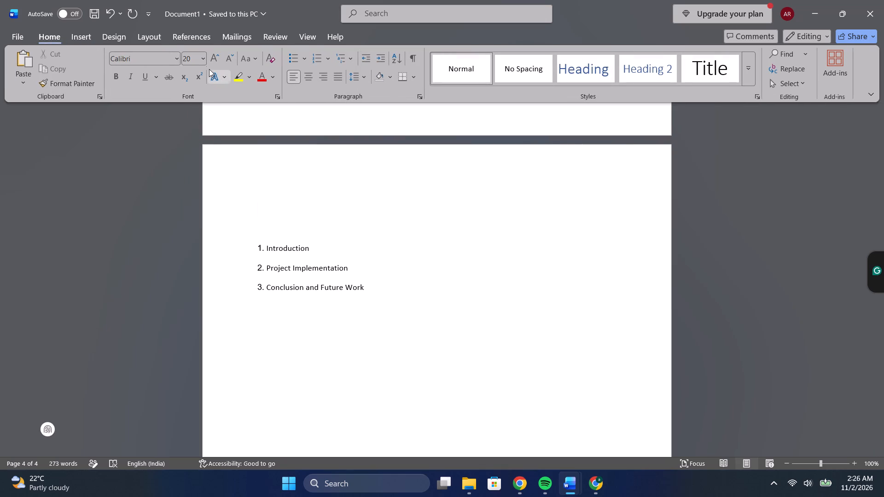
pyautogui.click(112, 79)
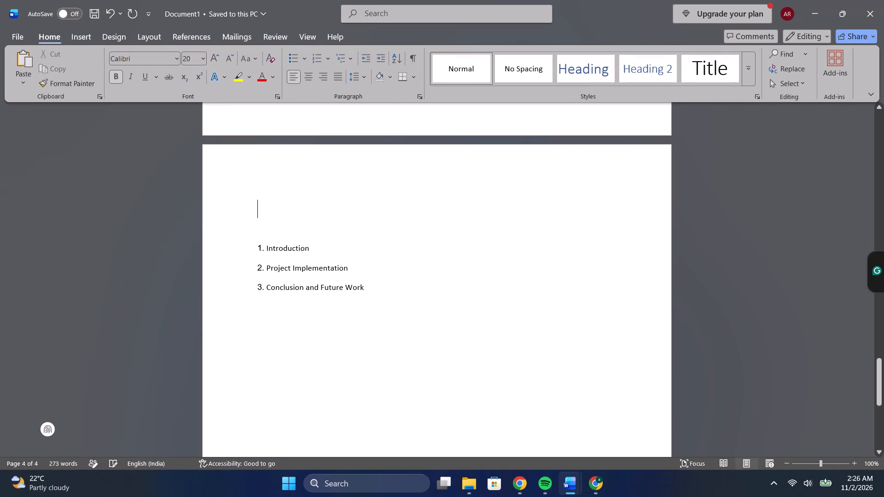
pyautogui.press('c')
pyautogui.press('o')
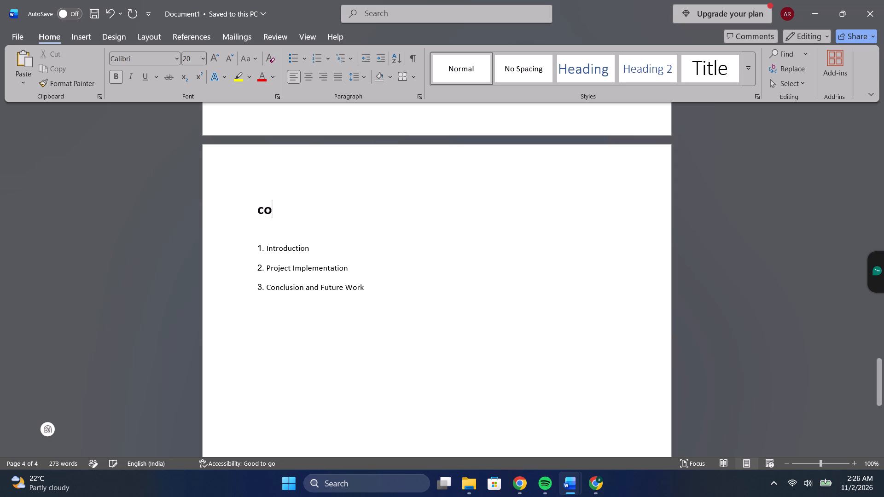
pyautogui.press('BackSpace')
pyautogui.press('BackSpace')
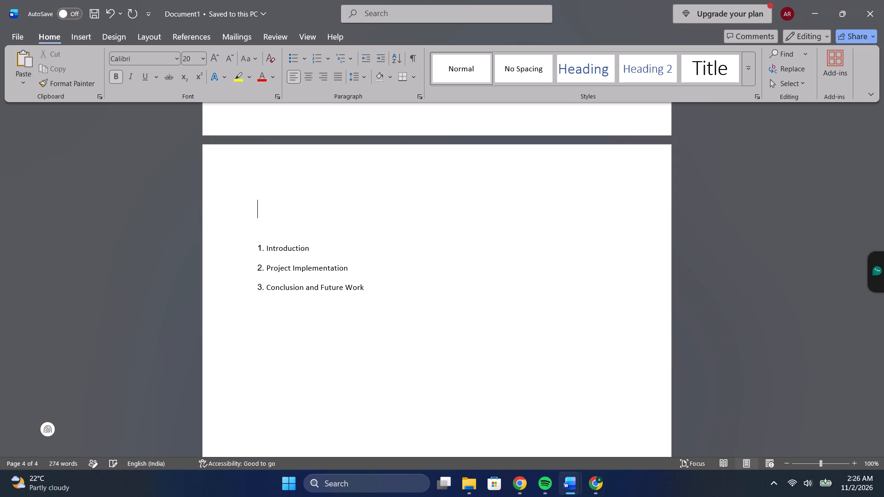
pyautogui.press('c')
pyautogui.press('o')
pyautogui.write('NTENTS')
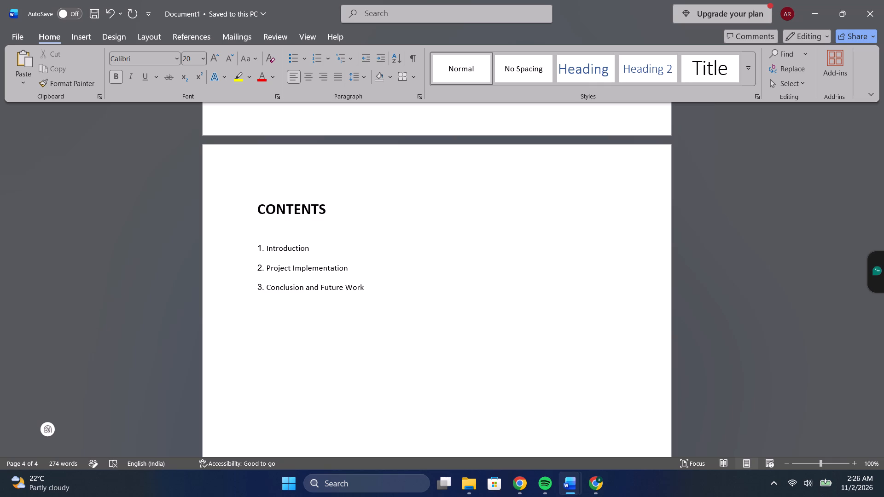
# Examine the pages of Document1 around the project summary and the contents list to check the layout.
pyautogui.scroll(-3, 445, 213)
pyautogui.scroll(5, 445, 213)
pyautogui.click(449, 266)
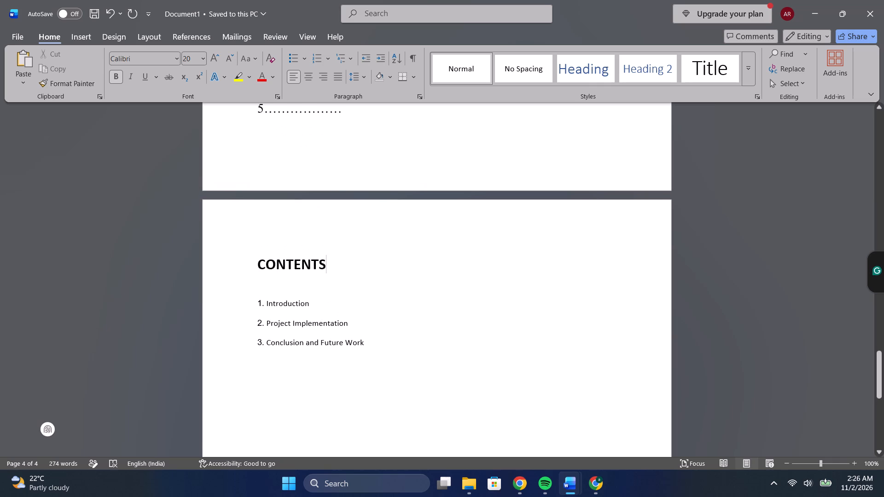
pyautogui.scroll(13, 442, 315)
pyautogui.scroll(12, 442, 315)
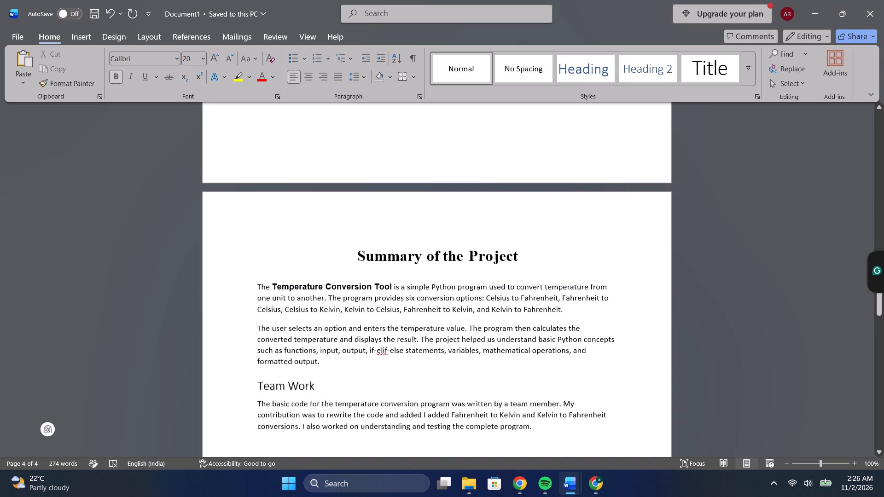
pyautogui.scroll(-5, 442, 315)
pyautogui.scroll(17, 442, 315)
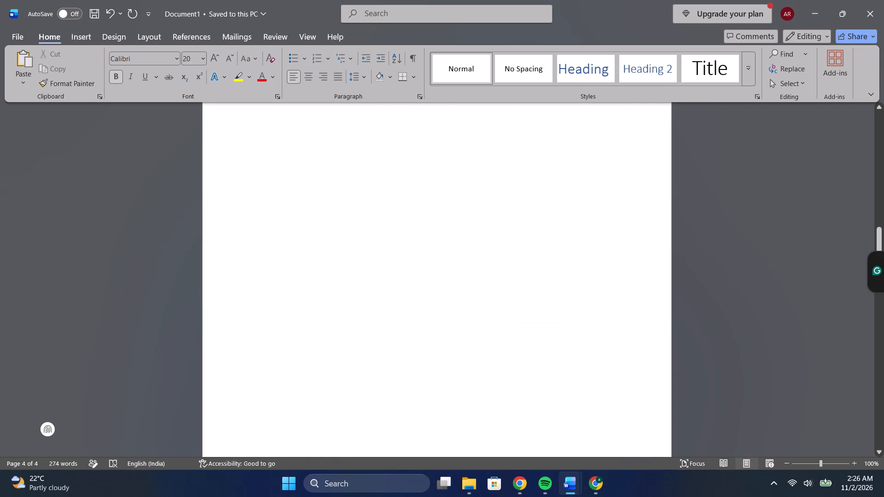
pyautogui.scroll(11, 442, 315)
pyautogui.scroll(-17, 442, 315)
pyautogui.scroll(2, 442, 315)
pyautogui.scroll(-5, 442, 315)
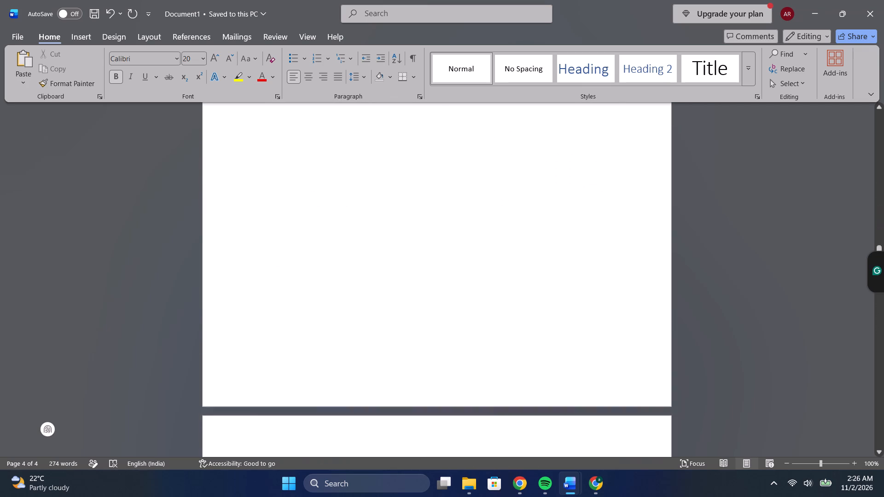
pyautogui.scroll(-20, 442, 315)
pyautogui.scroll(-9, 442, 315)
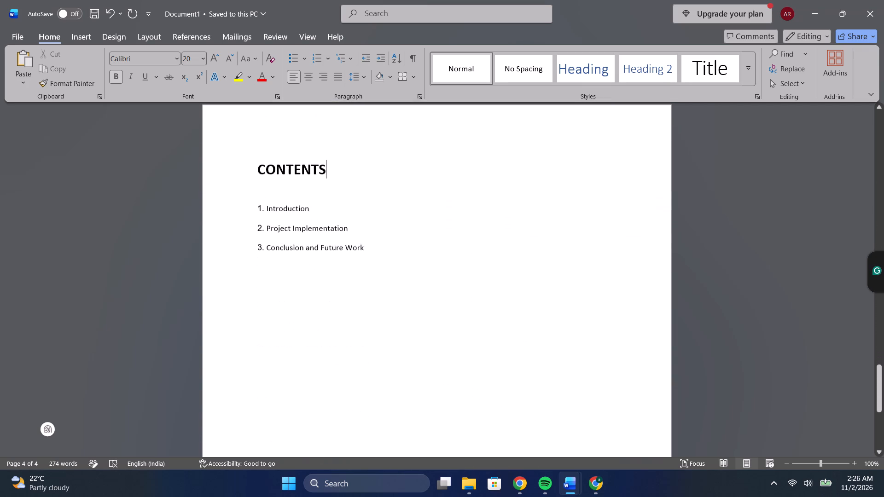
pyautogui.scroll(-16, 419, 306)
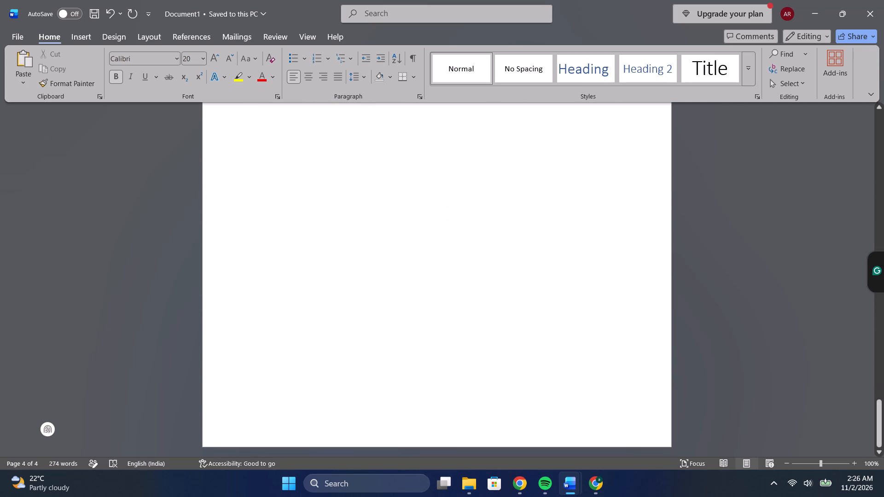
# Insert a blank page directly after the CONTENTS heading in Document1.
pyautogui.click(74, 35)
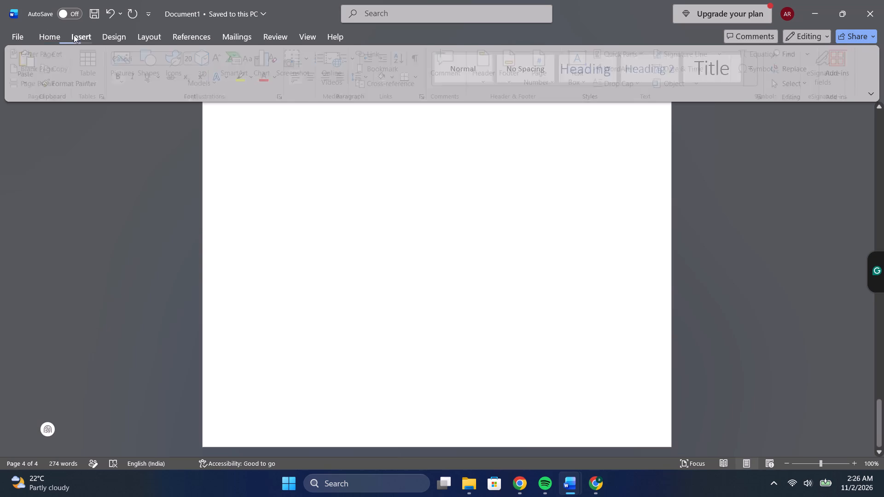
pyautogui.click(45, 52)
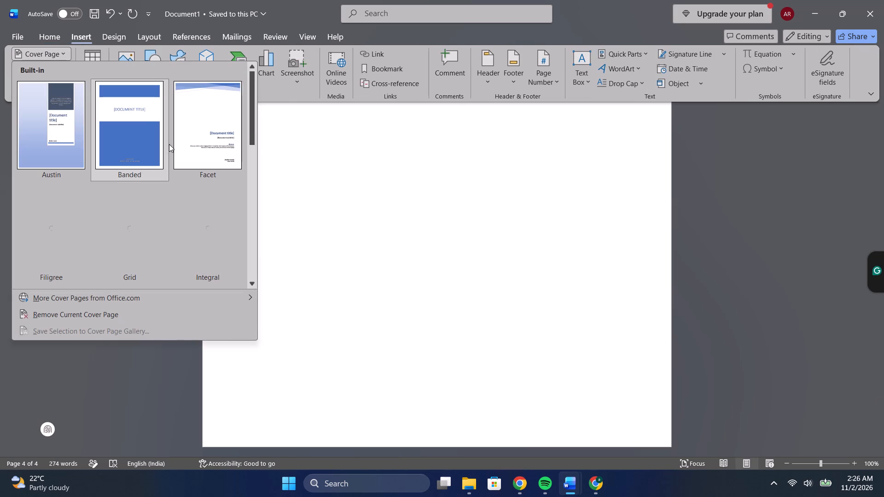
pyautogui.click(372, 179)
pyautogui.click(52, 67)
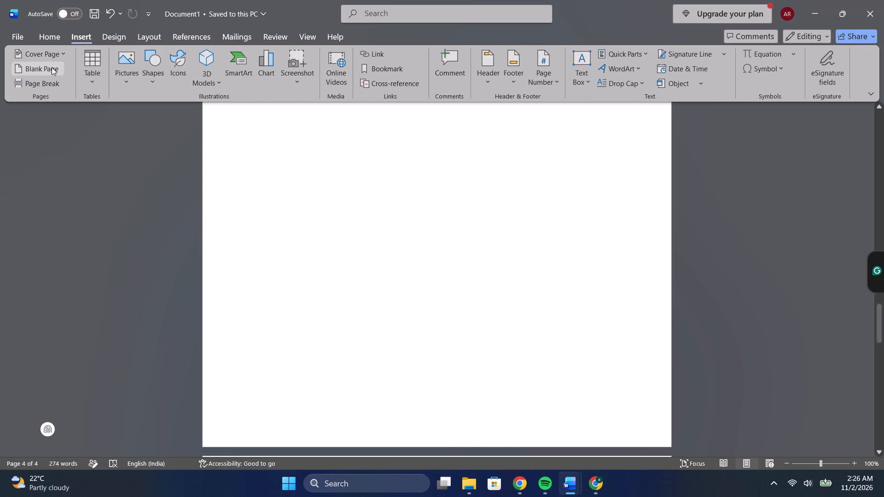
pyautogui.scroll(-4, 336, 262)
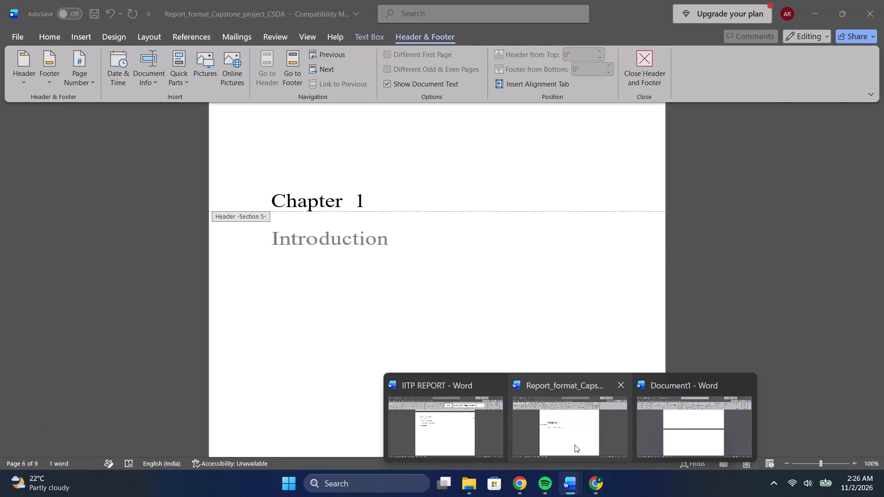
pyautogui.scroll(1, 426, 296)
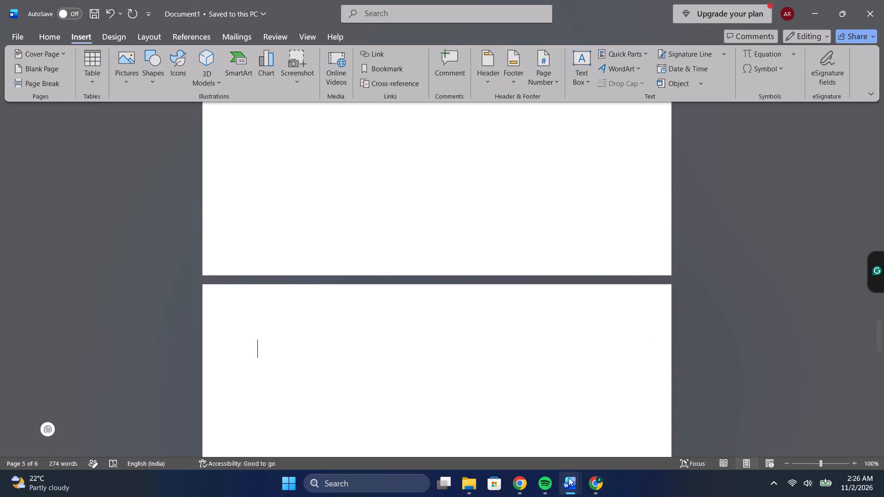
# Switch to the Report_format_Capstone_project_CSDA template and examine its Chapter 1 Introduction page, including the page setup.
pyautogui.click(562, 436)
pyautogui.scroll(3, 454, 337)
pyautogui.tripleClick(459, 394)
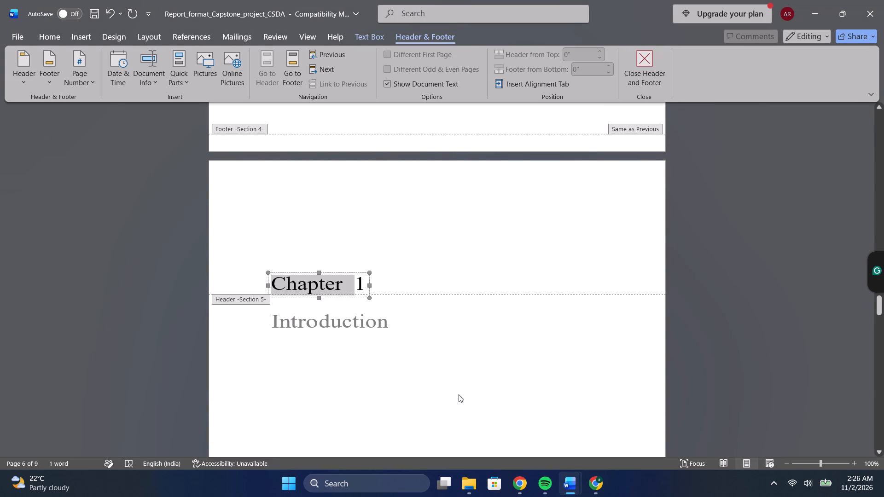
pyautogui.click(459, 395)
pyautogui.scroll(-1, 443, 373)
pyautogui.click(588, 267)
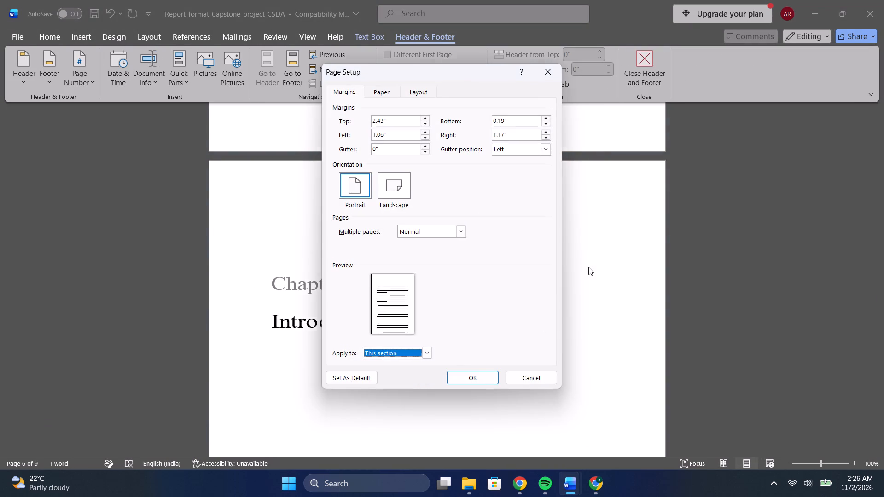
pyautogui.click(527, 380)
pyautogui.scroll(-3, 449, 322)
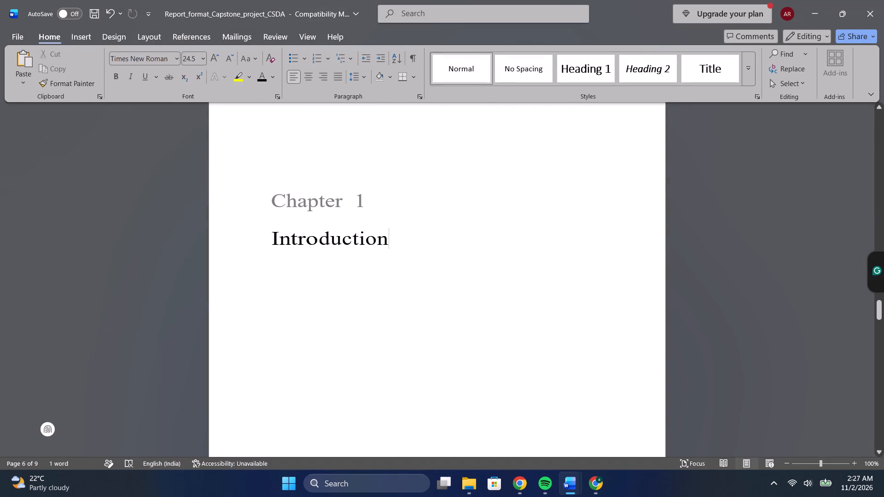
pyautogui.click(367, 203)
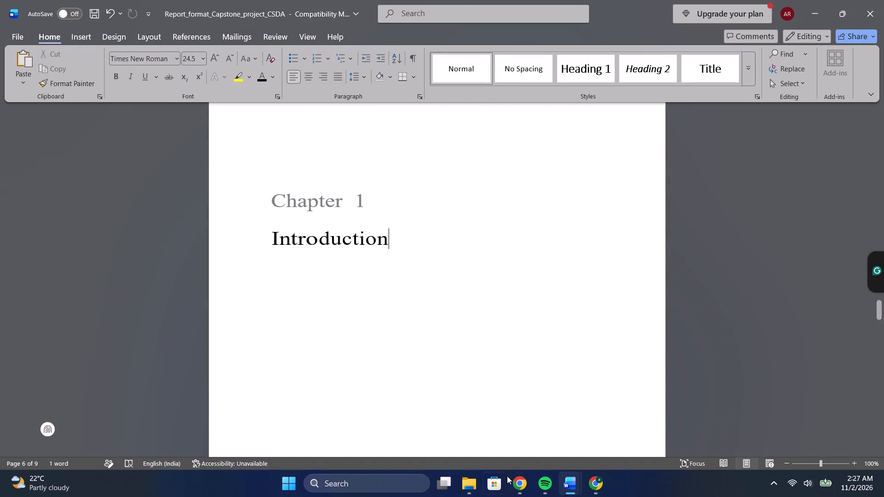
# Return to Document1 and enter the heading CHAPTER 1 on the new blank page at size 28 with a grey text effect.
pyautogui.click(685, 424)
pyautogui.scroll(6, 360, 295)
pyautogui.scroll(-7, 360, 295)
pyautogui.click(277, 300)
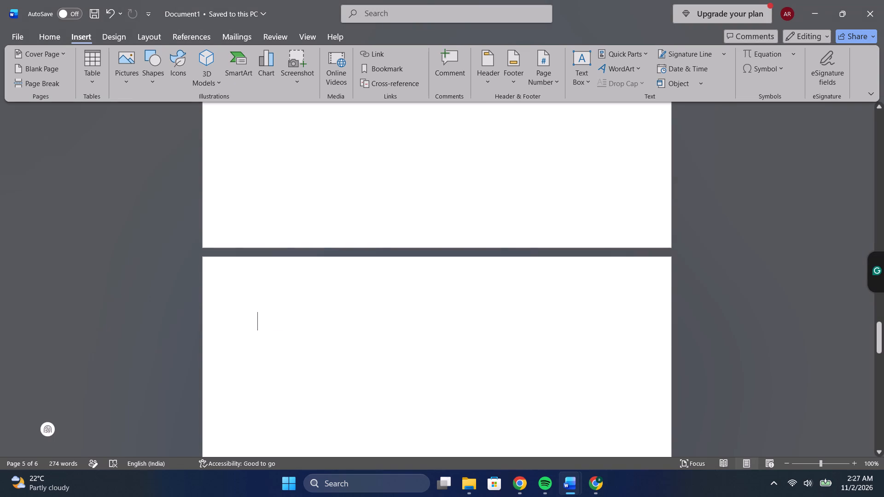
pyautogui.click(47, 37)
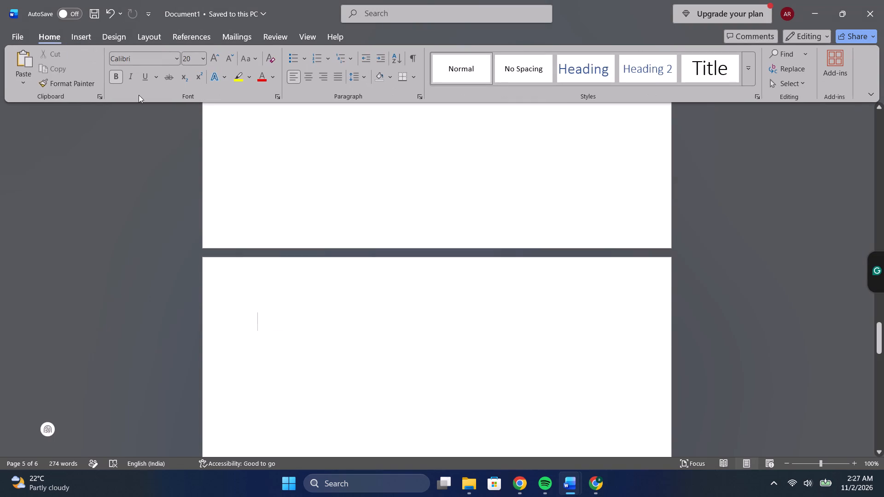
pyautogui.click(203, 59)
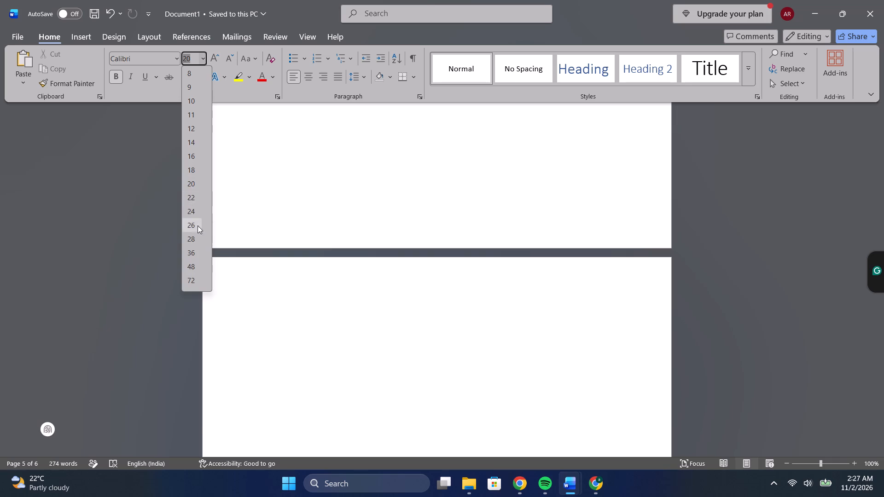
pyautogui.click(200, 236)
pyautogui.press('c')
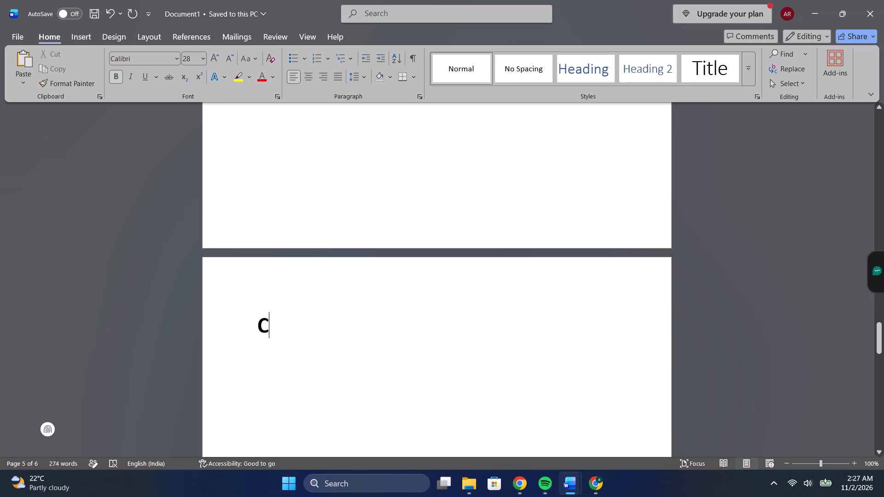
pyautogui.press('BackSpace')
pyautogui.click(217, 79)
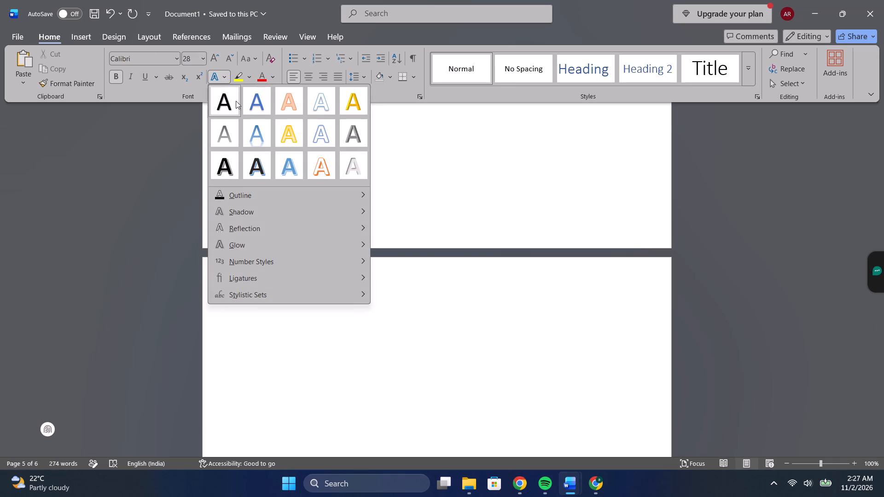
pyautogui.click(354, 133)
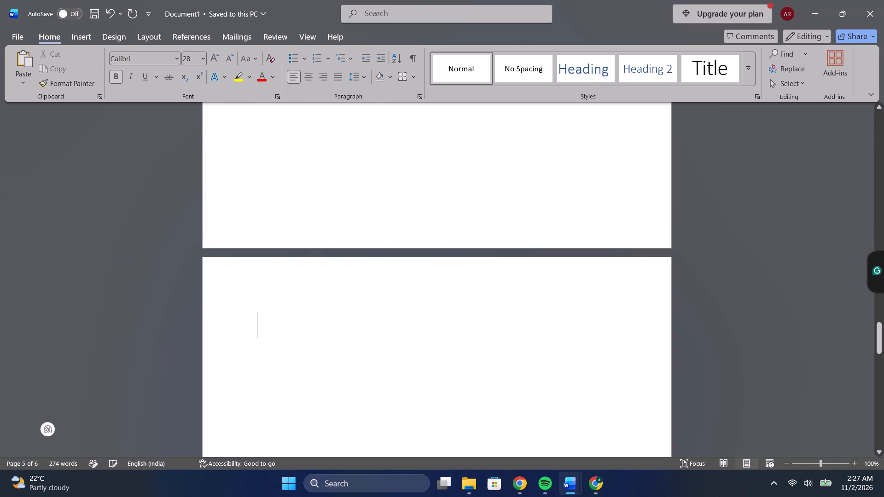
pyautogui.write('CH')
pyautogui.write('APTER')
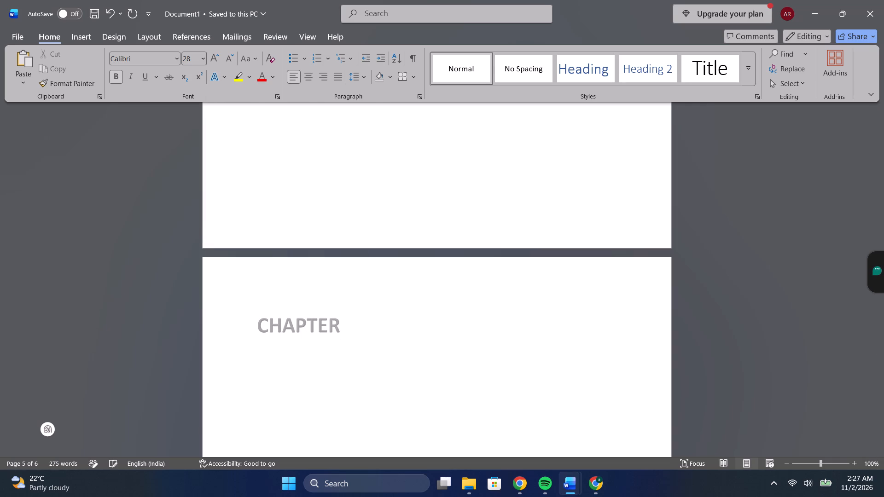
pyautogui.press('space')
pyautogui.write('1')
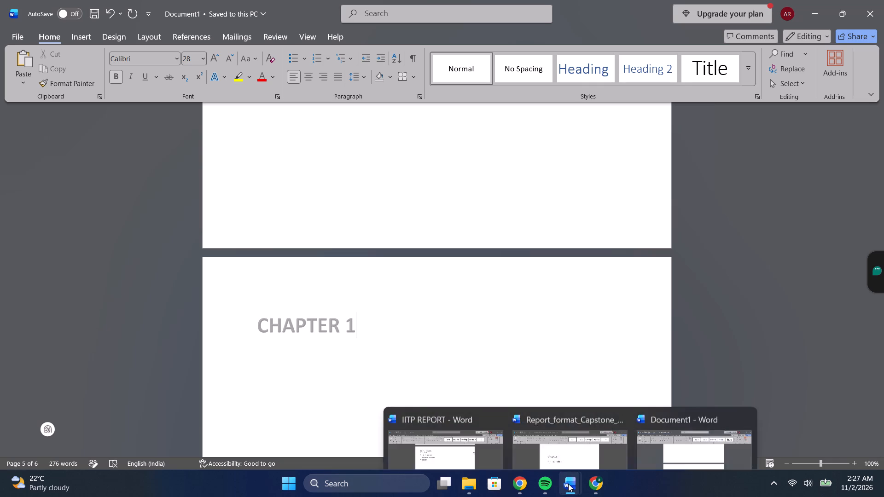
# Check the font and size of the Chapter 1 header in the Report_format_Capstone_project_CSDA template, and return to Document1.
pyautogui.click(564, 443)
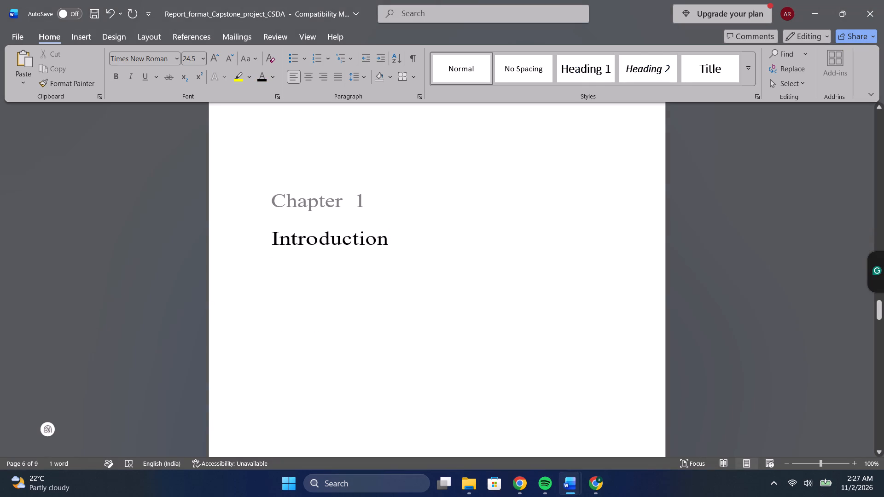
pyautogui.click(357, 206)
pyautogui.doubleClick(366, 189)
pyautogui.click(366, 194)
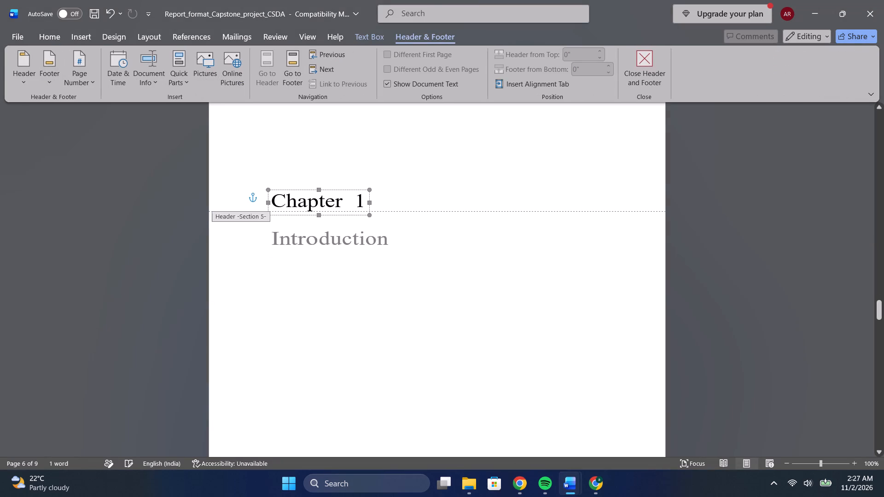
pyautogui.moveTo(366, 195); pyautogui.dragTo(311, 198)
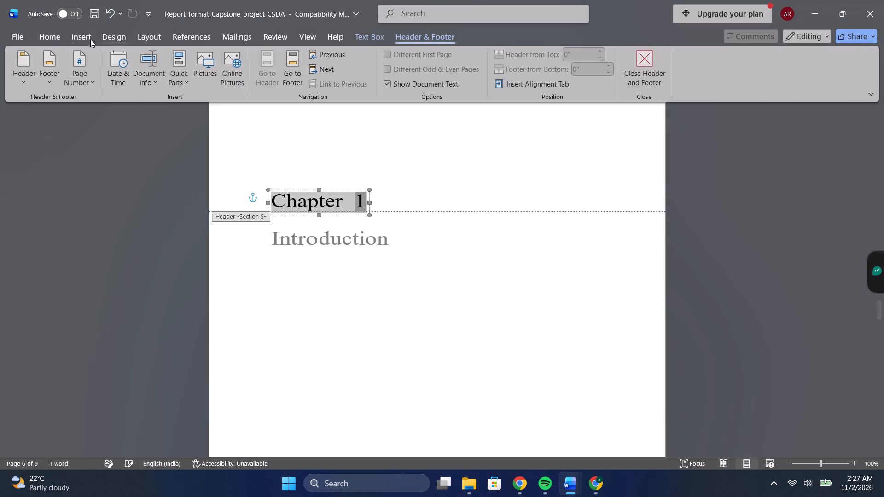
pyautogui.click(50, 29)
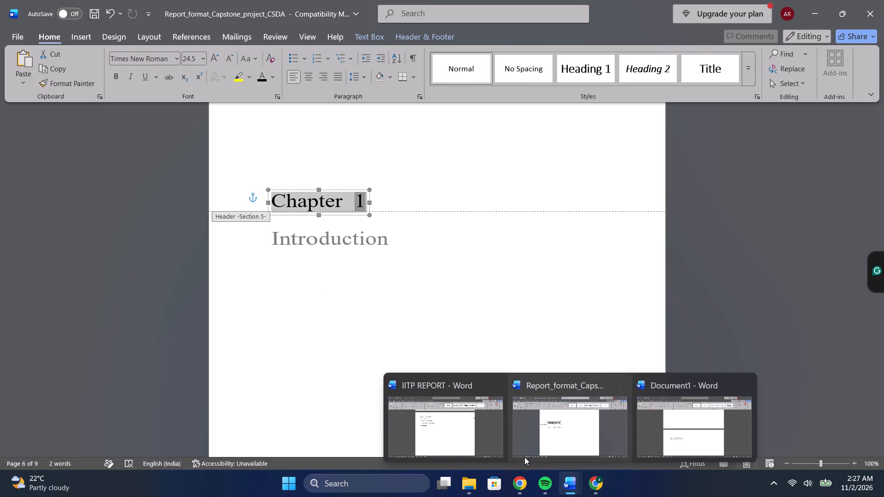
pyautogui.click(677, 430)
pyautogui.click(350, 273)
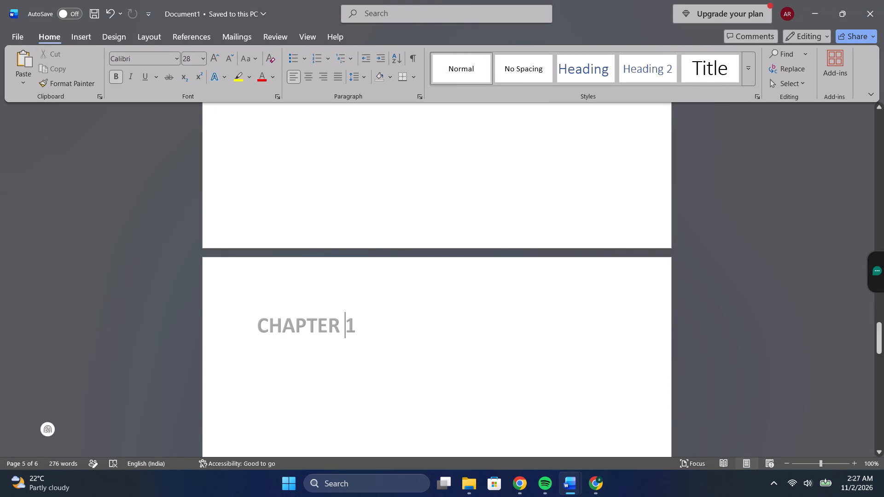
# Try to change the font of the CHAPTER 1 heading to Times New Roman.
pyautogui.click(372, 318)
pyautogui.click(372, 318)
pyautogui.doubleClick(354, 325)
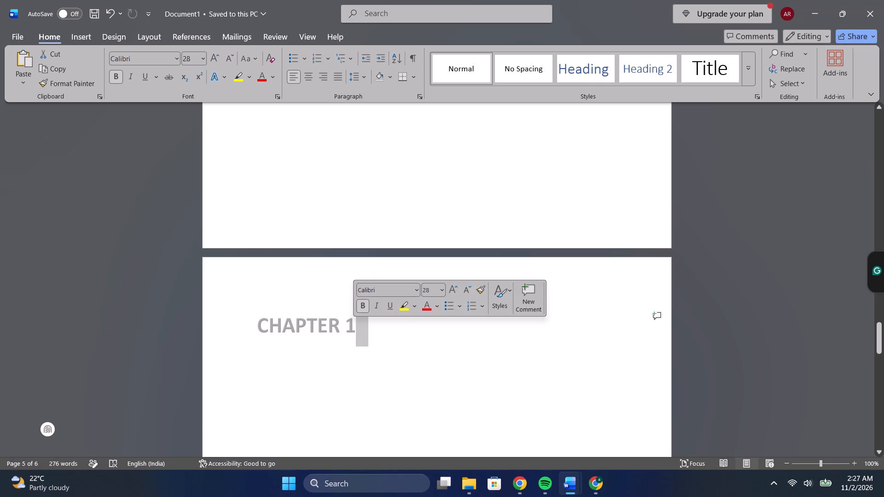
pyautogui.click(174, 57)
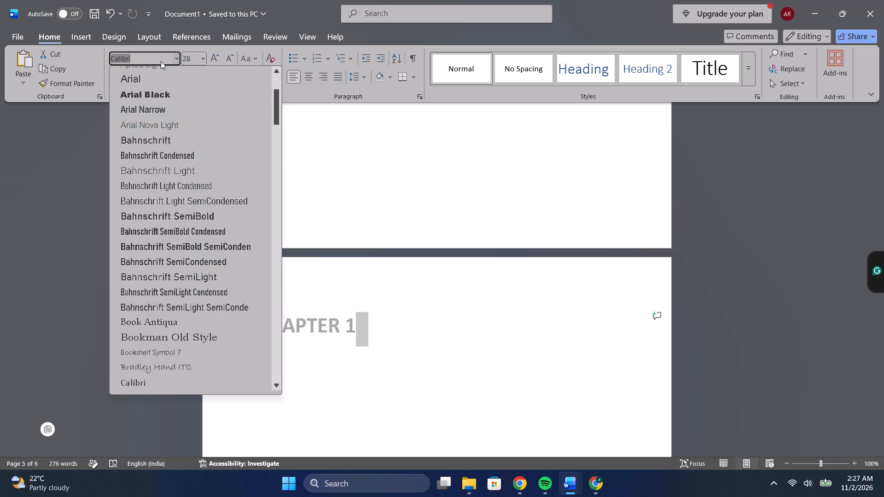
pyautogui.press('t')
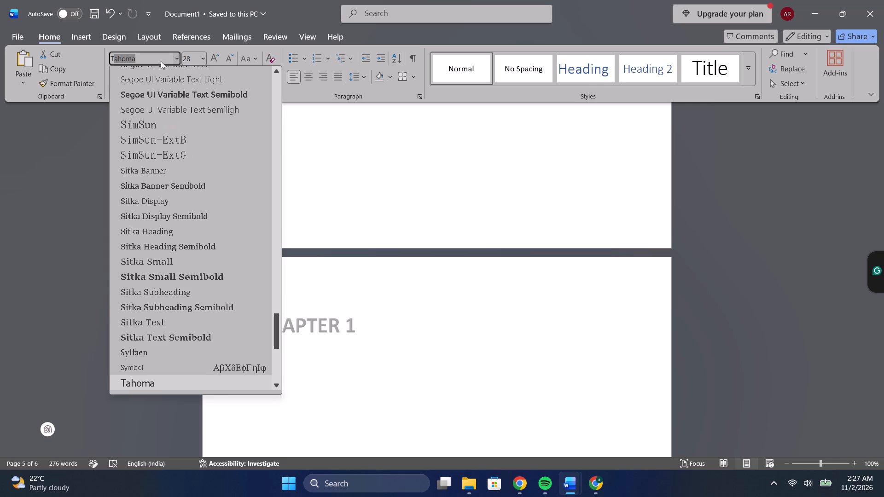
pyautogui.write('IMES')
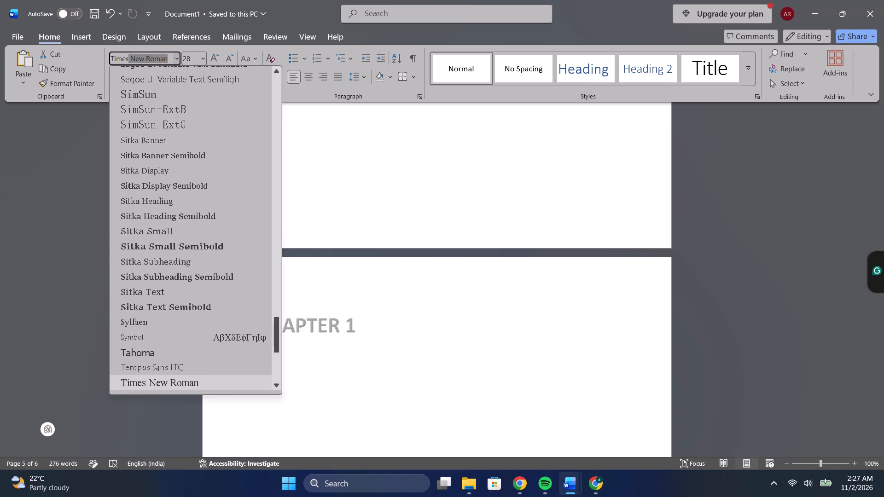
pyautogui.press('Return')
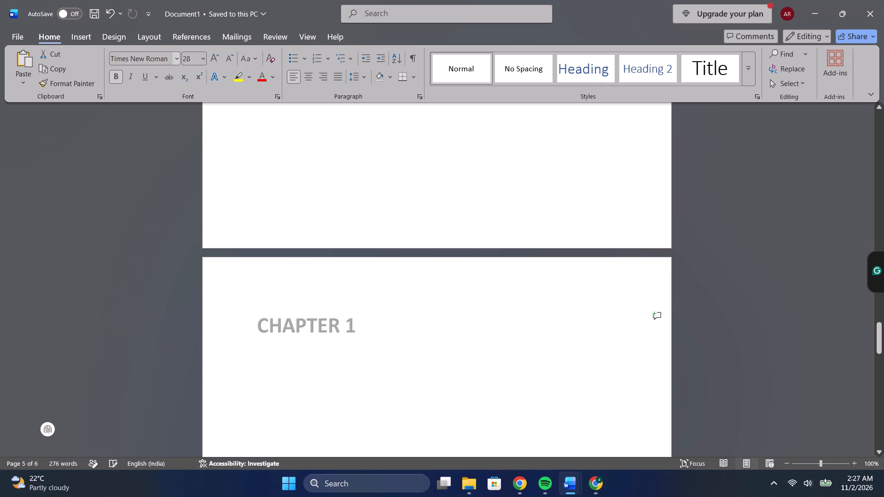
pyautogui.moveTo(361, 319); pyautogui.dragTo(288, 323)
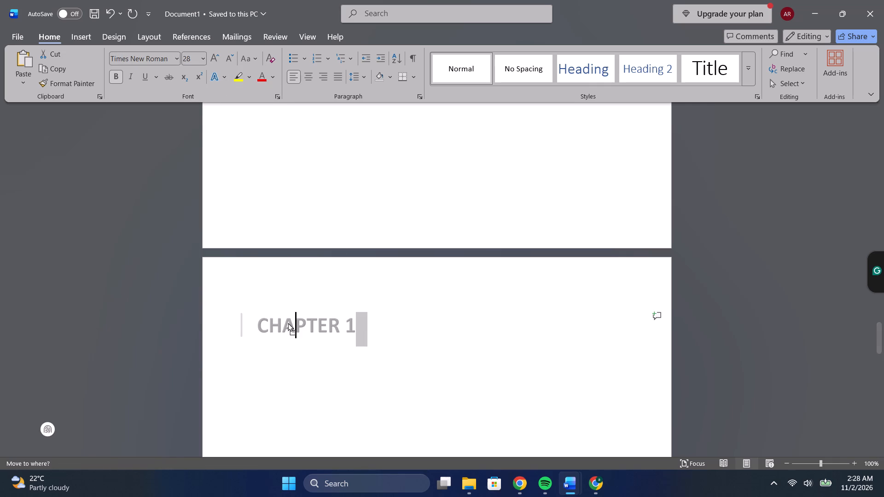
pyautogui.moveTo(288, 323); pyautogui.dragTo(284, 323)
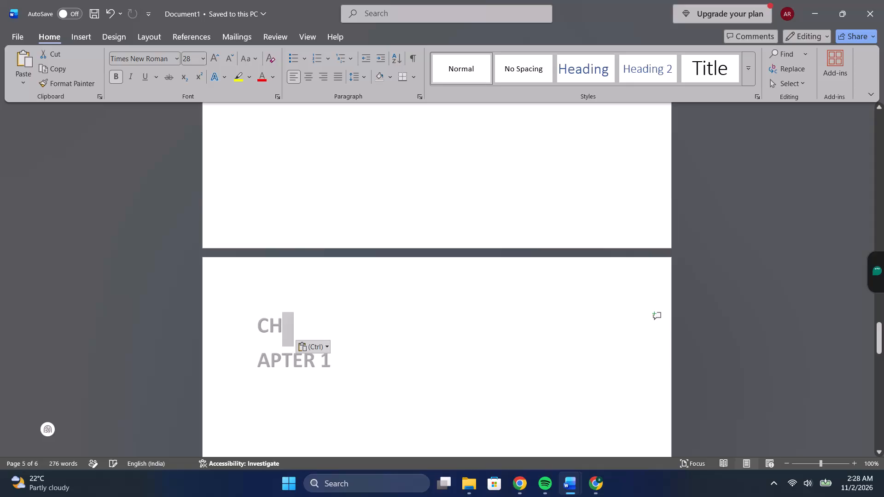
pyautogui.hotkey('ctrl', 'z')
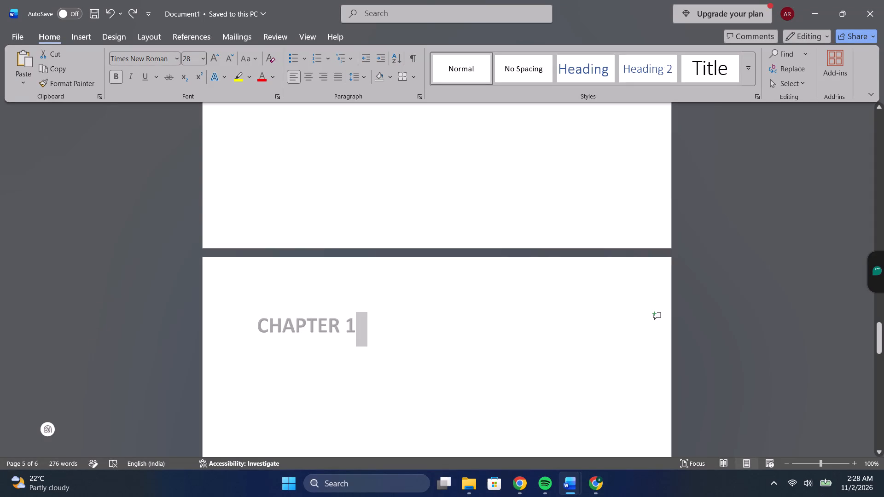
# Set the font of the whole CHAPTER 1 heading to Times New Roman.
pyautogui.click(365, 329)
pyautogui.moveTo(365, 329); pyautogui.dragTo(263, 315)
pyautogui.click(172, 59)
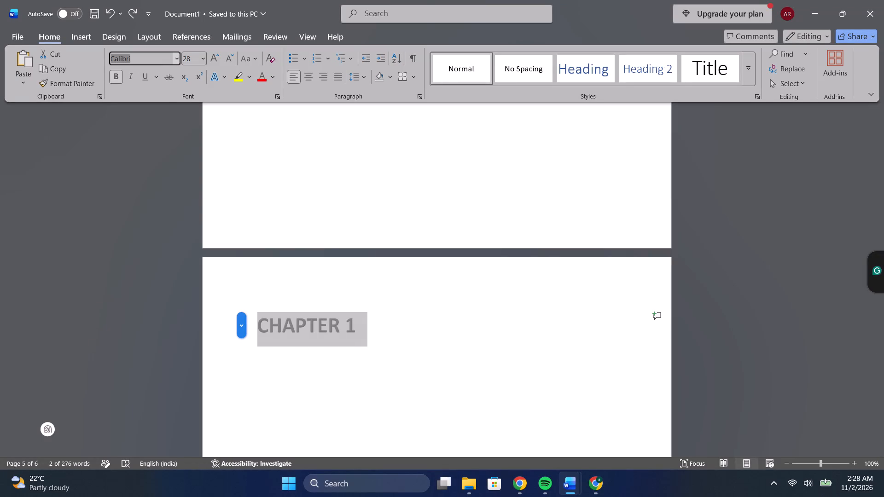
pyautogui.write('TI')
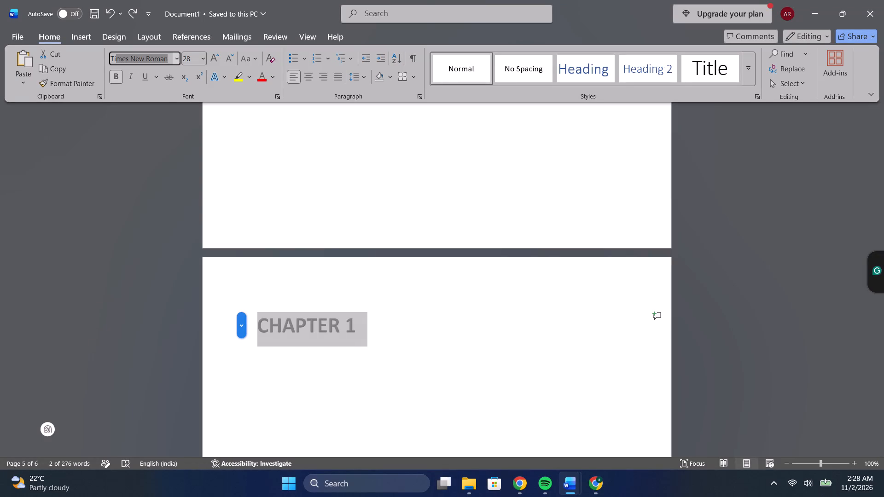
pyautogui.press('Return')
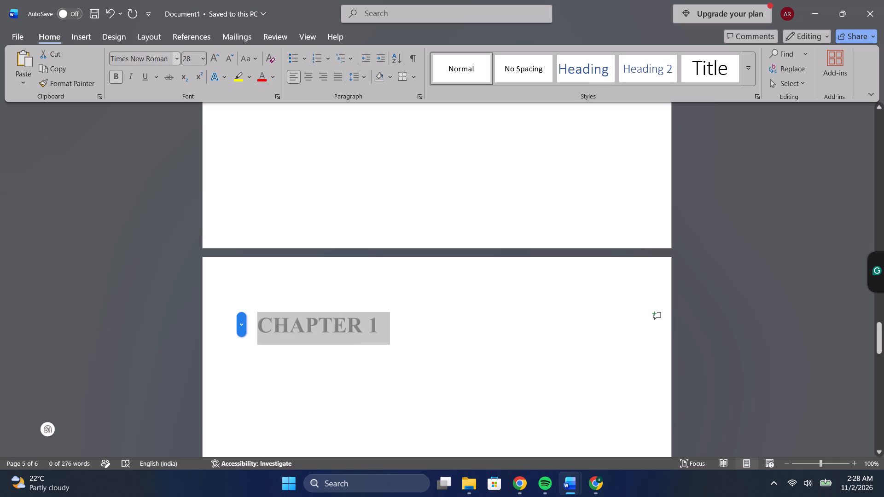
# Copy the Introduction heading from the Report_format_Capstone_project_CSDA template and paste it on a new line below CHAPTER 1 in Document1.
pyautogui.click(478, 328)
pyautogui.scroll(-5, 459, 345)
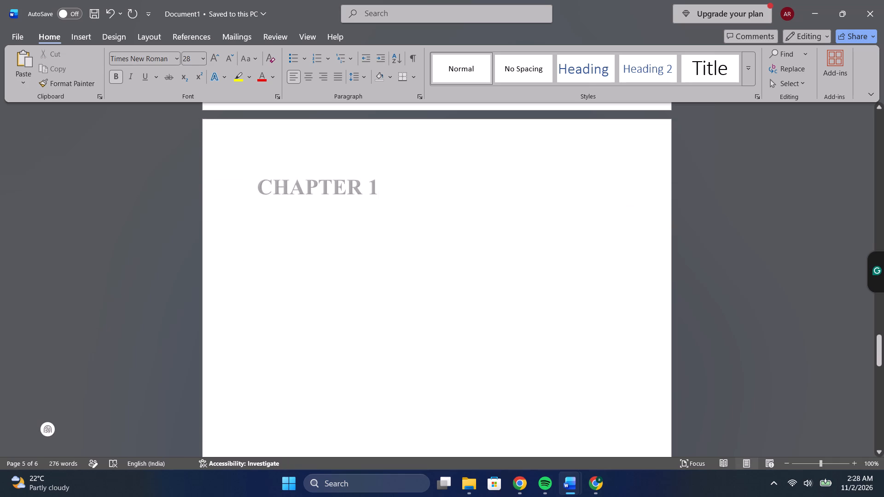
pyautogui.press('Return')
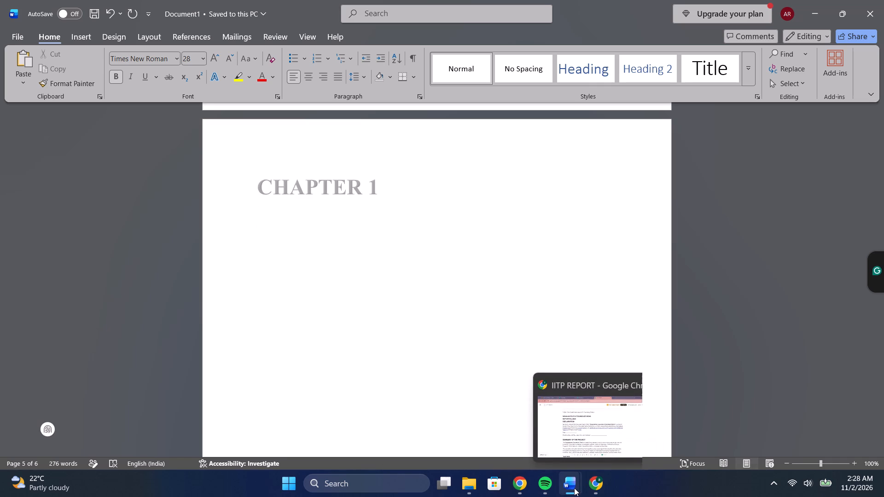
pyautogui.click(565, 439)
pyautogui.moveTo(362, 232); pyautogui.dragTo(364, 237)
pyautogui.doubleClick(391, 239)
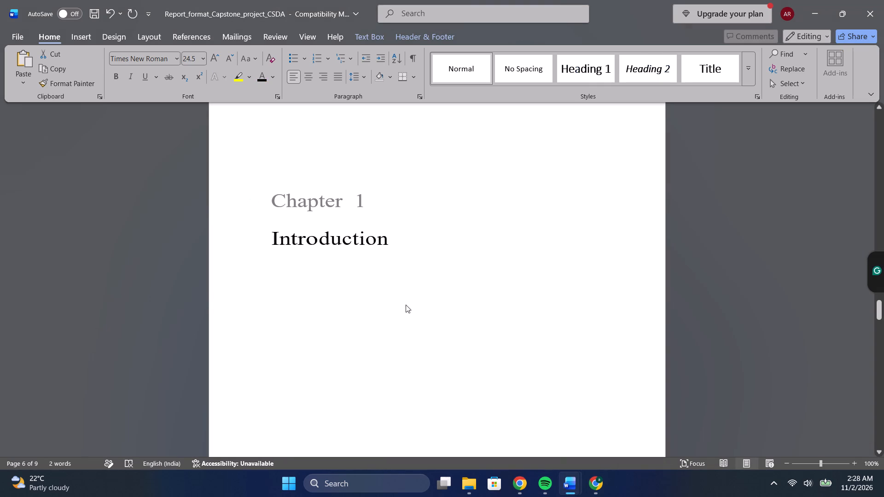
pyautogui.click(408, 310)
pyautogui.moveTo(390, 236); pyautogui.dragTo(279, 230)
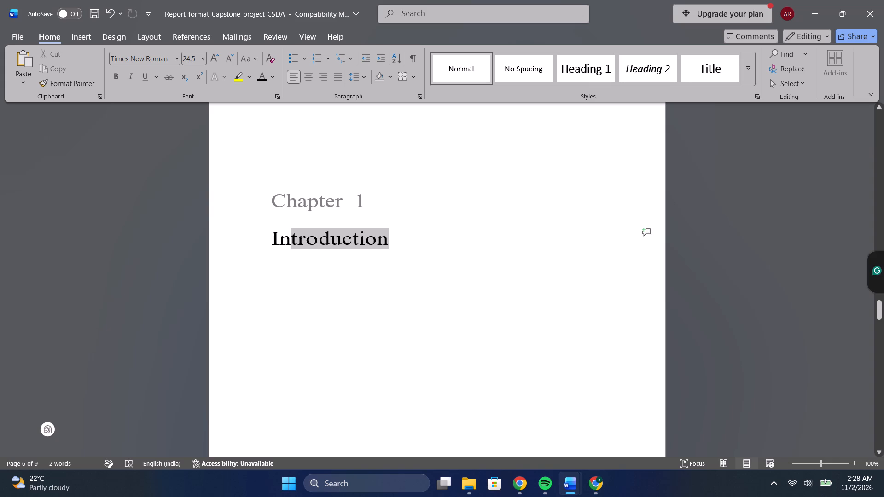
pyautogui.moveTo(279, 230); pyautogui.dragTo(266, 230)
pyautogui.hotkey('ctrl', 'c')
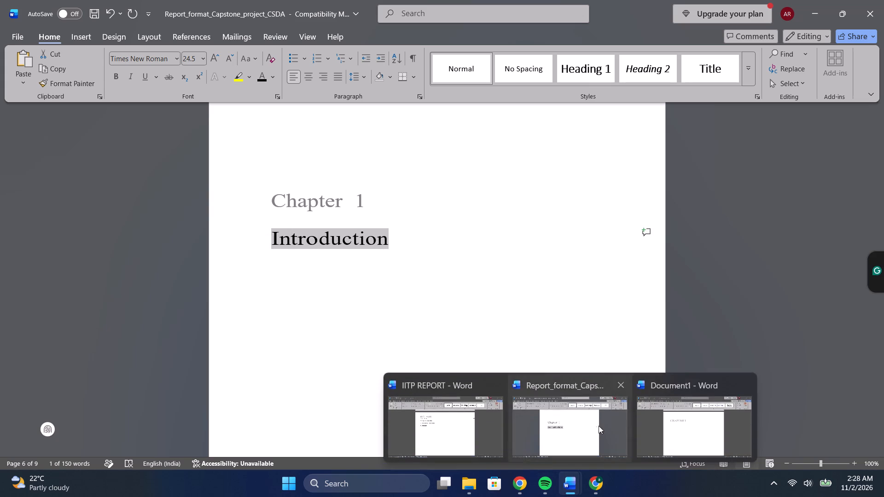
pyautogui.click(667, 428)
pyautogui.hotkey('ctrl', 'v')
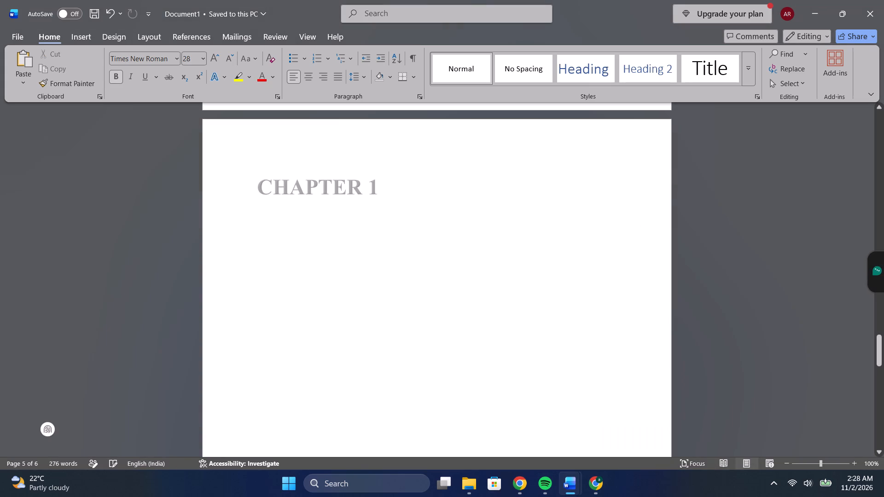
pyautogui.click(377, 295)
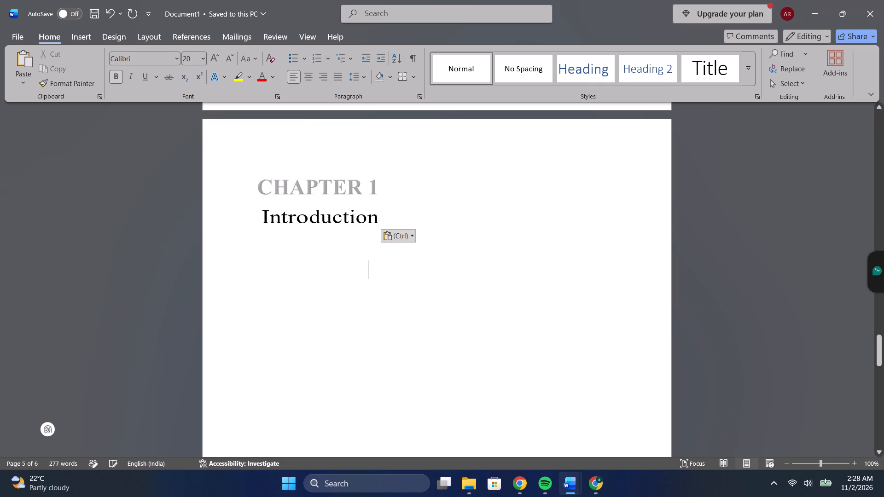
# Examine the pages of Document1 from the project summary through the CONTENTS page to see what still needs filling in.
pyautogui.scroll(-1, 377, 295)
pyautogui.scroll(16, 377, 295)
pyautogui.scroll(5, 377, 295)
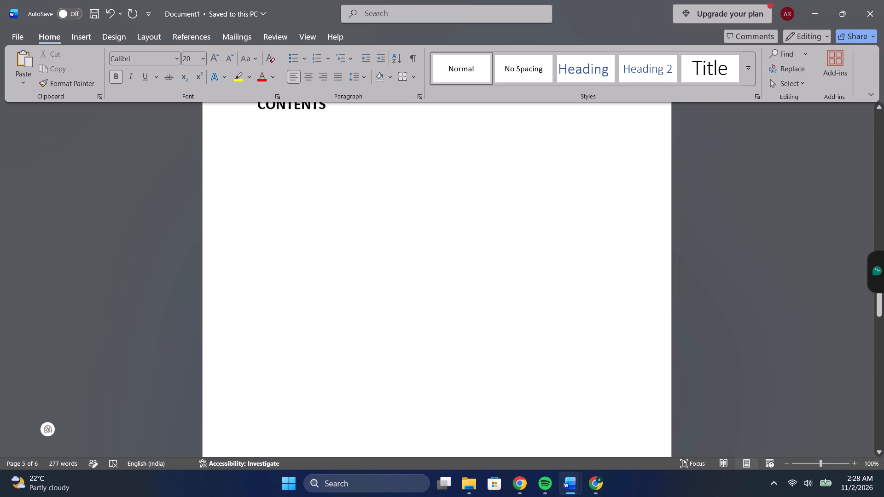
pyautogui.scroll(5, 377, 295)
pyautogui.scroll(-4, 377, 295)
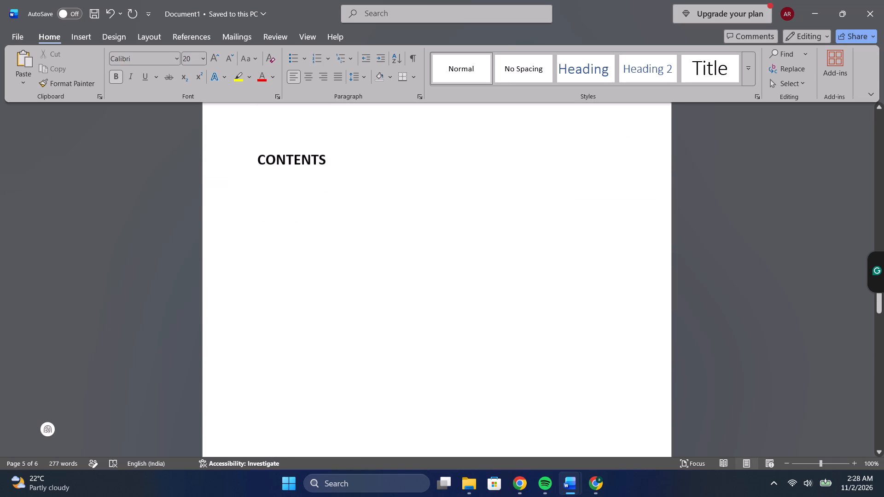
pyautogui.scroll(-14, 377, 295)
pyautogui.scroll(10, 377, 295)
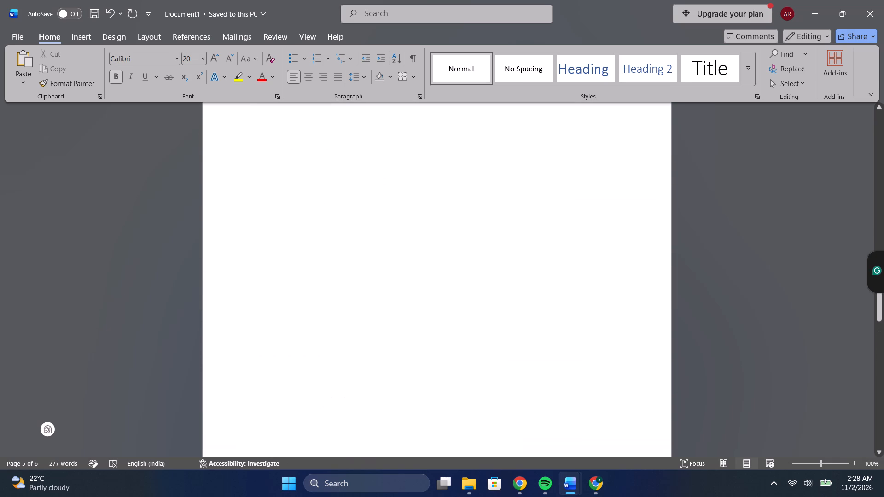
pyautogui.scroll(15, 377, 295)
pyautogui.scroll(16, 377, 295)
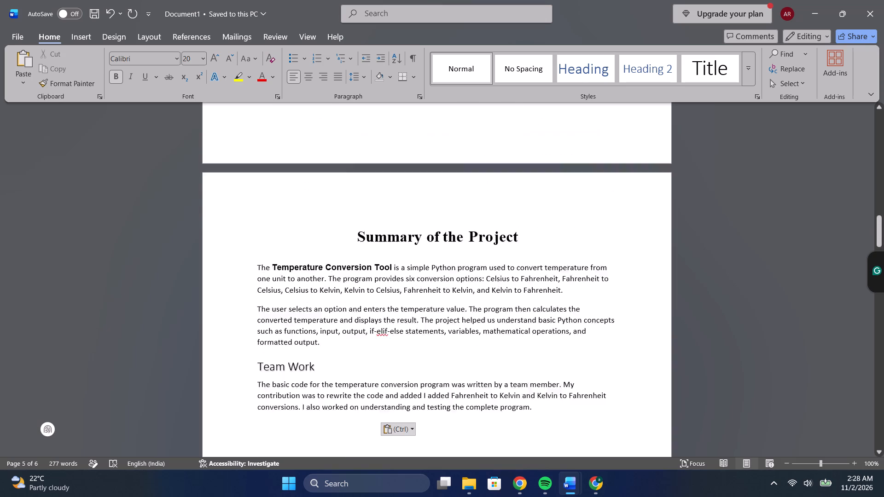
pyautogui.scroll(-19, 377, 295)
pyautogui.scroll(-6, 377, 295)
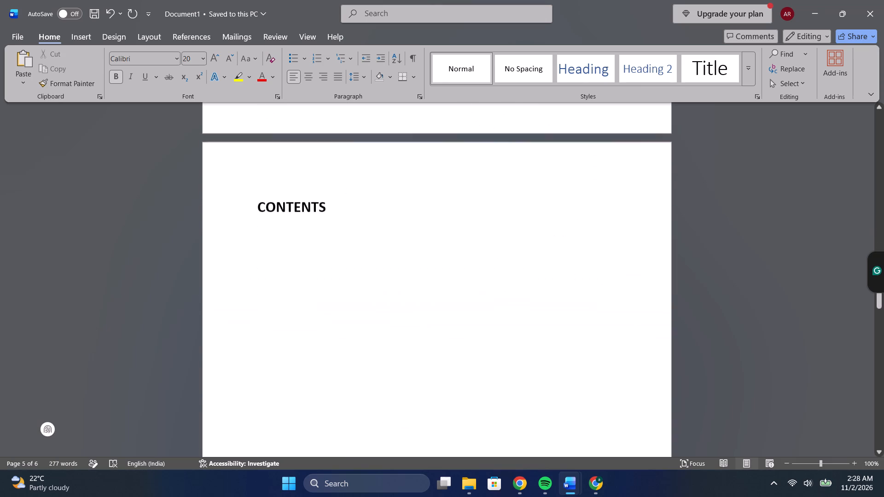
pyautogui.scroll(-4, 377, 295)
pyautogui.scroll(9, 377, 295)
pyautogui.scroll(-9, 377, 295)
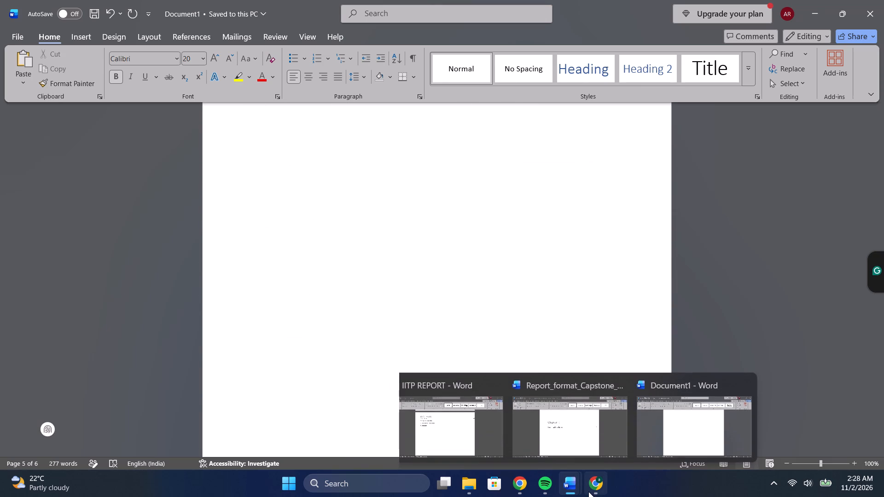
# Copy the Introduction, Project Implementation, and Conclusion and Future Work entries from IITP REPORT's contents list and paste them under CONTENTS in Document1.
pyautogui.click(449, 447)
pyautogui.scroll(4, 411, 377)
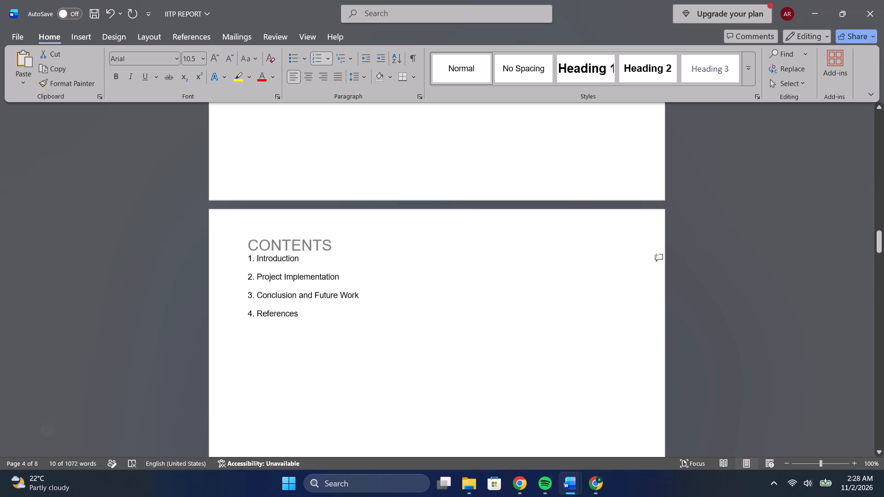
pyautogui.moveTo(311, 344); pyautogui.dragTo(291, 341)
pyautogui.click(291, 341)
pyautogui.click(387, 331)
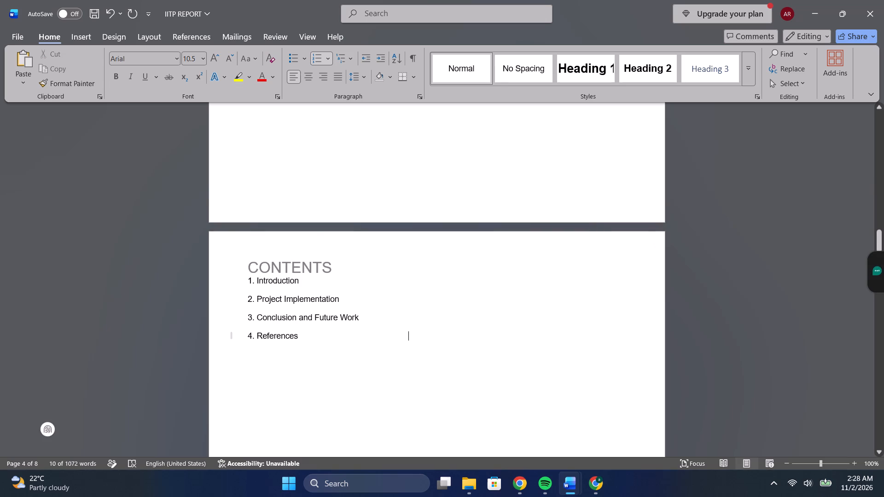
pyautogui.moveTo(363, 322); pyautogui.dragTo(252, 289)
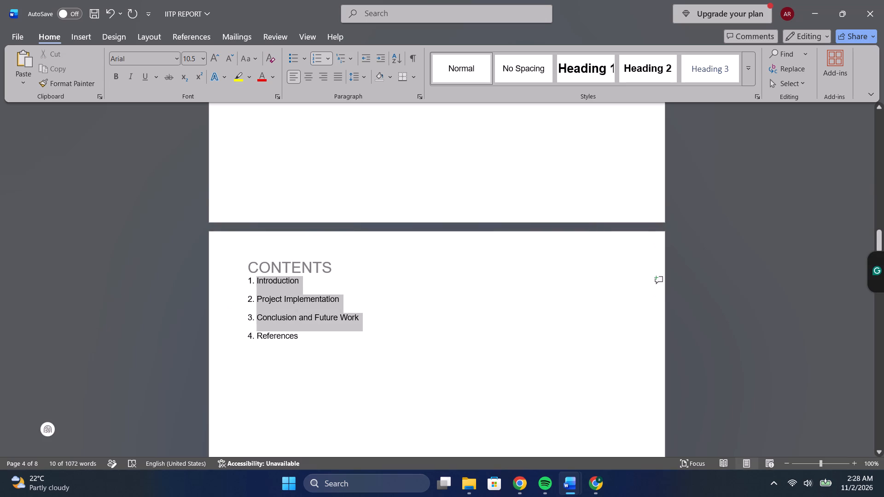
pyautogui.moveTo(252, 289); pyautogui.dragTo(251, 289)
pyautogui.hotkey('ctrl', 'c')
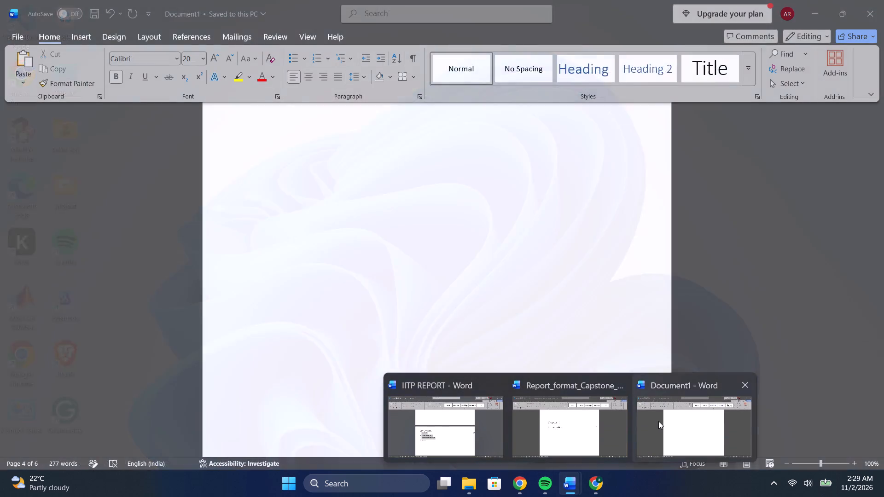
pyautogui.click(659, 421)
pyautogui.scroll(12, 346, 324)
pyautogui.scroll(-4, 381, 449)
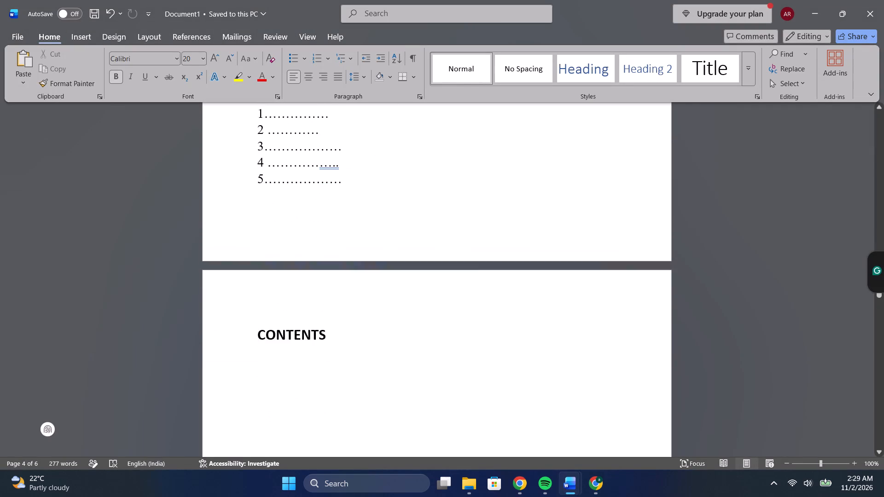
pyautogui.click(273, 392)
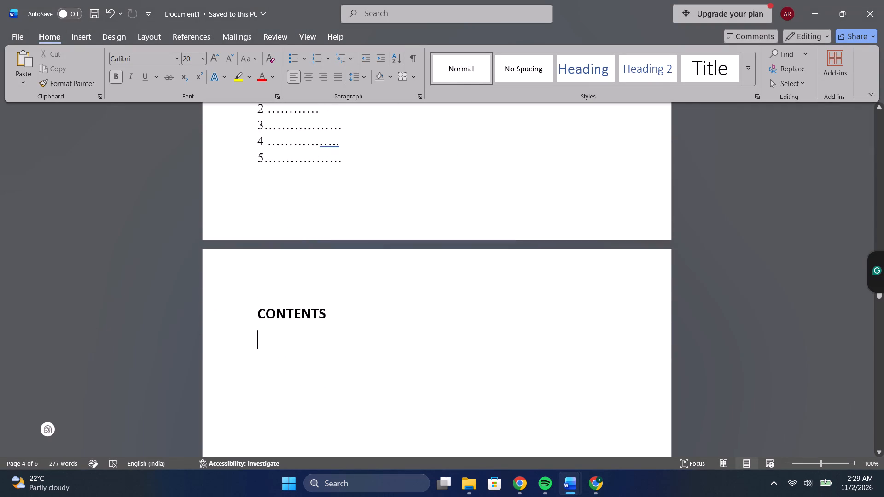
pyautogui.hotkey('ctrl', 'v')
pyautogui.click(457, 371)
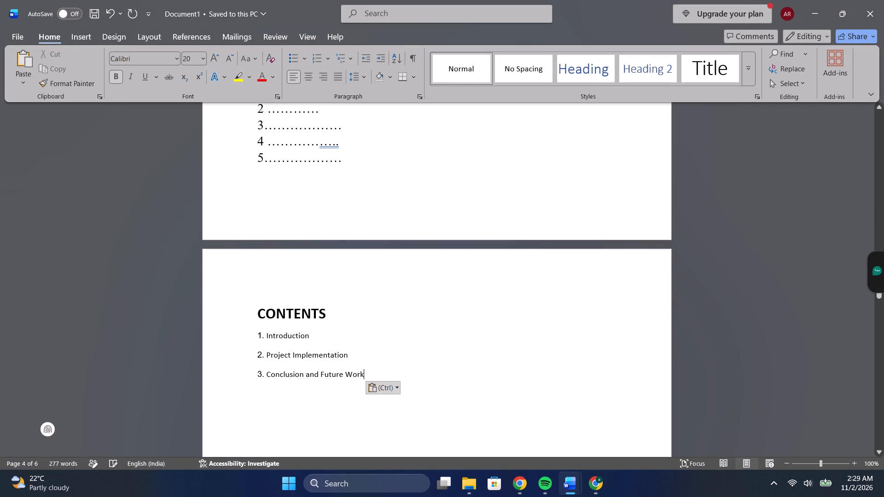
# Delete the stray duplicate list of Introduction, Project Implementation, and Conclusion and Future Work on the page after Chapter 1.
pyautogui.scroll(-10, 457, 371)
pyautogui.scroll(-13, 457, 371)
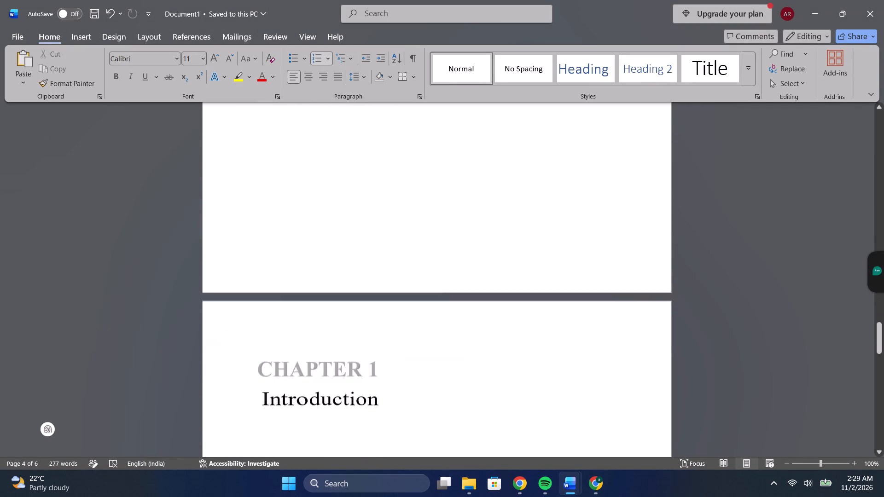
pyautogui.scroll(-7, 457, 371)
pyautogui.scroll(-8, 355, 308)
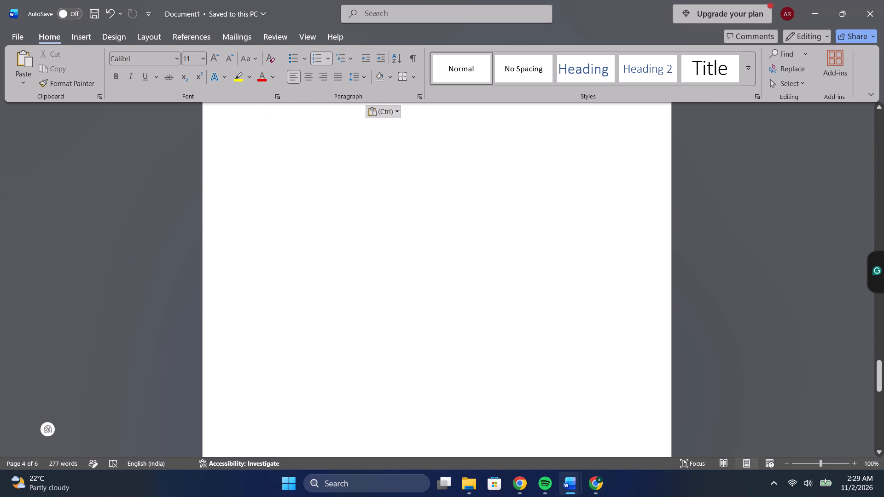
pyautogui.scroll(-1, 355, 308)
pyautogui.scroll(13, 355, 308)
pyautogui.scroll(-2, 355, 308)
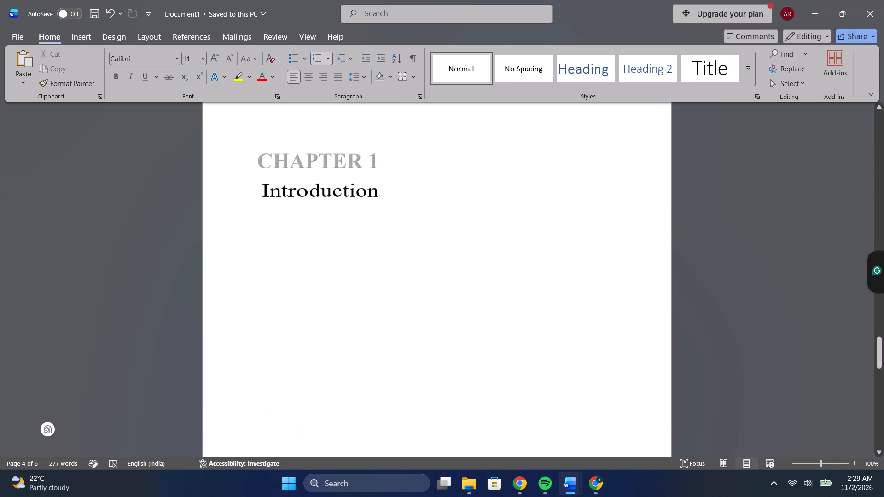
pyautogui.scroll(-20, 355, 308)
pyautogui.scroll(-20, 355, 308)
pyautogui.scroll(-4, 355, 308)
pyautogui.scroll(5, 355, 308)
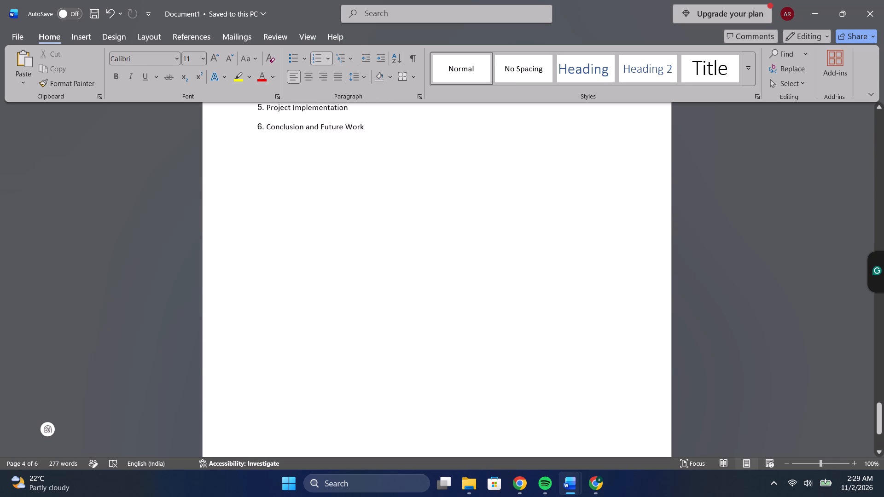
pyautogui.scroll(5, 355, 308)
pyautogui.moveTo(392, 253); pyautogui.dragTo(275, 221)
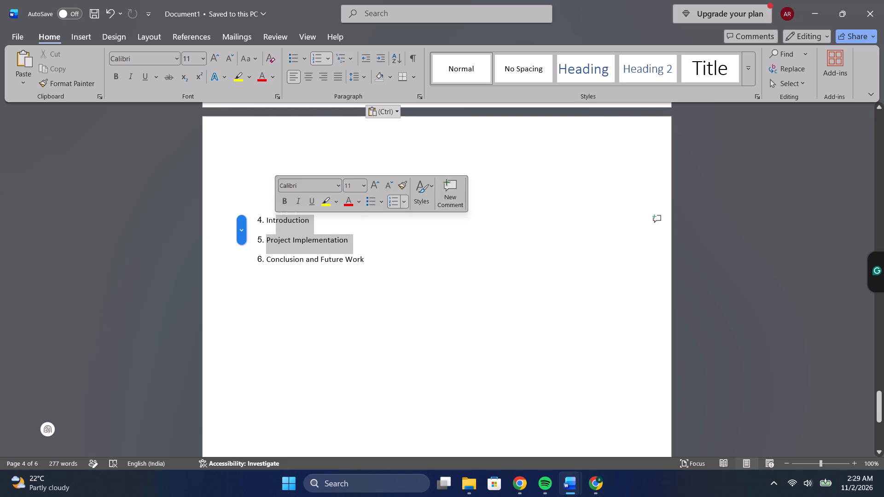
pyautogui.click(328, 280)
pyautogui.moveTo(375, 260); pyautogui.dragTo(263, 213)
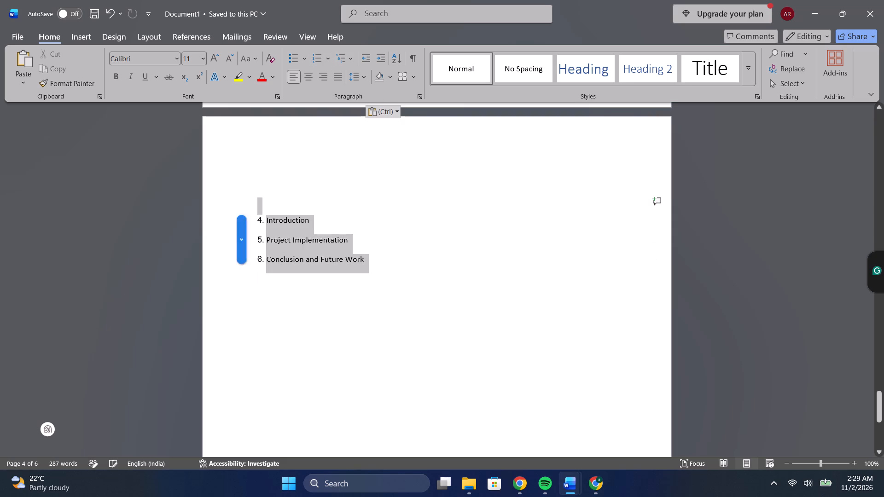
pyautogui.moveTo(263, 213); pyautogui.dragTo(262, 213)
pyautogui.press('BackSpace')
# Add a blank line below the Introduction heading on the CHAPTER 1 page.
pyautogui.scroll(8, 247, 309)
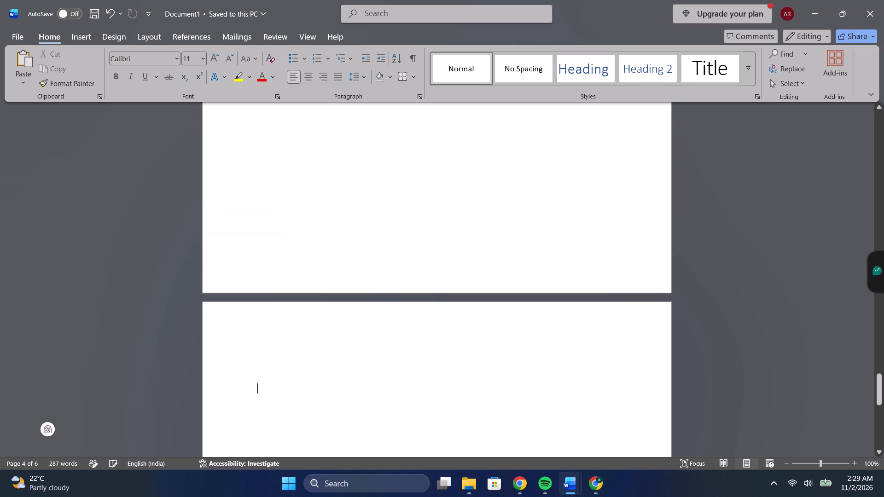
pyautogui.scroll(16, 247, 309)
pyautogui.moveTo(321, 350); pyautogui.dragTo(318, 345)
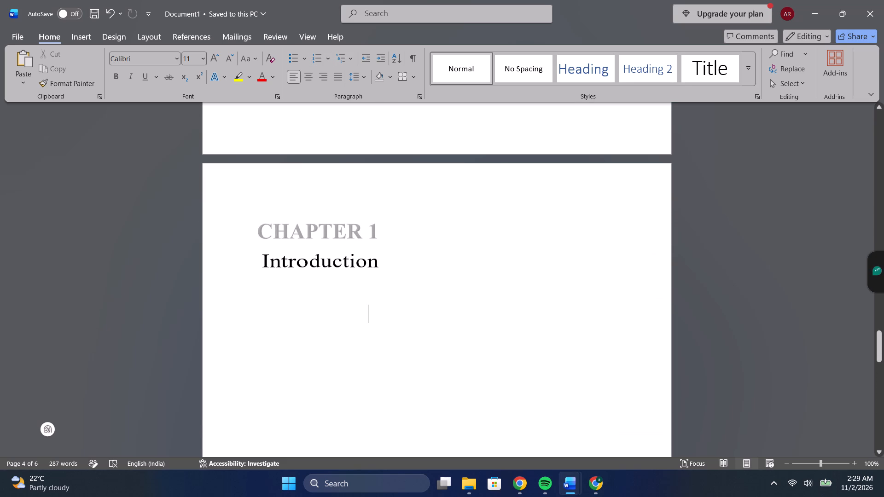
pyautogui.click(274, 296)
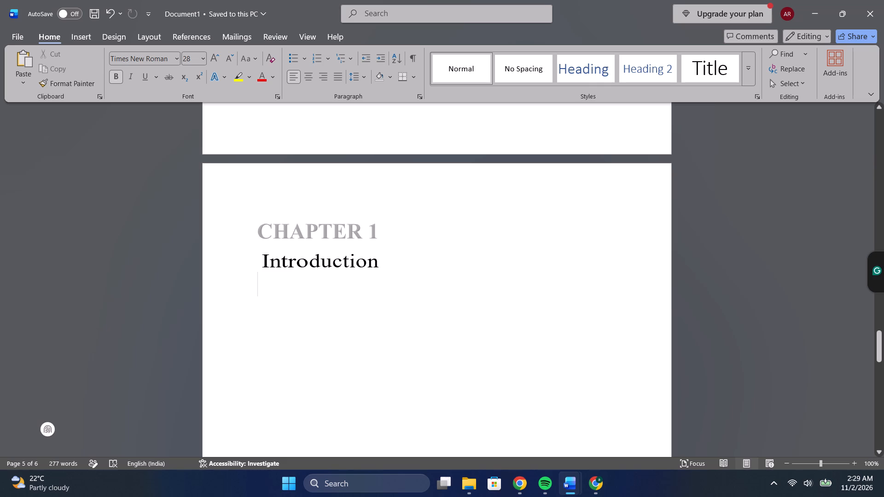
pyautogui.press('Return')
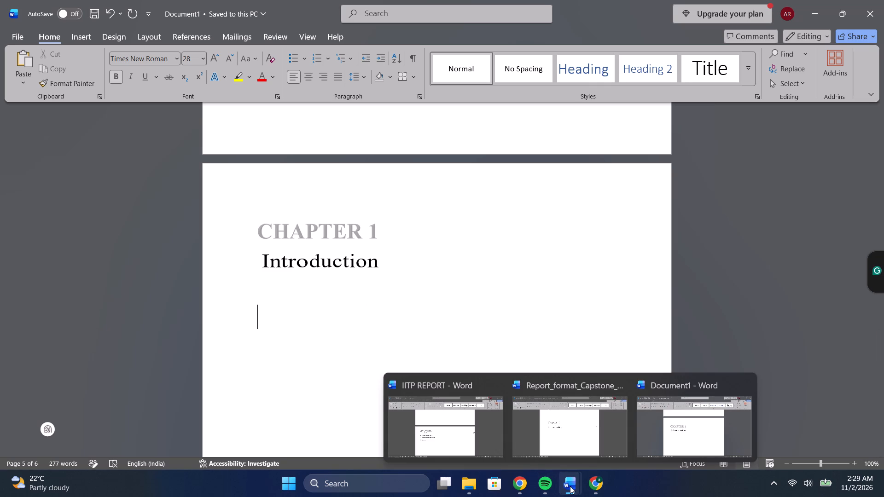
# Check the pages after Introduction in the Report_format_Capstone template and review the Chapter 1 and Chapter 2 content in IITP REPORT.
pyautogui.click(573, 444)
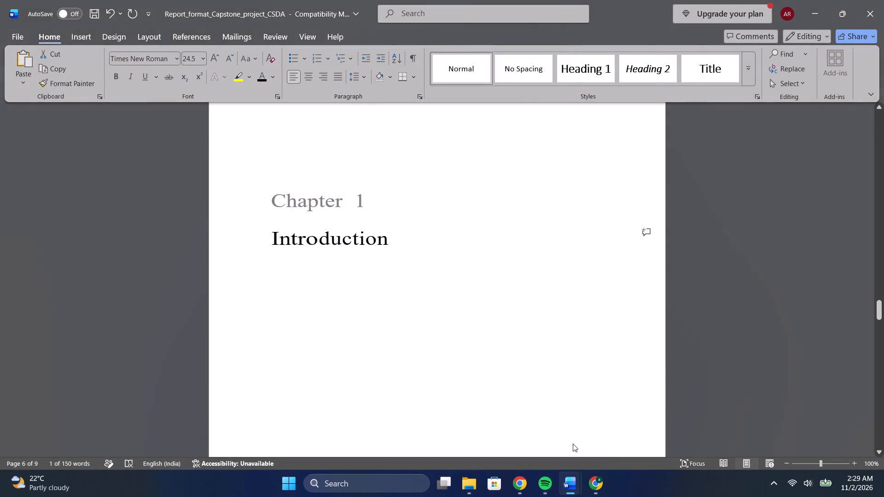
pyautogui.scroll(-9, 485, 359)
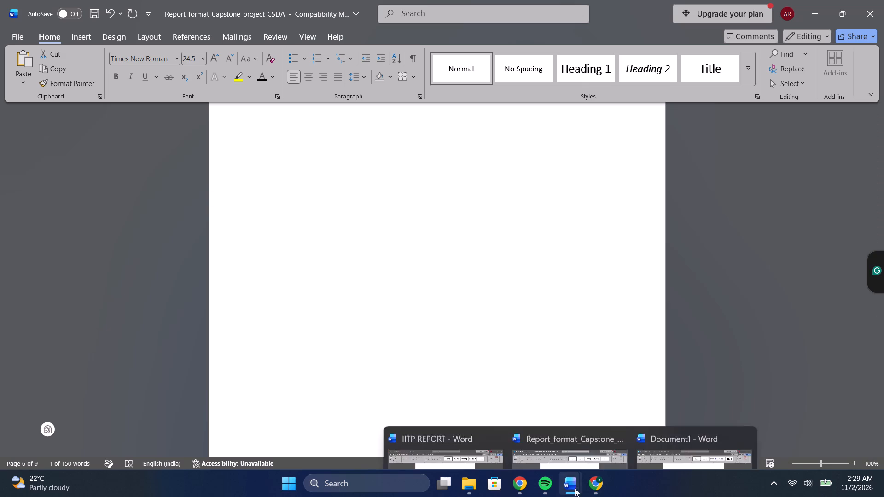
pyautogui.click(479, 444)
pyautogui.scroll(-5, 456, 345)
pyautogui.scroll(1, 456, 345)
pyautogui.scroll(-7, 456, 345)
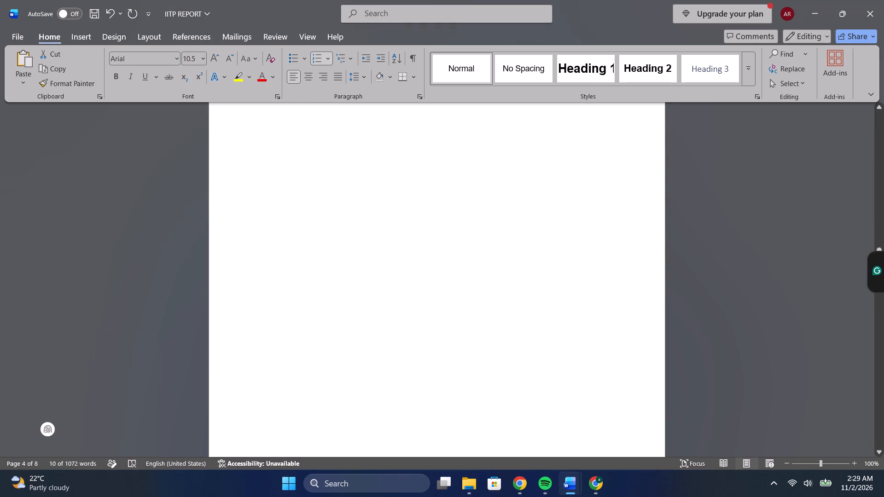
pyautogui.scroll(-18, 456, 345)
pyautogui.scroll(-4, 456, 345)
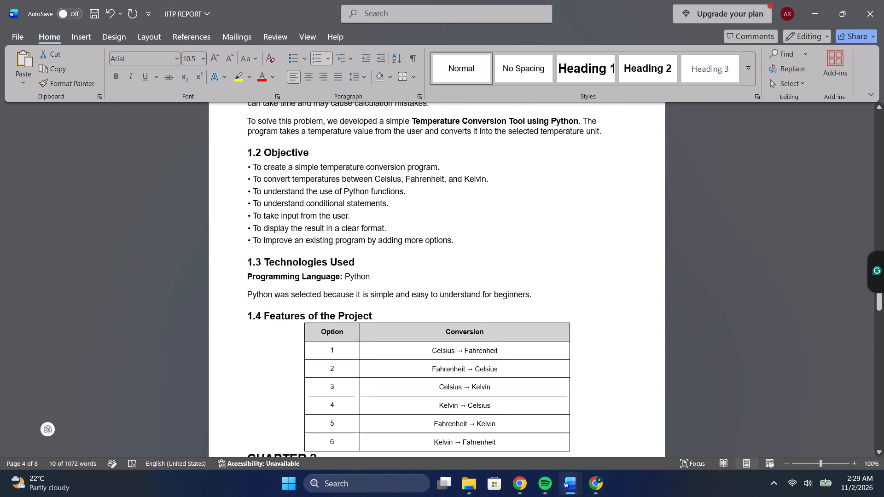
pyautogui.scroll(3, 512, 294)
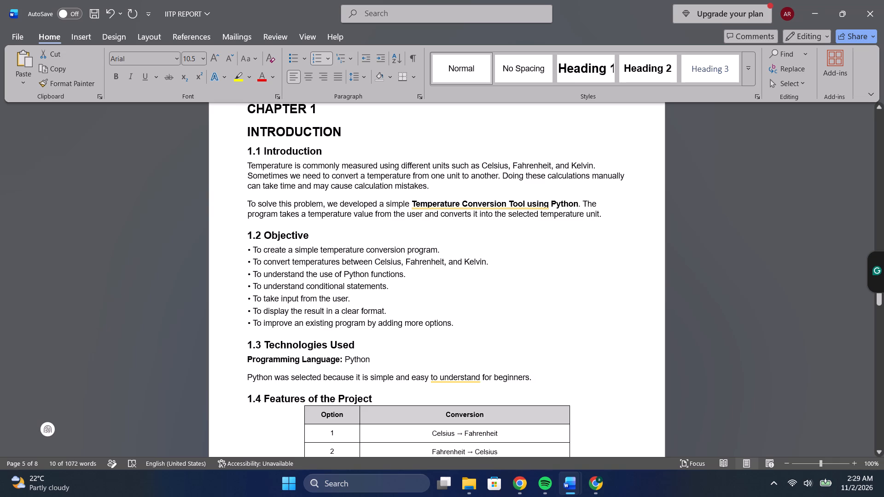
pyautogui.scroll(-7, 537, 386)
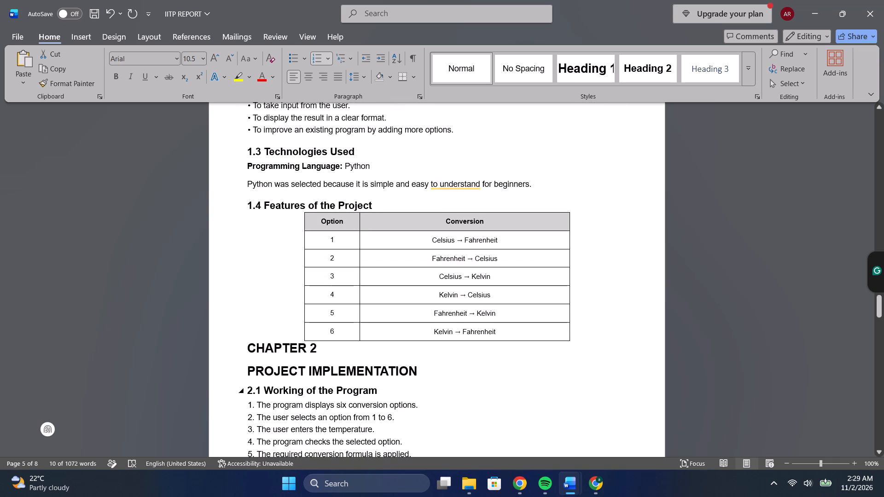
# Copy the entire content of IITP REPORT and paste it below the Introduction heading of Chapter 1 in Document1.
pyautogui.hotkey('ctrl', 'a')
pyautogui.scroll(-4, 572, 413)
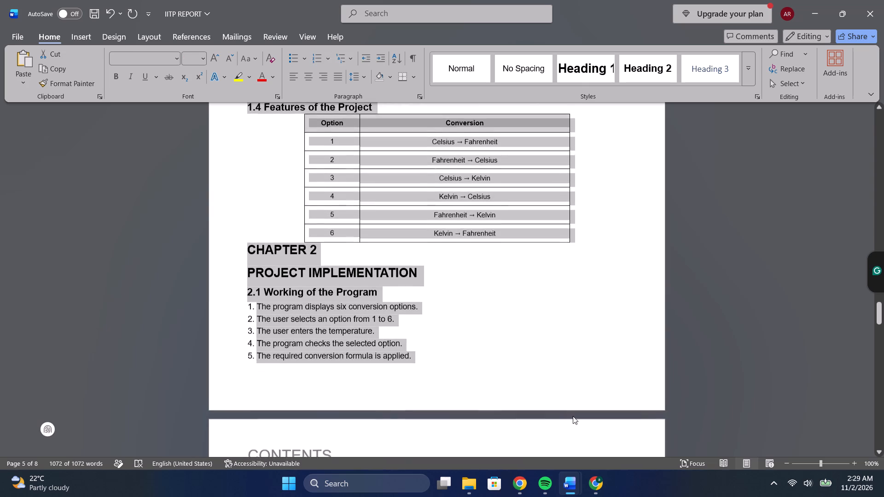
pyautogui.scroll(-13, 573, 407)
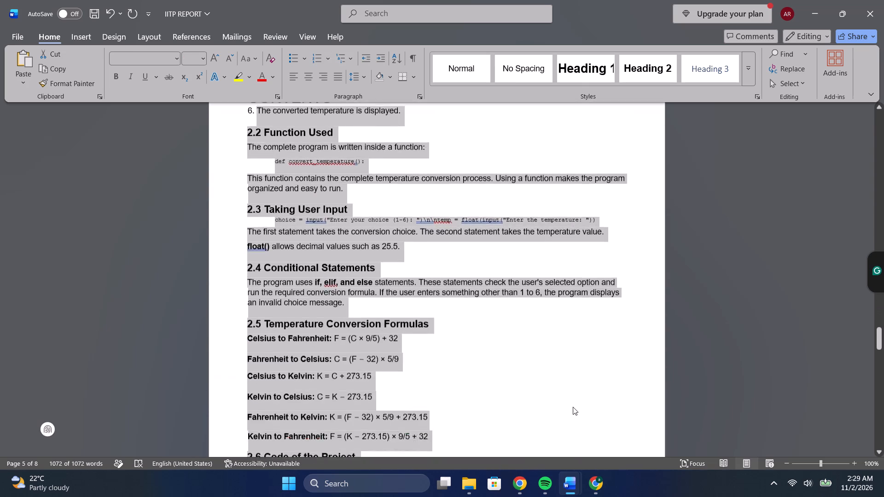
pyautogui.scroll(-18, 573, 407)
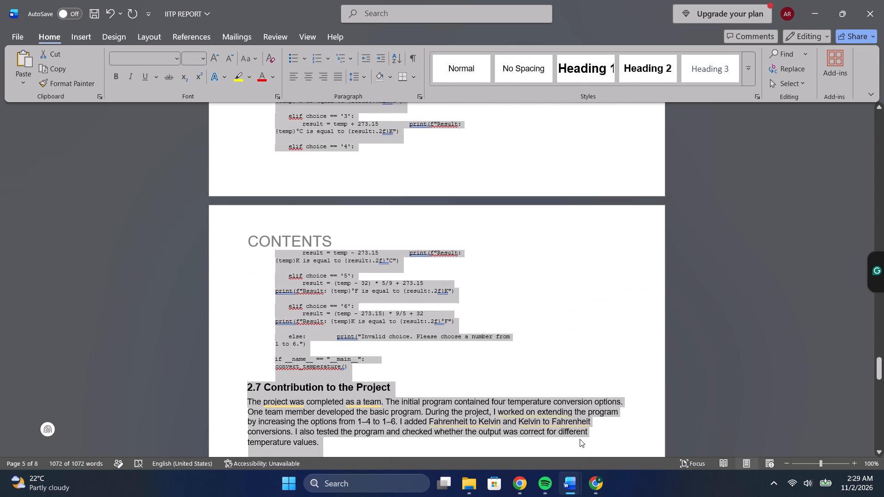
pyautogui.hotkey('ctrl', 'c')
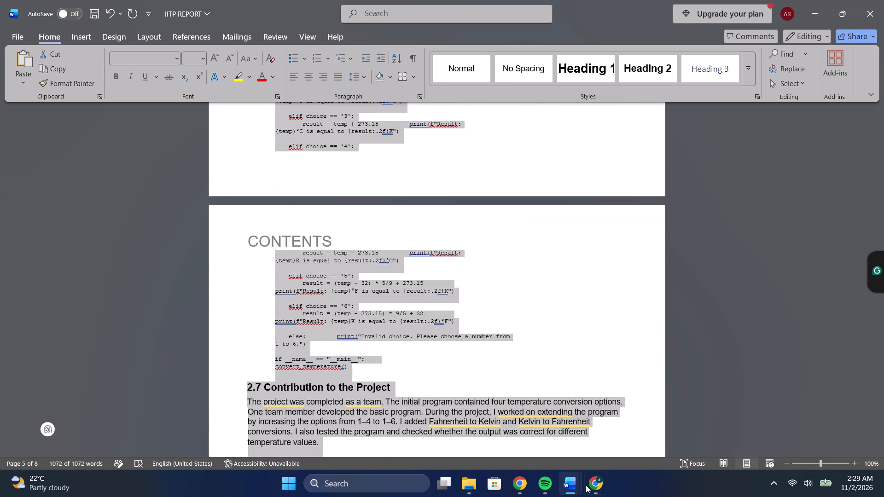
pyautogui.click(556, 434)
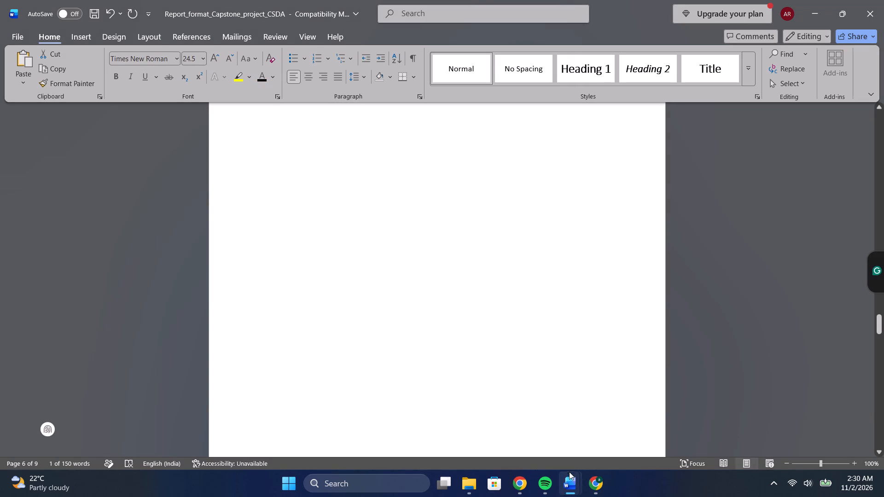
pyautogui.click(663, 436)
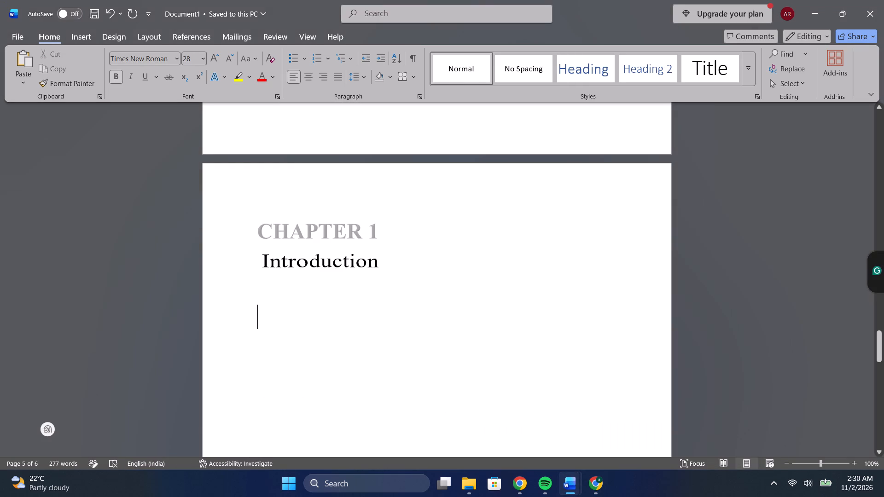
pyautogui.hotkey('ctrl', 'v')
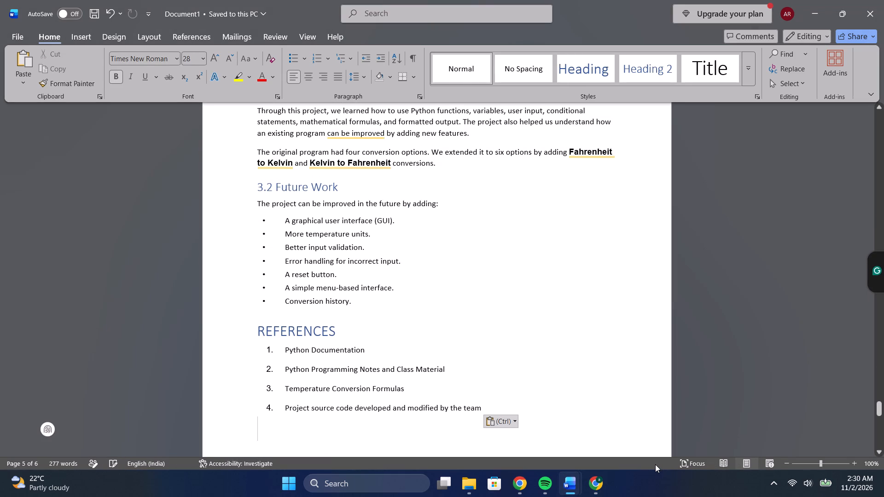
# Check the pasted report content up to the CHAPTER 1 page in Document1 and undo that paste.
pyautogui.scroll(9, 655, 464)
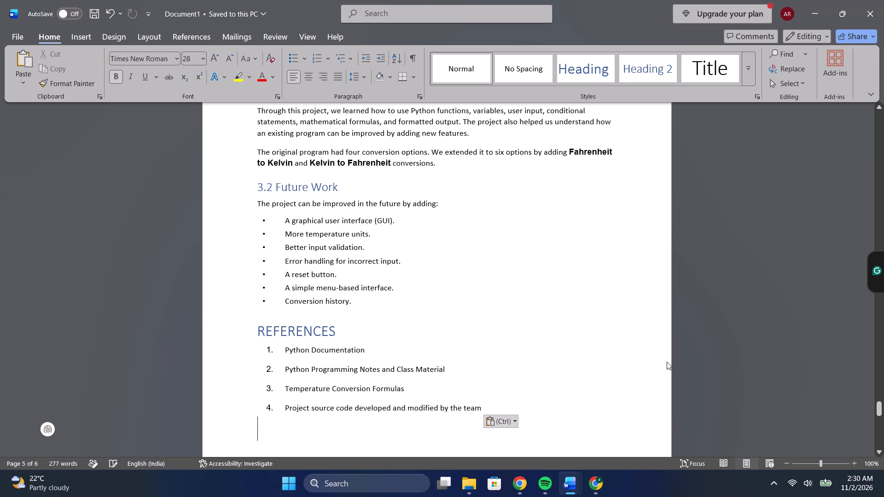
pyautogui.scroll(20, 641, 375)
pyautogui.scroll(12, 641, 375)
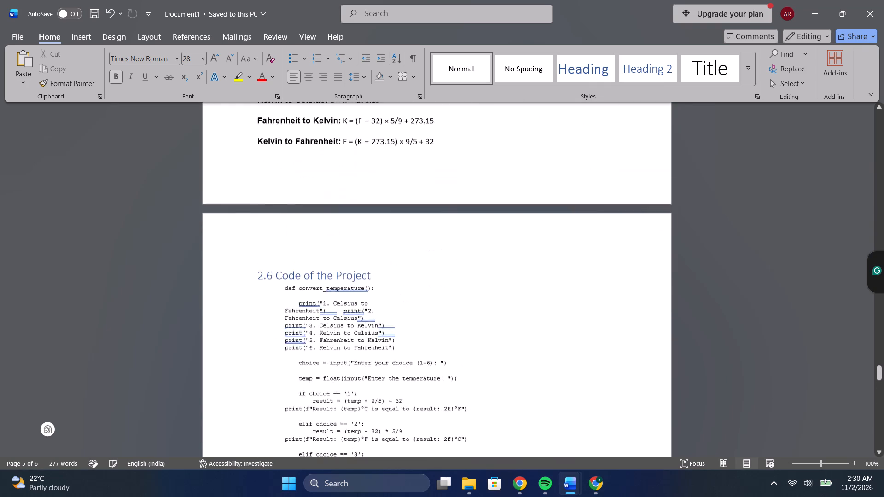
pyautogui.scroll(13, 640, 374)
pyautogui.scroll(16, 640, 374)
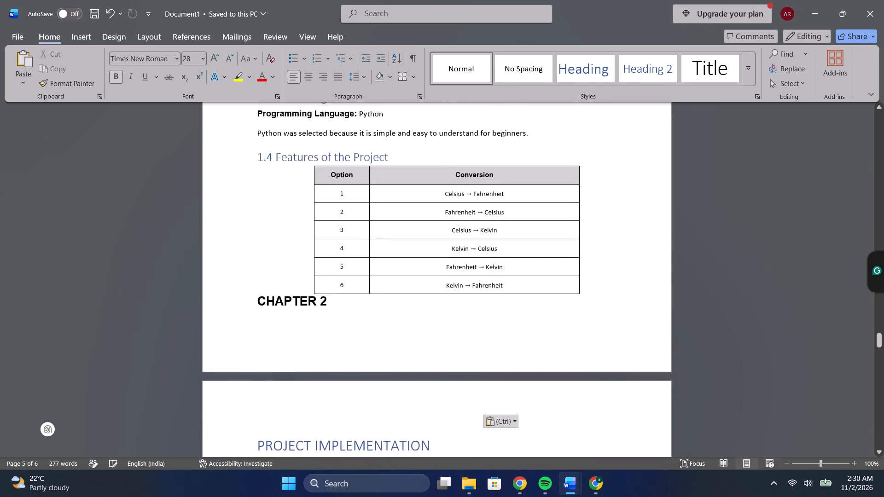
pyautogui.scroll(2, 640, 374)
pyautogui.scroll(20, 640, 374)
pyautogui.scroll(2, 640, 374)
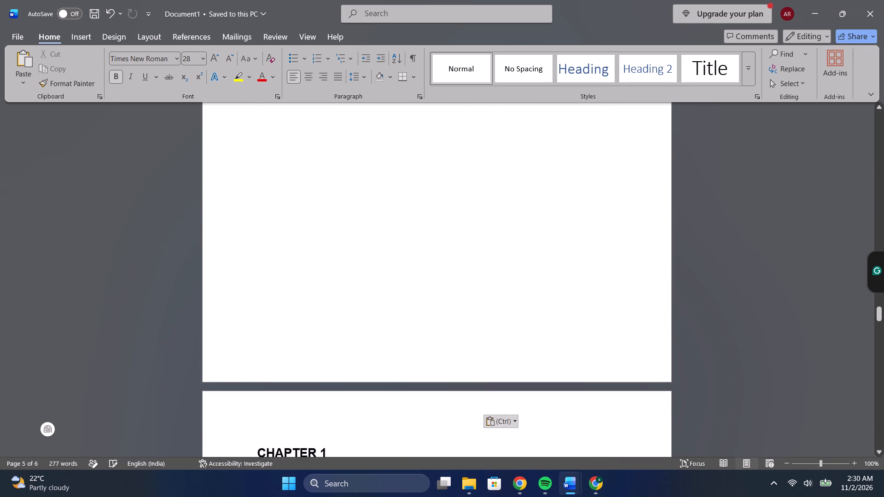
pyautogui.scroll(20, 640, 374)
pyautogui.scroll(7, 640, 374)
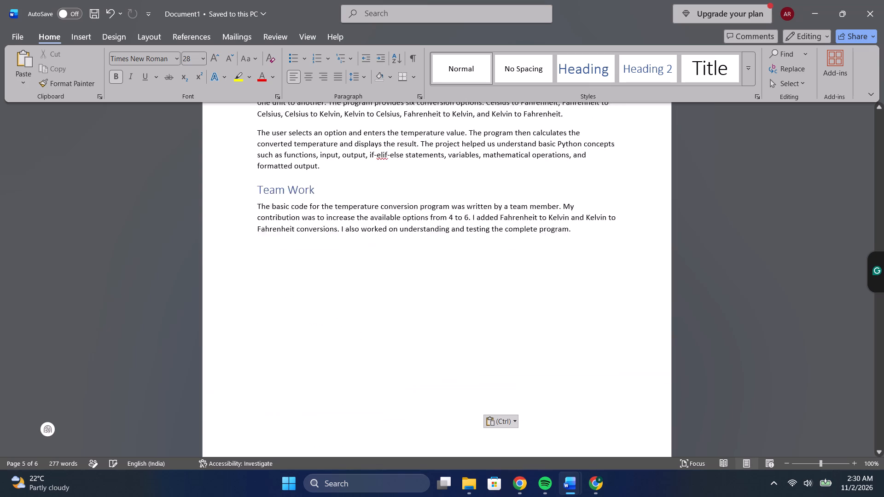
pyautogui.scroll(5, 640, 374)
pyautogui.scroll(20, 640, 374)
pyautogui.scroll(3, 640, 374)
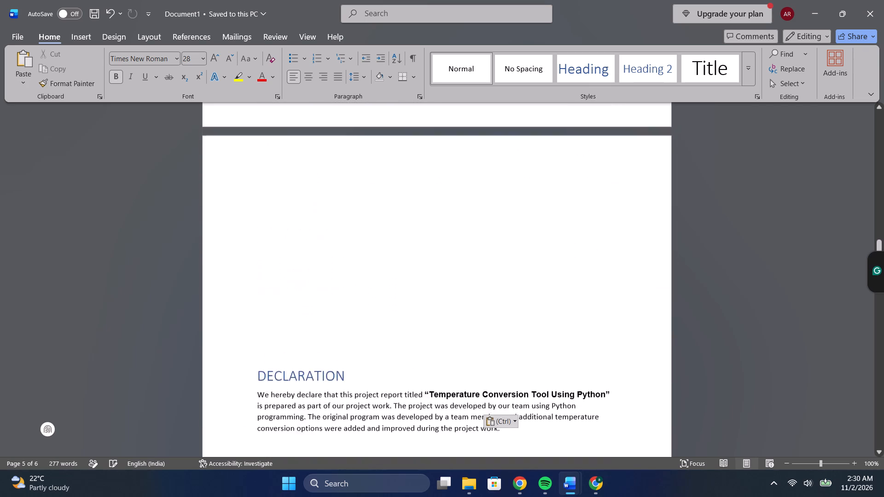
pyautogui.scroll(18, 640, 374)
pyautogui.scroll(3, 640, 374)
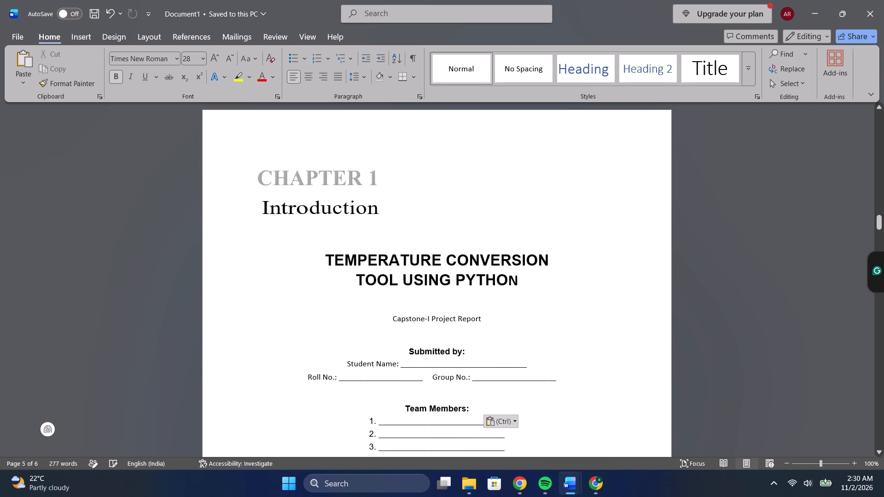
pyautogui.scroll(2, 640, 374)
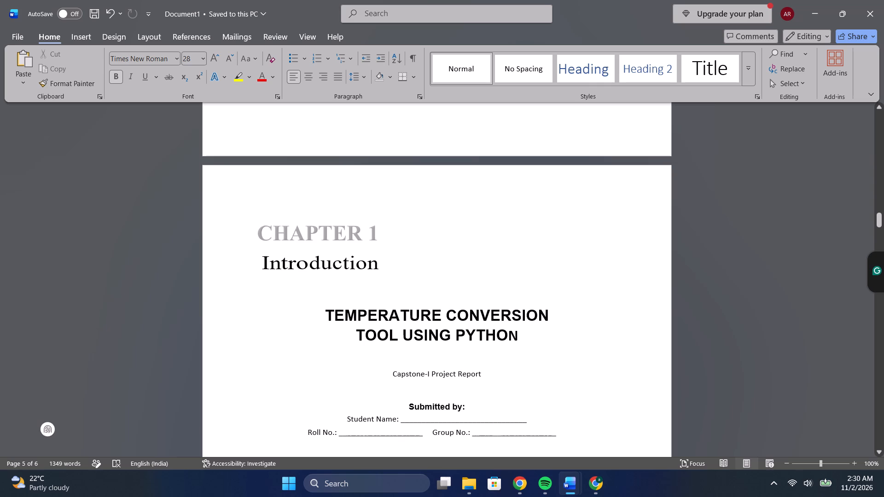
pyautogui.hotkey('ctrl', 'z')
# Copy IITP REPORT's content from 1.1 Introduction through the last reference and paste it below the Chapter 1 Introduction heading in Document1.
pyautogui.click(571, 482)
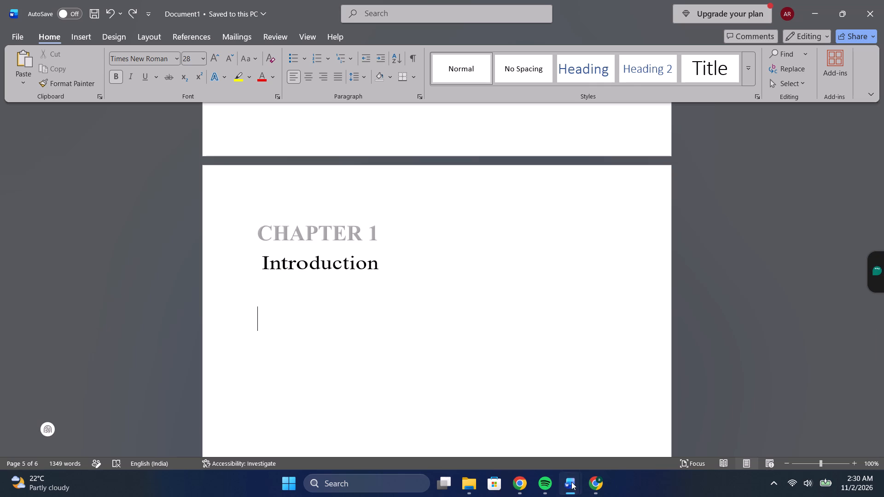
pyautogui.click(450, 422)
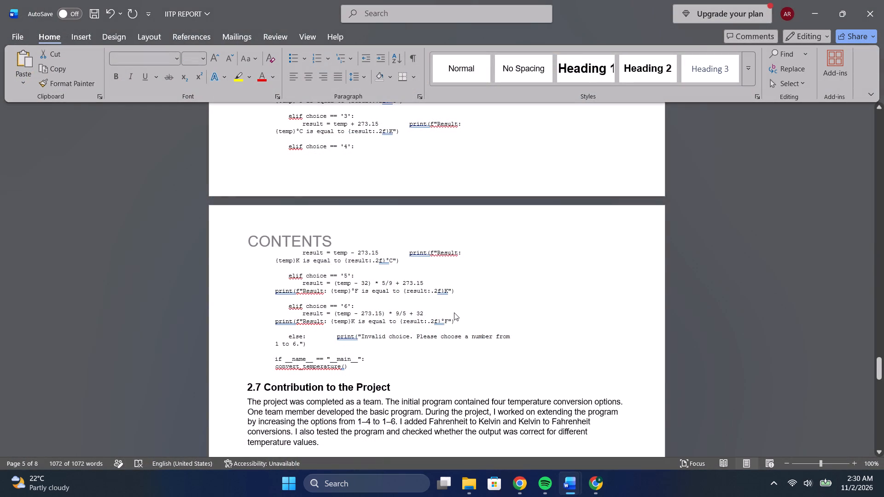
pyautogui.scroll(20, 454, 312)
pyautogui.scroll(6, 454, 312)
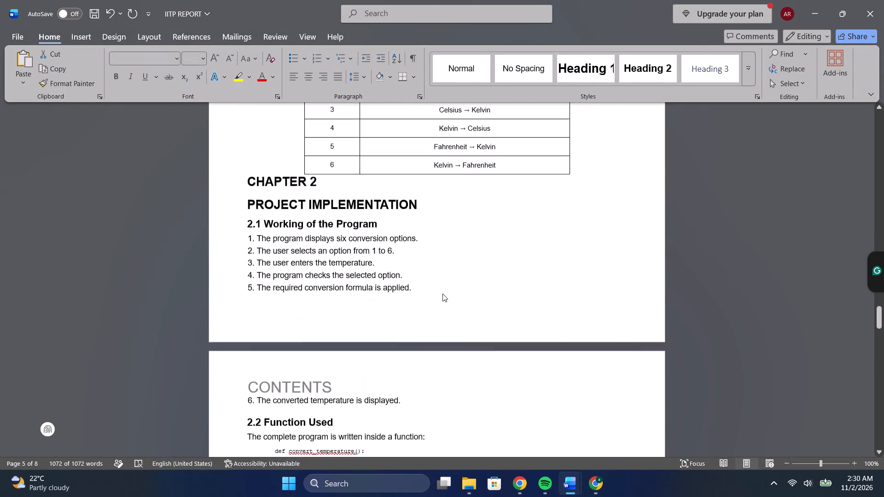
pyautogui.scroll(13, 442, 294)
pyautogui.scroll(4, 550, 247)
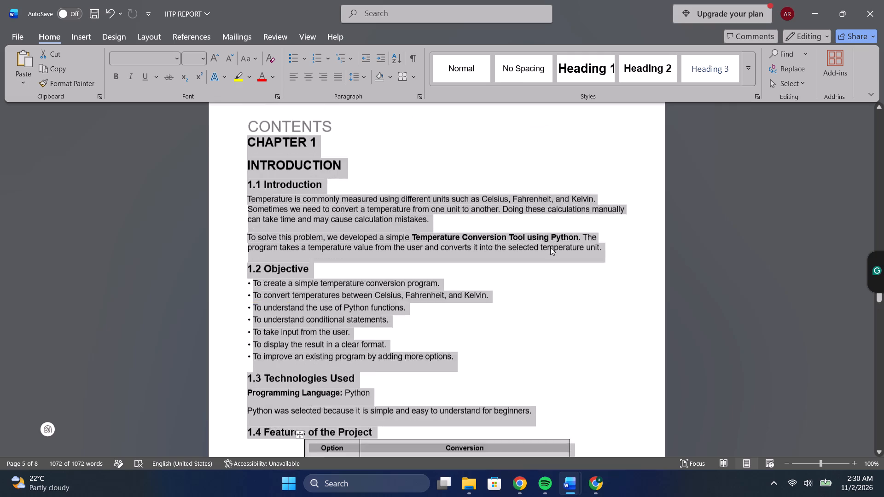
pyautogui.scroll(3, 550, 247)
pyautogui.click(550, 247)
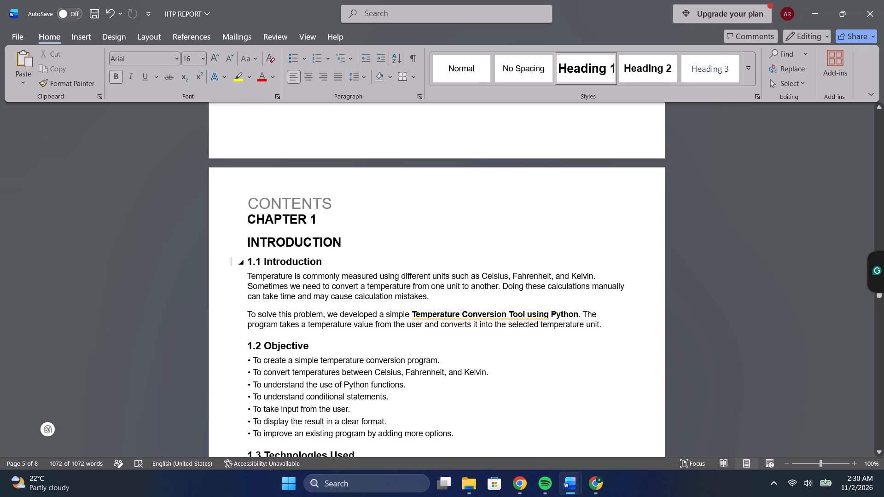
pyautogui.moveTo(247, 258); pyautogui.dragTo(324, 325)
pyautogui.scroll(-20, 324, 325)
pyautogui.scroll(-3, 324, 325)
pyautogui.moveTo(324, 325); pyautogui.dragTo(324, 325)
pyautogui.scroll(-20, 324, 325)
pyautogui.scroll(-18, 324, 325)
pyautogui.scroll(-8, 324, 325)
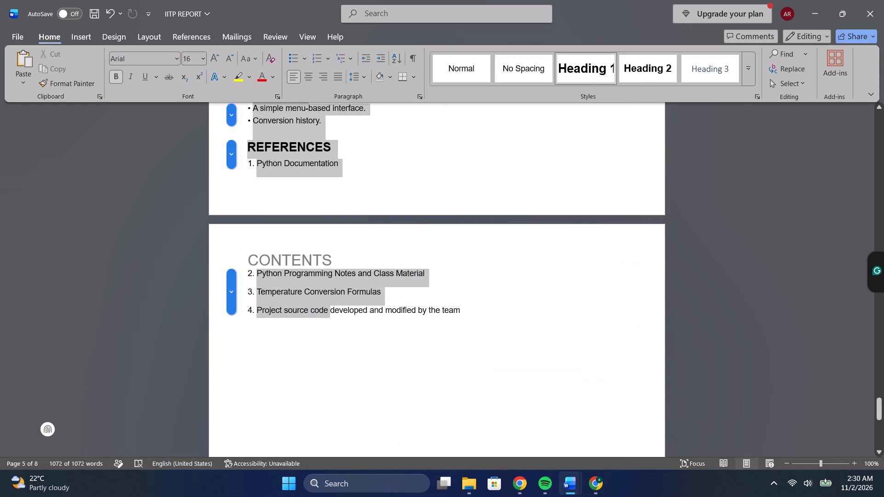
pyautogui.moveTo(324, 325); pyautogui.dragTo(445, 319)
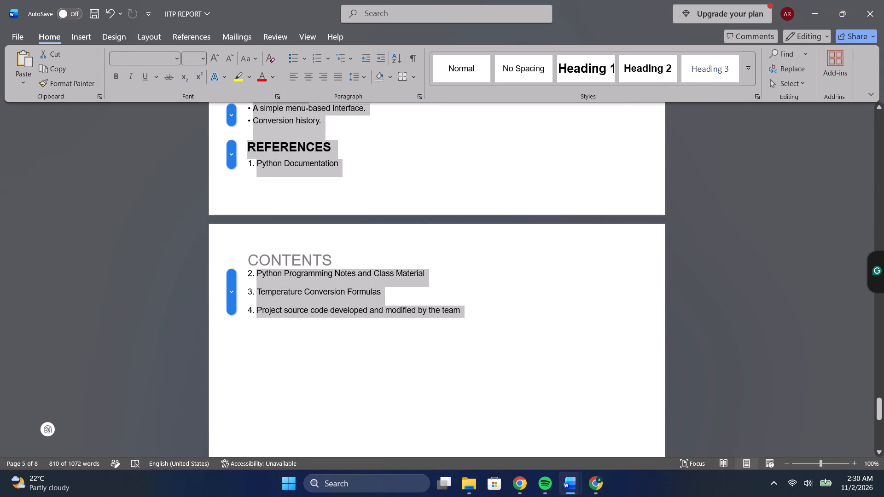
pyautogui.hotkey('ctrl', 'c')
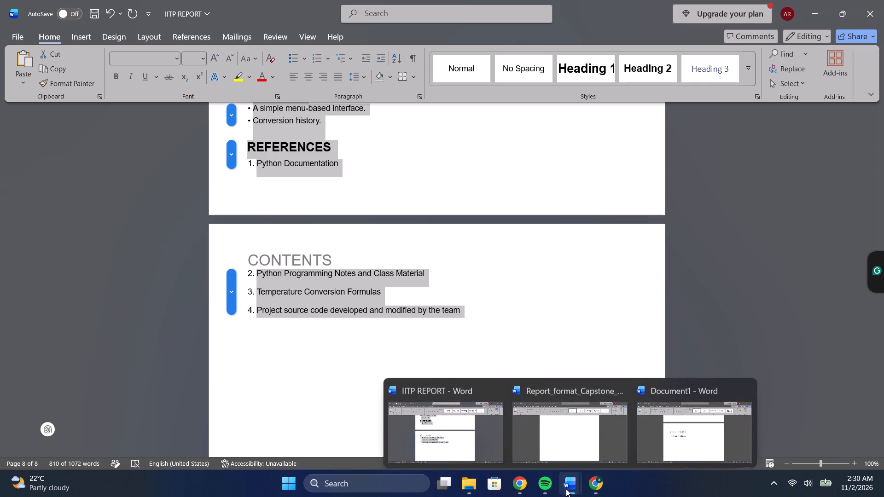
pyautogui.click(679, 428)
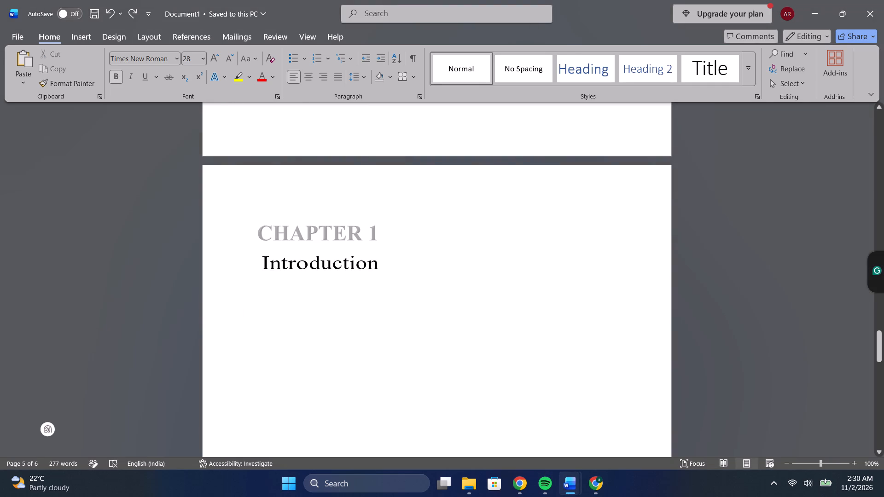
pyautogui.hotkey('ctrl', 'v')
pyautogui.scroll(-2, 389, 358)
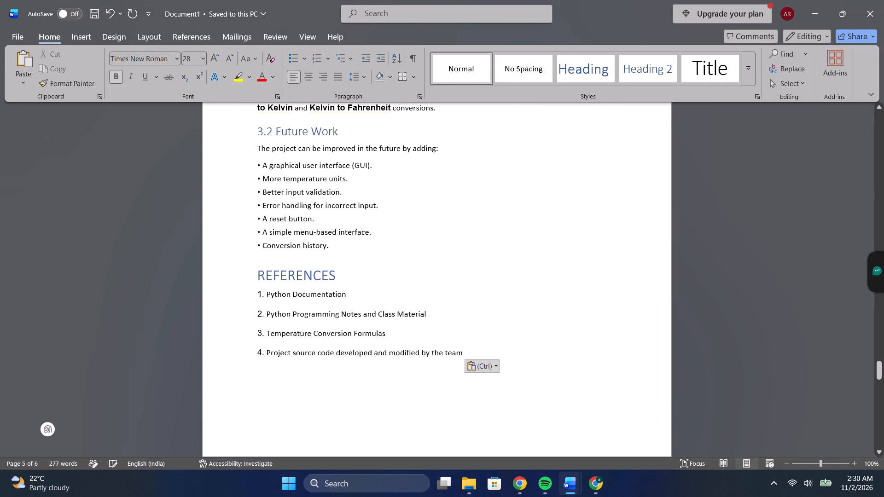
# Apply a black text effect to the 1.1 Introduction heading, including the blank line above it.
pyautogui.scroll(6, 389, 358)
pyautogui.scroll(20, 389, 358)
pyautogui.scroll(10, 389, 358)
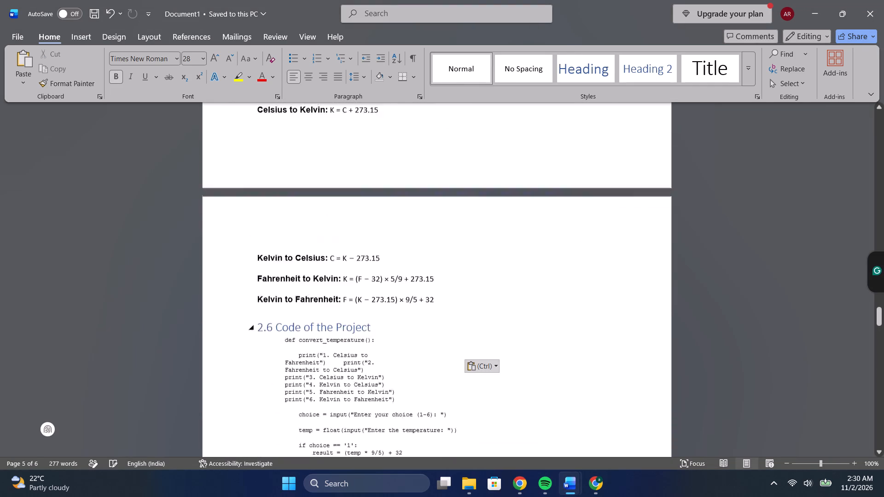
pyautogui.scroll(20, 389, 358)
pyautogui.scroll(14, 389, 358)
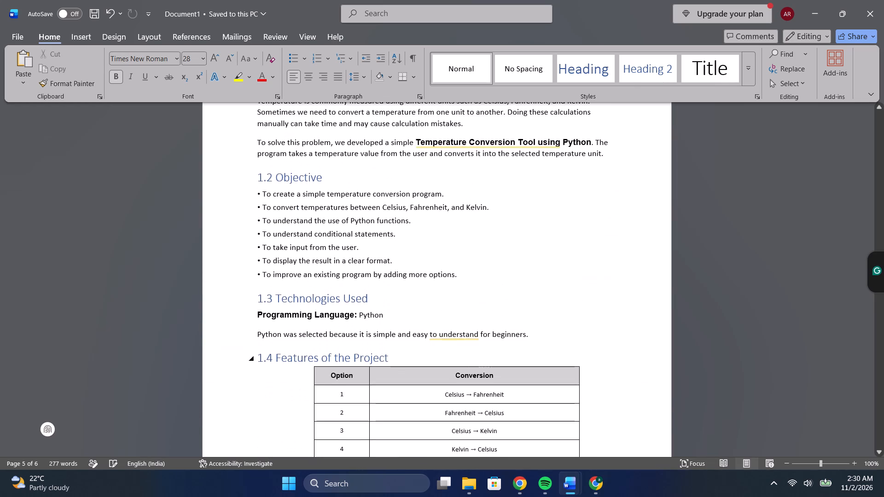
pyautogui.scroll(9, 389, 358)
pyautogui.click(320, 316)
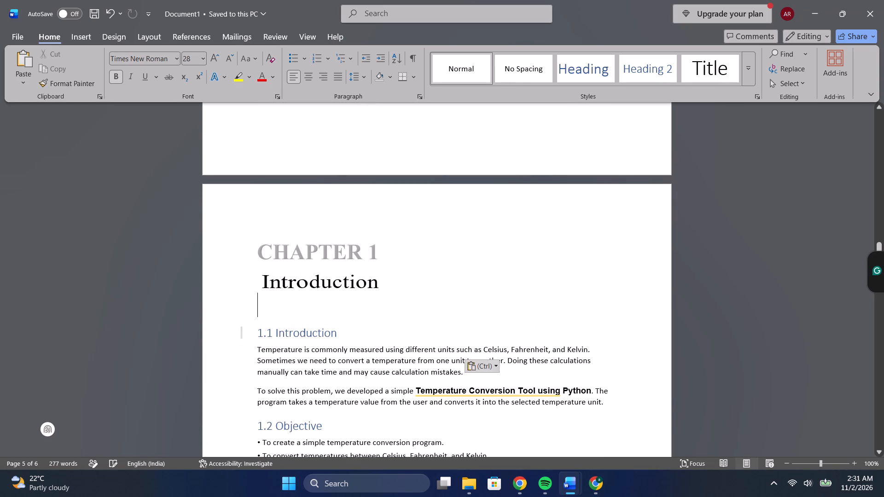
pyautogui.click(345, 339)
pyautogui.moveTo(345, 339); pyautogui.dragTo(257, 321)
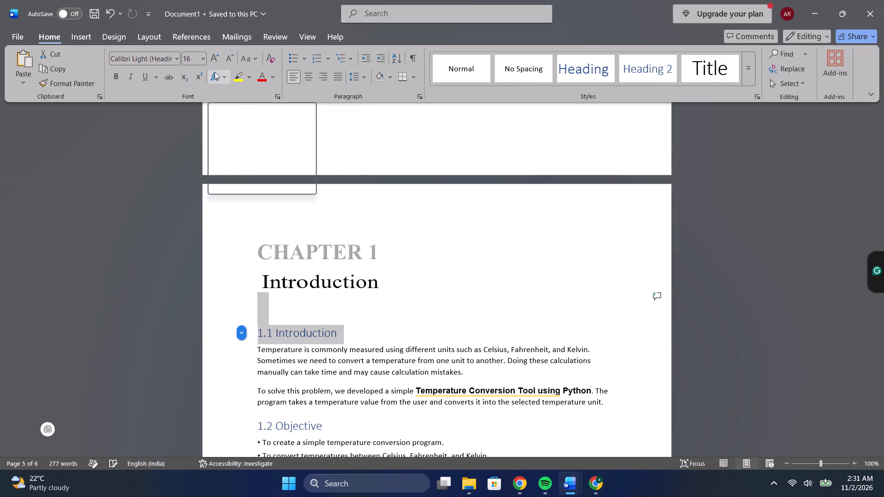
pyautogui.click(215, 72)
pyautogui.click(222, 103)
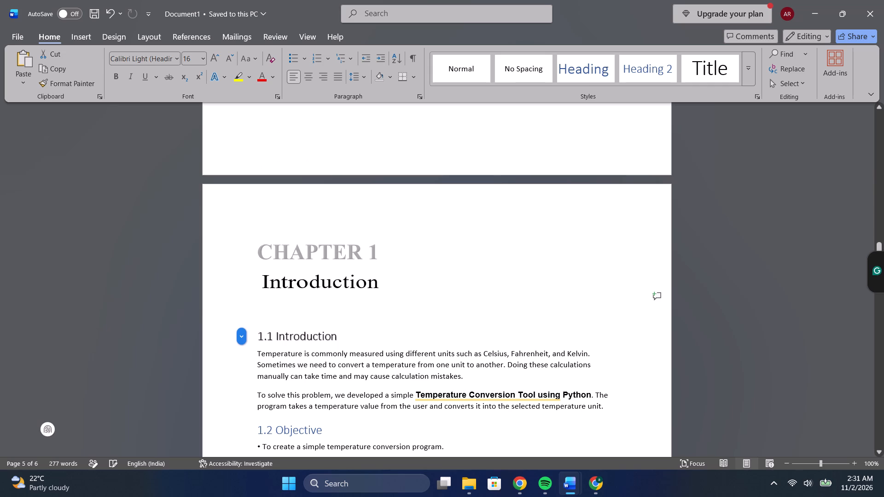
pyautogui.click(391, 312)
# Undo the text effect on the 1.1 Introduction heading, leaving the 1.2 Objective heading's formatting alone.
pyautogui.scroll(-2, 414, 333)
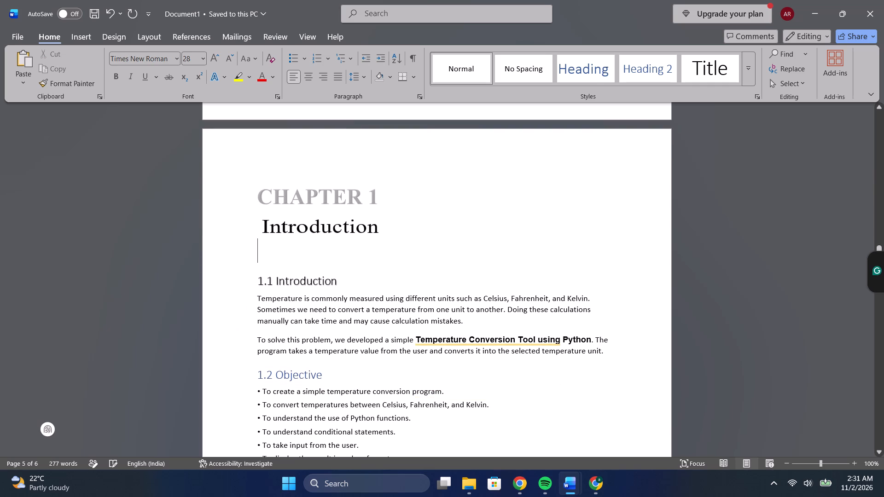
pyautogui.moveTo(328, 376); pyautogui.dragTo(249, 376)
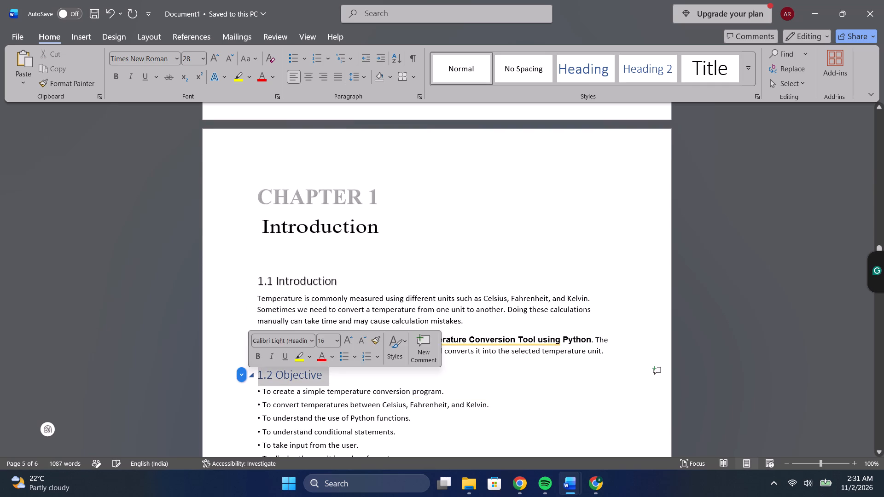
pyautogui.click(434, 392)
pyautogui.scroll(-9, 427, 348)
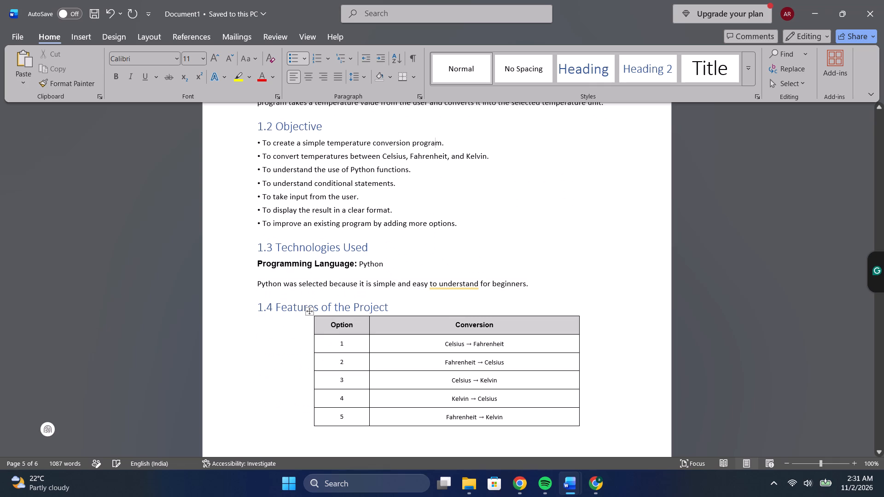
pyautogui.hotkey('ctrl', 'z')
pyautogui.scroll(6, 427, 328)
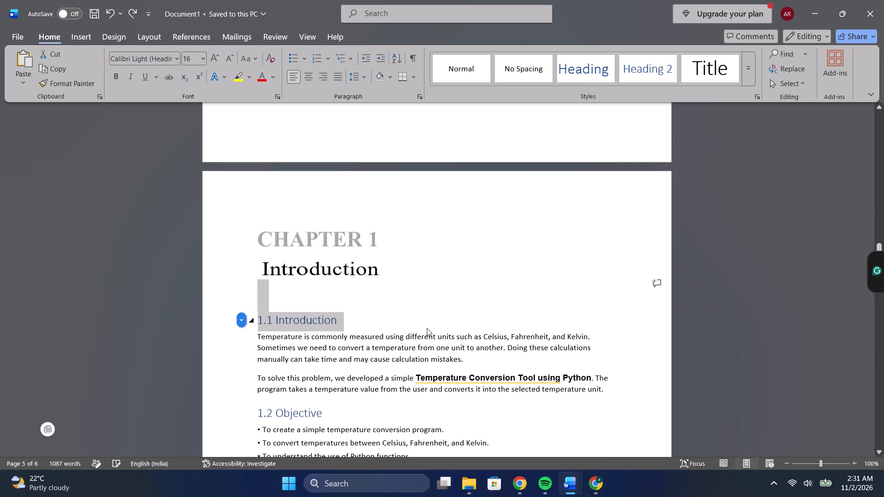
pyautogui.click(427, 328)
# Resize the Option and Conversion table under 1.4 Features of the Project, making it slightly narrower with taller rows.
pyautogui.scroll(-4, 495, 309)
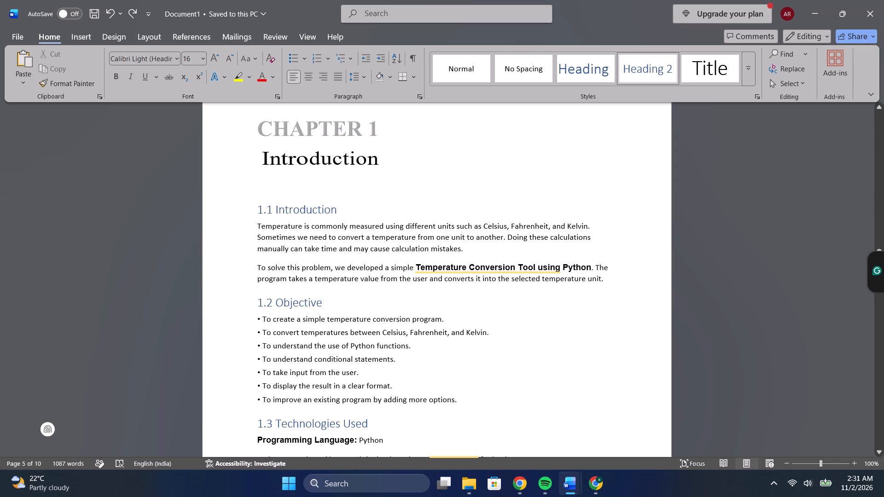
pyautogui.scroll(-4, 440, 341)
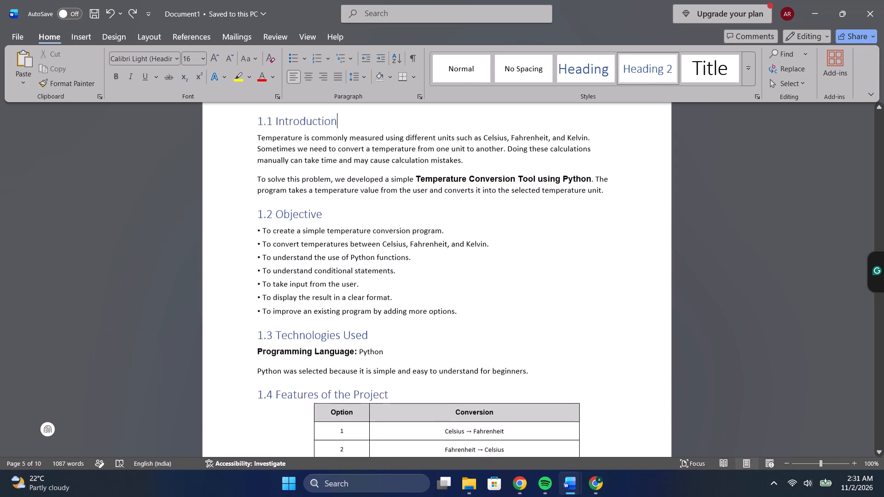
pyautogui.scroll(-15, 440, 340)
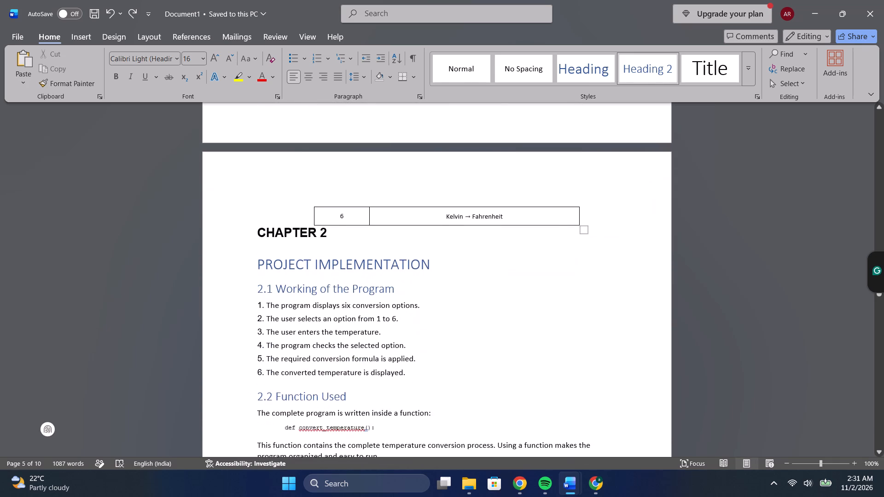
pyautogui.scroll(8, 440, 340)
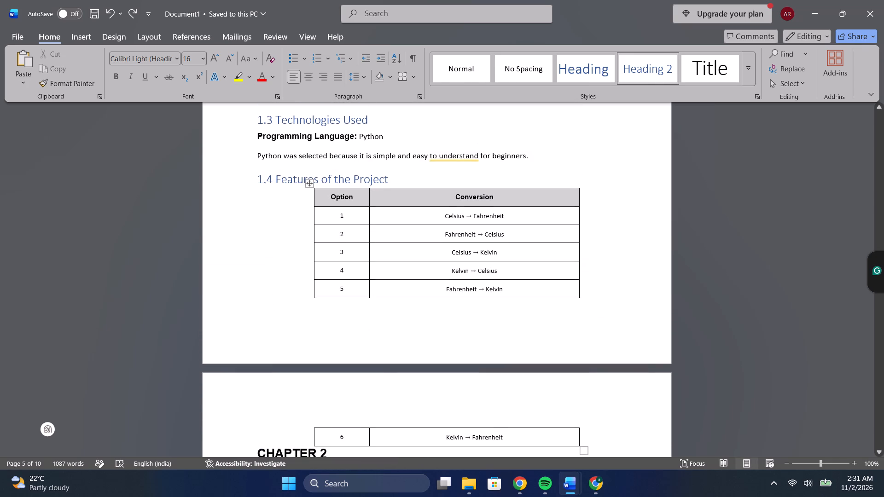
pyautogui.click(565, 432)
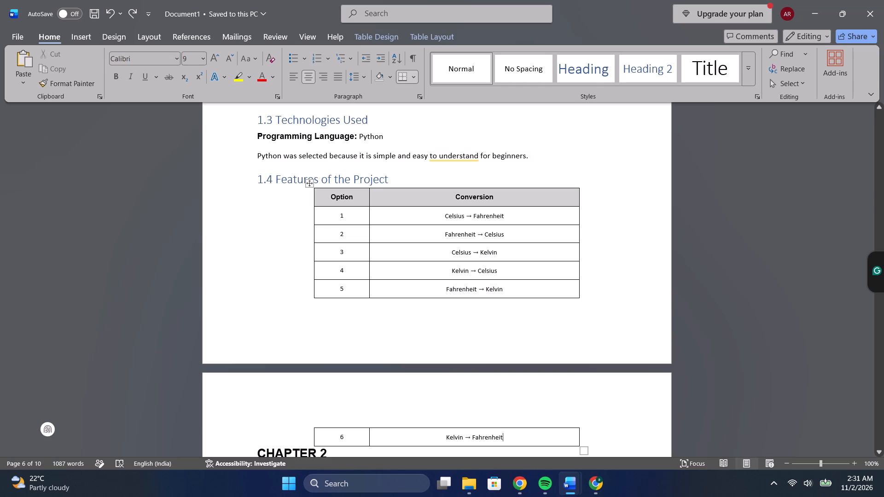
pyautogui.moveTo(584, 452); pyautogui.dragTo(547, 429)
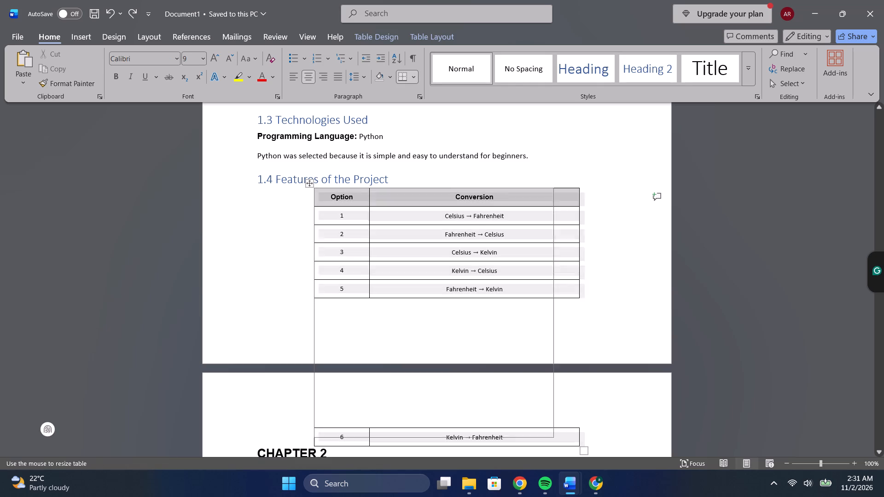
pyautogui.moveTo(547, 429); pyautogui.dragTo(573, 336)
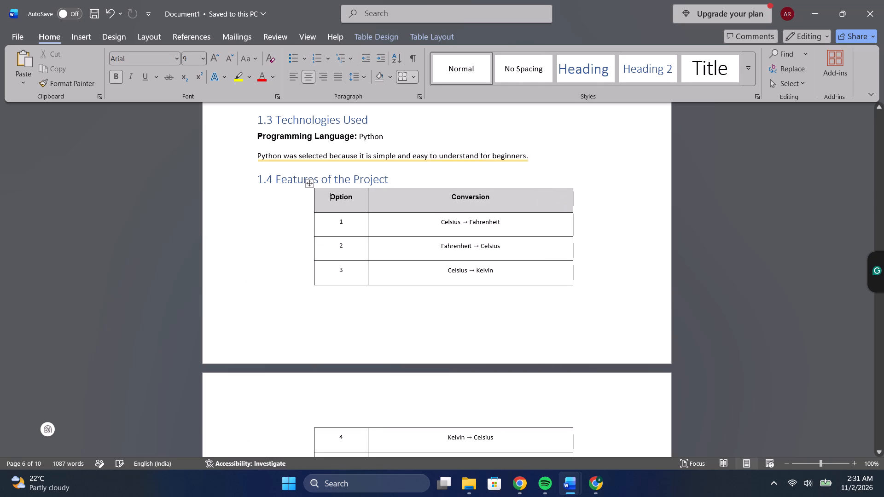
pyautogui.scroll(9, 470, 358)
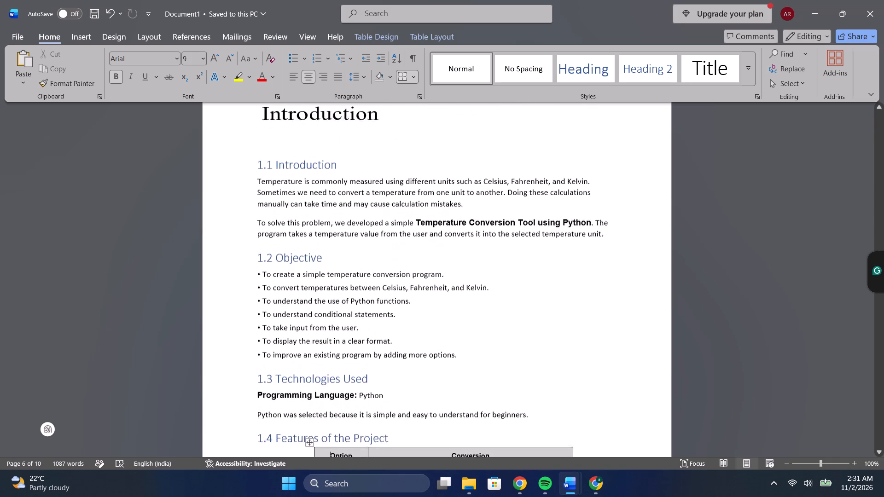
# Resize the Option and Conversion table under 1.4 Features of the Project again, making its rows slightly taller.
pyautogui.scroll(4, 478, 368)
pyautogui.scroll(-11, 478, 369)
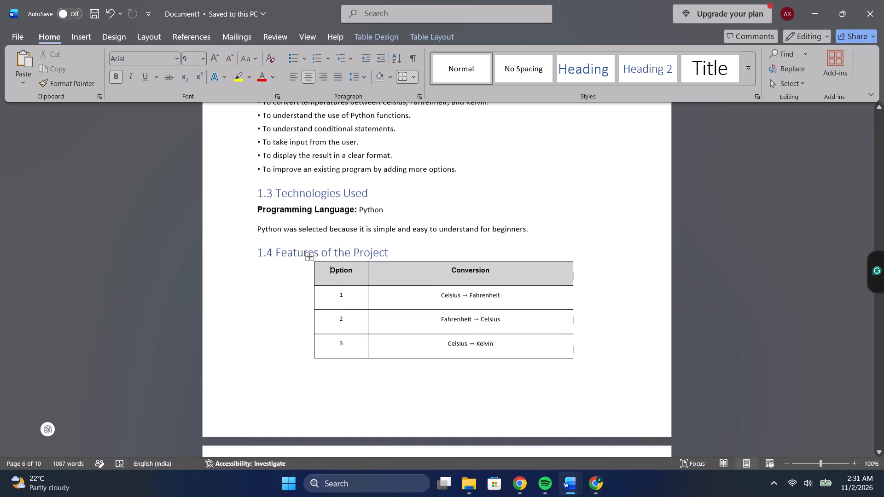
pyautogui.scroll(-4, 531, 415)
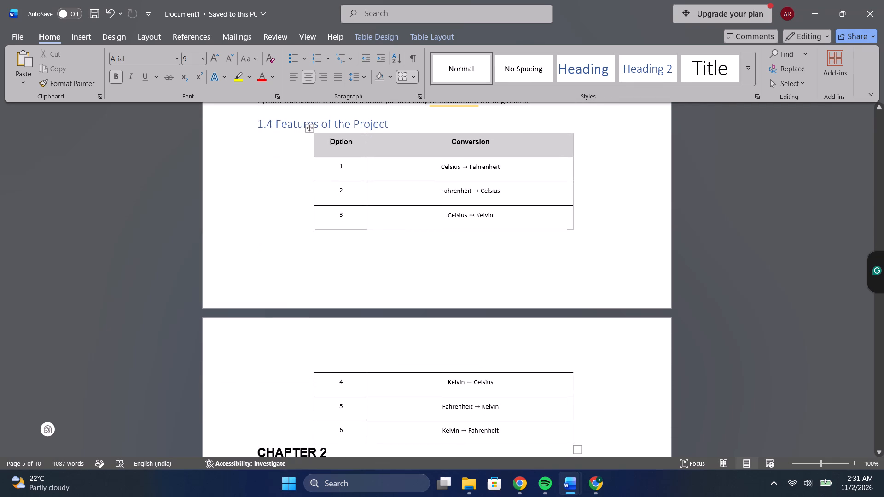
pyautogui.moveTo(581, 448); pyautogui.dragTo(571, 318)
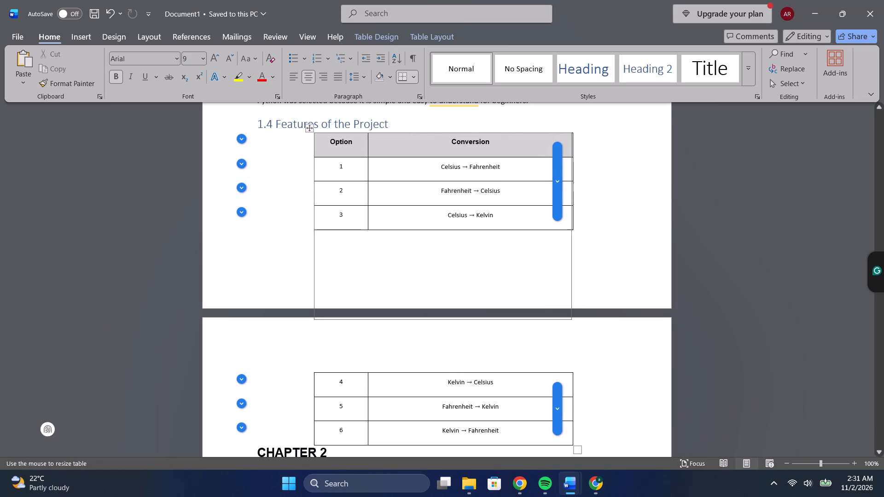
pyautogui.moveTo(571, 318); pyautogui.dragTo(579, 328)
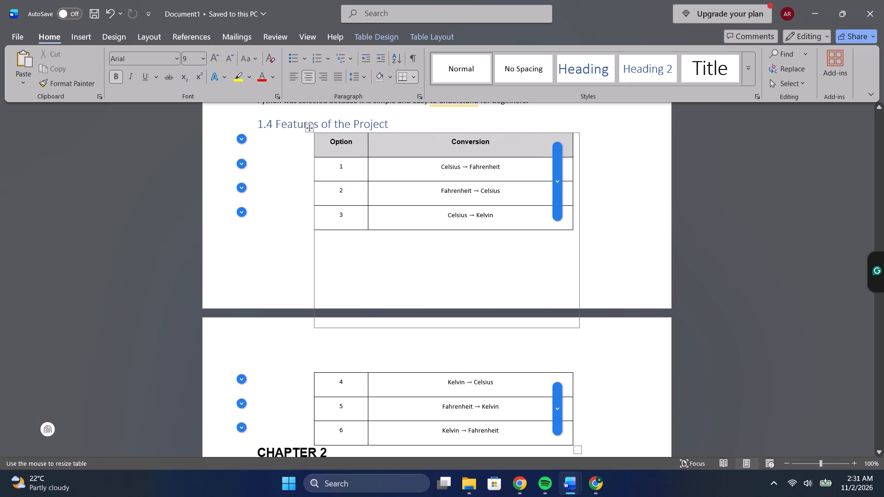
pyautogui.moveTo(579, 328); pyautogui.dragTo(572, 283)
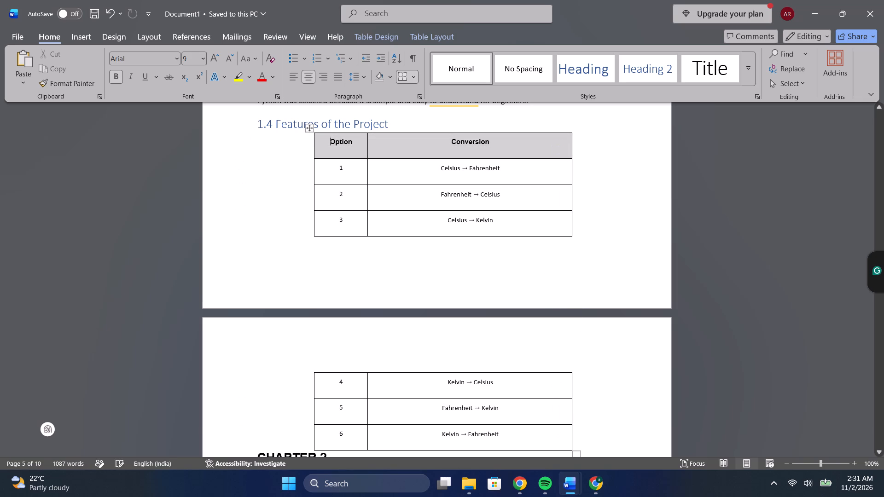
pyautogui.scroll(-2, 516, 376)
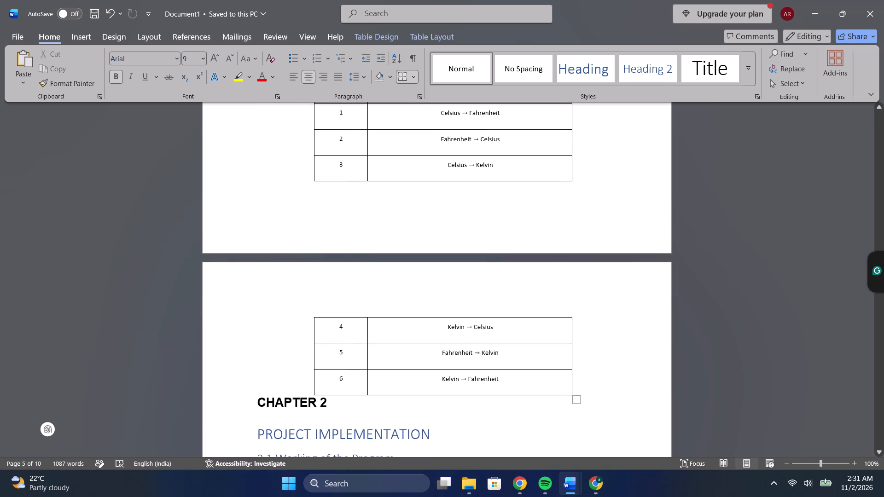
# Undo the last two resizes of the Option and Conversion table.
pyautogui.hotkey('ctrl', 'z')
pyautogui.hotkey('ctrl', 'z')
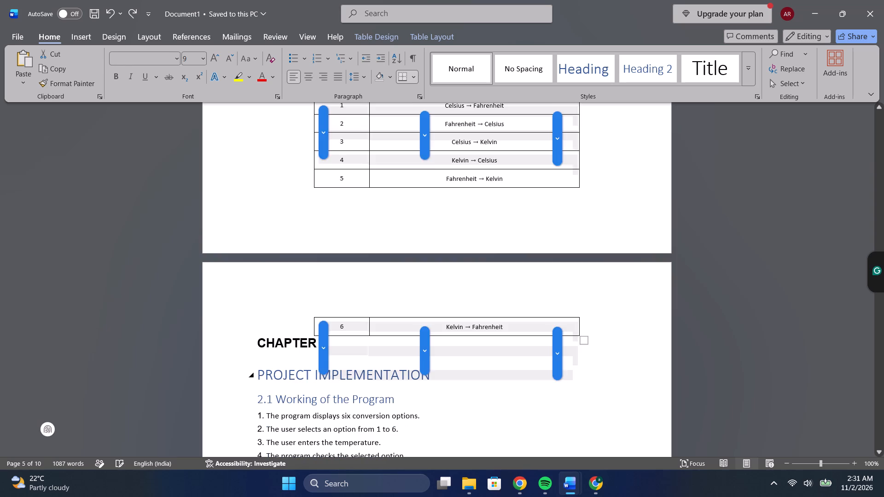
pyautogui.click(486, 442)
pyautogui.scroll(2, 479, 474)
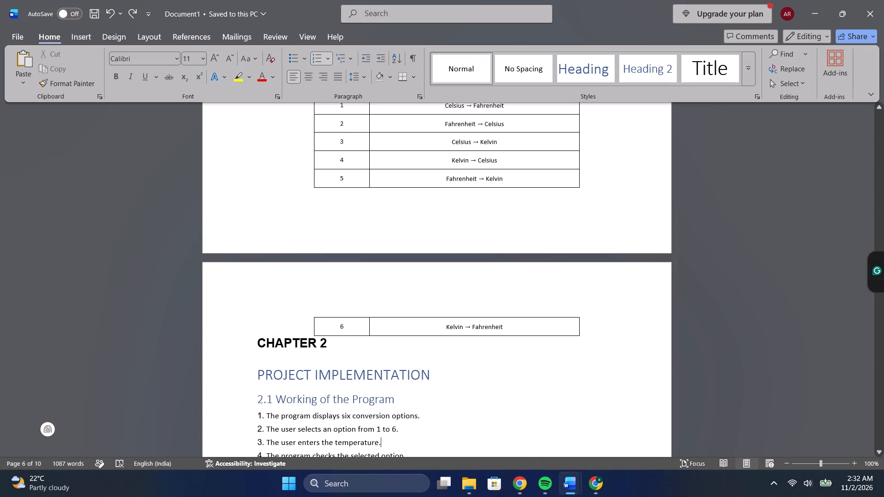
# Move the Option and Conversion table slightly to the right beneath the 1.4 Features of the Project heading.
pyautogui.click(519, 169)
pyautogui.scroll(1, 522, 191)
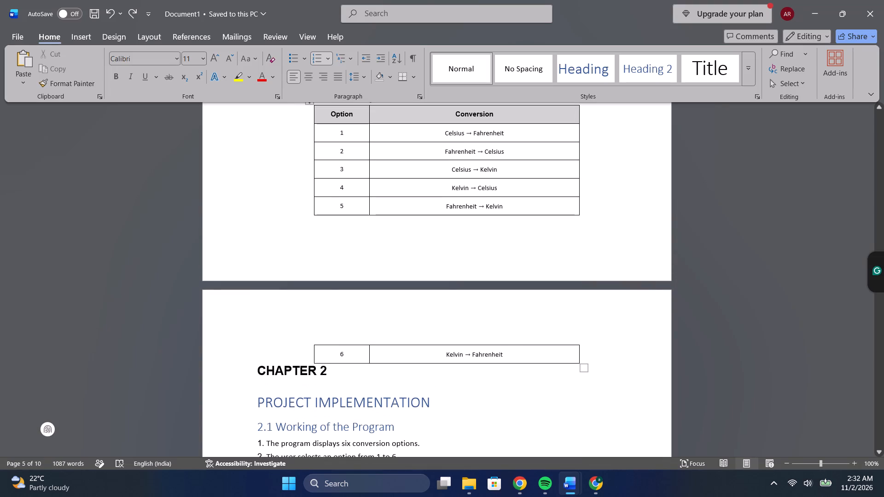
pyautogui.scroll(4, 525, 215)
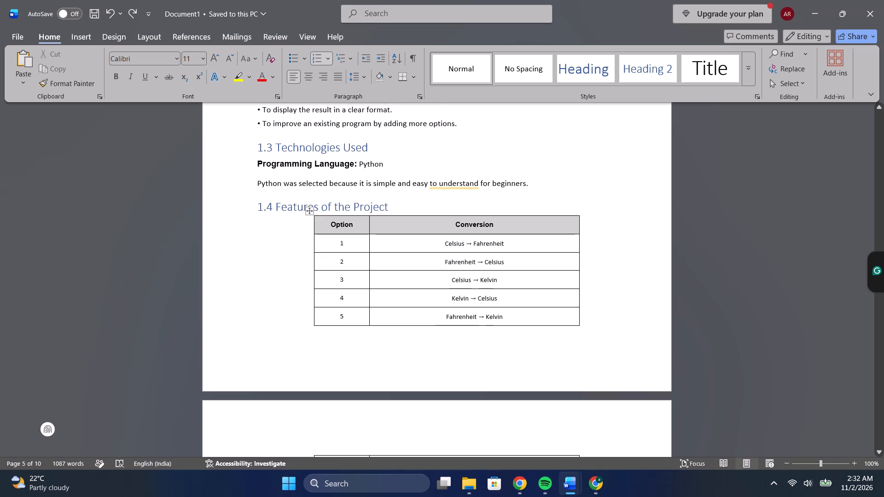
pyautogui.moveTo(308, 212); pyautogui.dragTo(319, 229)
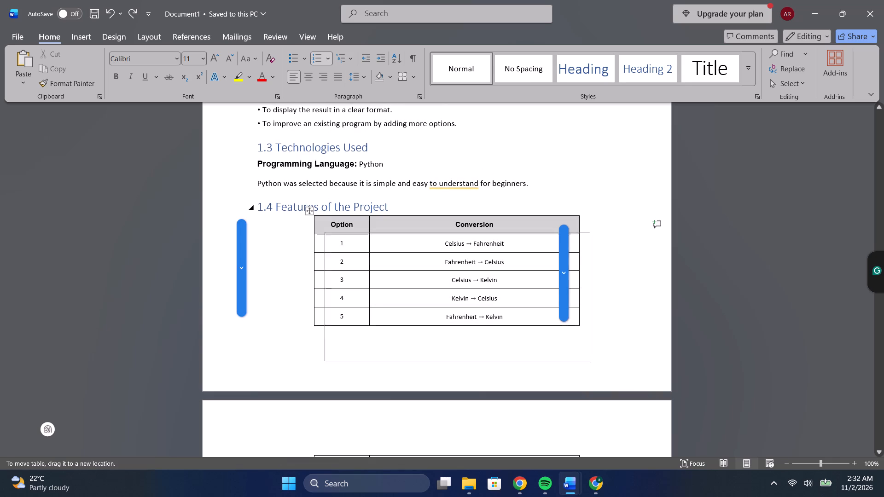
pyautogui.moveTo(319, 229); pyautogui.dragTo(332, 218)
pyautogui.click(533, 158)
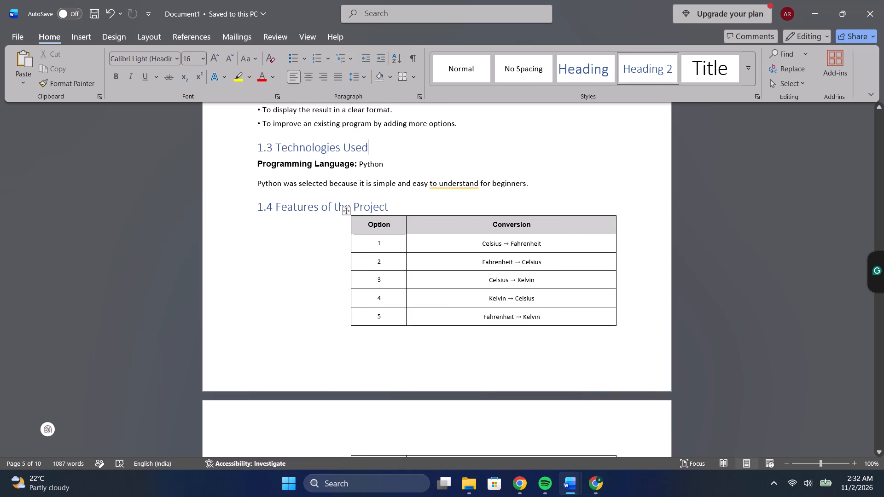
pyautogui.moveTo(348, 213); pyautogui.dragTo(339, 231)
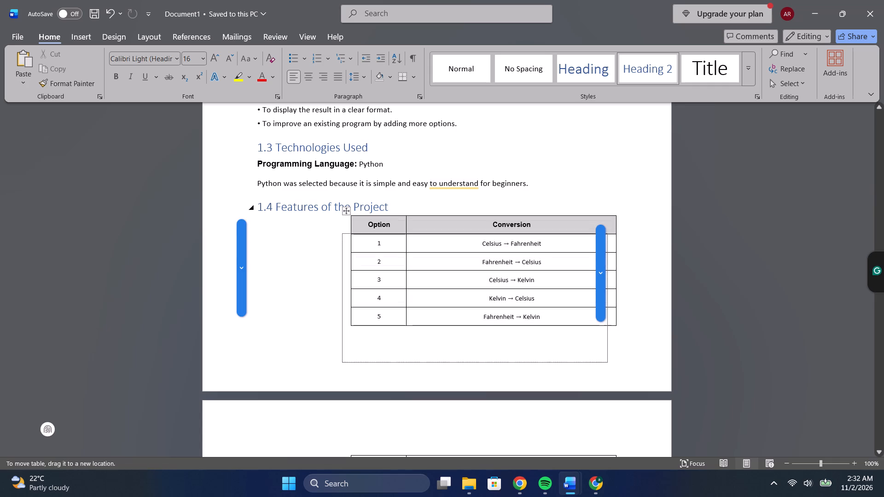
pyautogui.moveTo(339, 231); pyautogui.dragTo(330, 216)
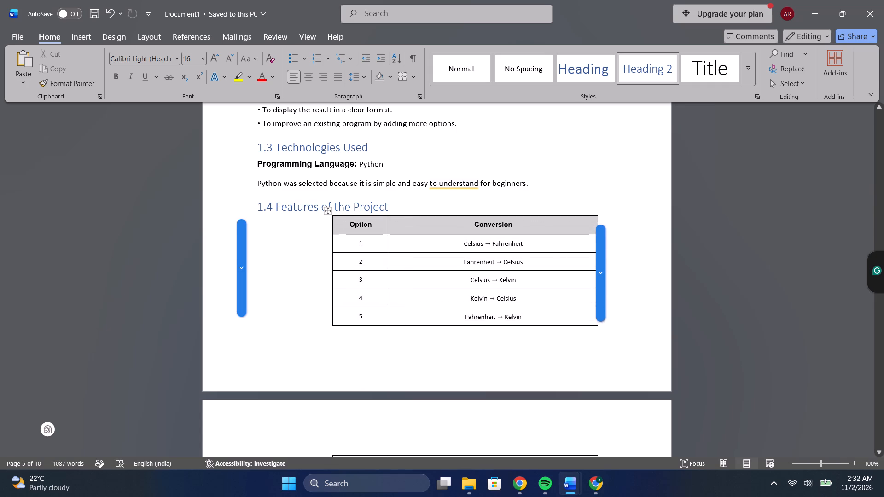
pyautogui.click(484, 182)
# Review the layout from the conversion table in 1.4 through Chapter 2's 2.7 Contribution to the Project section.
pyautogui.scroll(-3, 448, 376)
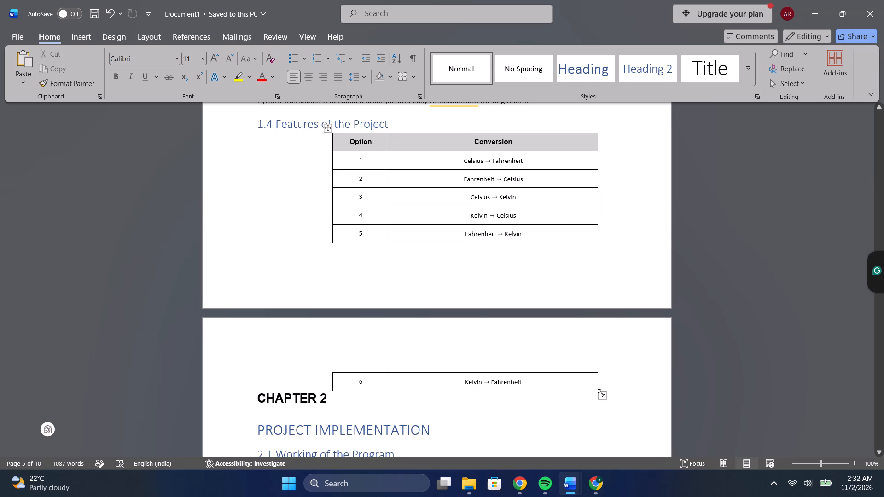
pyautogui.click(417, 283)
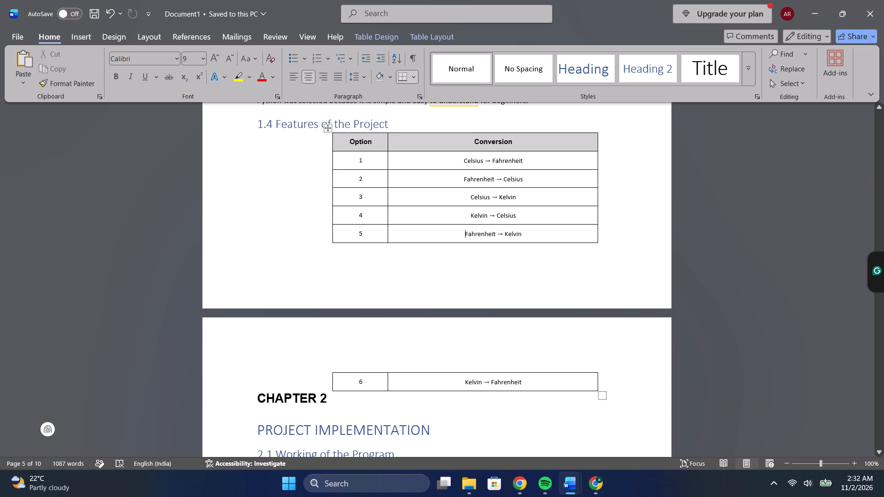
pyautogui.scroll(3, 281, 323)
pyautogui.click(442, 139)
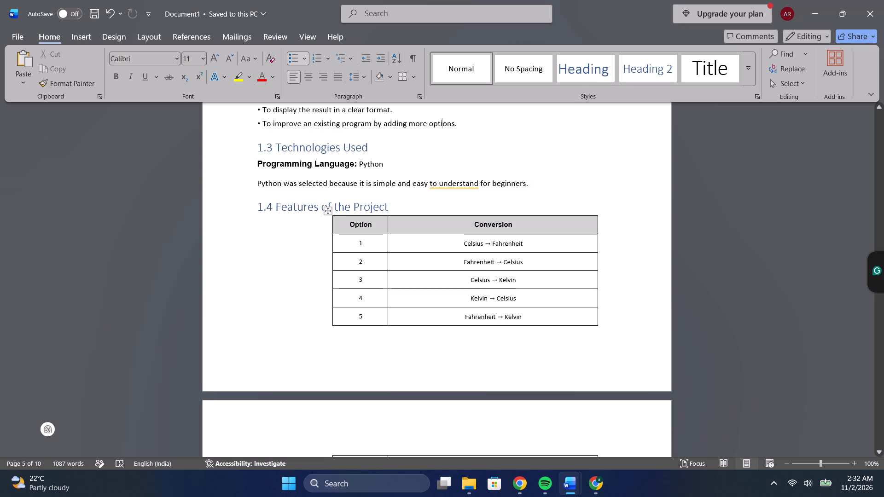
pyautogui.scroll(-6, 440, 321)
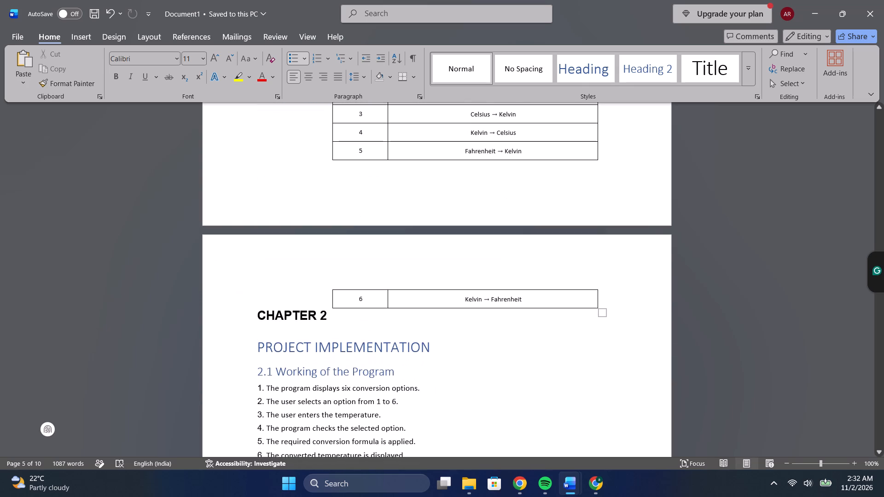
pyautogui.scroll(-4, 494, 320)
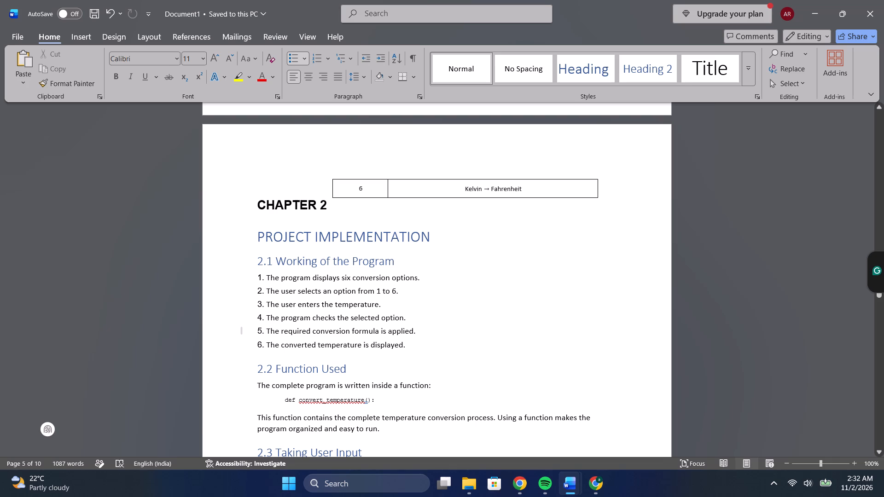
pyautogui.scroll(-2, 334, 352)
pyautogui.click(387, 354)
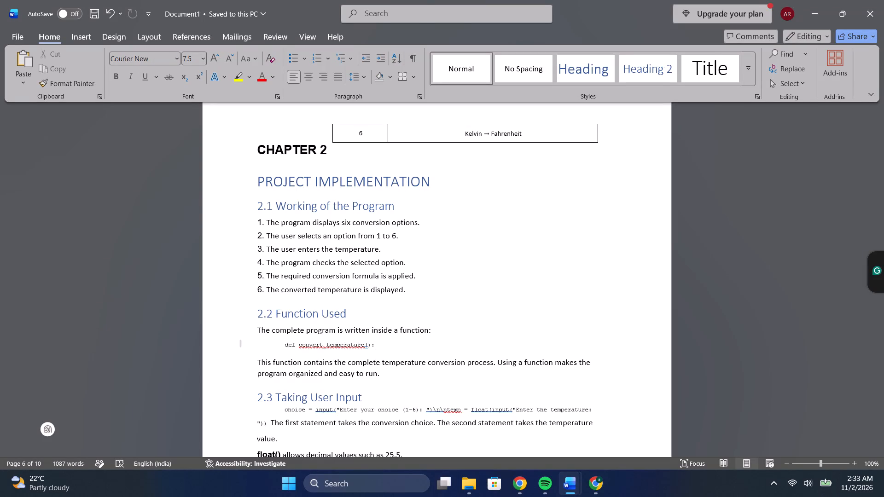
pyautogui.scroll(-1, 463, 376)
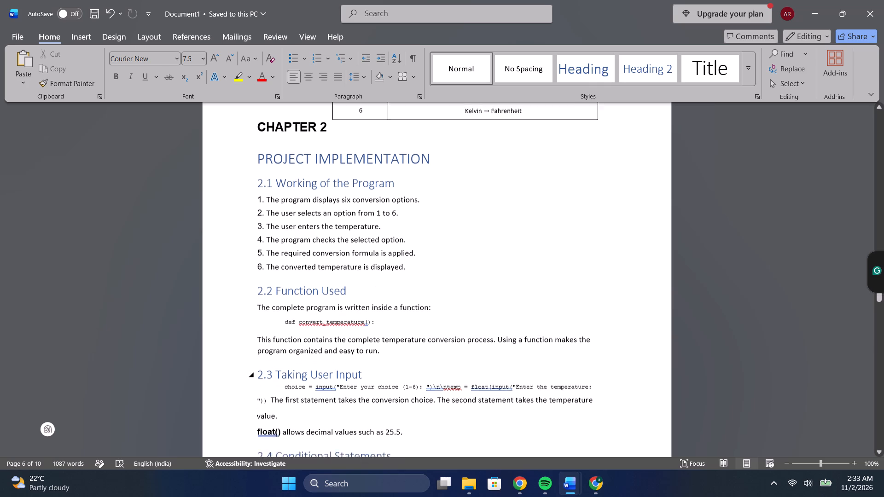
pyautogui.scroll(-2, 508, 363)
pyautogui.scroll(-3, 444, 389)
pyautogui.click(462, 386)
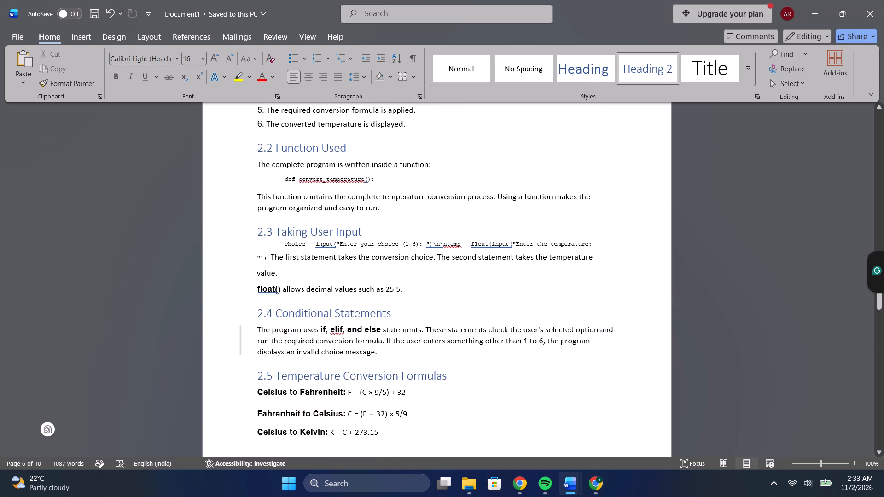
pyautogui.scroll(-4, 459, 378)
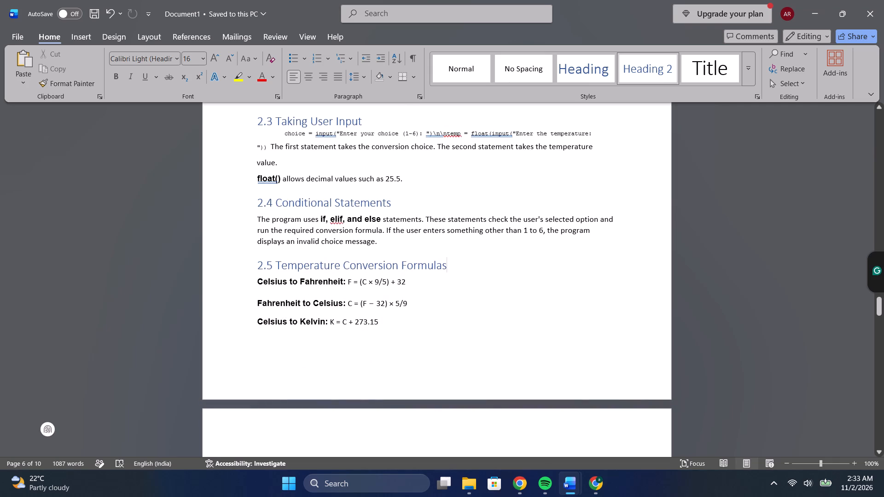
pyautogui.scroll(-5, 515, 293)
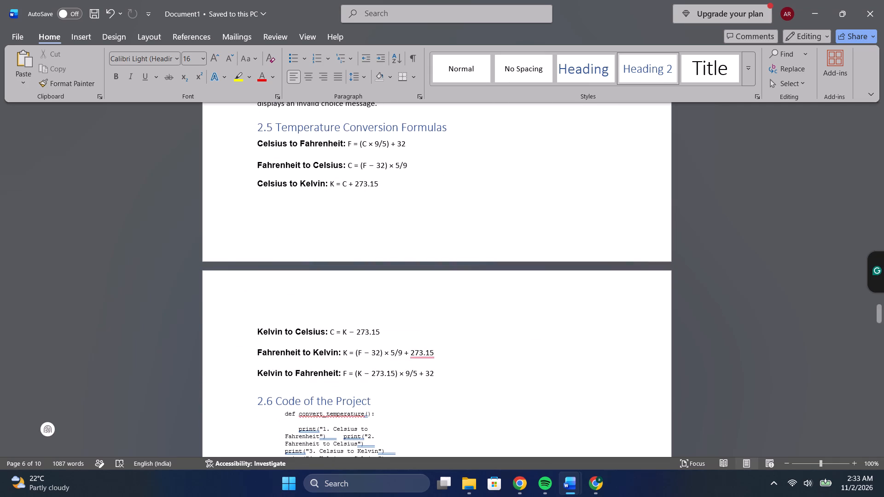
pyautogui.scroll(-16, 513, 286)
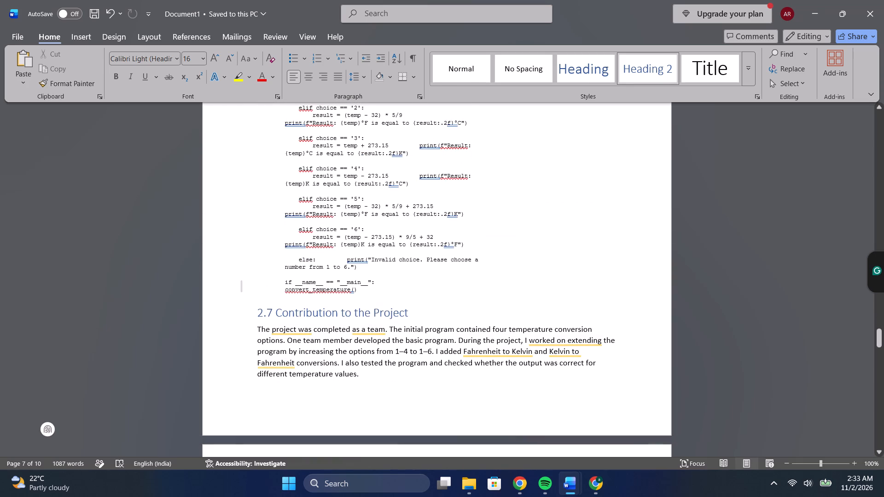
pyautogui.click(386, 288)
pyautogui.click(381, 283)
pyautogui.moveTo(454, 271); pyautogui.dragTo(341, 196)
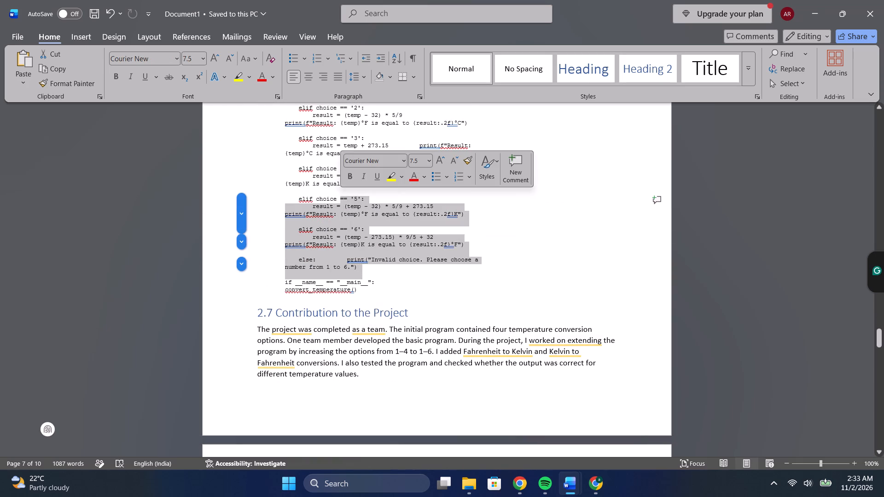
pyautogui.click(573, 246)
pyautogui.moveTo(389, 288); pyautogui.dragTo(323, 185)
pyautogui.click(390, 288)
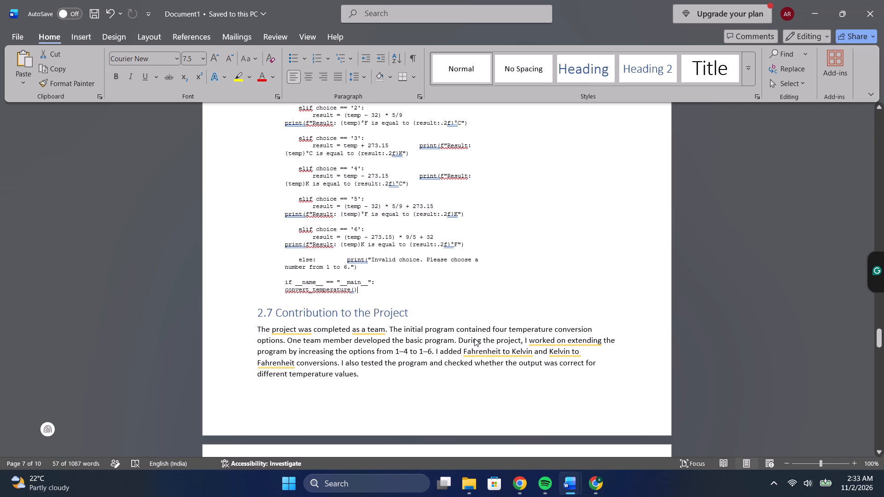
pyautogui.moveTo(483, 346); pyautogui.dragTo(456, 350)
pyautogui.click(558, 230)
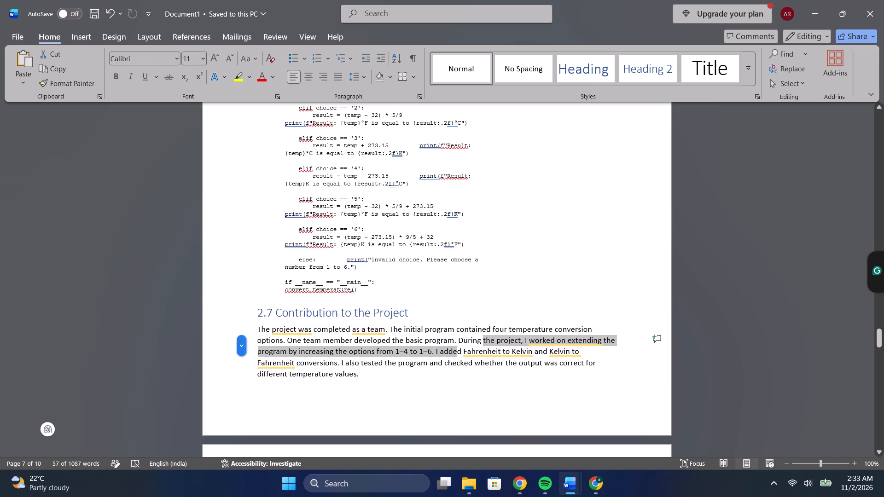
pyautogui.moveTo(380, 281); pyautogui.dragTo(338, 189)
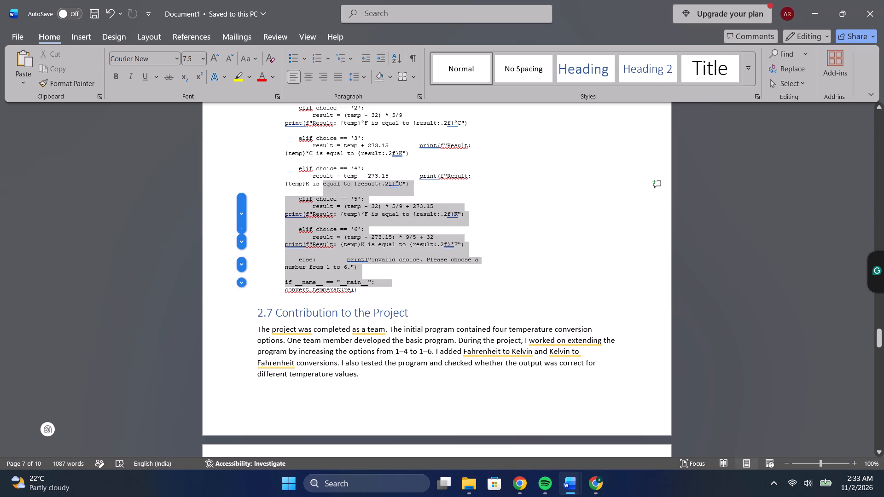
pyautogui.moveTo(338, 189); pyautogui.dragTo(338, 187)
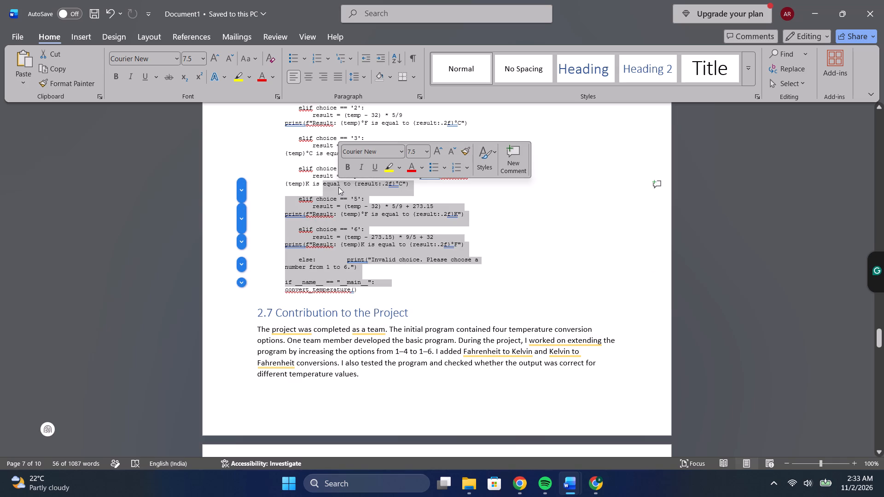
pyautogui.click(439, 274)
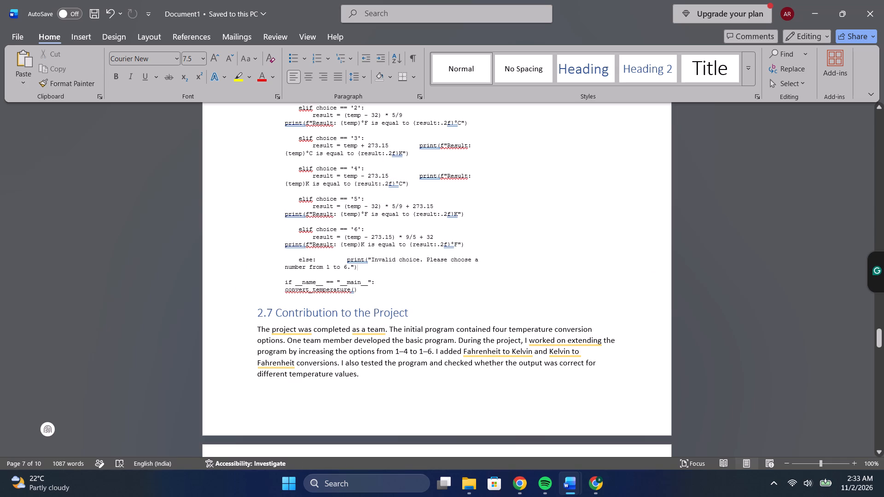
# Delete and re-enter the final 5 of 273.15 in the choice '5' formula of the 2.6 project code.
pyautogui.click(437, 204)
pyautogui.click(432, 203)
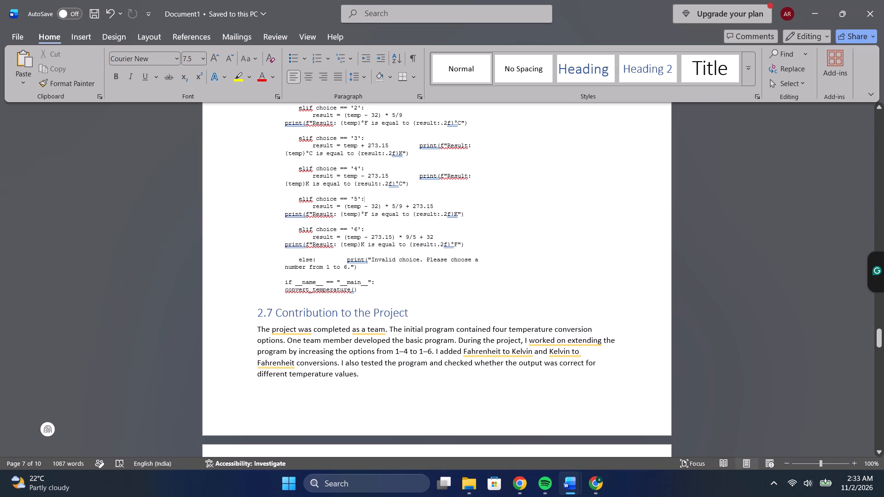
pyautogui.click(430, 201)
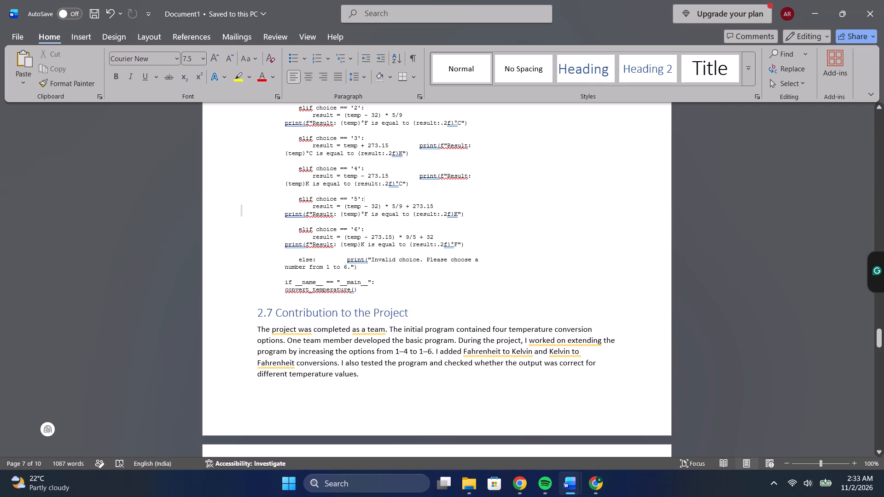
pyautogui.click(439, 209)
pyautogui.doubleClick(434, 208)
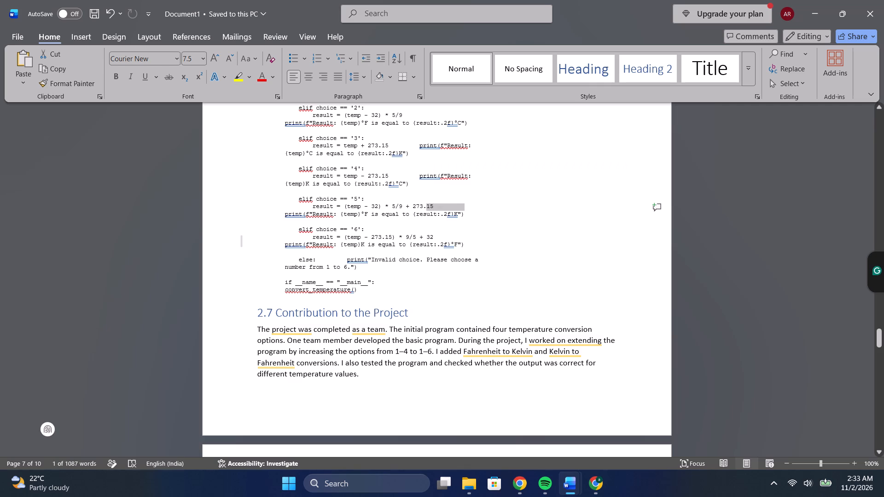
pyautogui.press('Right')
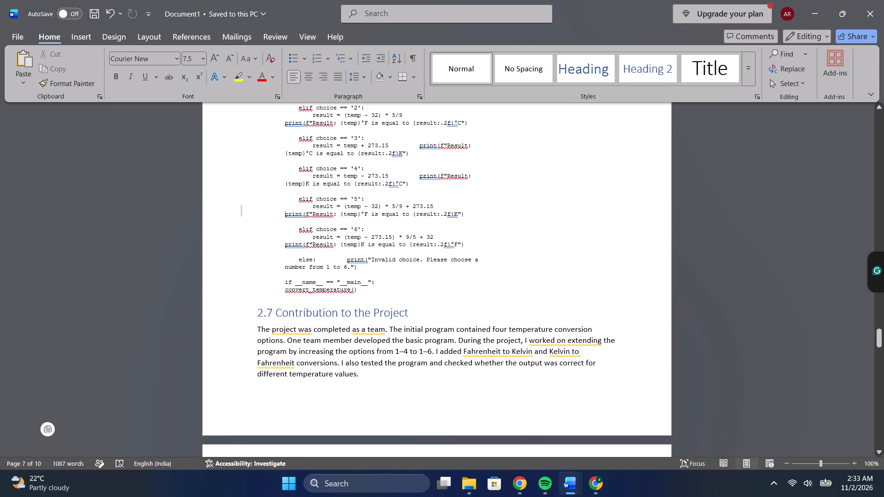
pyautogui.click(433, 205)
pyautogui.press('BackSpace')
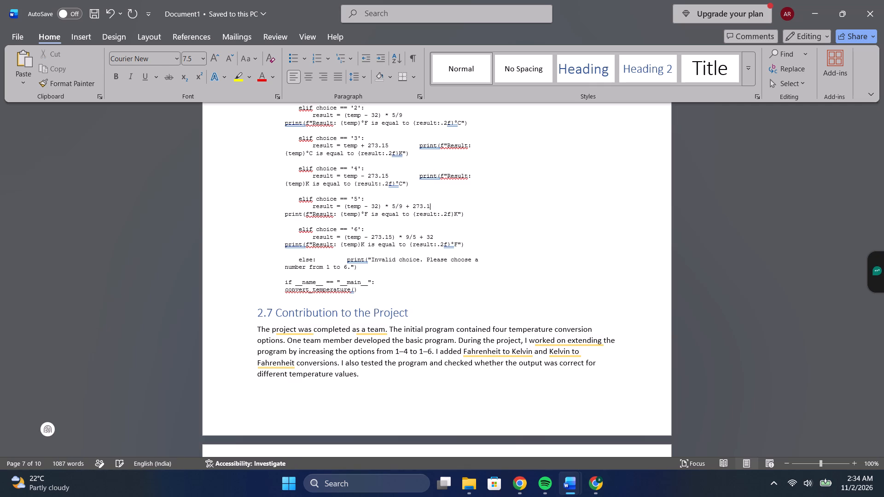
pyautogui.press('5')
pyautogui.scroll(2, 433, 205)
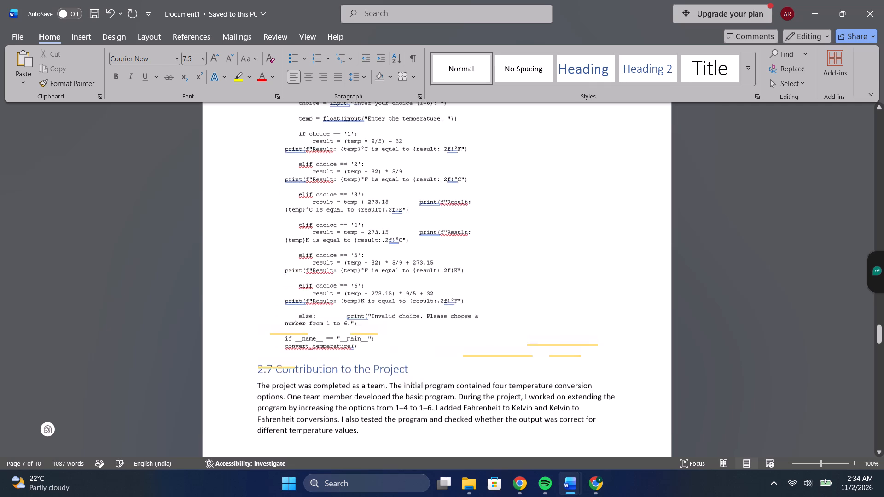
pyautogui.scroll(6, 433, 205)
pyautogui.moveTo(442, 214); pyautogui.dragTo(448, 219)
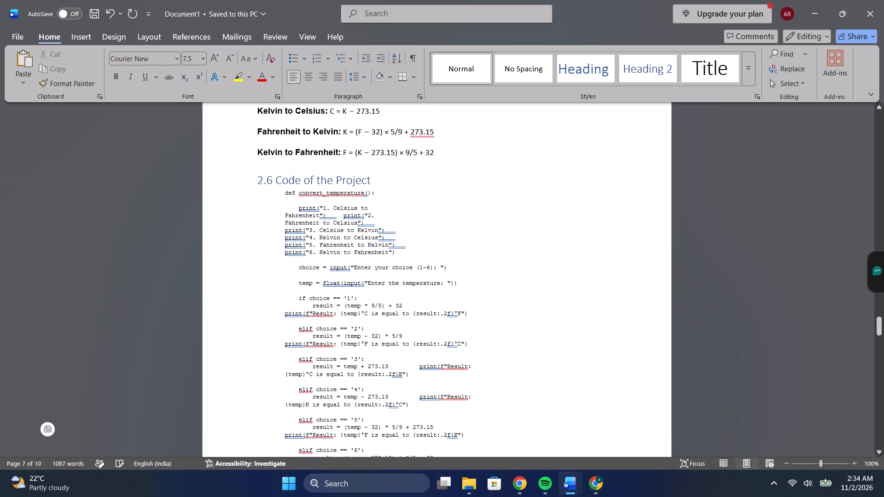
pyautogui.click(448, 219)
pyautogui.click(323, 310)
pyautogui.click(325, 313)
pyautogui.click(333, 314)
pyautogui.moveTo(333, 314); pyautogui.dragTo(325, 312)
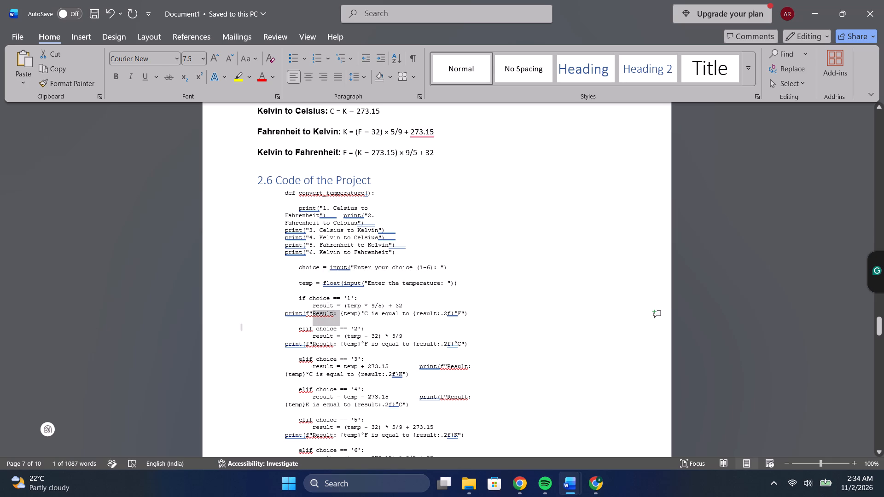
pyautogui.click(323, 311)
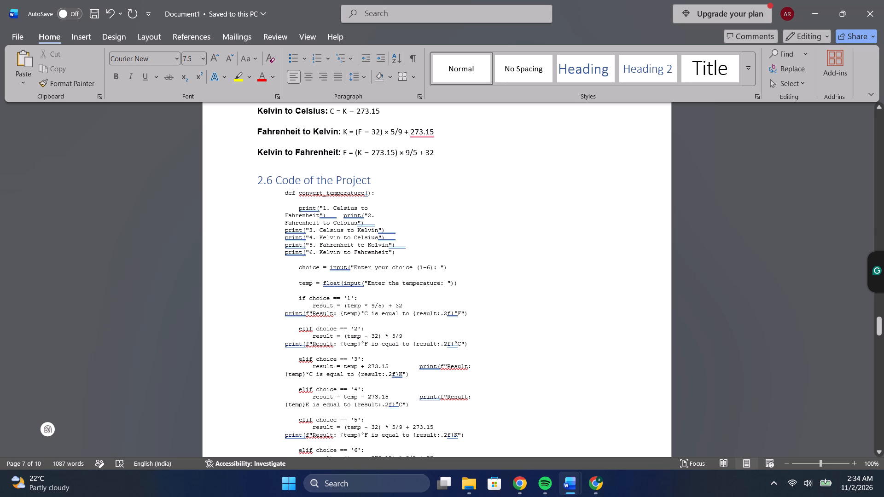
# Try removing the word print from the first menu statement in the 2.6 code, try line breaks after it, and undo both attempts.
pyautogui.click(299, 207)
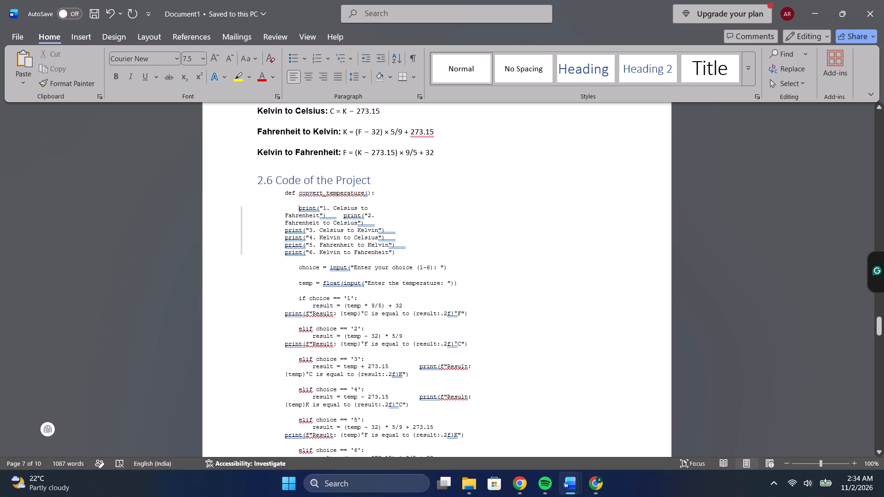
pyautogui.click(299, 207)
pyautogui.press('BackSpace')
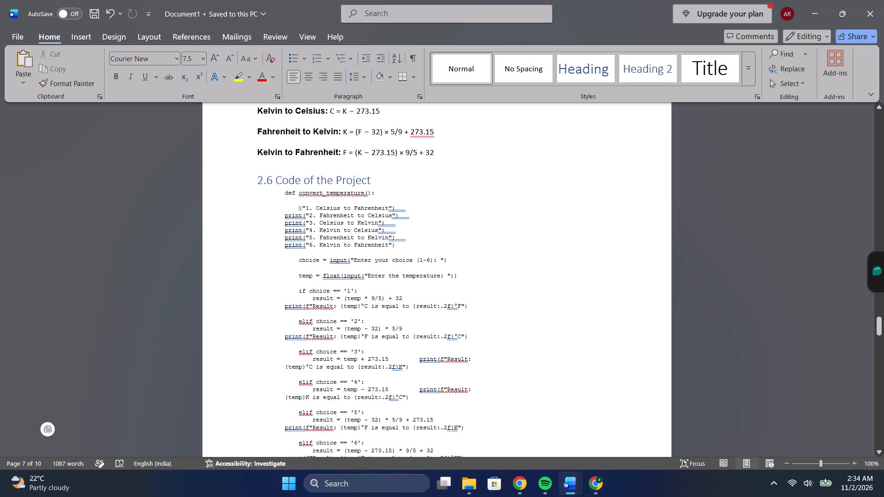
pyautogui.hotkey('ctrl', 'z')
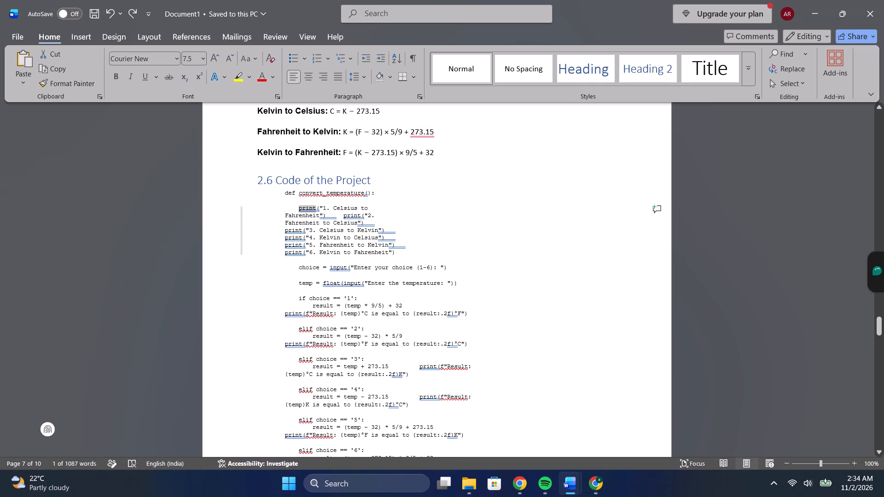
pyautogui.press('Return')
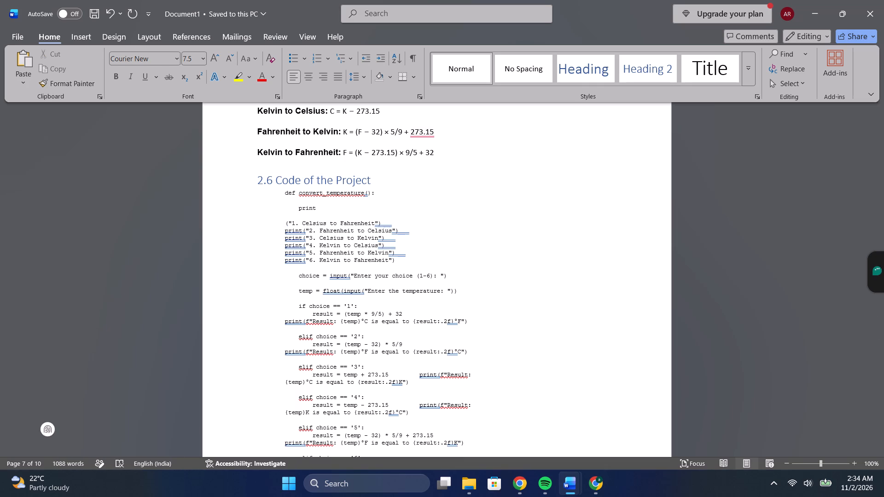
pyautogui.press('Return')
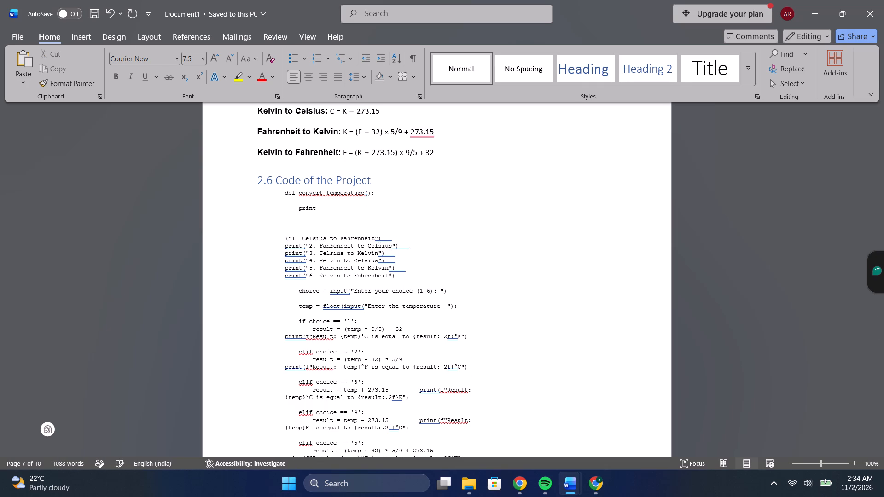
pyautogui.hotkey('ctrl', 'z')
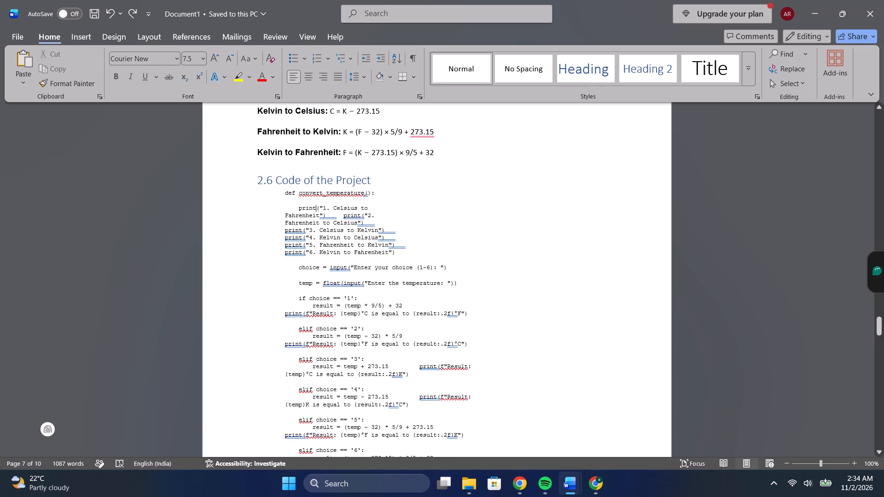
# Insert a paragraph break before the print("1. Celsius to Fahrenheit") statement in the 2.6 Code of the Project section.
pyautogui.click(297, 207)
pyautogui.press('Return')
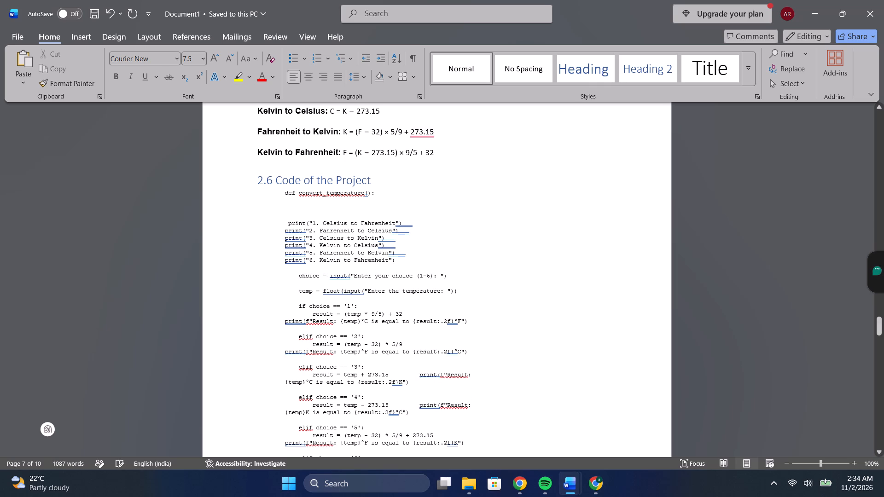
pyautogui.click(471, 175)
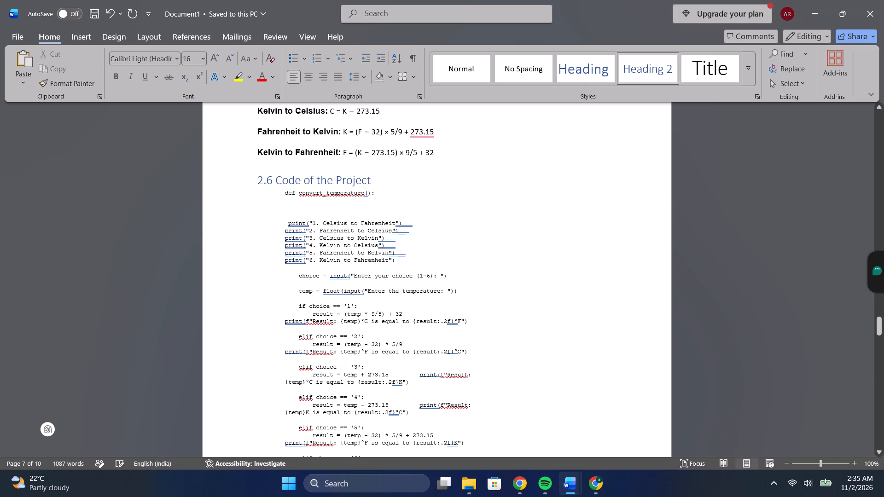
# Review the layout from 2.7 Contribution to the Project through Chapter 3's Conclusion and Future Work to the References.
pyautogui.scroll(-15, 494, 276)
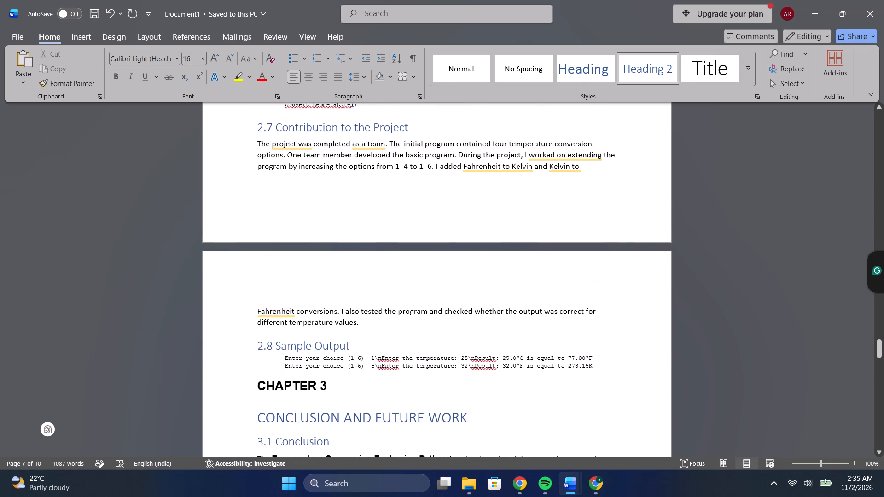
pyautogui.scroll(-2, 494, 276)
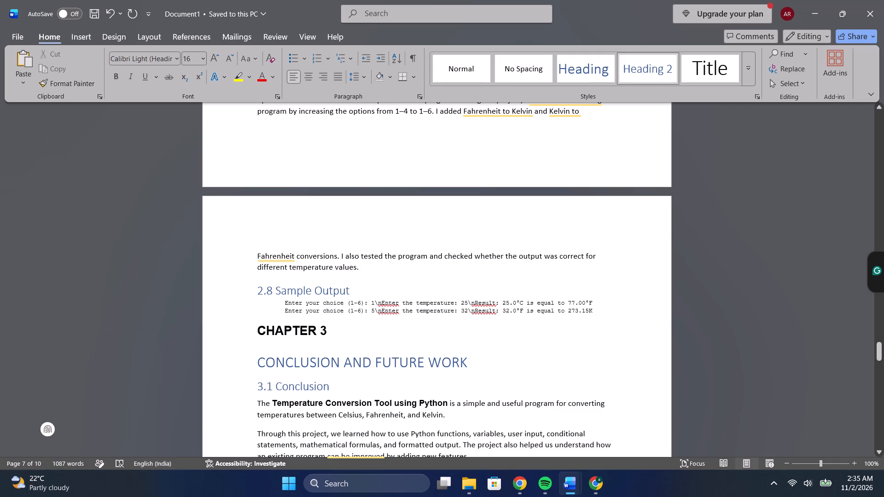
pyautogui.scroll(-3, 427, 347)
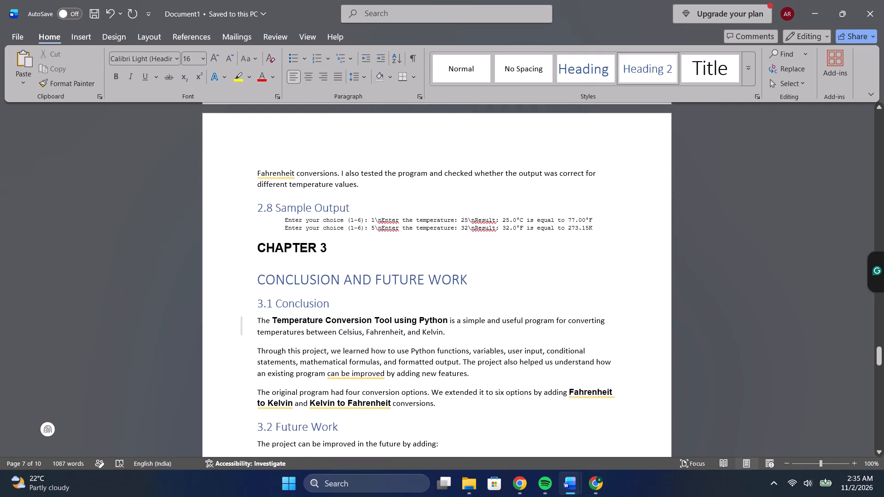
pyautogui.scroll(-2, 405, 299)
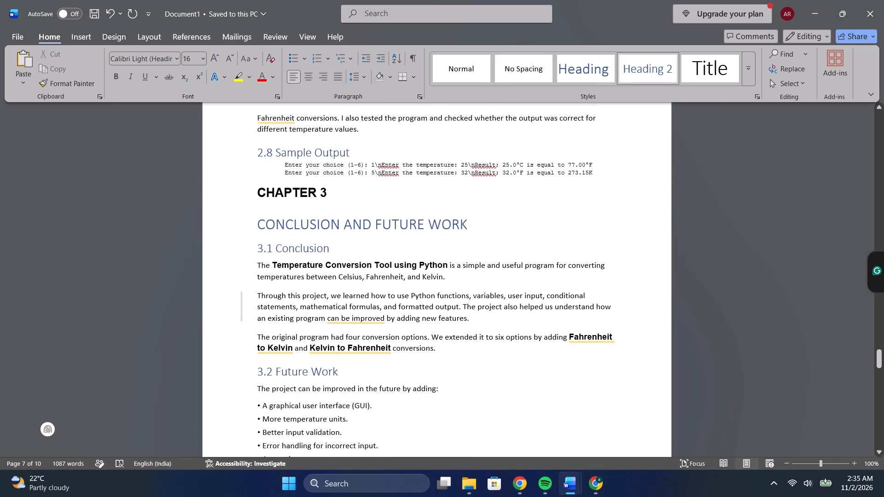
pyautogui.scroll(-3, 396, 299)
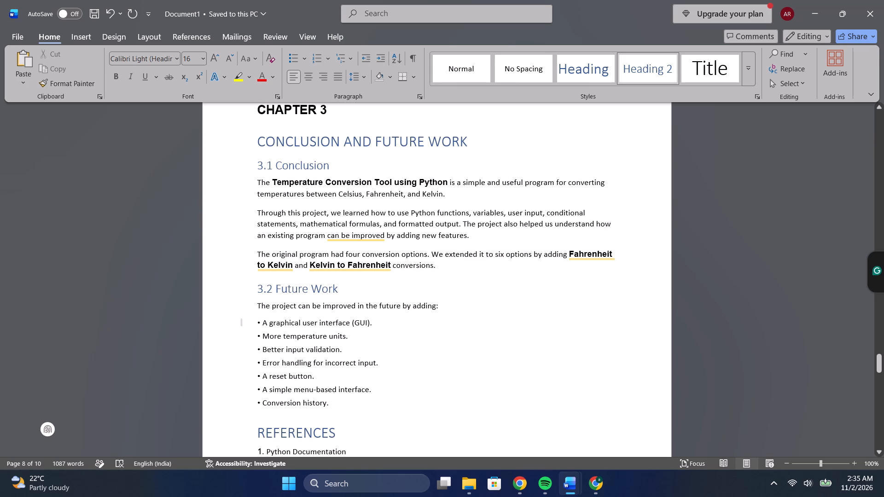
pyautogui.scroll(-1, 335, 349)
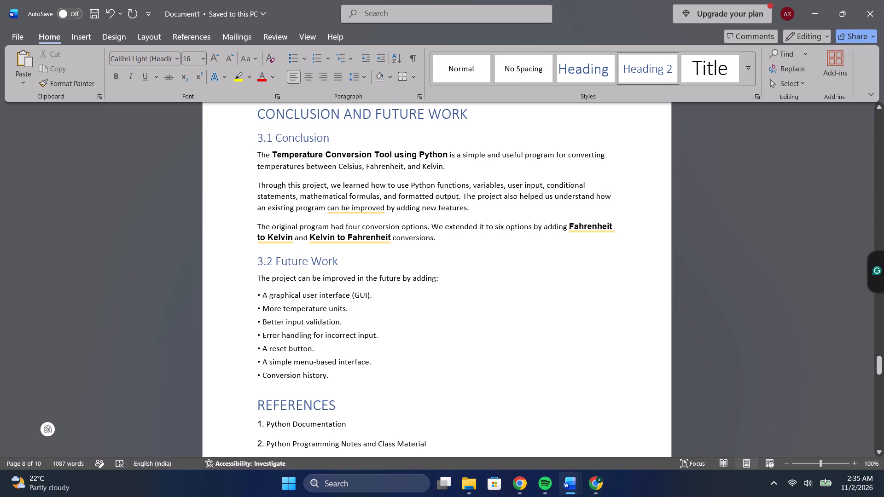
pyautogui.scroll(3, 323, 357)
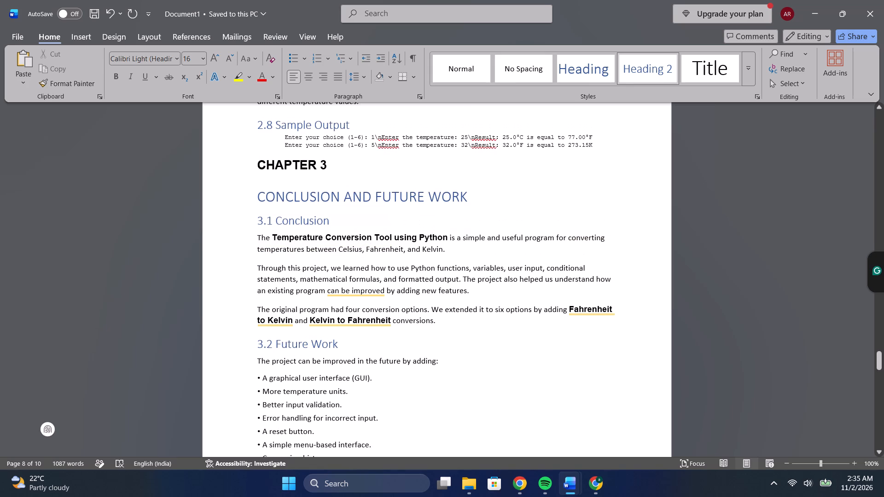
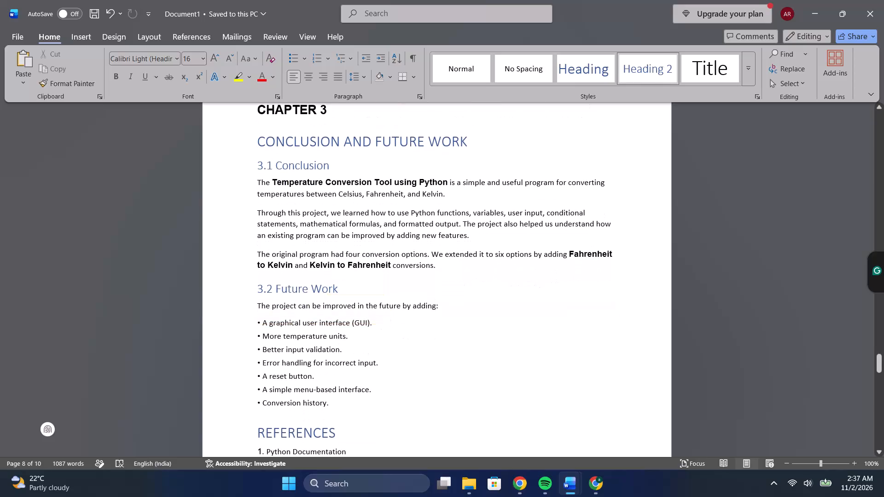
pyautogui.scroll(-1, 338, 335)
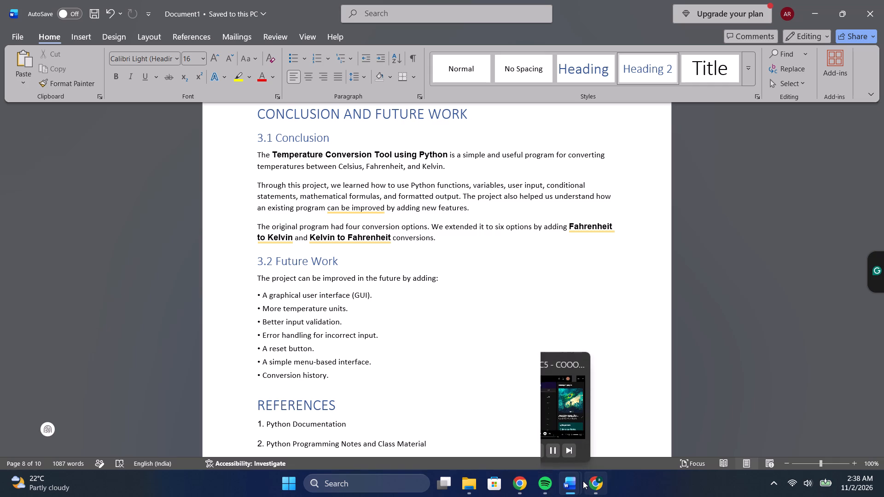
# Switch to Spotify, skip the current track, and play MONTAGEM SEGURA - Slowed from Liked Songs.
pyautogui.click(541, 486)
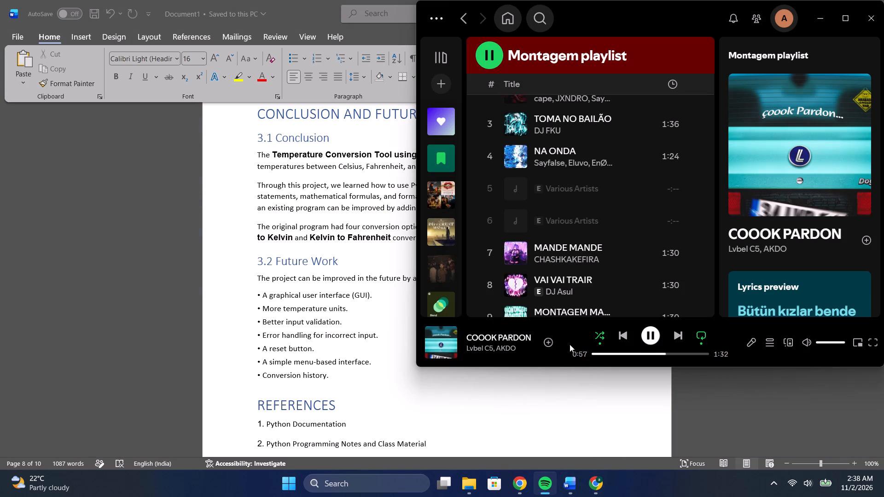
pyautogui.click(676, 336)
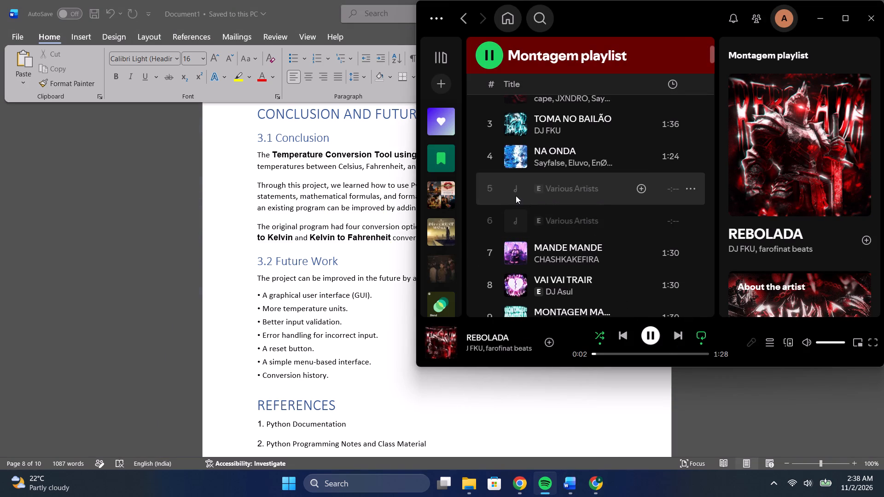
pyautogui.click(443, 126)
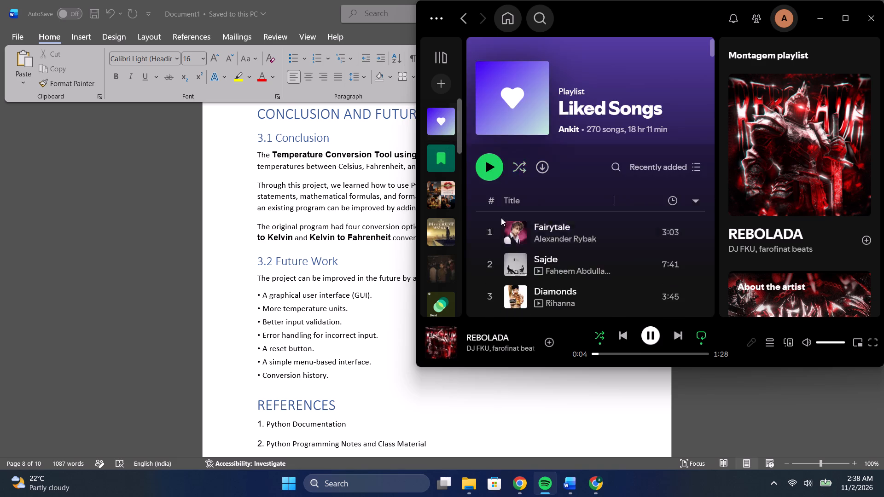
pyautogui.scroll(-6, 560, 266)
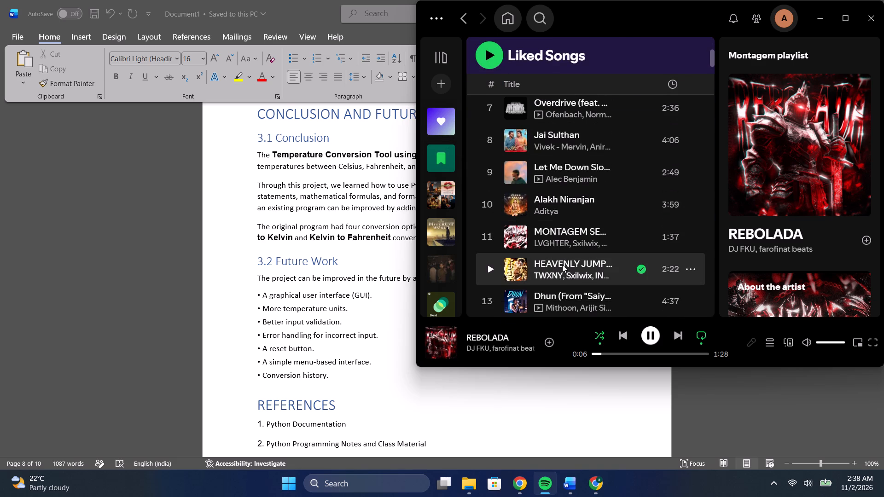
pyautogui.click(491, 240)
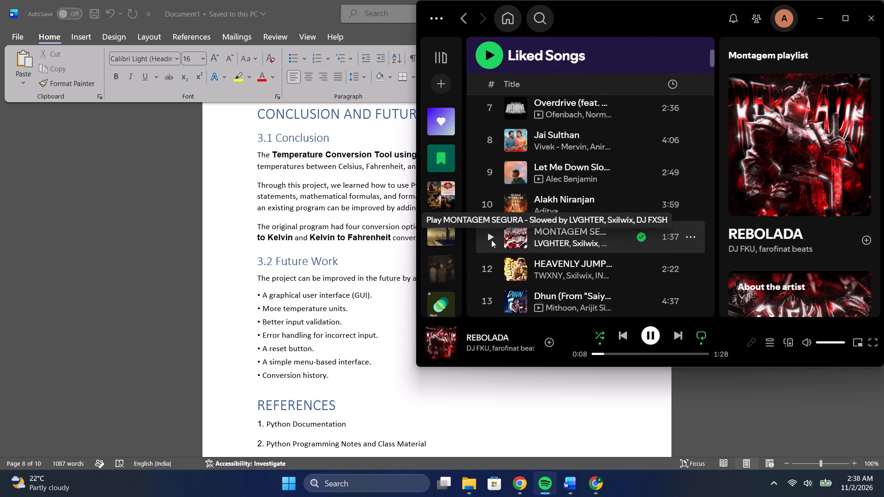
# Return to Document1 in Word and review the layout from Chapter 3 back to the 1.4 Features of the Project table.
pyautogui.click(332, 266)
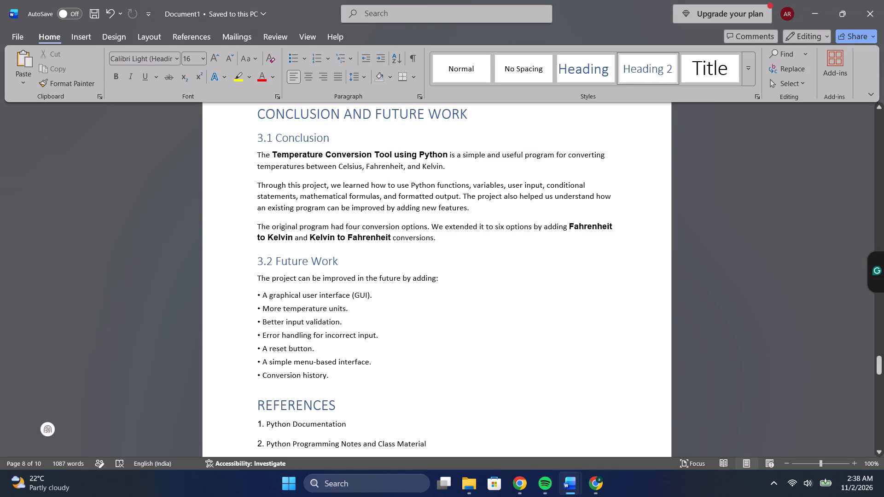
pyautogui.scroll(11, 391, 376)
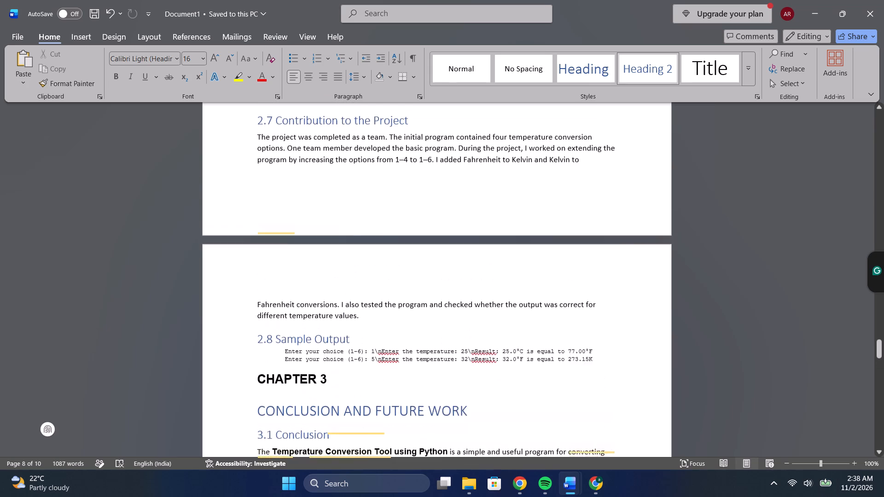
pyautogui.scroll(20, 391, 376)
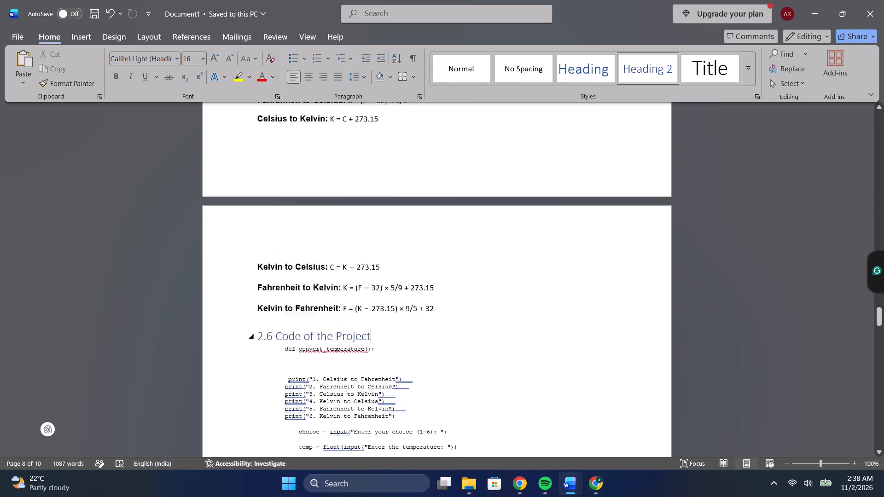
pyautogui.scroll(20, 391, 376)
pyautogui.scroll(5, 391, 376)
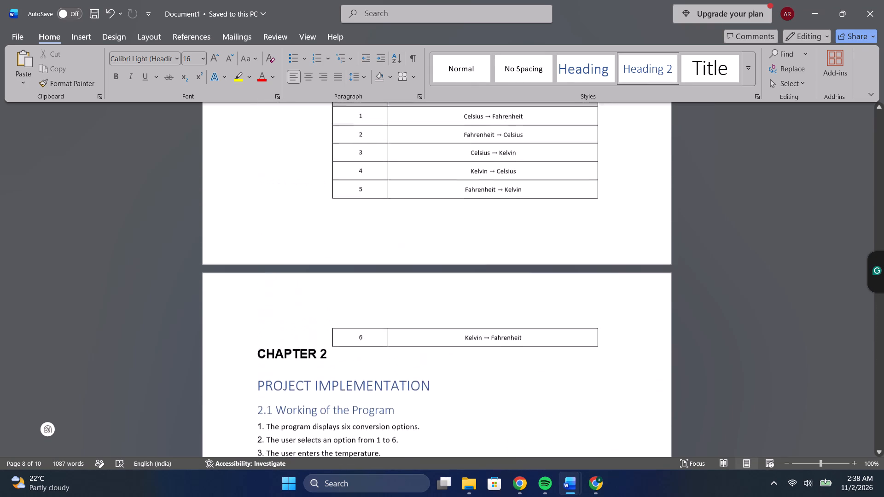
pyautogui.scroll(5, 391, 376)
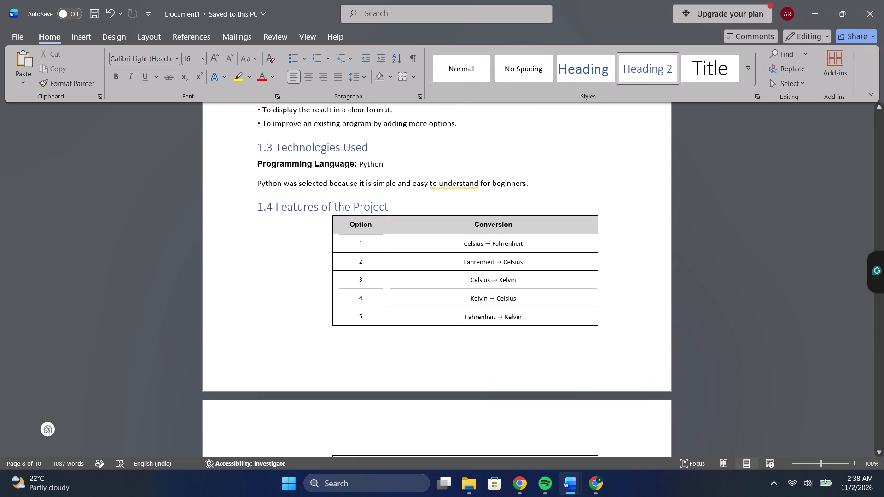
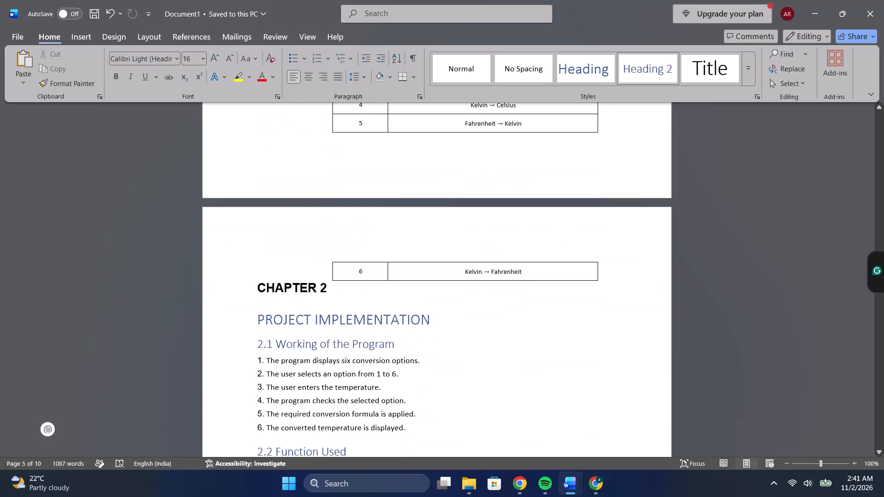
# Review the report layout from Chapter 2 back to the title page, including the contents, summary and declaration pages.
pyautogui.scroll(-4, 397, 381)
pyautogui.scroll(3, 397, 381)
pyautogui.scroll(20, 439, 343)
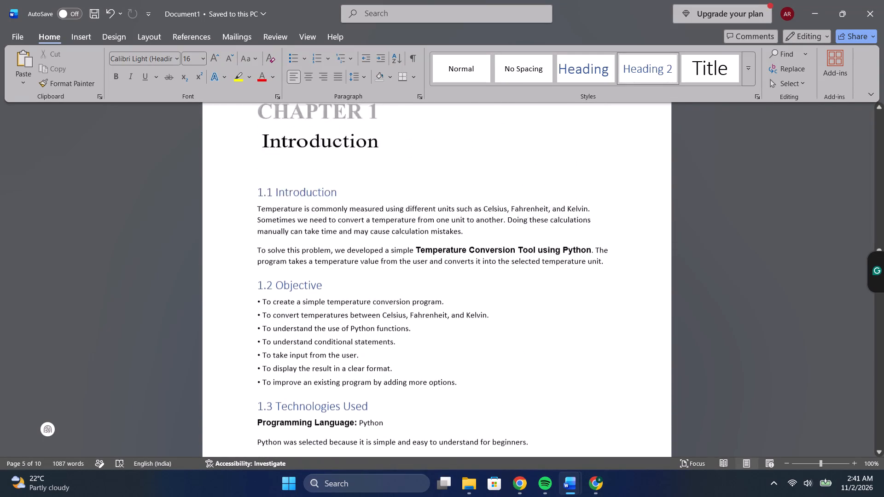
pyautogui.scroll(20, 437, 343)
pyautogui.scroll(5, 437, 343)
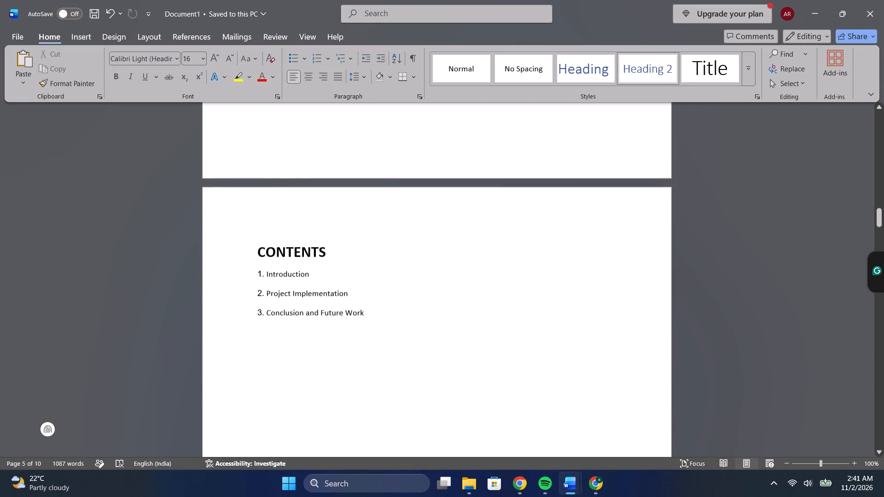
pyautogui.scroll(20, 436, 343)
pyautogui.scroll(2, 436, 343)
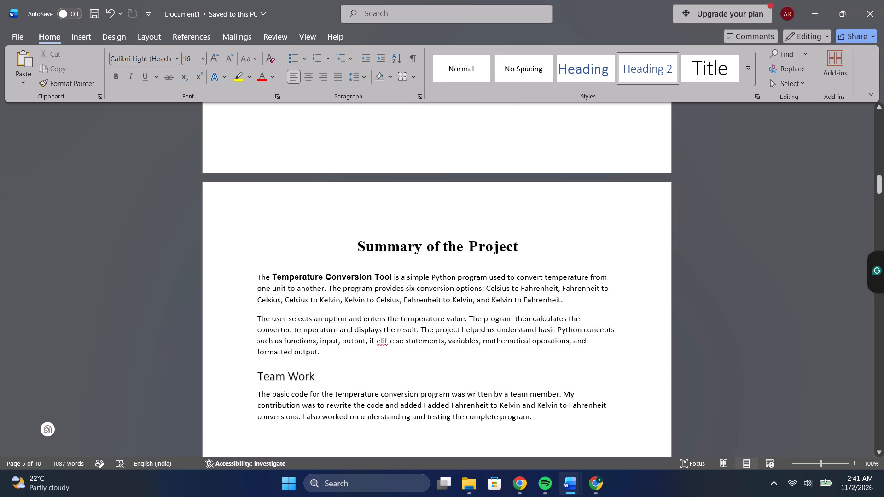
pyautogui.scroll(20, 436, 343)
pyautogui.scroll(9, 436, 343)
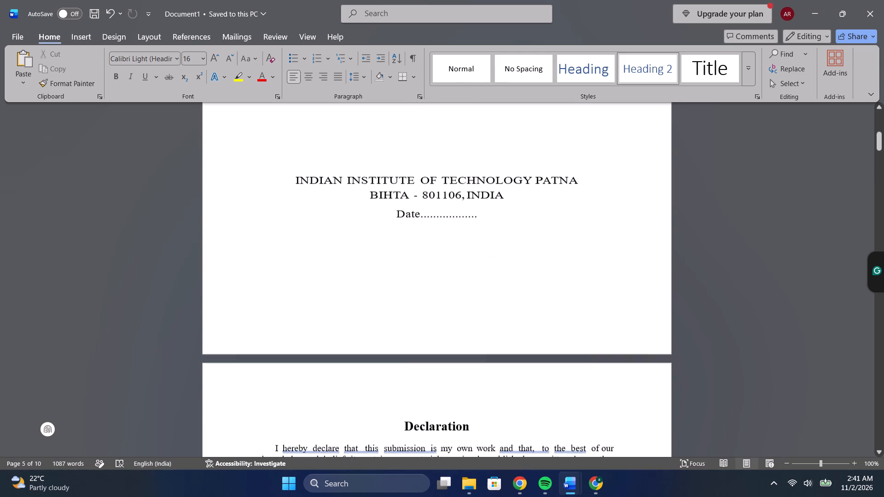
pyautogui.scroll(19, 436, 343)
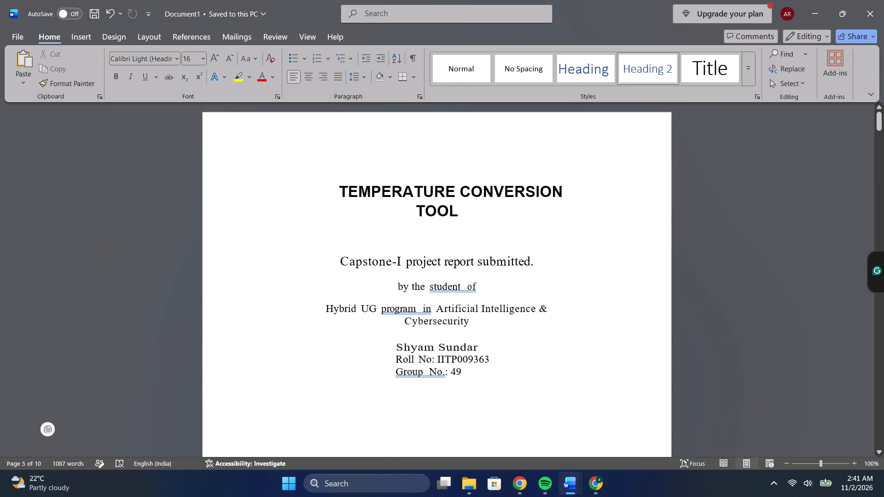
pyautogui.scroll(-10, 443, 348)
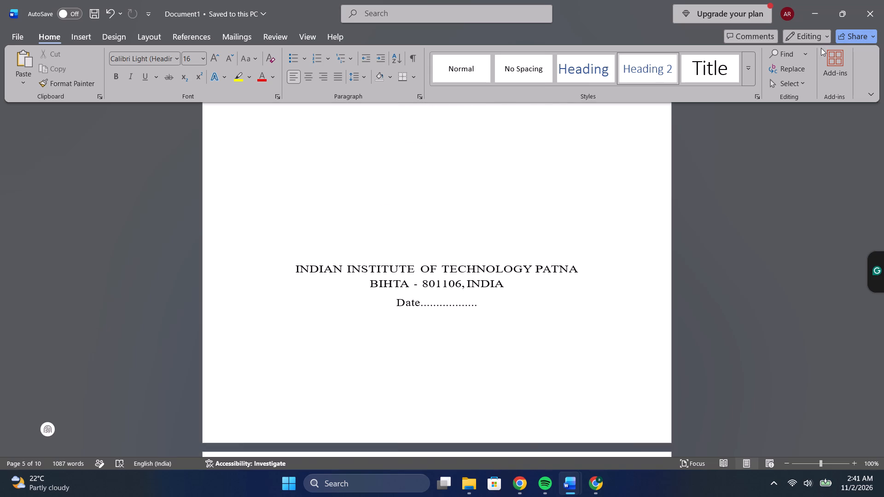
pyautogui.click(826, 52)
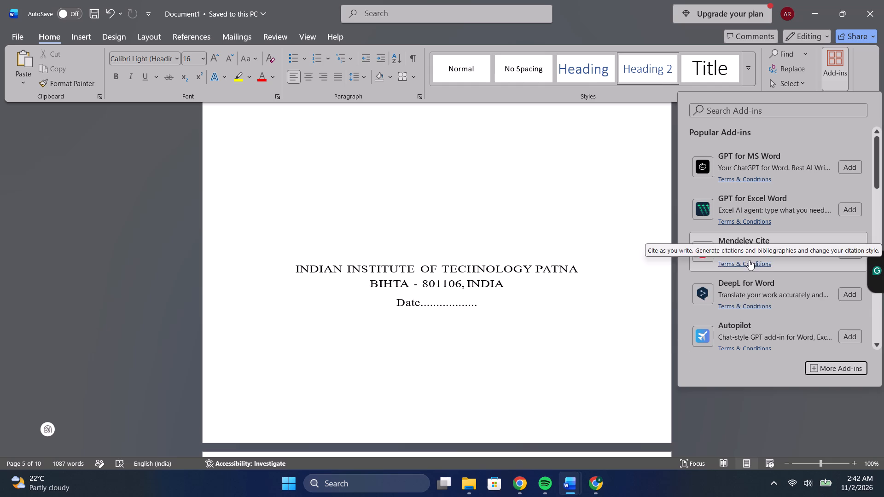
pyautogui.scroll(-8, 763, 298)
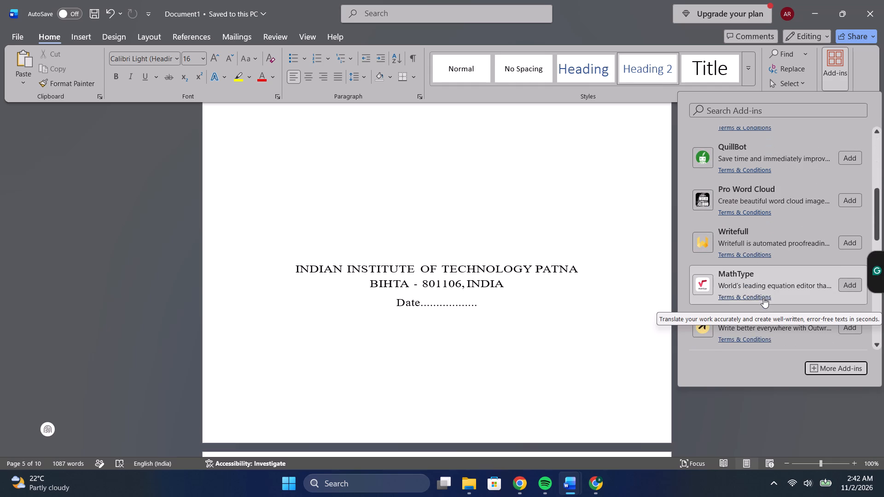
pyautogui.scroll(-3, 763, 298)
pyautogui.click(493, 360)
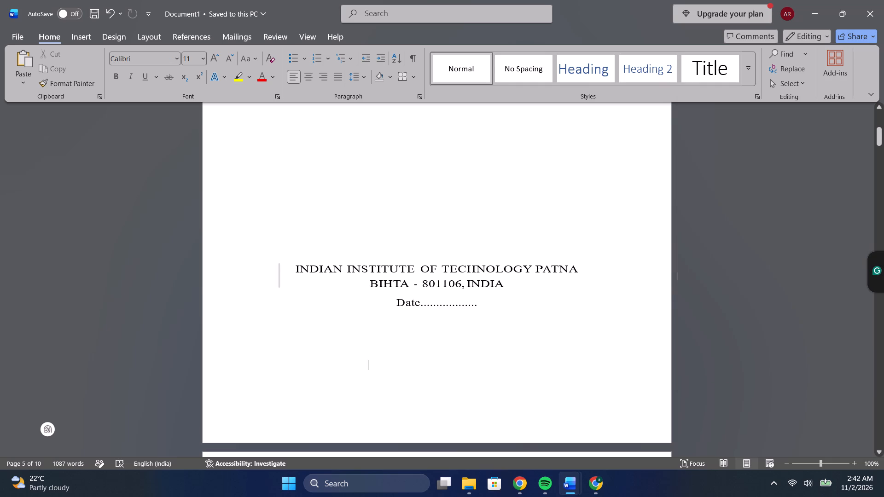
# Review the pages from the title page through the declaration, member work list and contents to the 1.4 Features table.
pyautogui.scroll(-19, 535, 230)
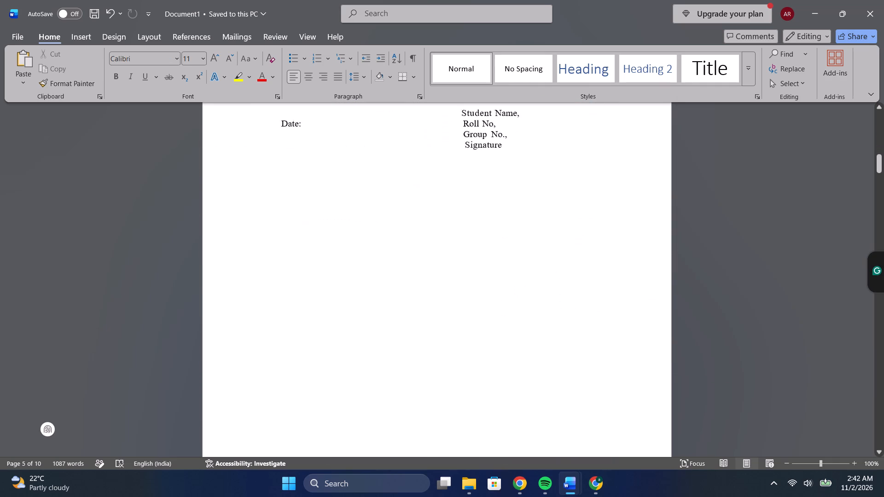
pyautogui.scroll(-20, 535, 230)
pyautogui.scroll(-10, 535, 230)
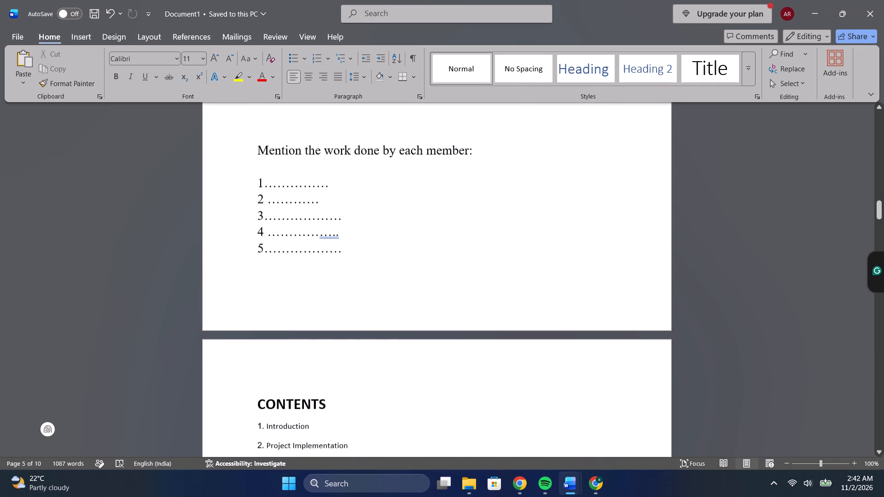
pyautogui.scroll(-20, 535, 230)
pyautogui.scroll(-13, 535, 230)
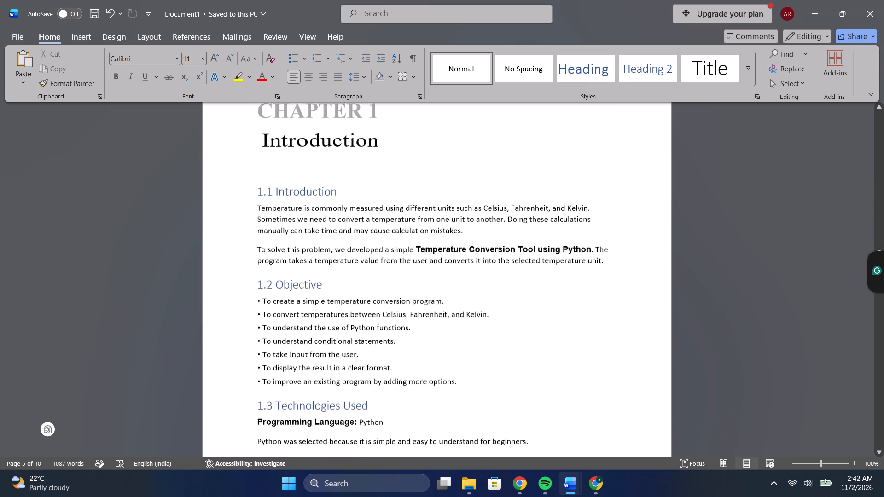
pyautogui.scroll(-12, 535, 230)
pyautogui.scroll(6, 535, 230)
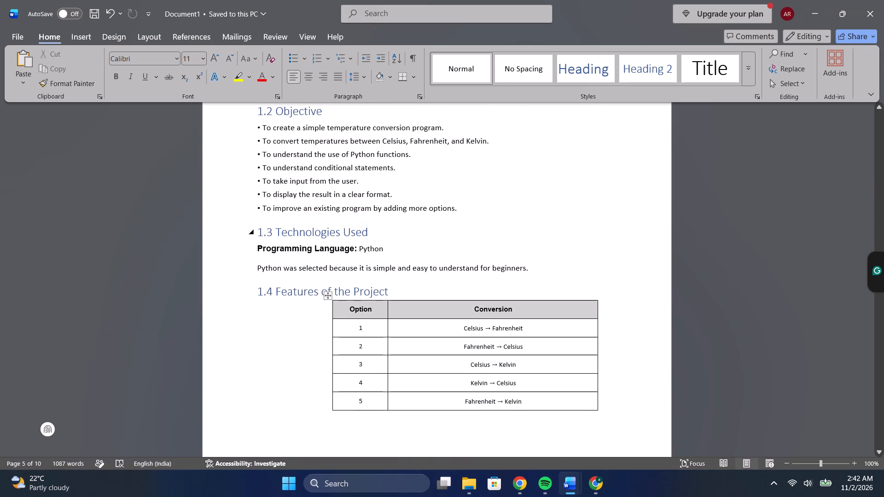
# Enlarge the conversion options table under 1.4 Features of the Project slightly in both width and height.
pyautogui.scroll(-3, 538, 247)
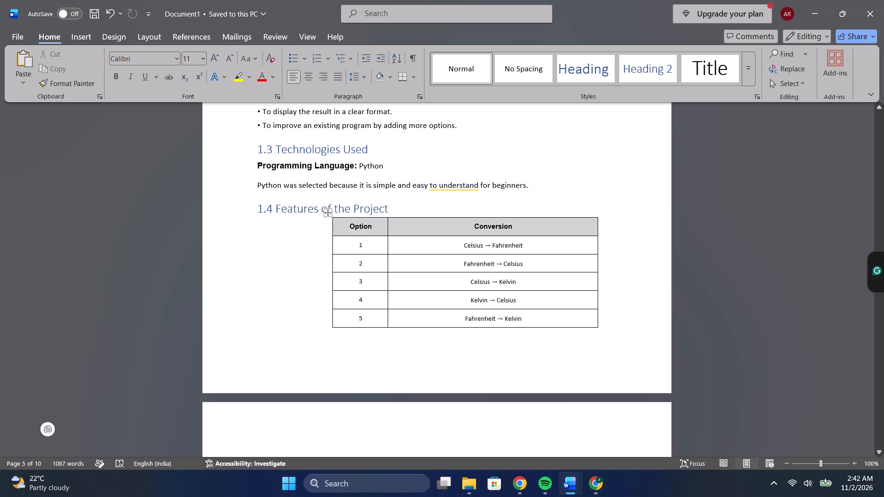
pyautogui.scroll(-4, 531, 292)
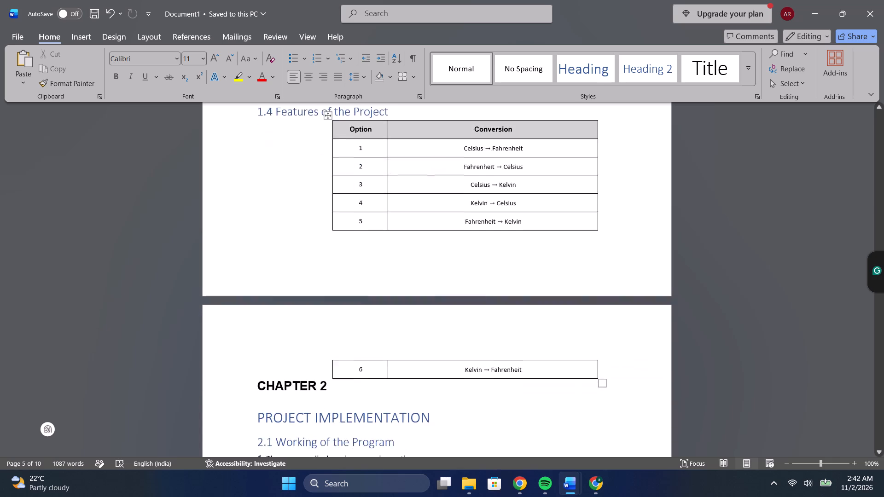
pyautogui.scroll(-4, 531, 292)
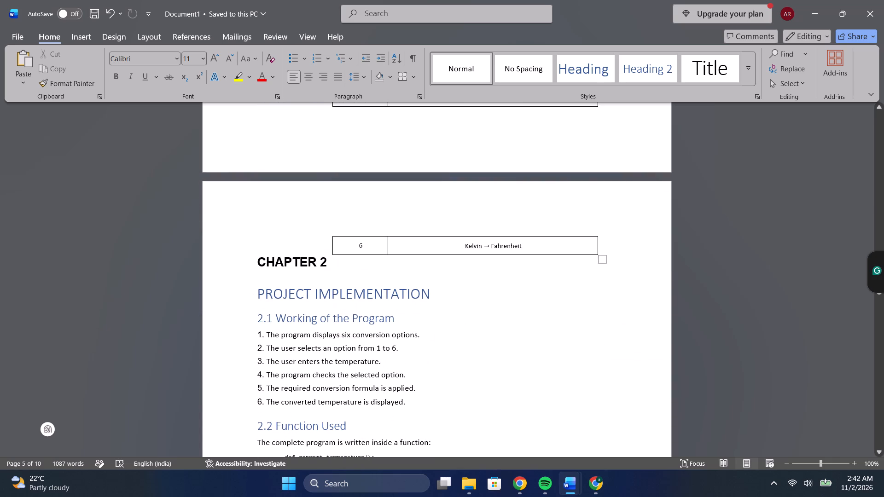
pyautogui.moveTo(600, 263); pyautogui.dragTo(617, 278)
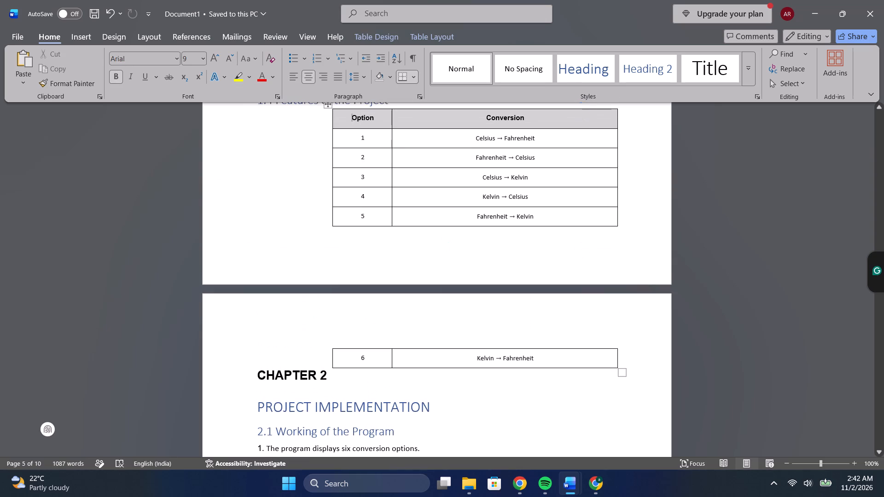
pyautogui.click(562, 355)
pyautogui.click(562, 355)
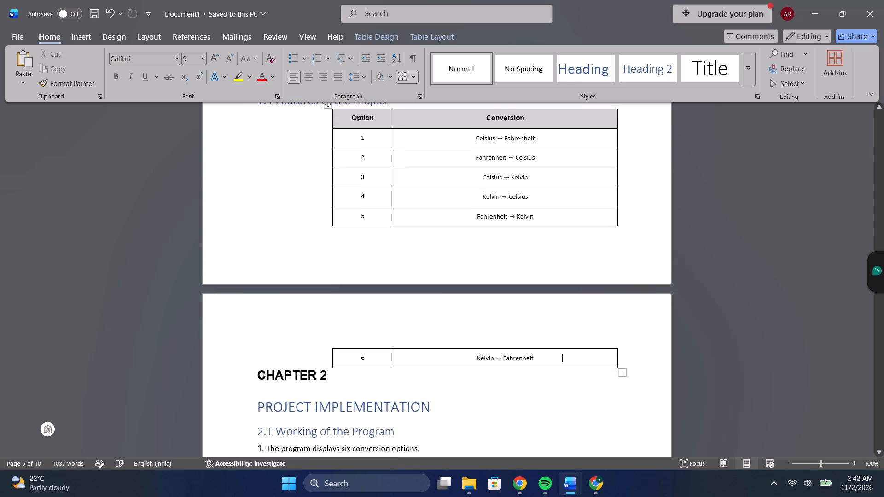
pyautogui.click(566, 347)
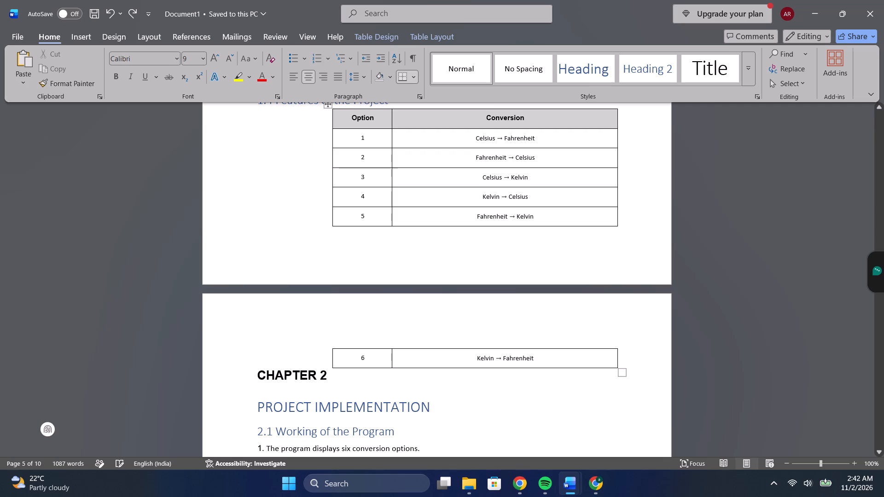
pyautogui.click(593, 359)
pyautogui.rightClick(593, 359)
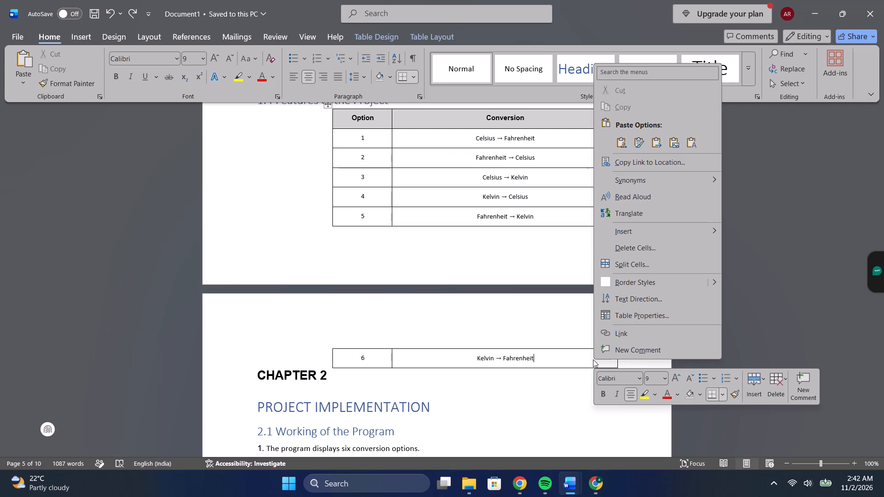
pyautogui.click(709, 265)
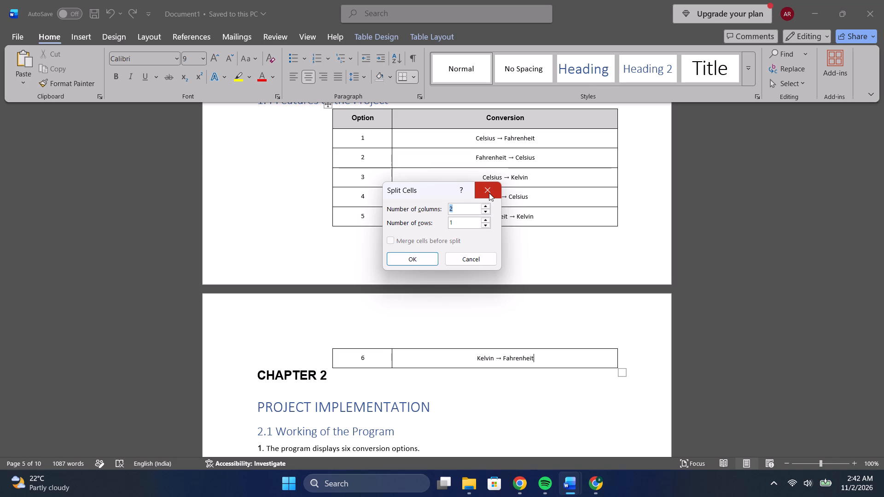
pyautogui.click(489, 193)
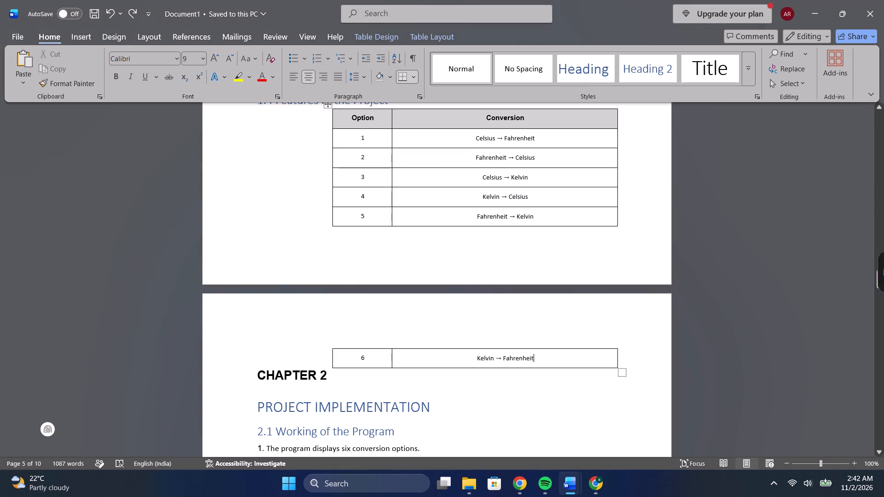
# Insert seven blank rows below the Kelvin → Fahrenheit row of the features table, ahead of the CHAPTER 2 heading.
pyautogui.rightClick(559, 357)
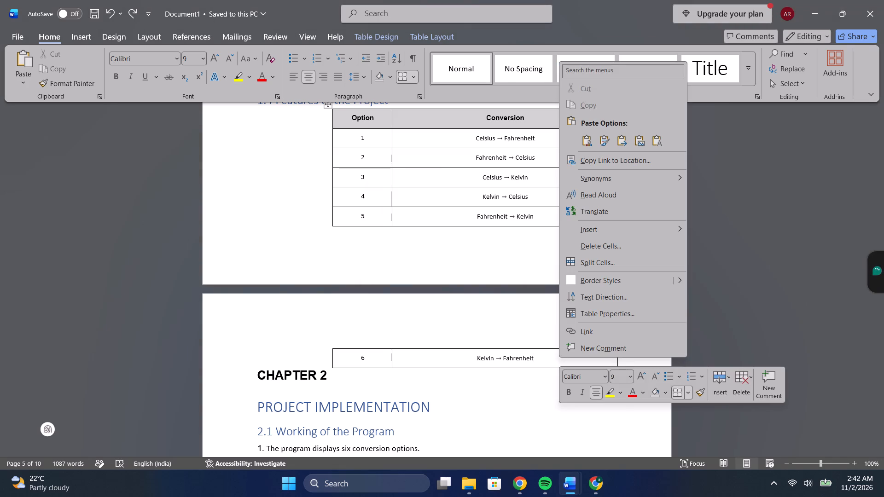
pyautogui.scroll(-3, 473, 364)
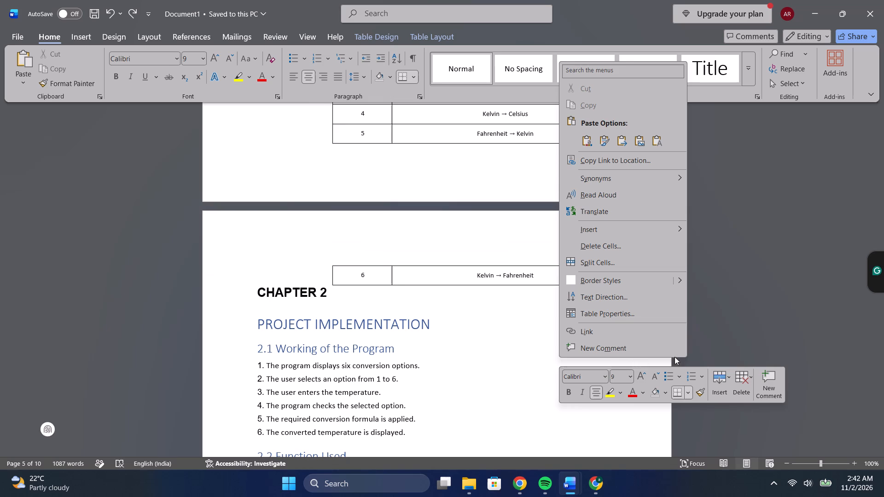
pyautogui.click(713, 376)
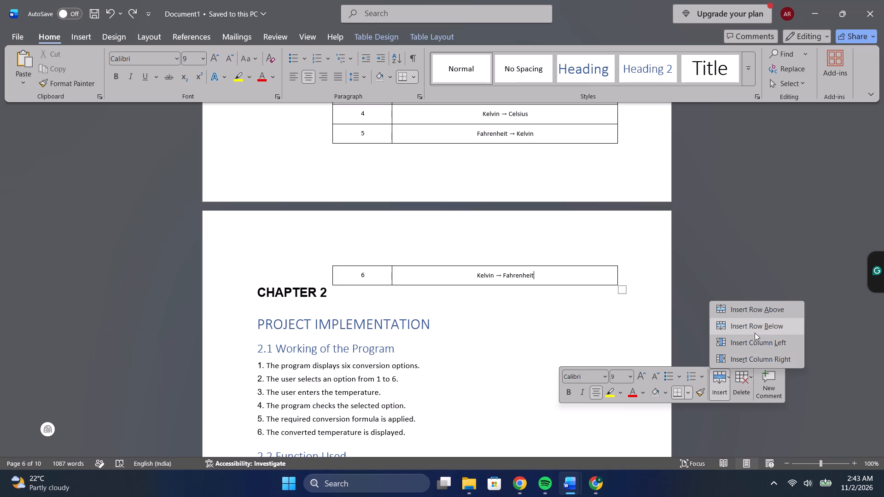
pyautogui.click(754, 330)
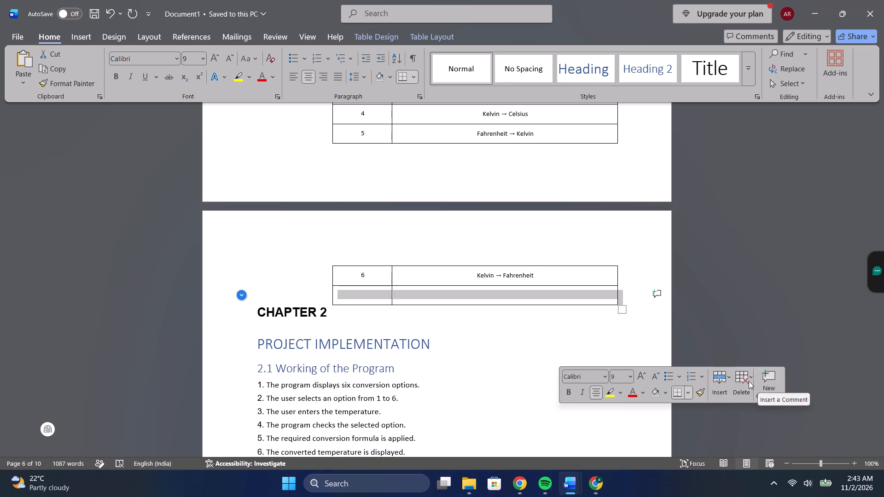
pyautogui.click(724, 377)
pyautogui.click(728, 321)
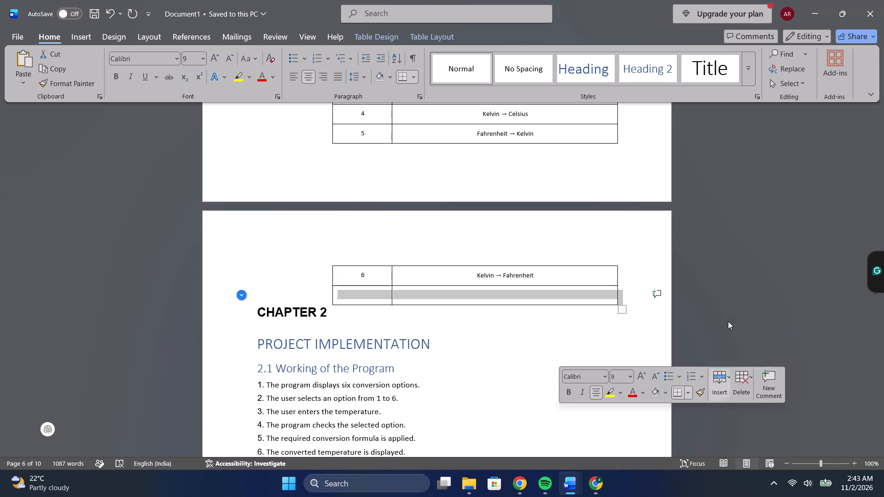
pyautogui.click(712, 379)
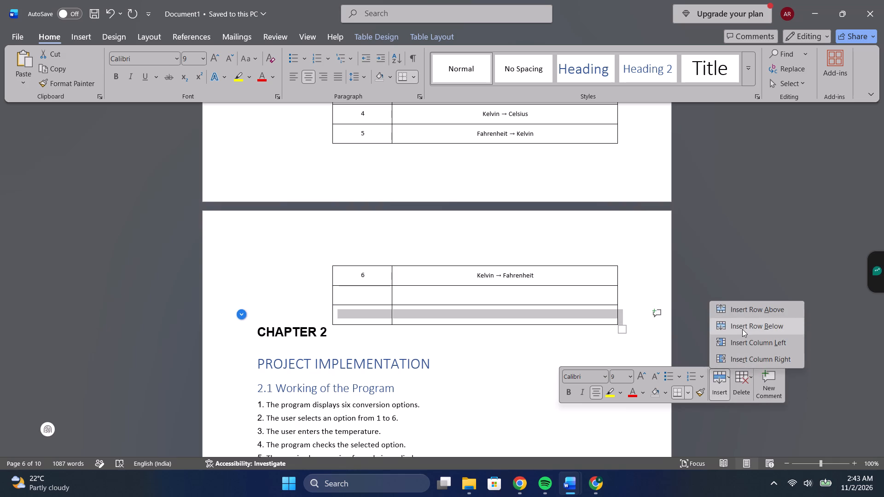
pyautogui.click(742, 329)
pyautogui.click(717, 387)
pyautogui.click(740, 324)
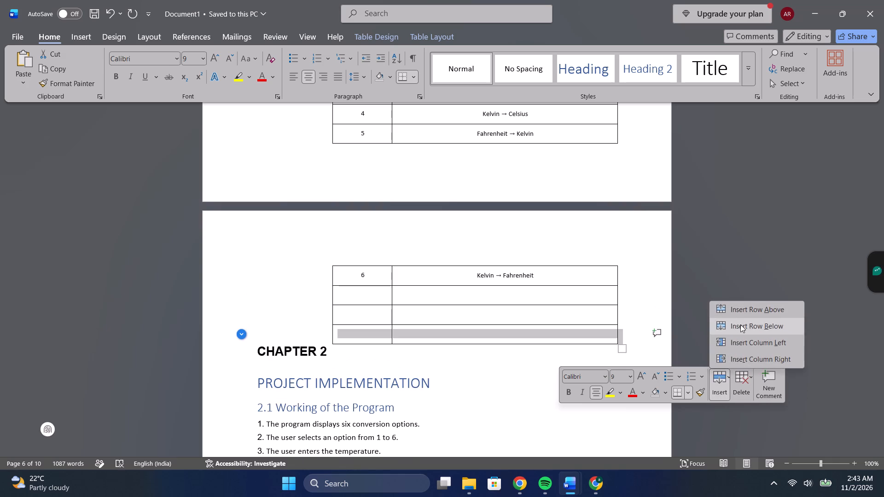
pyautogui.click(724, 377)
pyautogui.click(752, 326)
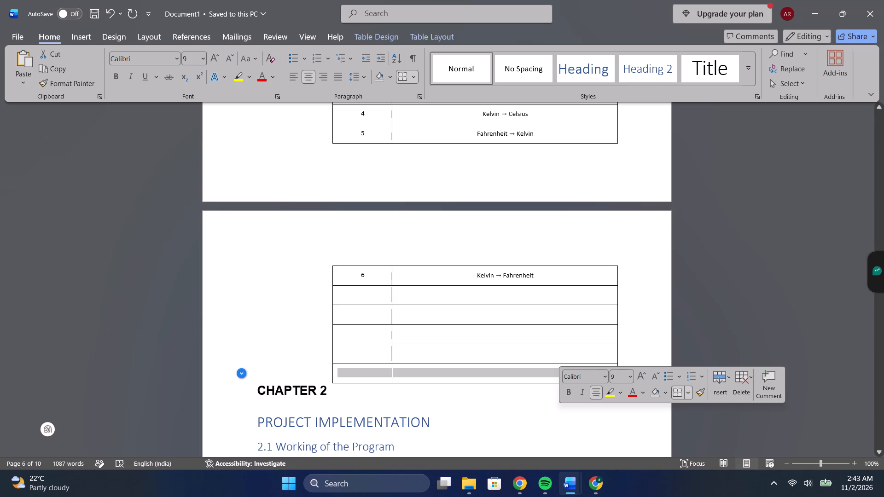
pyautogui.click(715, 381)
pyautogui.click(727, 324)
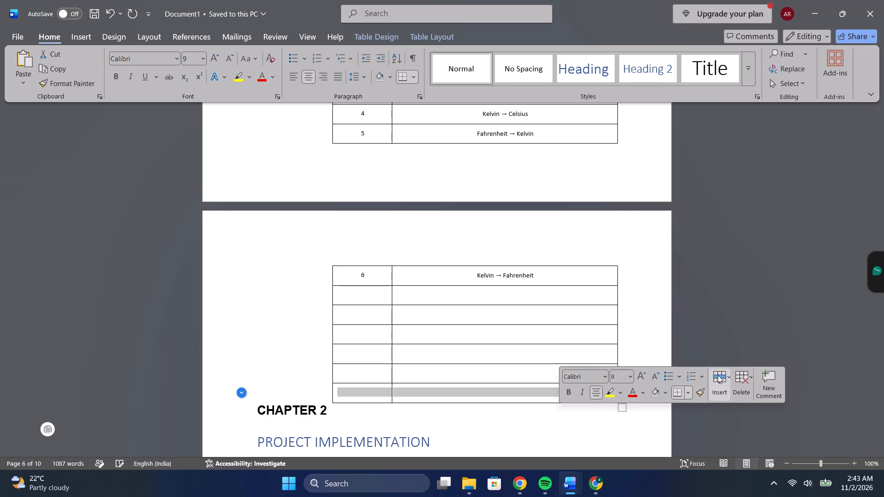
pyautogui.click(720, 382)
pyautogui.click(745, 329)
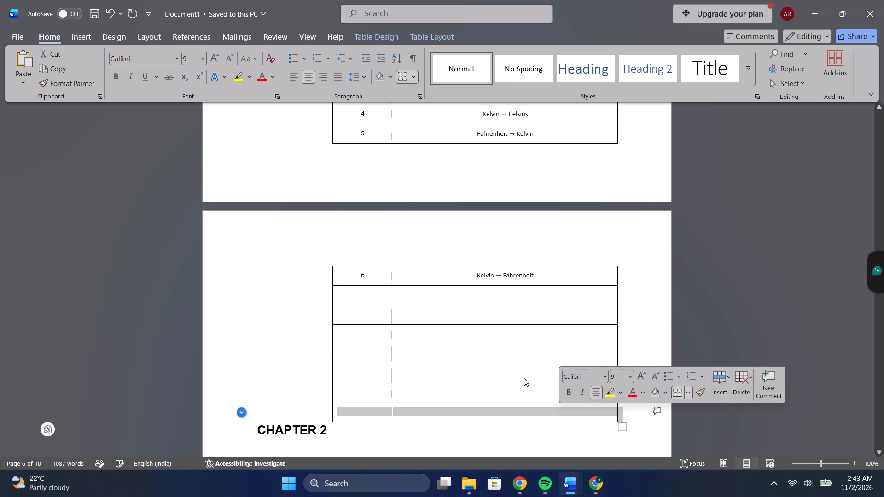
pyautogui.scroll(-1, 522, 376)
pyautogui.click(513, 413)
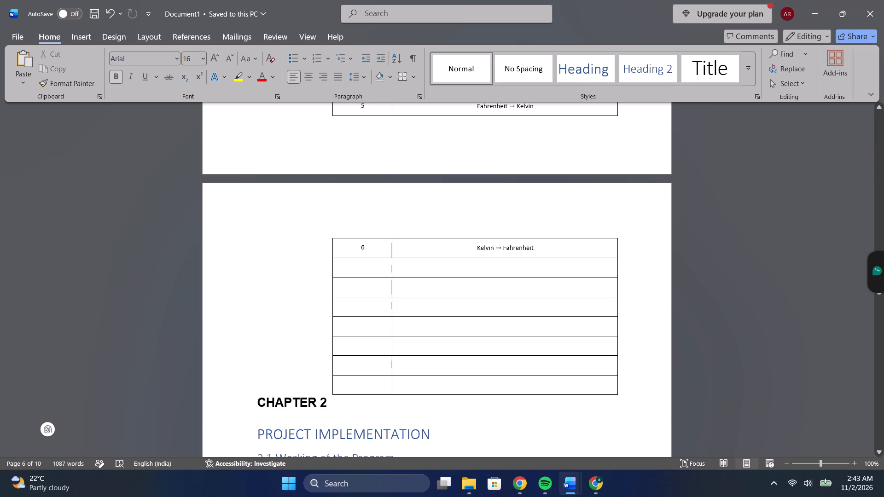
pyautogui.scroll(2, 495, 400)
pyautogui.scroll(-2, 234, 382)
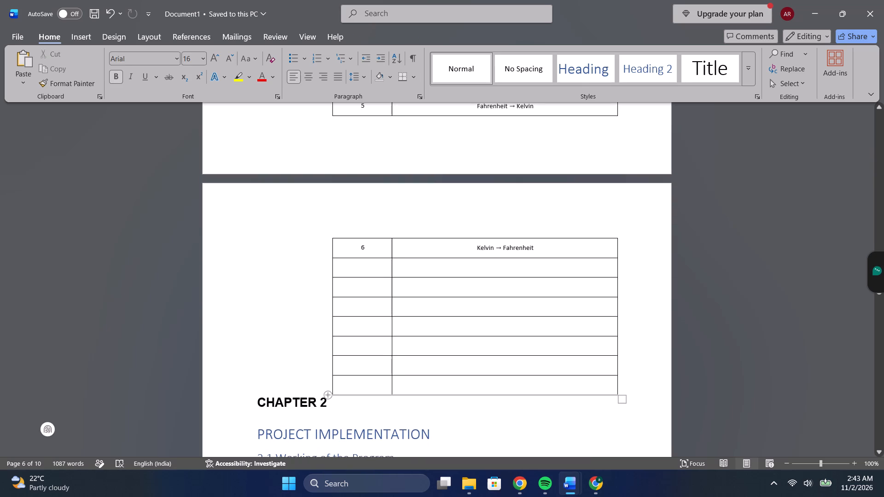
# Insert two blank lines between the features table and the CHAPTER 2 heading.
pyautogui.click(268, 389)
pyautogui.click(219, 384)
pyautogui.click(257, 401)
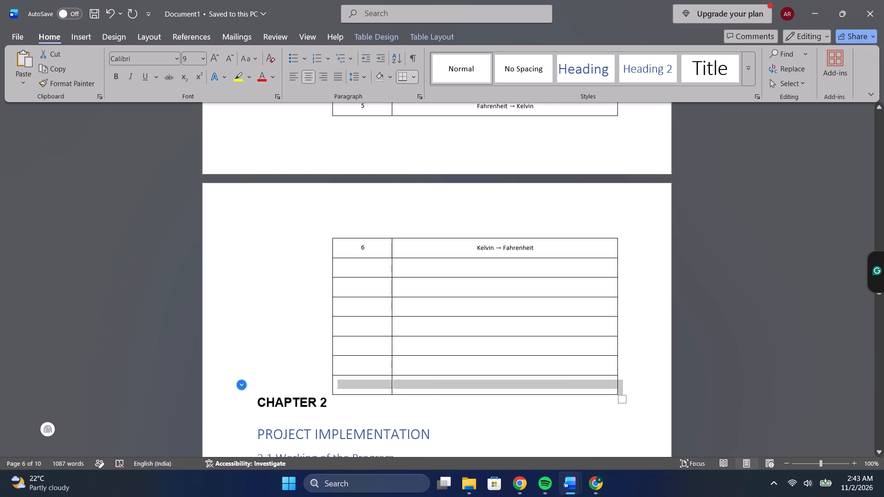
pyautogui.press('Return')
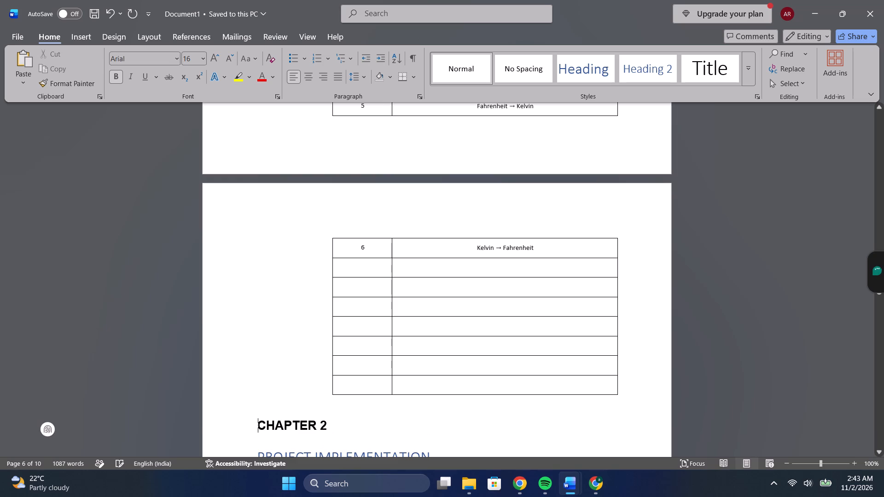
pyautogui.scroll(-19, 365, 346)
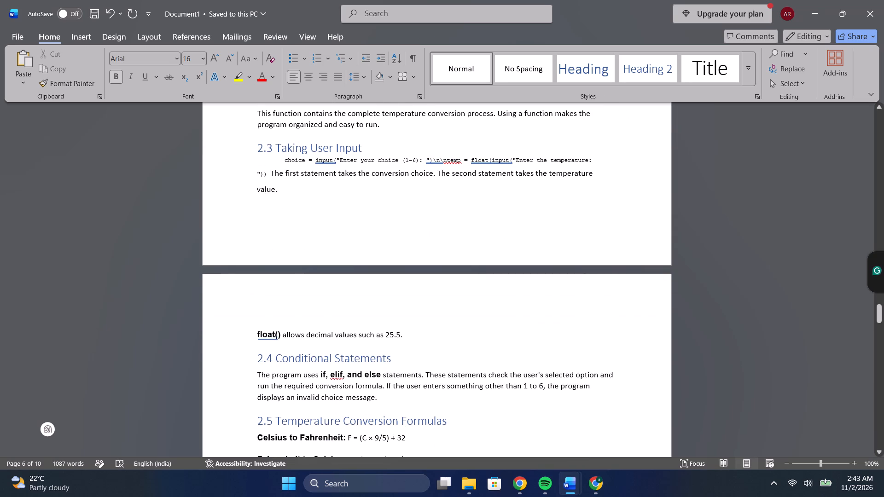
pyautogui.scroll(10, 365, 346)
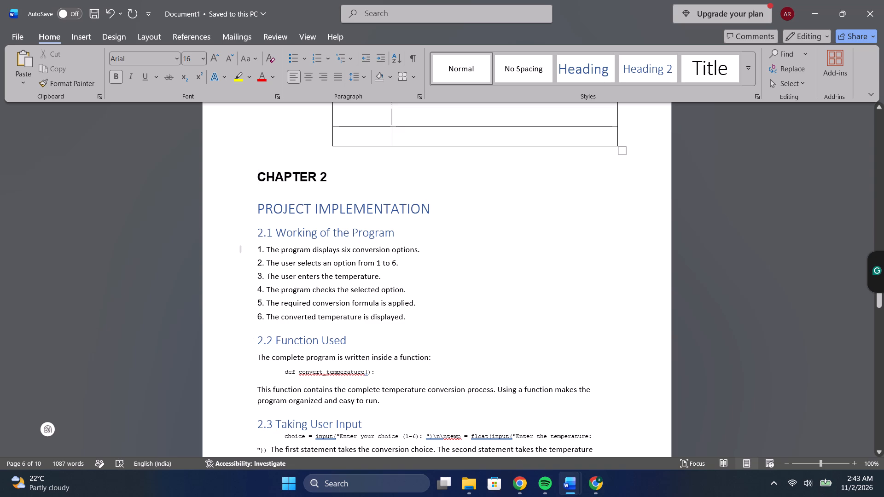
pyautogui.press('Return')
# Review the pages from Chapter 2 through the project code, Chapter 3 and References to the end of the report.
pyautogui.scroll(-7, 308, 249)
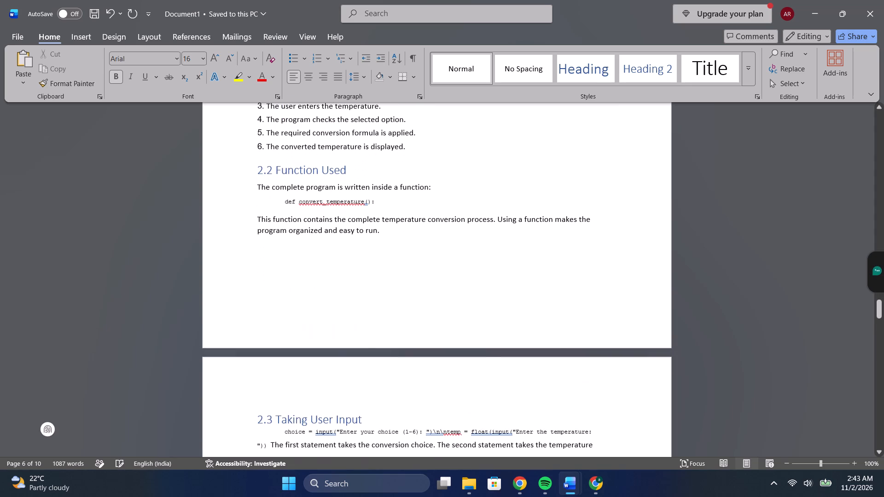
pyautogui.scroll(-2, 308, 249)
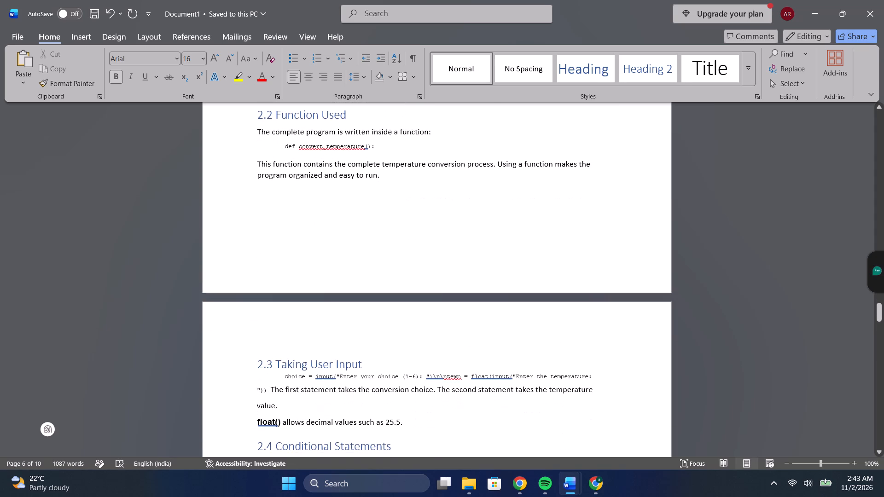
pyautogui.scroll(-1, 308, 249)
pyautogui.scroll(6, 320, 264)
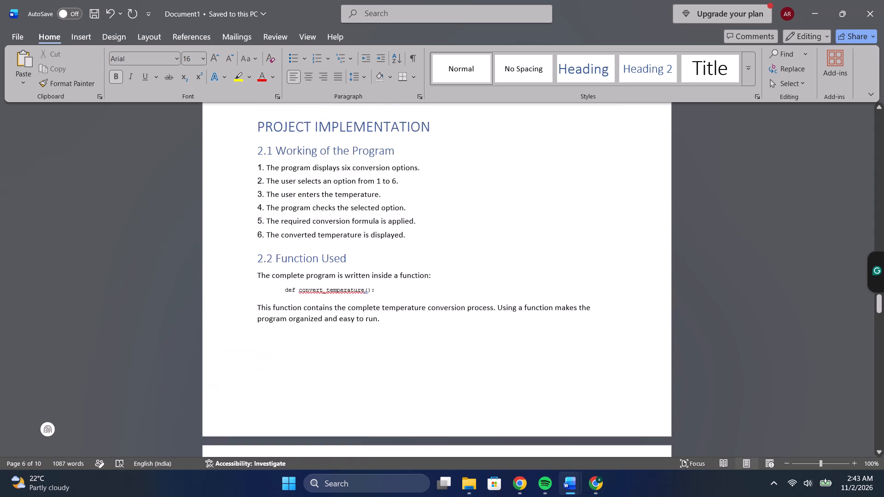
pyautogui.scroll(4, 320, 264)
pyautogui.scroll(-20, 320, 264)
pyautogui.scroll(-3, 320, 264)
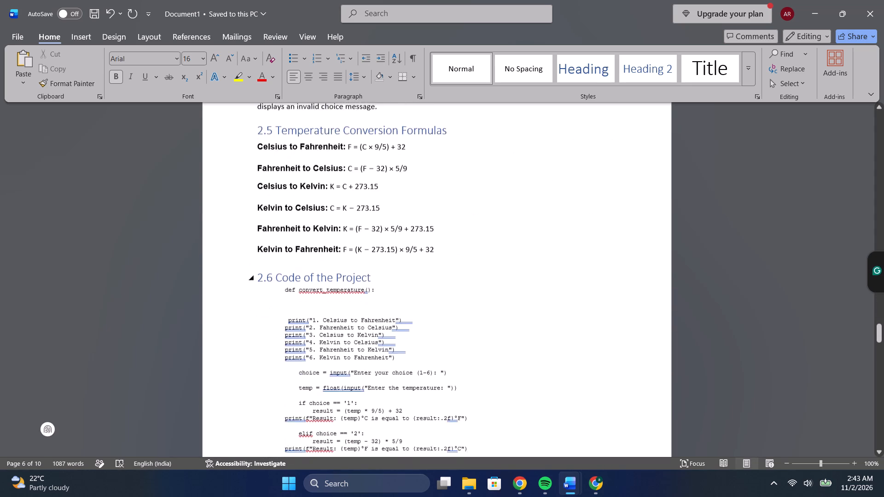
pyautogui.scroll(-10, 320, 264)
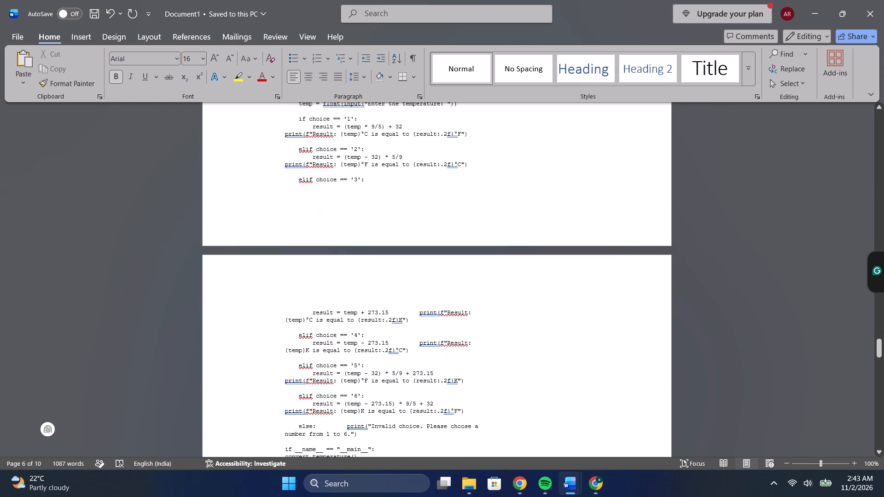
pyautogui.scroll(-11, 320, 264)
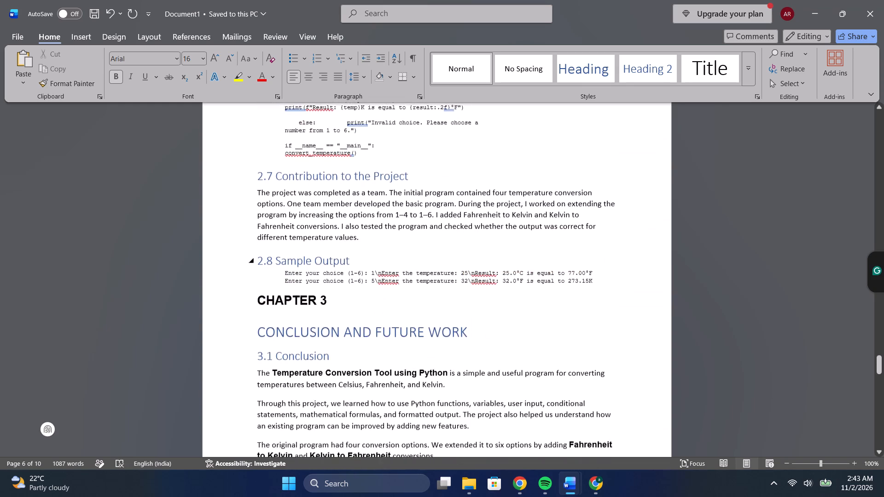
pyautogui.scroll(-7, 320, 264)
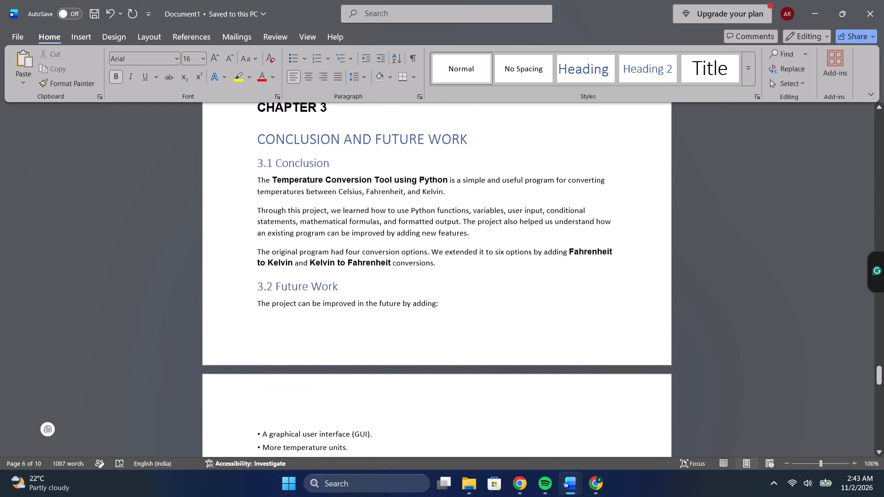
pyautogui.scroll(-3, 320, 264)
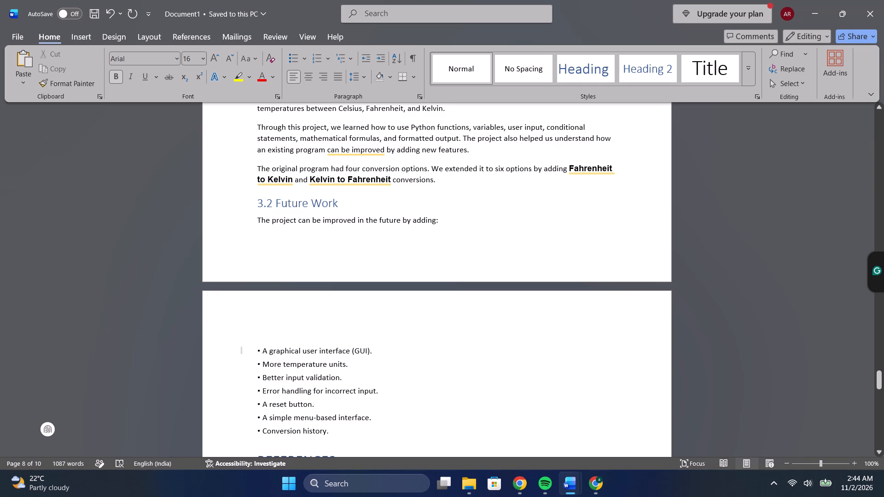
pyautogui.scroll(-7, 350, 342)
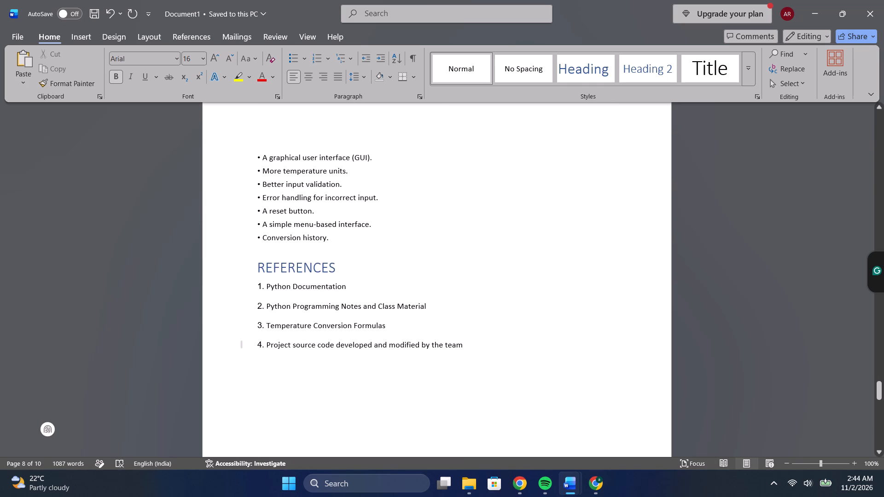
pyautogui.scroll(-15, 393, 346)
pyautogui.scroll(-9, 394, 346)
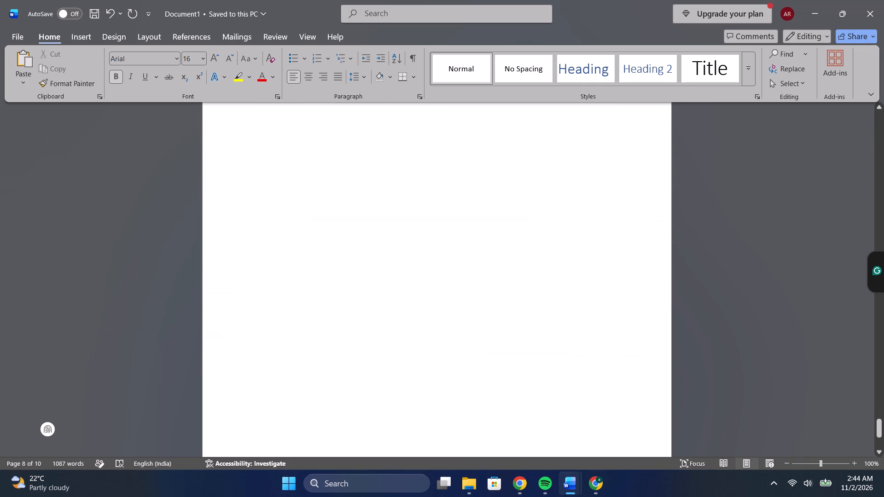
pyautogui.scroll(-14, 394, 346)
# Enter 7 as the option number and Celsius as its text in the first blank row below Kelvin → Fahrenheit.
pyautogui.scroll(19, 394, 346)
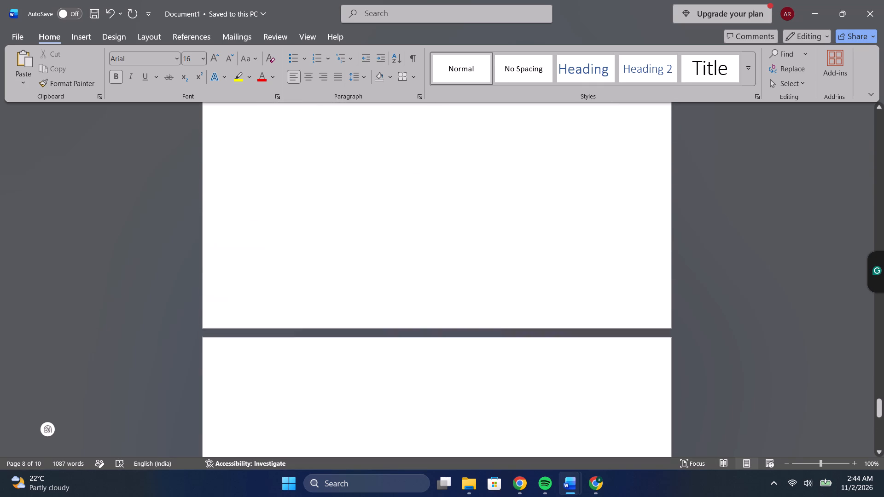
pyautogui.scroll(20, 394, 346)
pyautogui.scroll(20, 394, 346)
pyautogui.scroll(2, 394, 346)
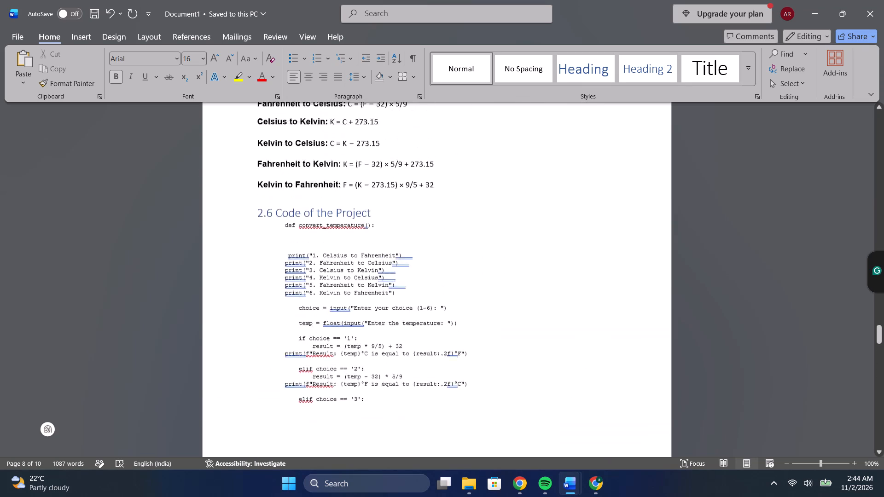
pyautogui.scroll(20, 395, 345)
pyautogui.scroll(3, 395, 345)
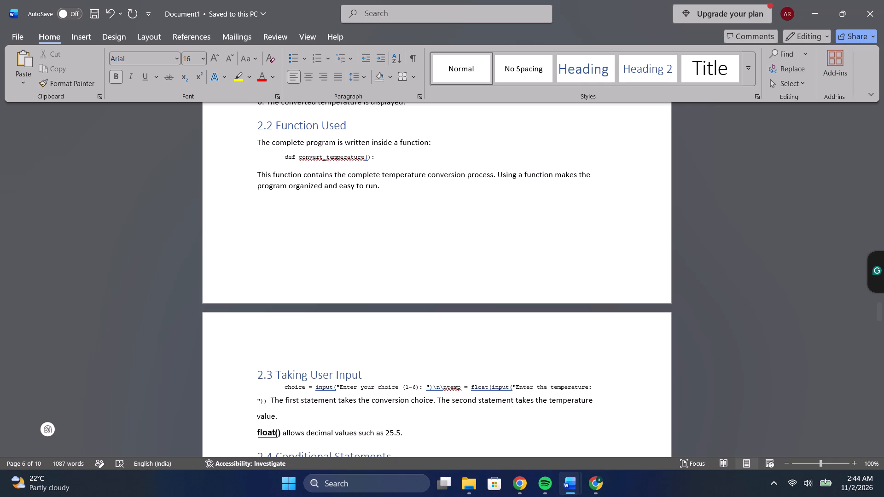
pyautogui.scroll(12, 395, 345)
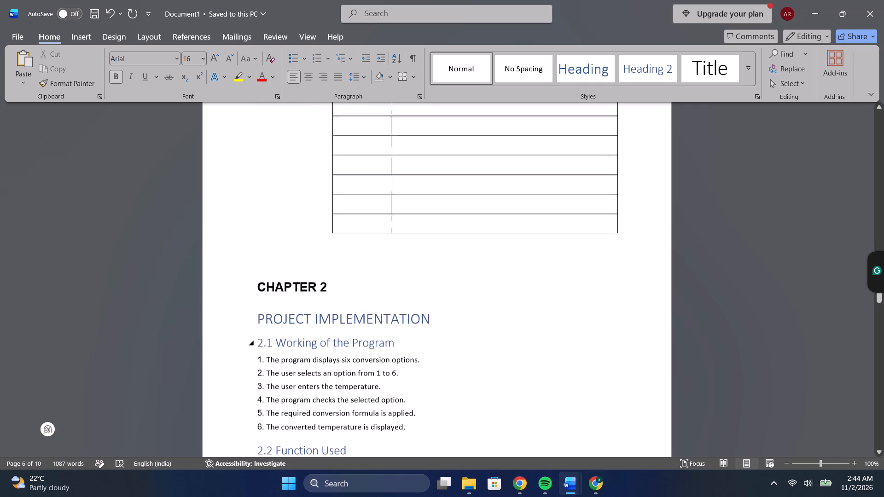
pyautogui.scroll(2, 340, 158)
pyautogui.click(378, 169)
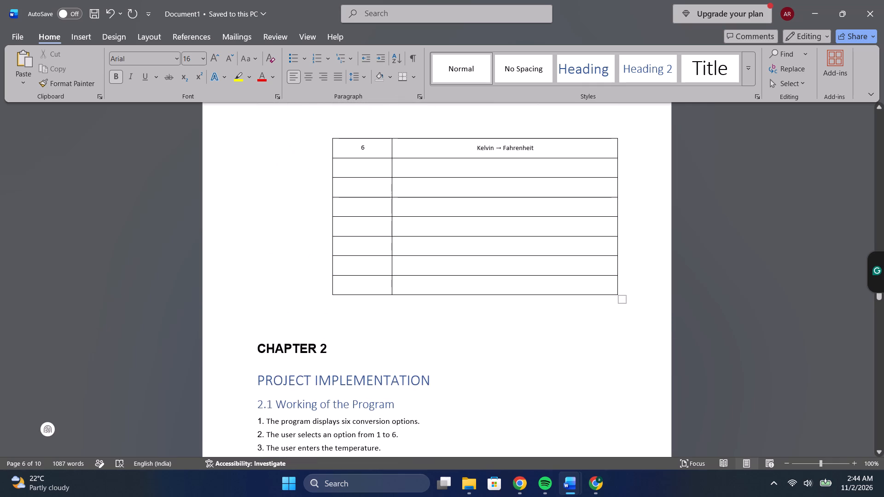
pyautogui.tripleClick(378, 169)
pyautogui.press('7')
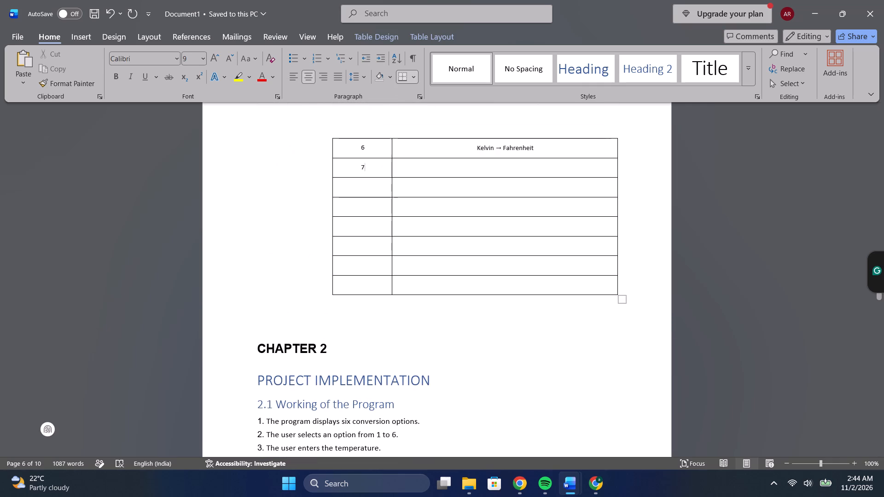
pyautogui.press('Right')
pyautogui.write('CELSIUS')
pyautogui.press('space')
pyautogui.press('BackSpace')
pyautogui.press('BackSpace')
pyautogui.press('BackSpace')
pyautogui.press('BackSpace')
pyautogui.press('BackSpace')
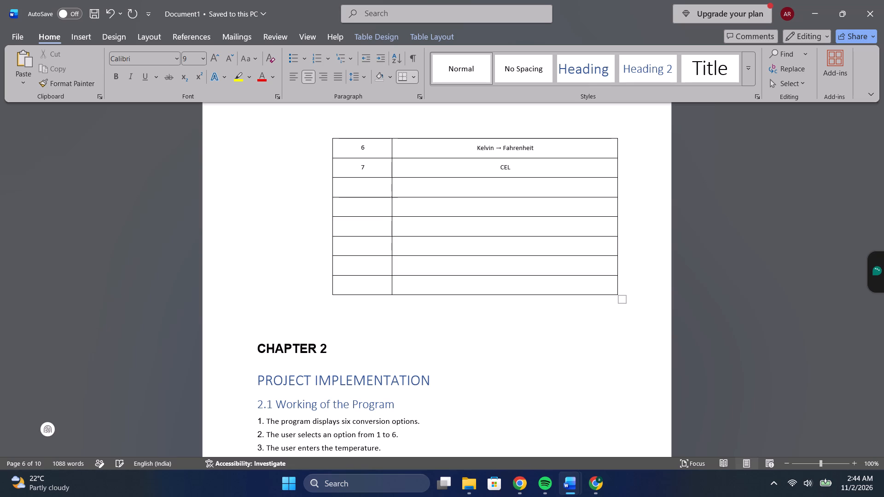
pyautogui.press('BackSpace')
pyautogui.press('BackSpace')
pyautogui.write('elsius')
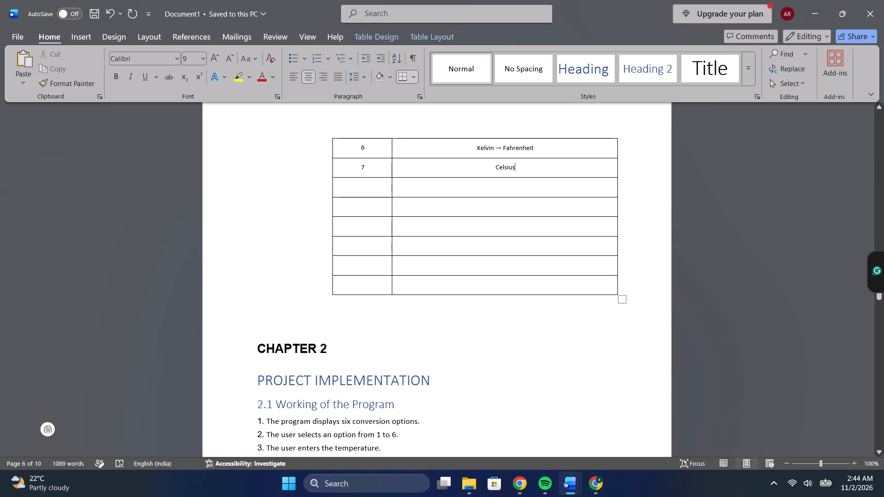
# Insert a → symbol after Celsius in row 7 of the features table.
pyautogui.click(398, 60)
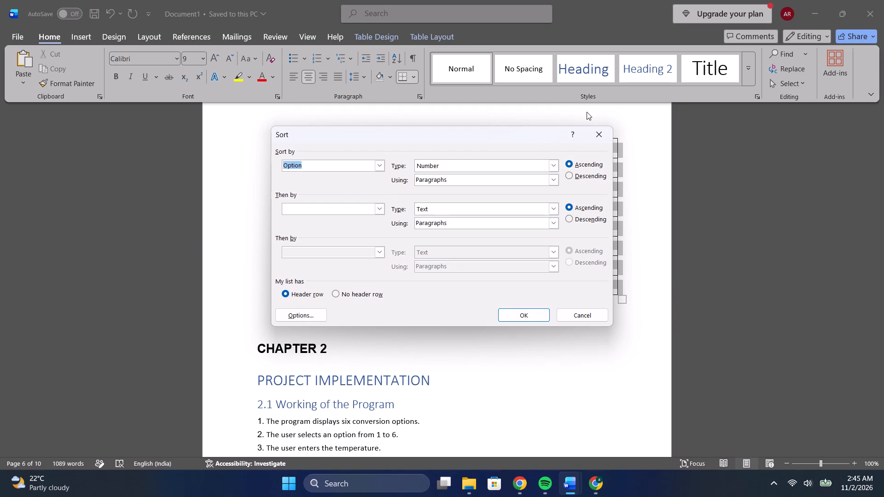
pyautogui.click(593, 132)
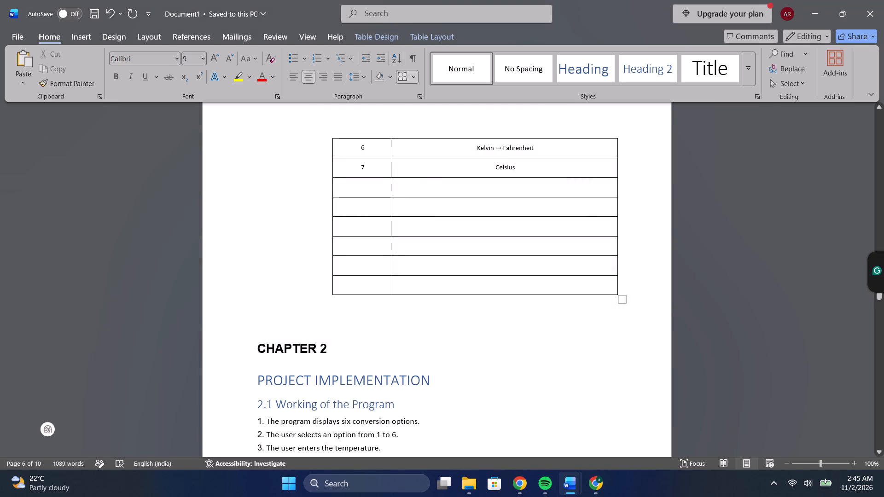
pyautogui.press('super+period')
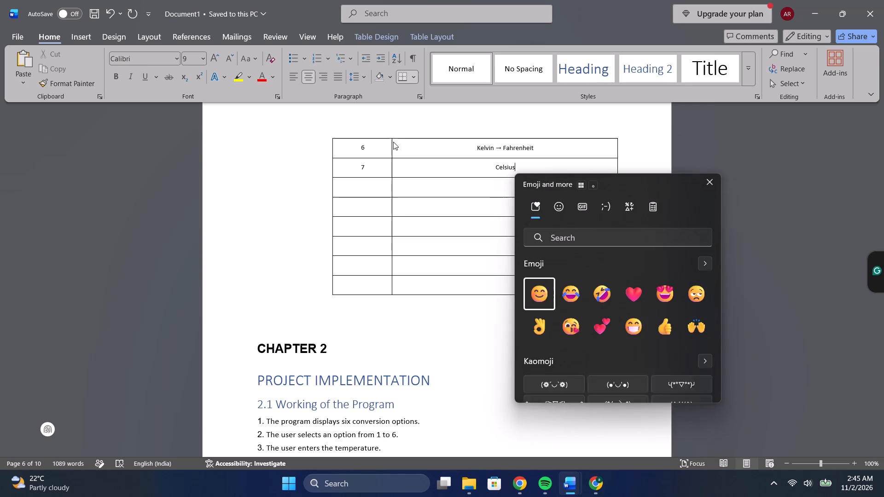
pyautogui.scroll(-10, 564, 293)
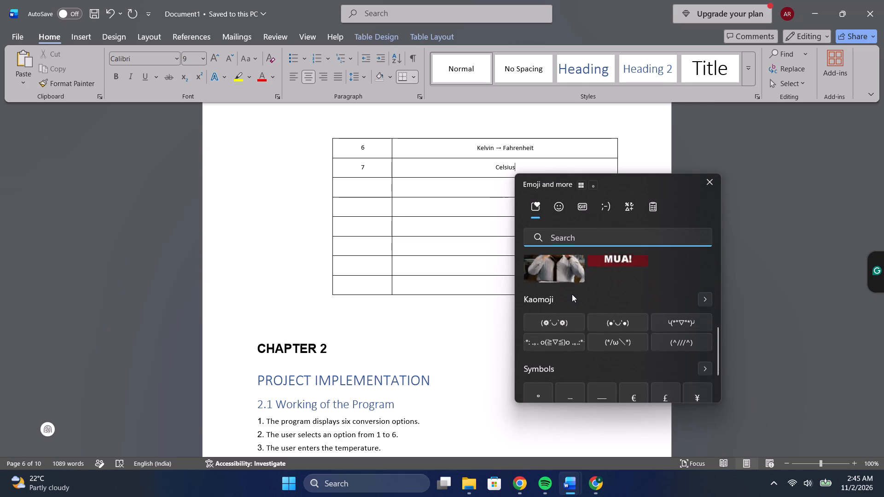
pyautogui.scroll(-3, 572, 294)
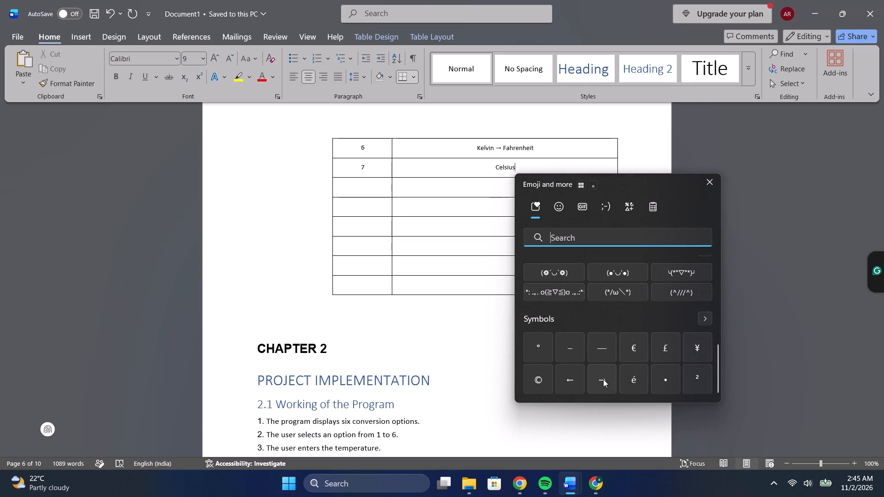
pyautogui.click(603, 379)
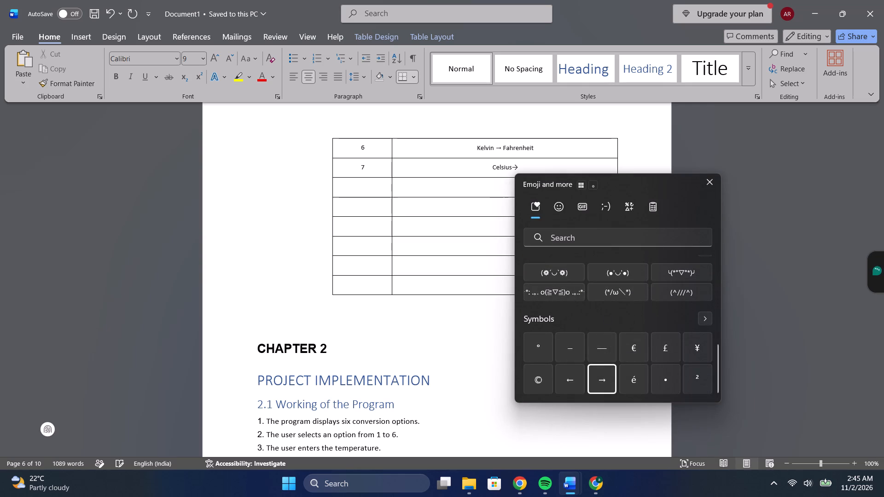
pyautogui.click(711, 183)
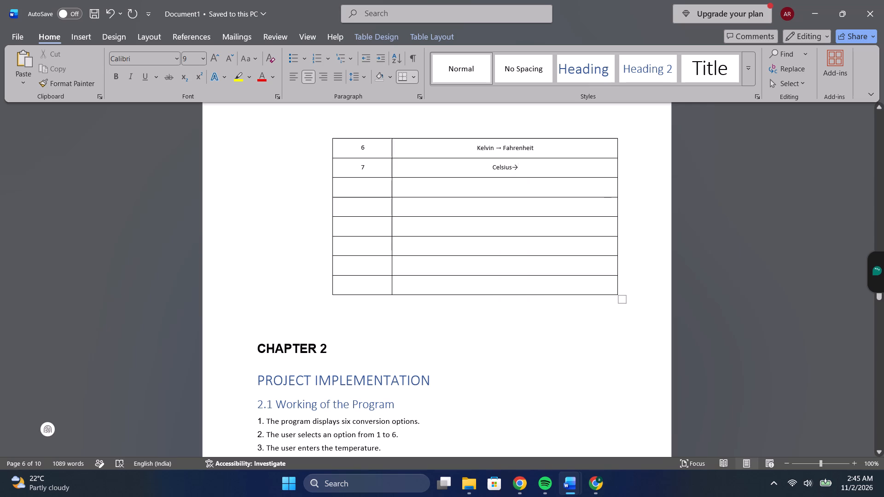
# Replace row 7's conversion text in the features table with a copy of row 6's Kelvin → Fahrenheit.
pyautogui.click(503, 150)
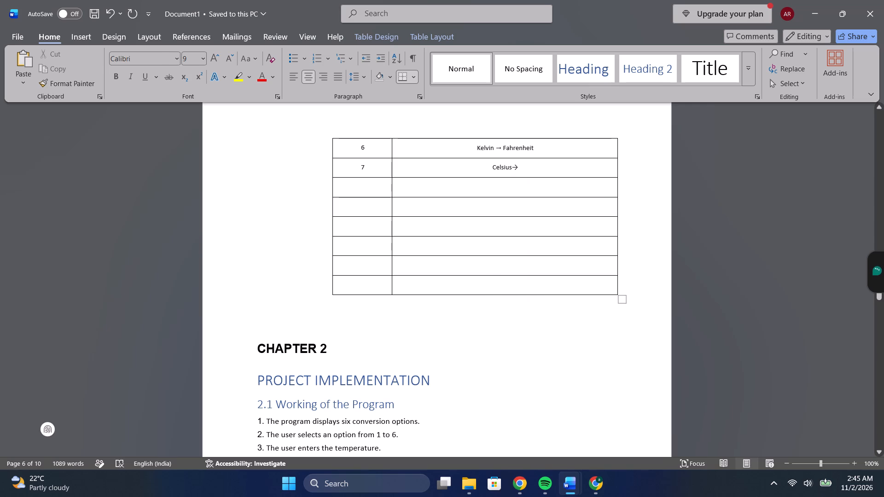
pyautogui.click(499, 147)
pyautogui.click(502, 150)
pyautogui.click(528, 150)
pyautogui.moveTo(541, 150); pyautogui.dragTo(475, 149)
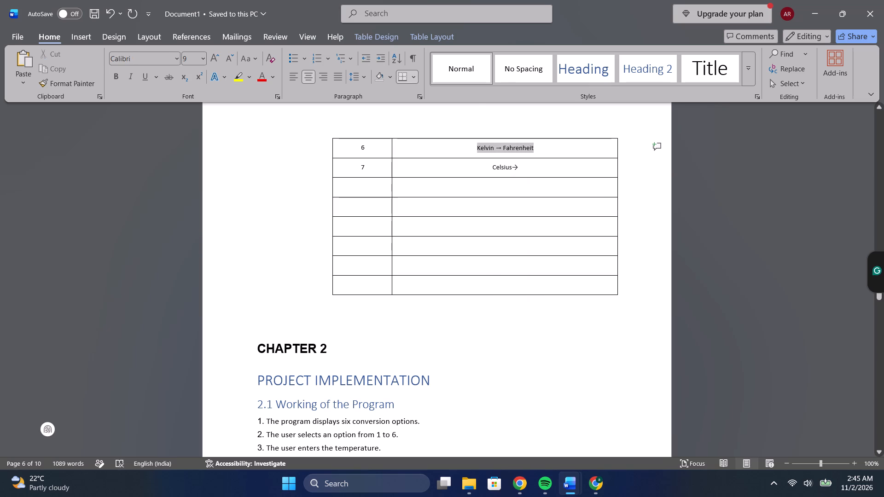
pyautogui.moveTo(475, 149); pyautogui.dragTo(471, 149)
pyautogui.hotkey('ctrl', 'c')
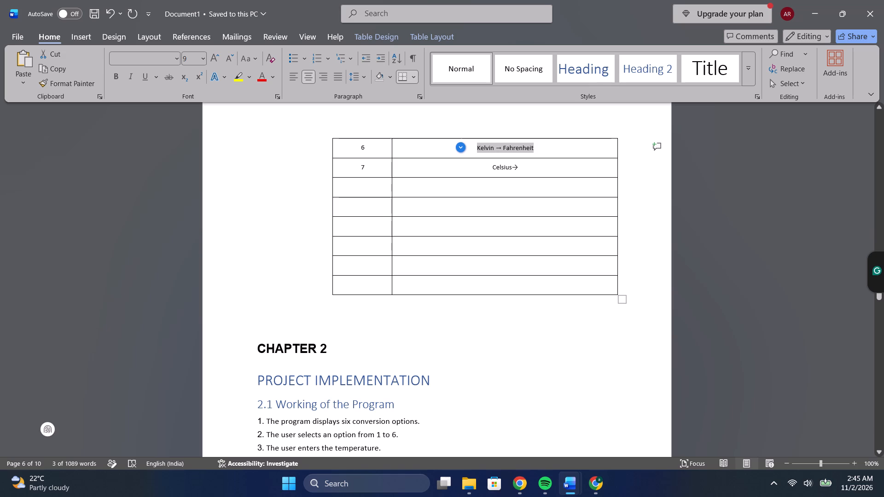
pyautogui.click(518, 171)
pyautogui.moveTo(518, 167); pyautogui.dragTo(500, 169)
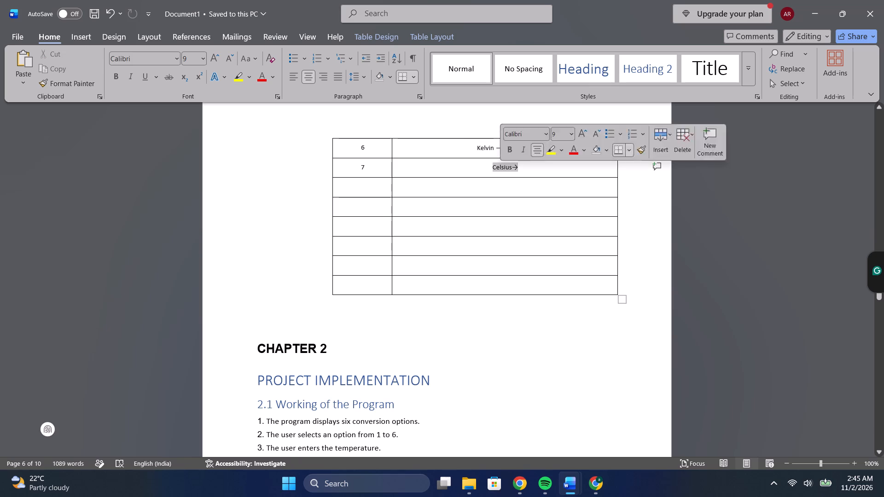
pyautogui.hotkey('ctrl', 'v')
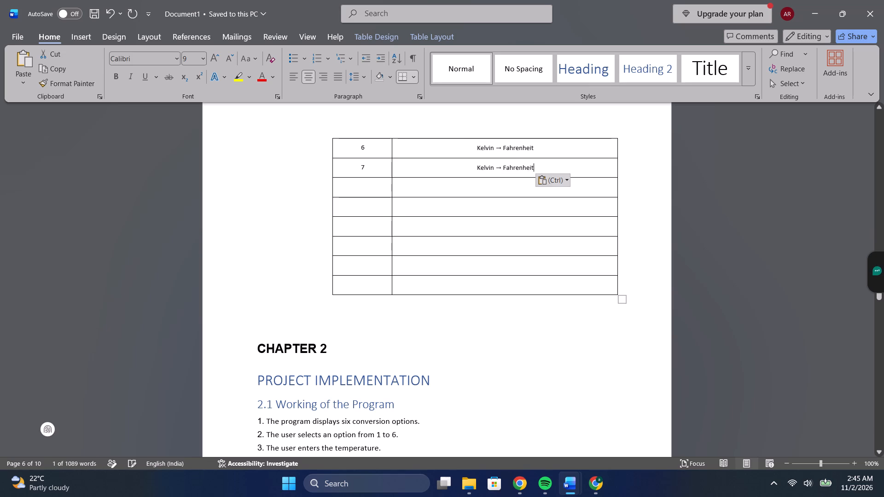
# Change the source unit in row 7 of the features table to Celsius.
pyautogui.click(493, 167)
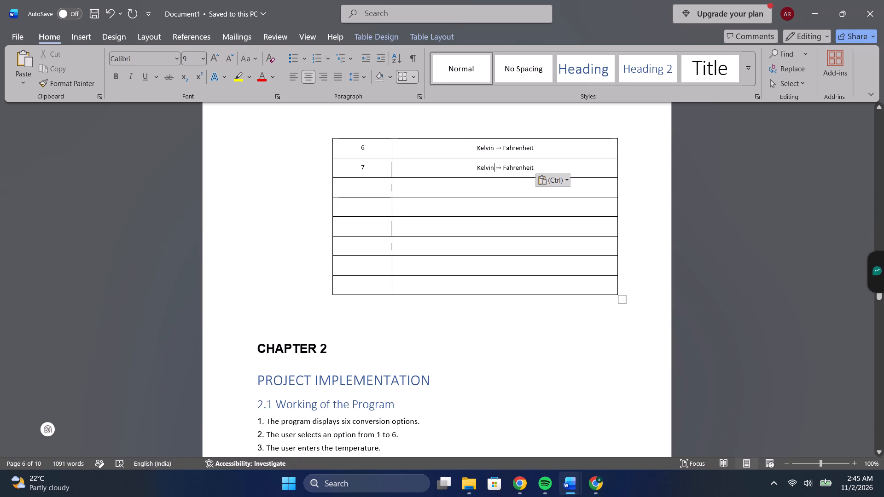
pyautogui.press('BackSpace')
pyautogui.press('BackSpace')
pyautogui.press('BackSpace')
pyautogui.press('BackSpace')
pyautogui.press('BackSpace')
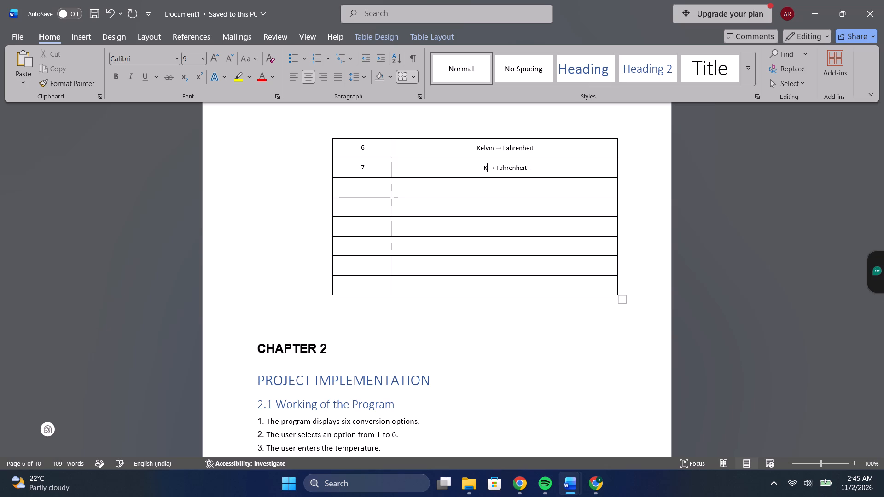
pyautogui.press('BackSpace')
pyautogui.press('c')
pyautogui.press('BackSpace')
pyautogui.write('Cel')
pyautogui.write('sius')
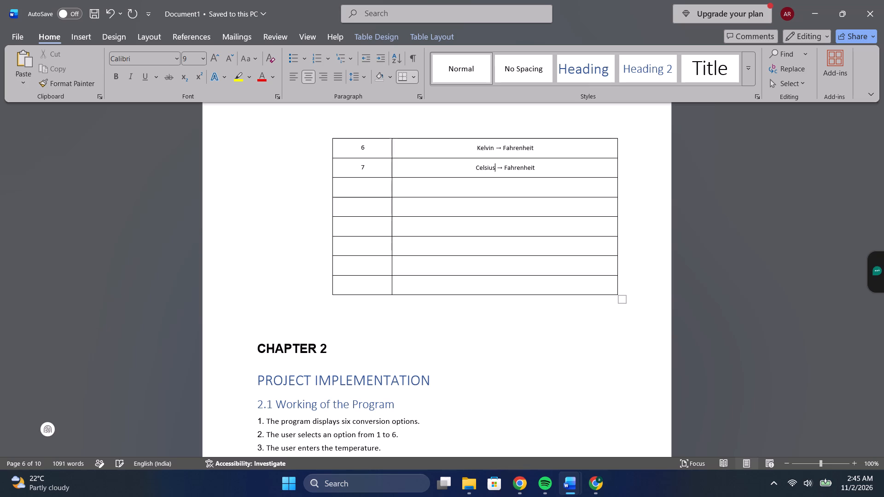
# Change the target unit after the arrow in row 7 to Rankine.
pyautogui.press('Right')
pyautogui.press('Right')
pyautogui.press('Right')
pyautogui.press('Right')
pyautogui.press('Right')
pyautogui.press('Right')
pyautogui.press('Right')
pyautogui.press('Right')
pyautogui.press('Right')
pyautogui.press('Right')
pyautogui.press('Right')
pyautogui.press('Right')
pyautogui.press('Right')
pyautogui.press('BackSpace')
pyautogui.press('BackSpace')
pyautogui.press('BackSpace')
pyautogui.press('BackSpace')
pyautogui.press('BackSpace')
pyautogui.press('BackSpace')
pyautogui.press('BackSpace')
pyautogui.press('BackSpace')
pyautogui.press('BackSpace')
pyautogui.press('BackSpace')
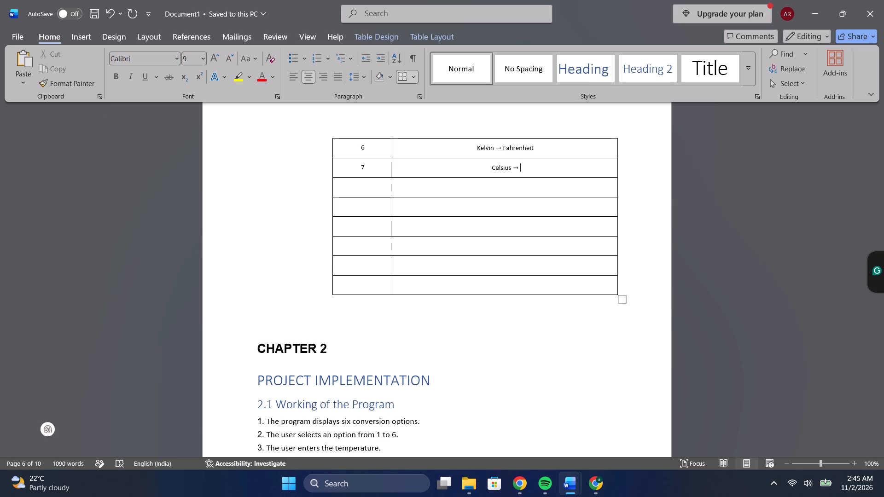
pyautogui.write('Rank')
pyautogui.write('ine')
# Enter 8 as the option number in the first blank row below Celsius → Rankine.
pyautogui.click(356, 186)
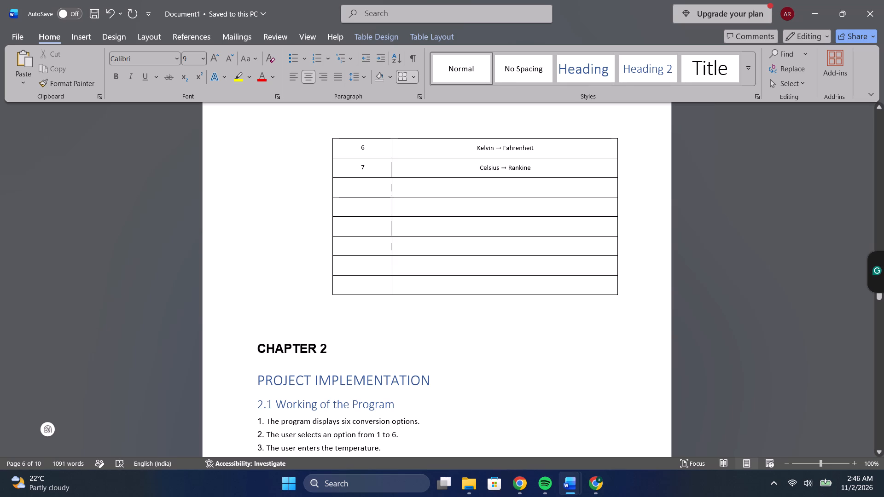
pyautogui.tripleClick(365, 192)
pyautogui.doubleClick(365, 191)
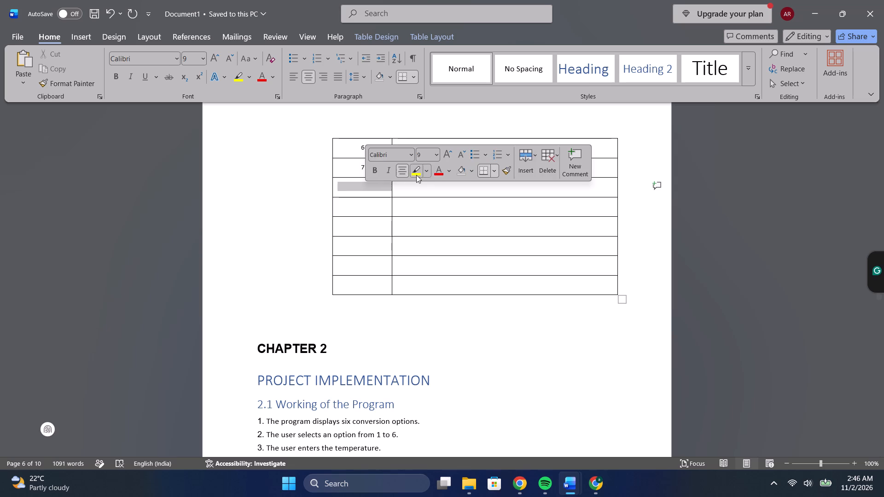
pyautogui.click(476, 196)
pyautogui.click(372, 185)
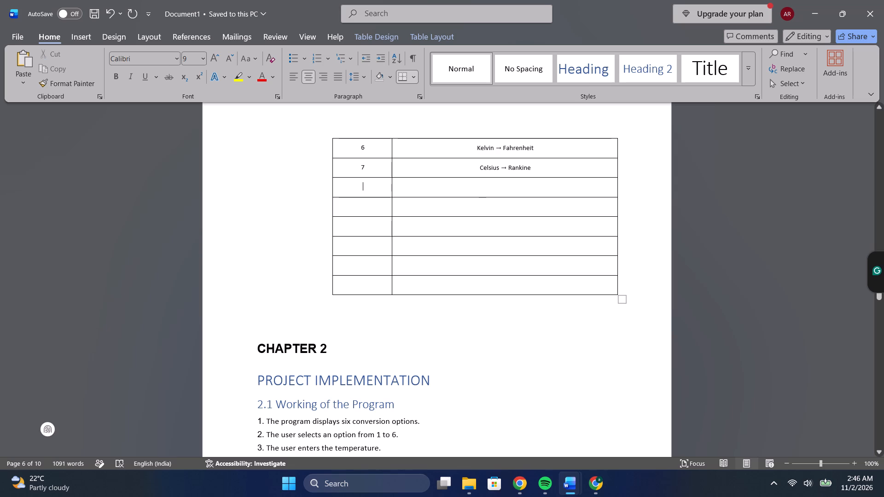
pyautogui.press('8')
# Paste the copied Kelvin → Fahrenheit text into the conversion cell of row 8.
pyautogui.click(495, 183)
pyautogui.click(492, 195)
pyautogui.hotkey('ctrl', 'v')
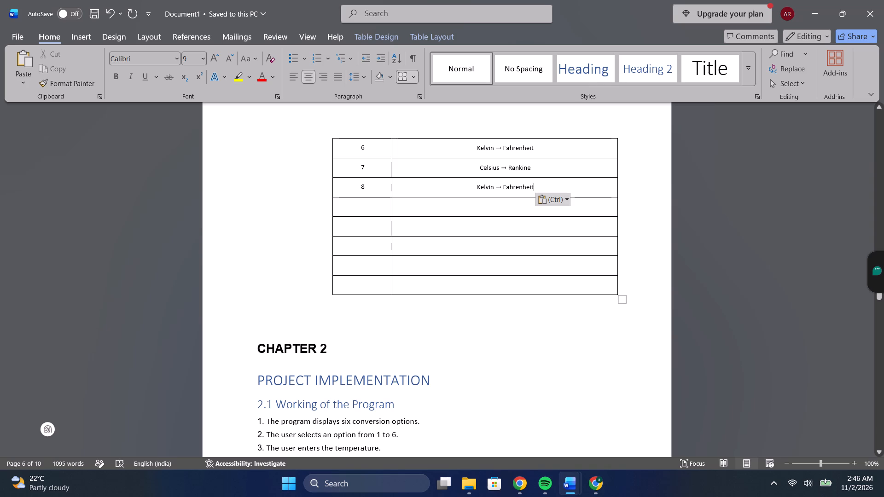
# Replace row 8's conversion text with a copy of row 7's Celsius → Rankine.
pyautogui.click(547, 167)
pyautogui.moveTo(541, 163); pyautogui.dragTo(535, 163)
pyautogui.moveTo(534, 167); pyautogui.dragTo(489, 170)
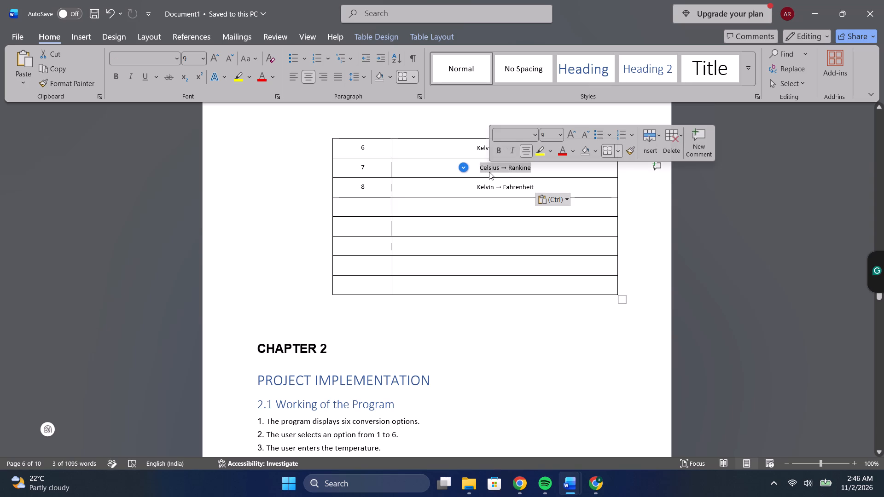
pyautogui.hotkey('ctrl', 'c')
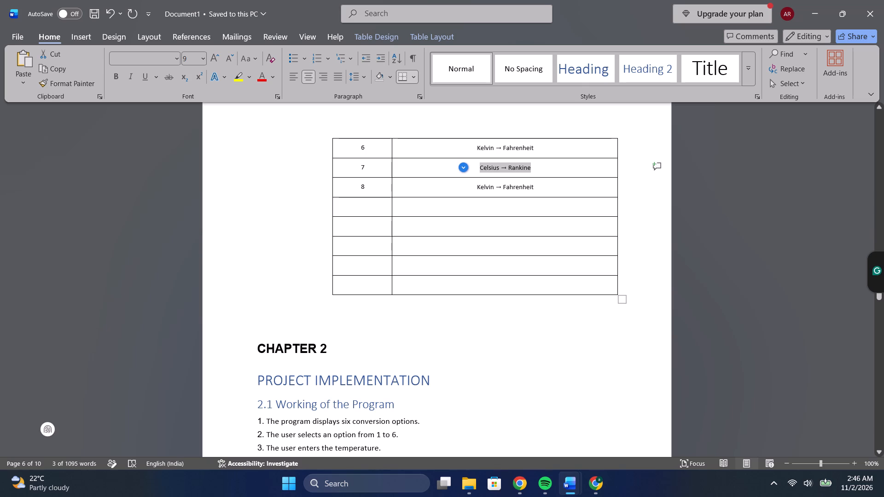
pyautogui.click(542, 185)
pyautogui.moveTo(541, 185); pyautogui.dragTo(489, 195)
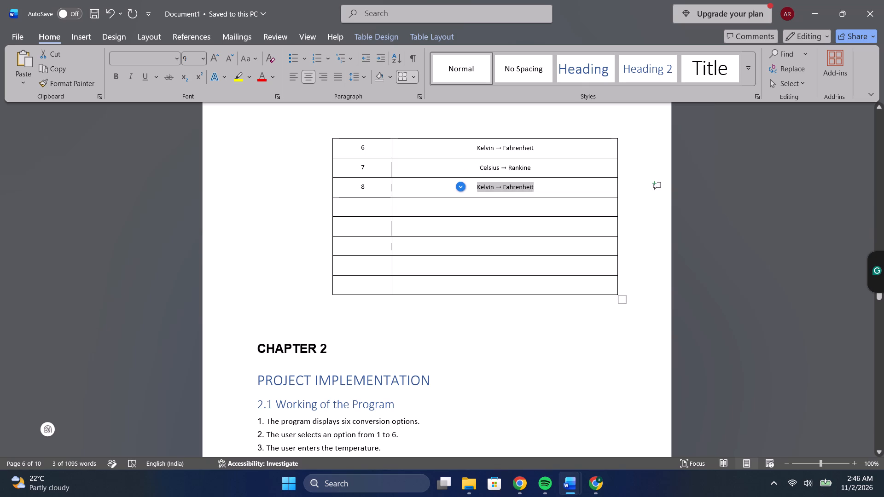
pyautogui.hotkey('ctrl', 'v')
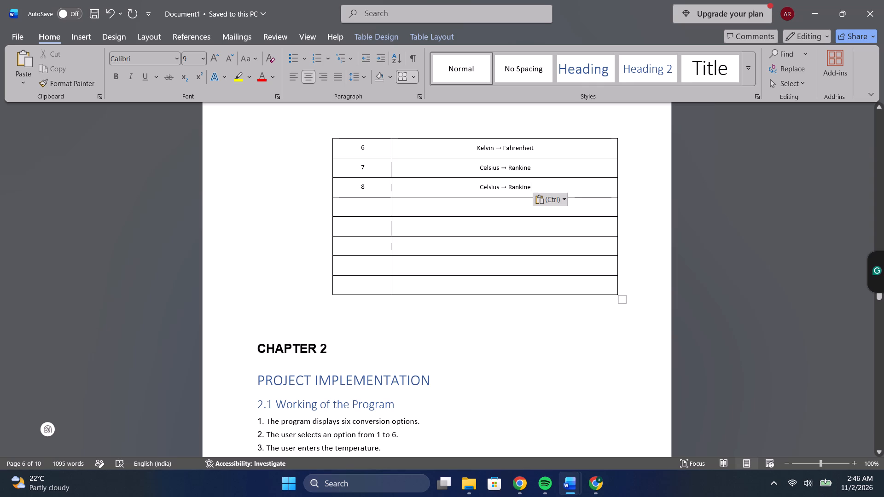
# Replace the source unit before the arrow in row 8 with Rankine copied from the same cell.
pyautogui.click(539, 185)
pyautogui.moveTo(536, 184); pyautogui.dragTo(527, 185)
pyautogui.moveTo(527, 185); pyautogui.dragTo(510, 185)
pyautogui.tripleClick(510, 185)
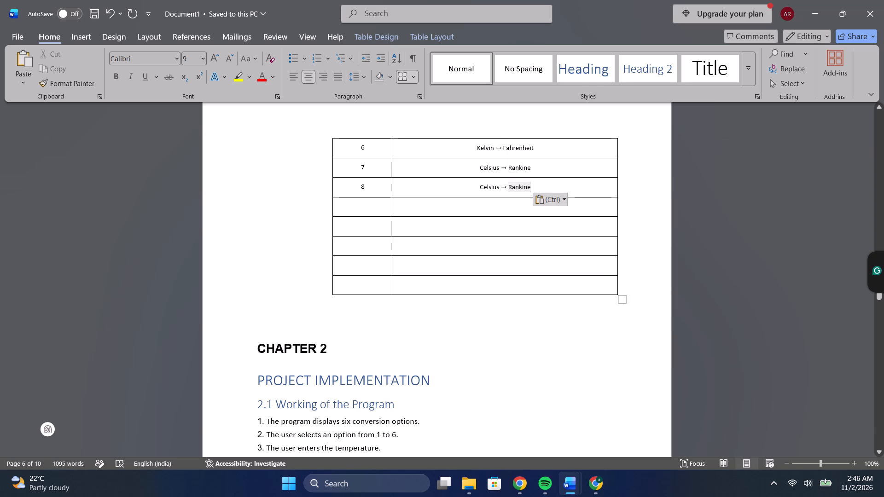
pyautogui.click(508, 195)
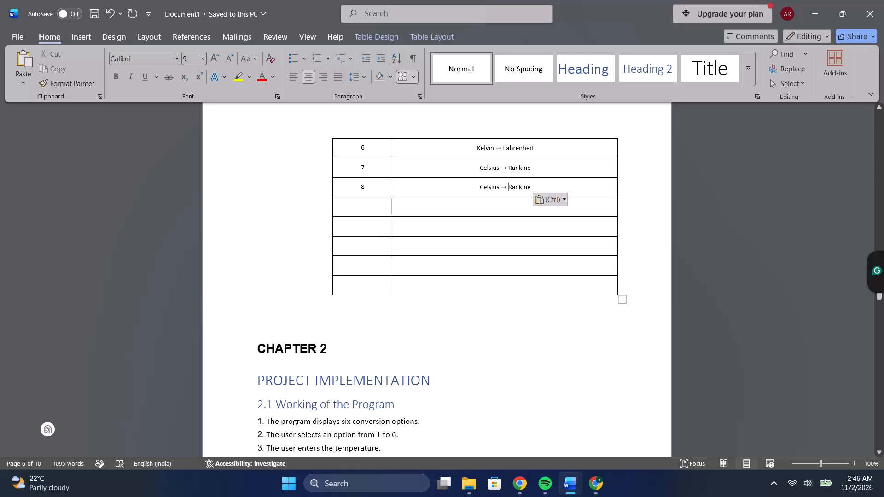
pyautogui.moveTo(533, 185); pyautogui.dragTo(511, 187)
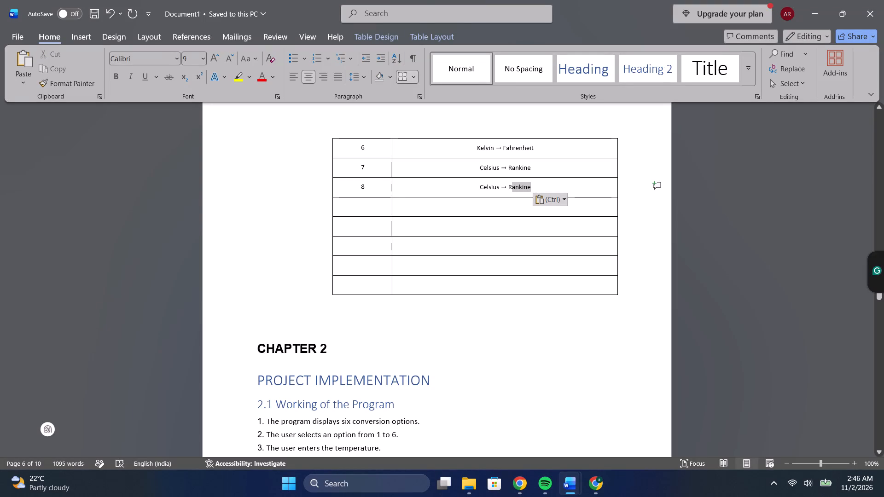
pyautogui.moveTo(511, 187); pyautogui.dragTo(506, 185)
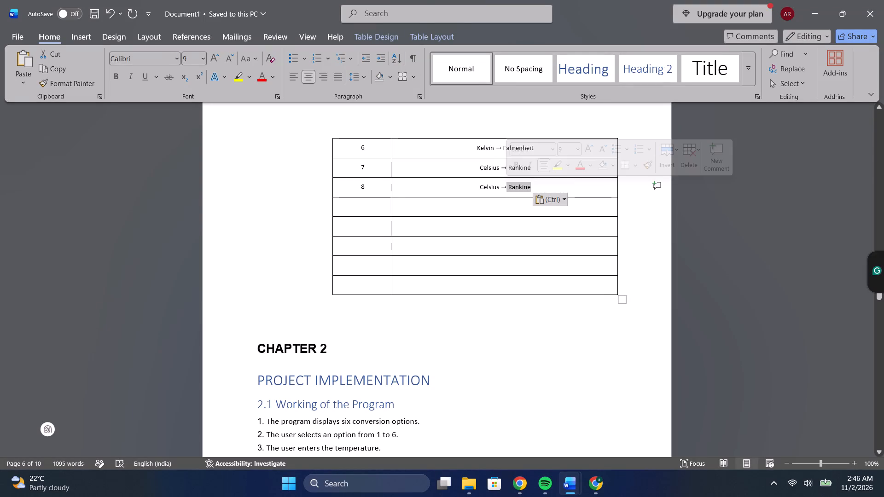
pyautogui.hotkey('ctrl', 'c')
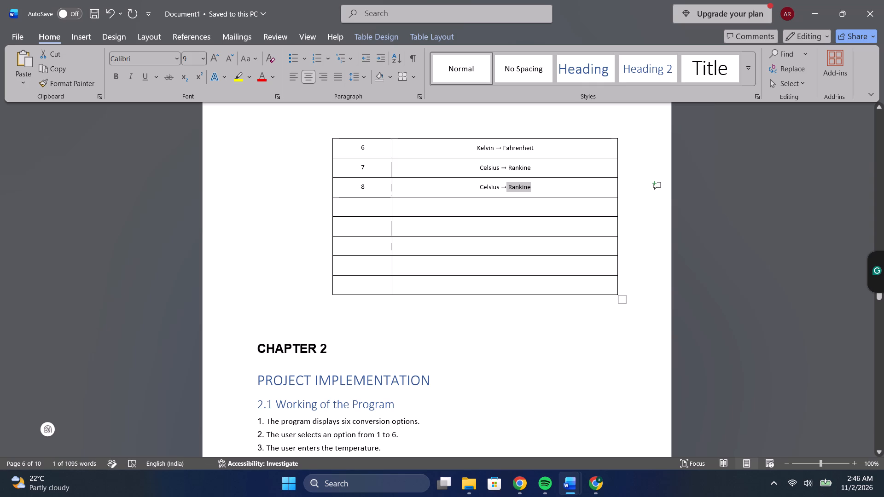
pyautogui.click(506, 248)
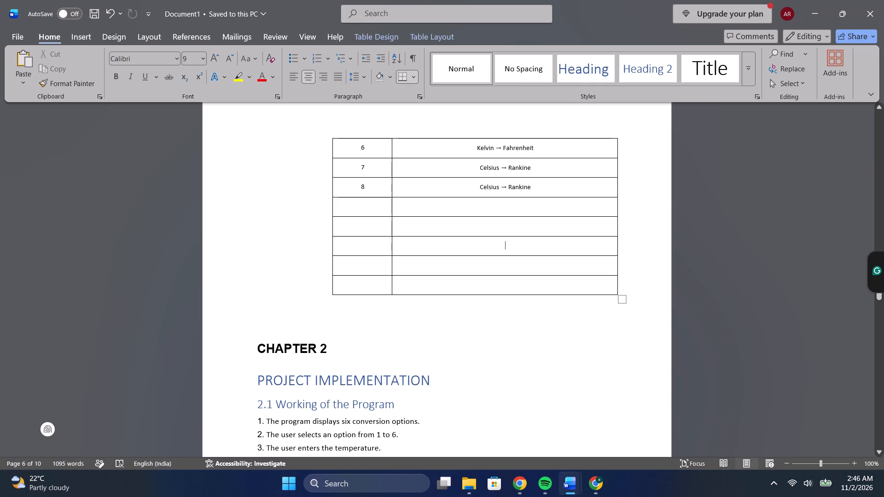
pyautogui.moveTo(499, 189); pyautogui.dragTo(480, 186)
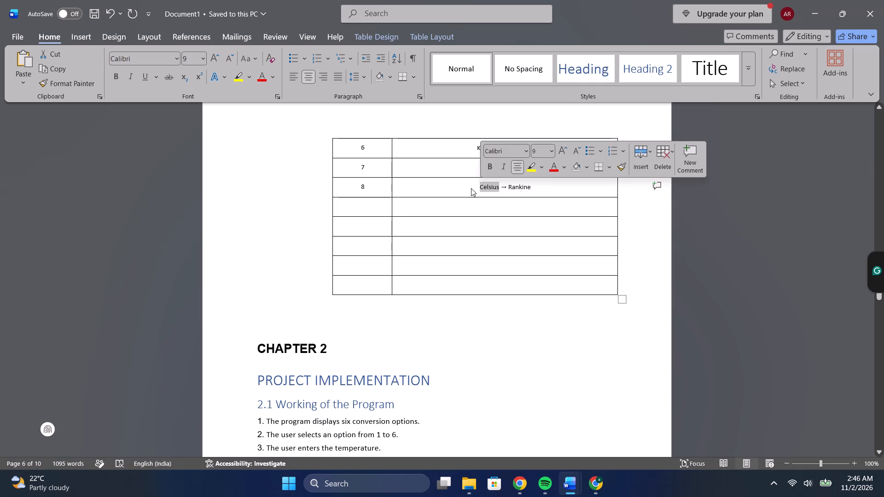
pyautogui.hotkey('ctrl', 'v')
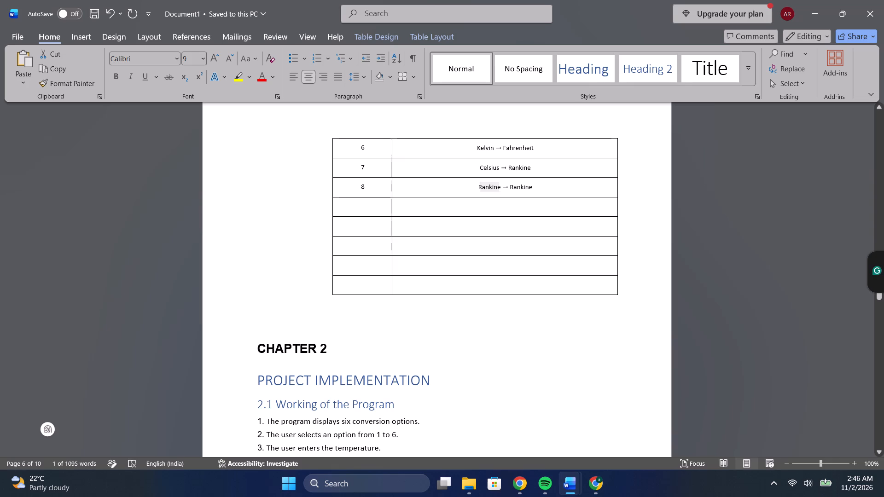
# Replace the target unit after the arrow in row 8 with Celsius copied from row 7.
pyautogui.moveTo(534, 186); pyautogui.dragTo(528, 190)
pyautogui.click(497, 168)
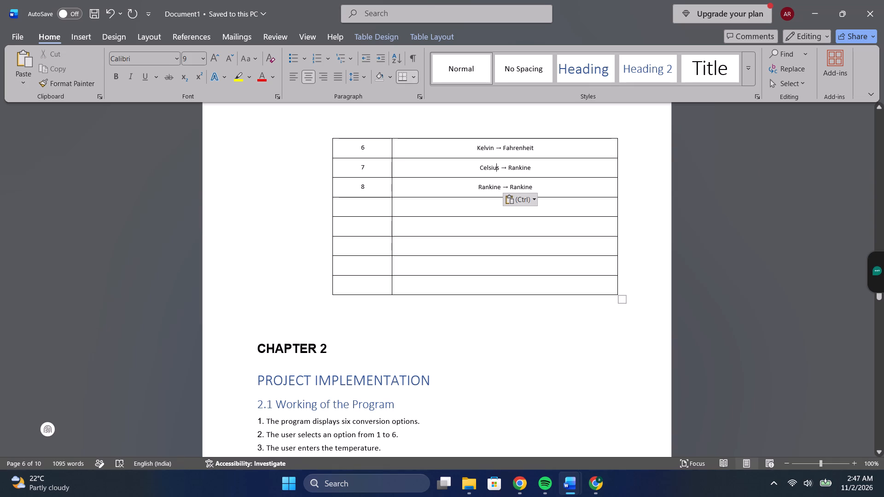
pyautogui.click(502, 166)
pyautogui.moveTo(498, 168); pyautogui.dragTo(483, 168)
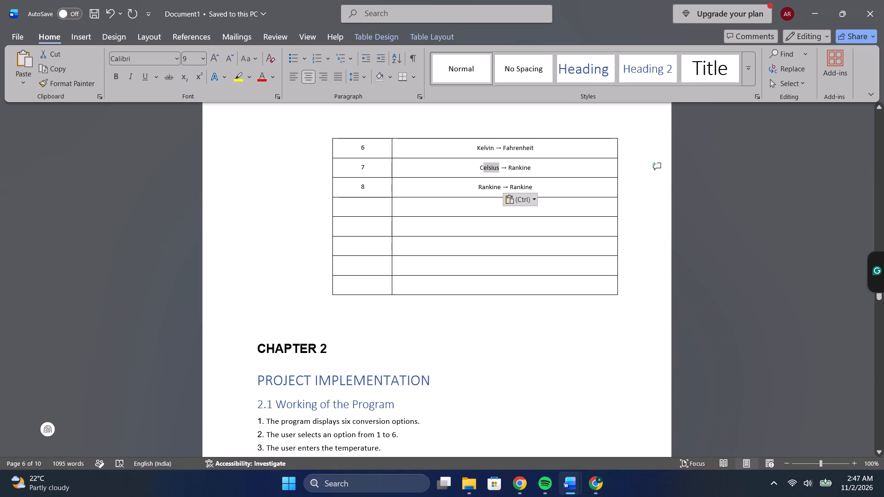
pyautogui.moveTo(483, 168); pyautogui.dragTo(479, 168)
pyautogui.hotkey('ctrl', 'v')
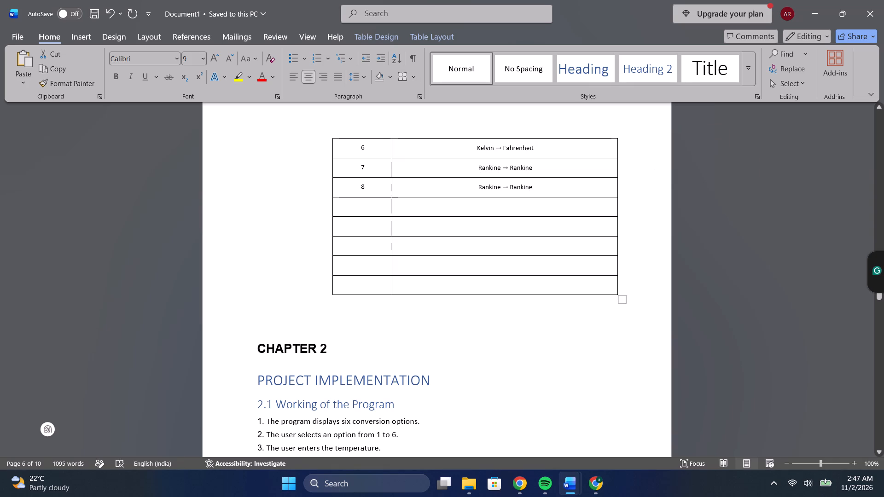
pyautogui.hotkey('ctrl', 'z')
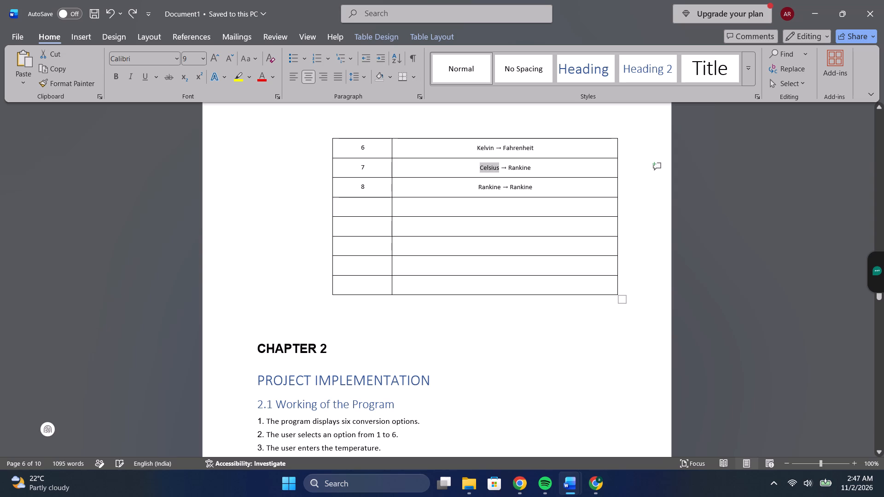
pyautogui.hotkey('ctrl', 'c')
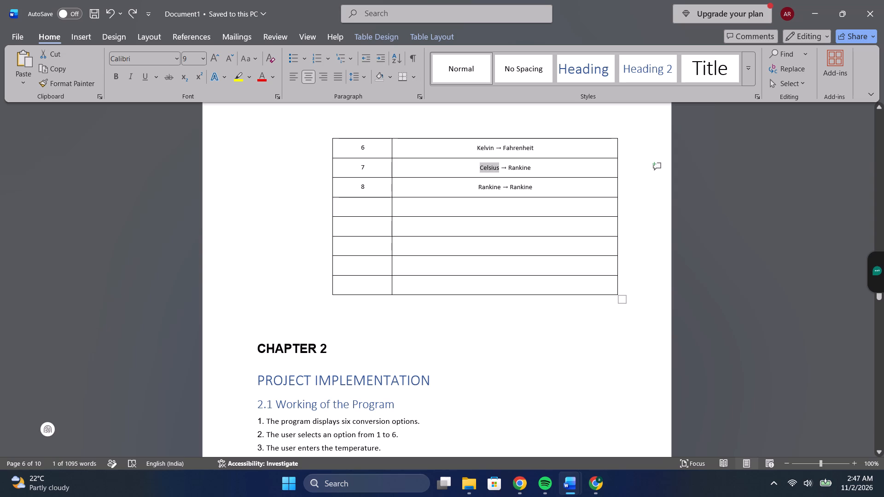
pyautogui.doubleClick(535, 187)
pyautogui.moveTo(536, 187); pyautogui.dragTo(525, 188)
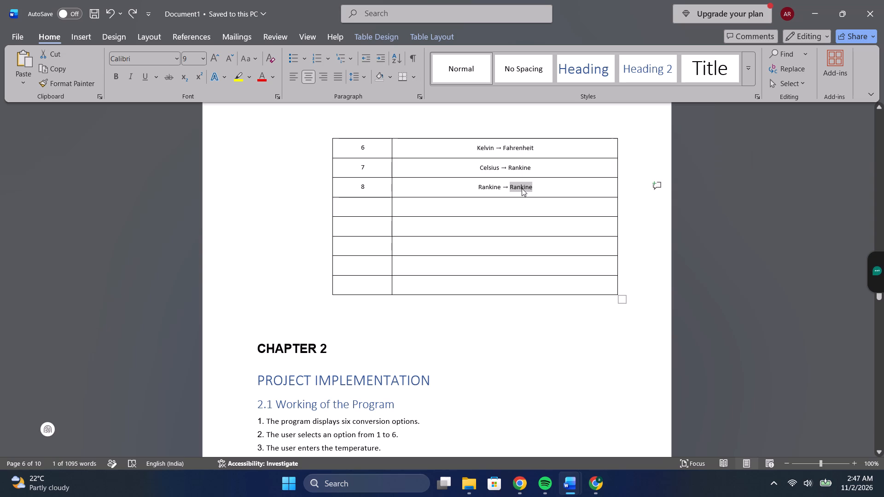
pyautogui.hotkey('ctrl', 'v')
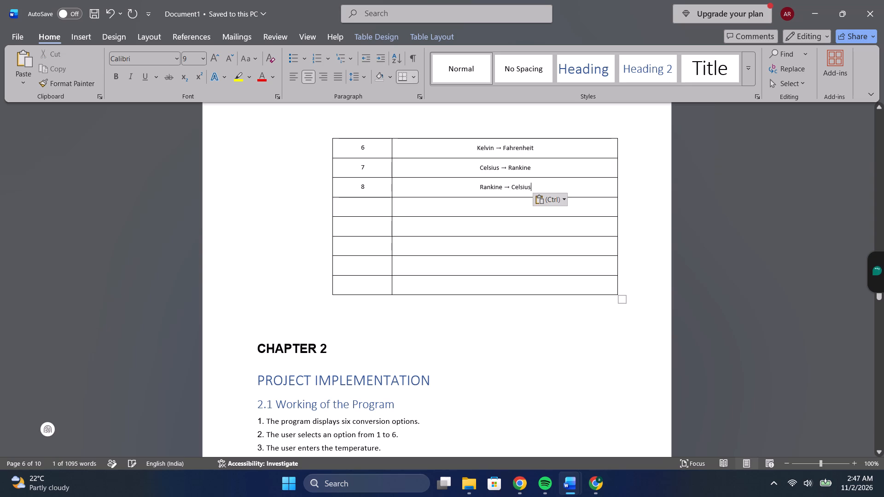
# Enter 9 as the option number in the first blank row below row 8.
pyautogui.tripleClick(360, 205)
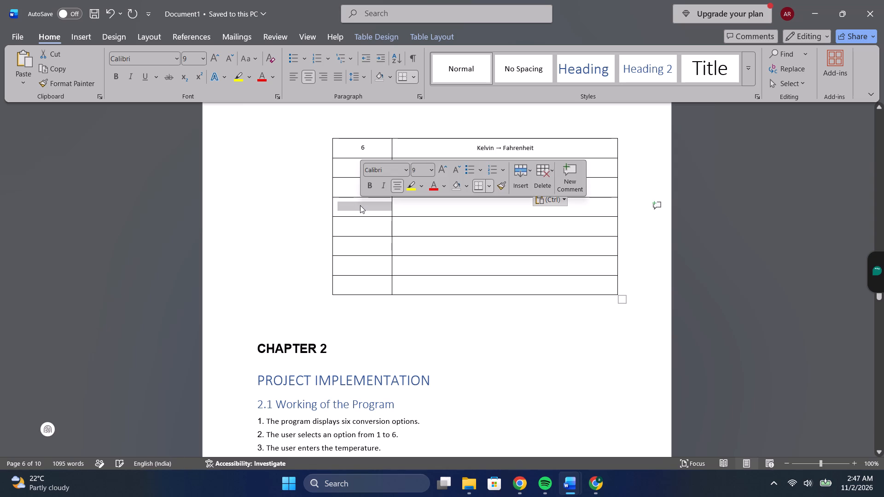
pyautogui.press('9')
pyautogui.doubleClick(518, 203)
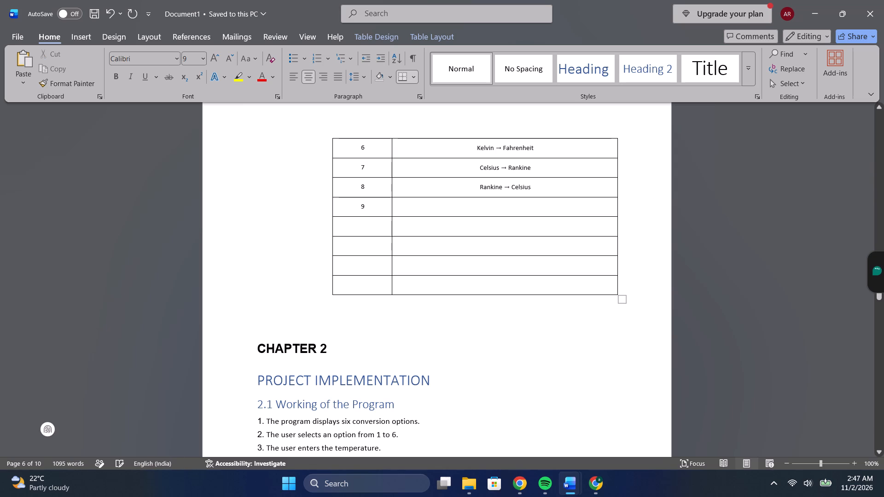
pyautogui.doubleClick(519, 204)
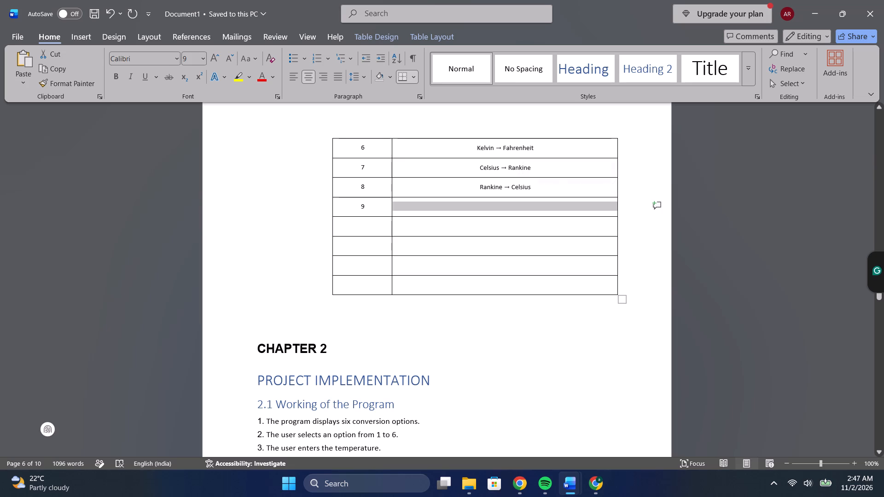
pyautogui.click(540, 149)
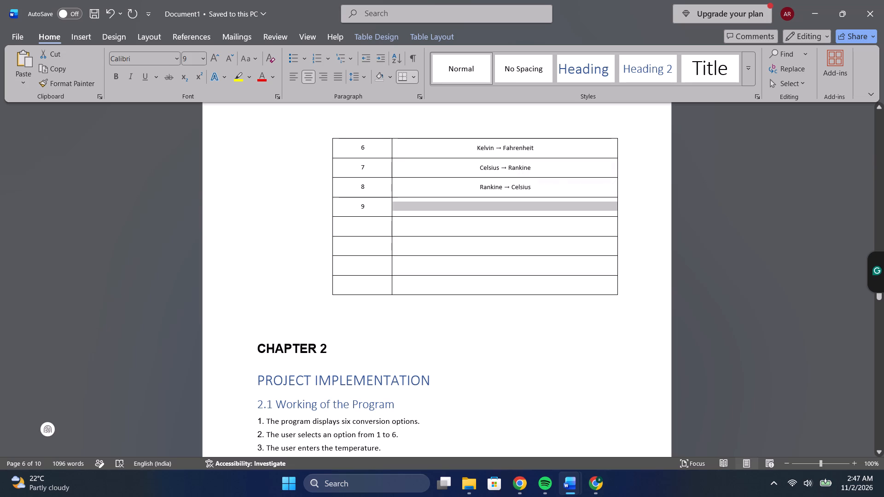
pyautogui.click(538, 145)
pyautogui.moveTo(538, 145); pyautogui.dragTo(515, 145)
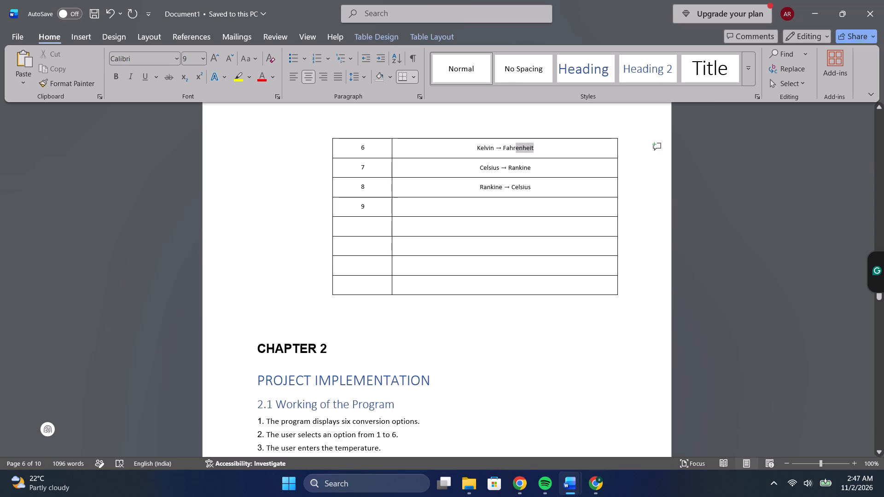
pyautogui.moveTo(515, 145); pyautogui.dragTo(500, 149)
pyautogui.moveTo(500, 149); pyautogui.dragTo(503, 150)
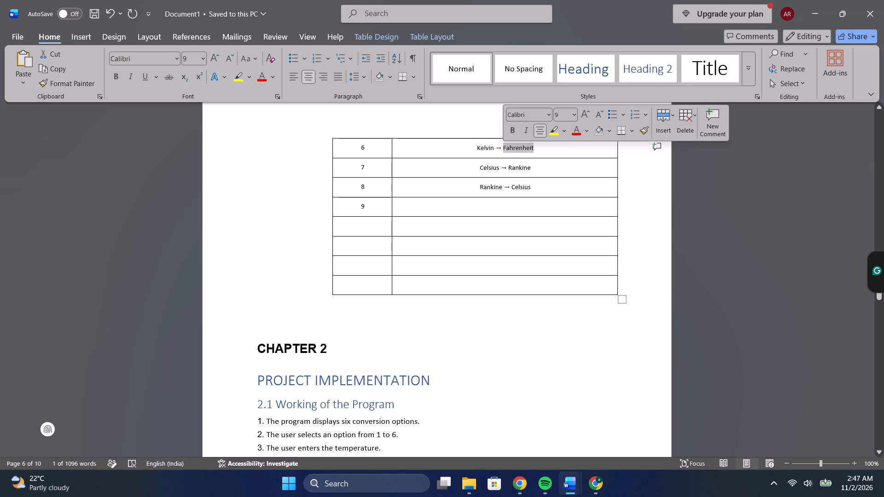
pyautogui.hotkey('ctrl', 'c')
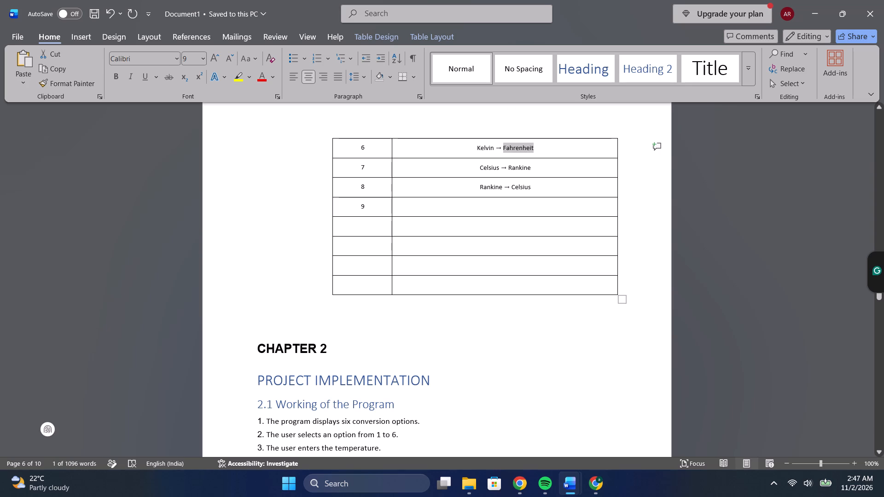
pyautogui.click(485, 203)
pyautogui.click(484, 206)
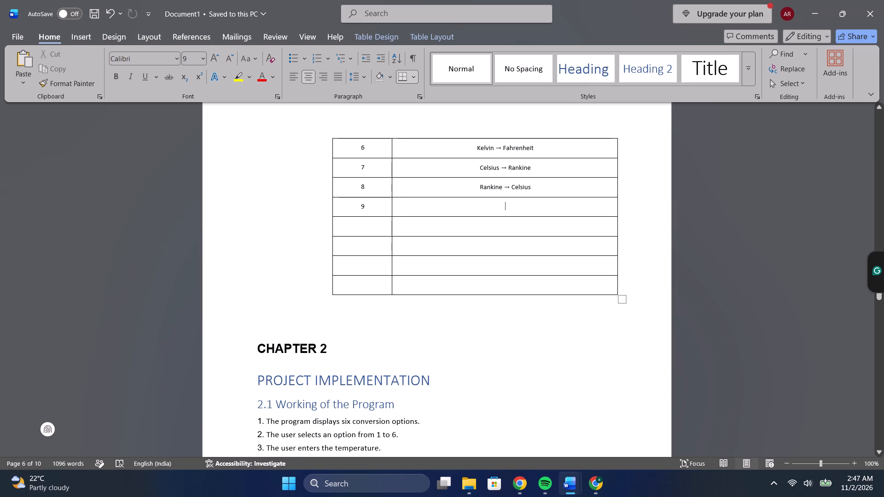
# Copy row 8's Rankine → Celsius text into the conversion cell of row 9.
pyautogui.moveTo(536, 185); pyautogui.dragTo(478, 185)
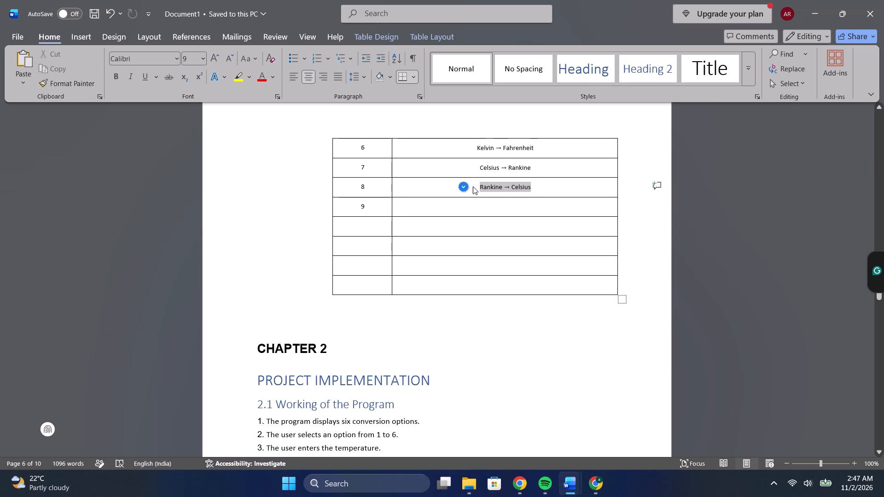
pyautogui.hotkey('ctrl', 'c')
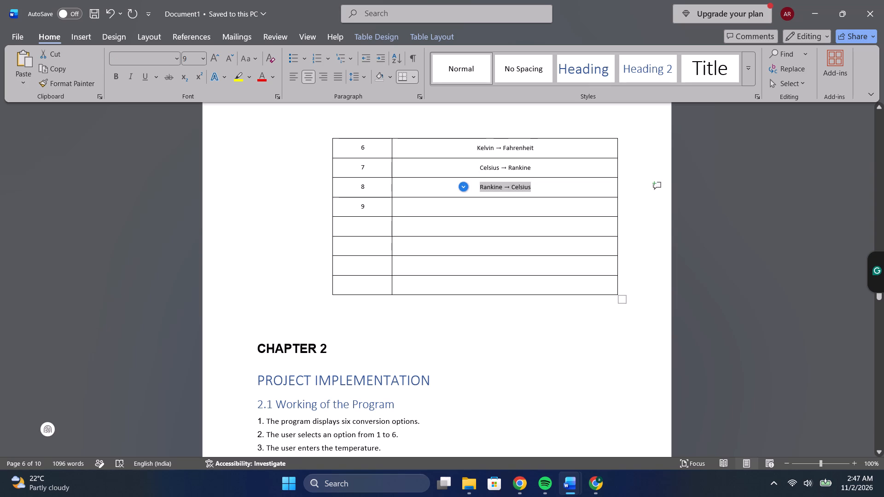
pyautogui.click(479, 205)
pyautogui.hotkey('ctrl', 'v')
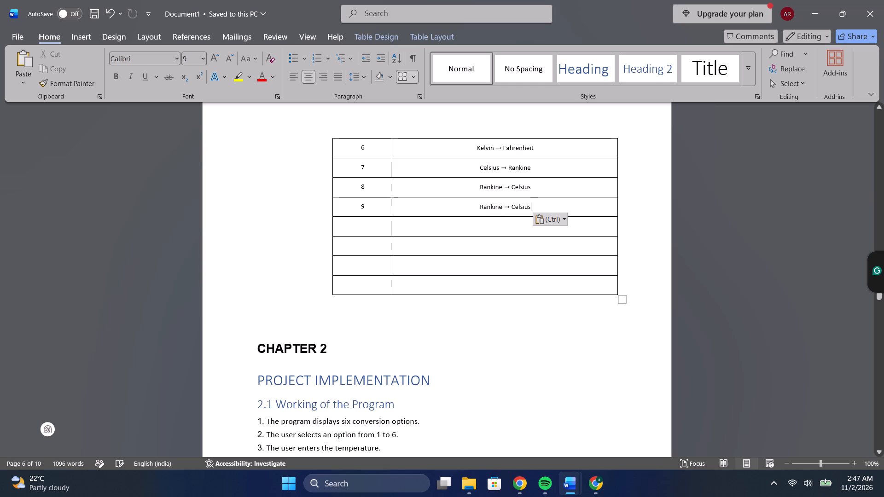
# Replace the source unit before the arrow in row 9 with Fahrenheit copied from row 6.
pyautogui.moveTo(537, 149); pyautogui.dragTo(518, 146)
pyautogui.moveTo(518, 146); pyautogui.dragTo(492, 148)
pyautogui.moveTo(492, 148); pyautogui.dragTo(502, 149)
pyautogui.tripleClick(506, 148)
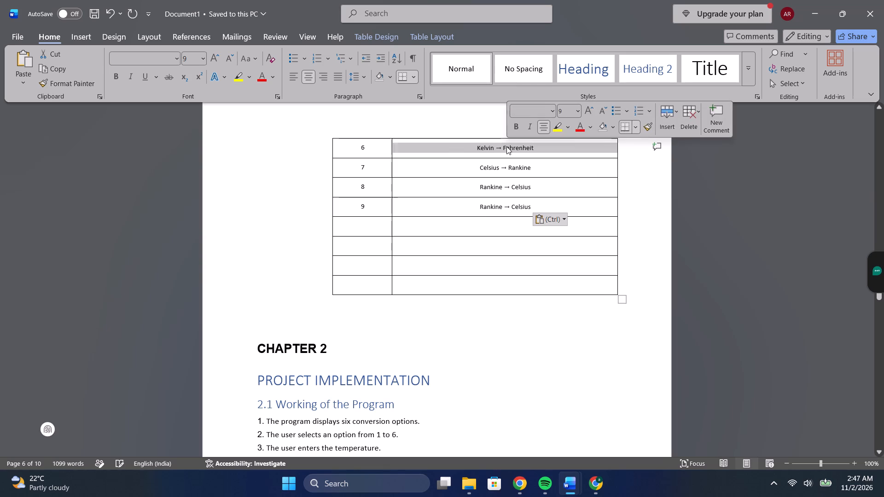
pyautogui.tripleClick(506, 146)
pyautogui.click(510, 145)
pyautogui.click(512, 145)
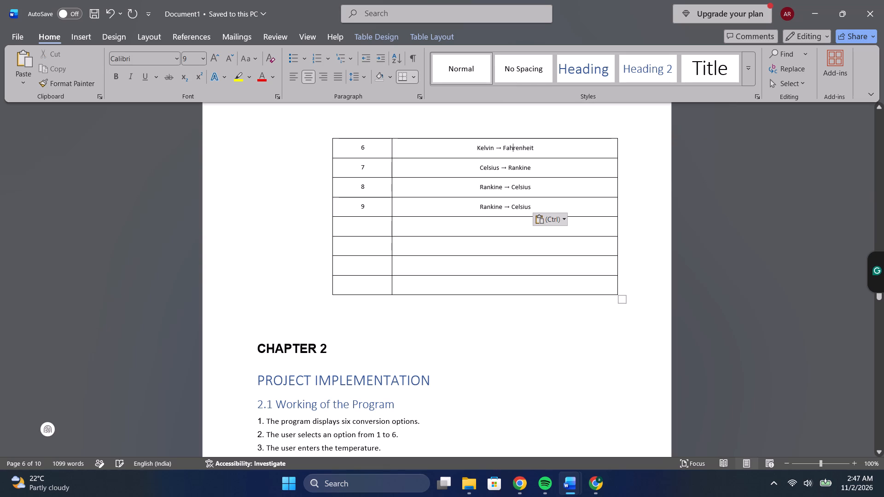
pyautogui.click(537, 146)
pyautogui.moveTo(537, 147); pyautogui.dragTo(512, 147)
pyautogui.moveTo(512, 147); pyautogui.dragTo(502, 149)
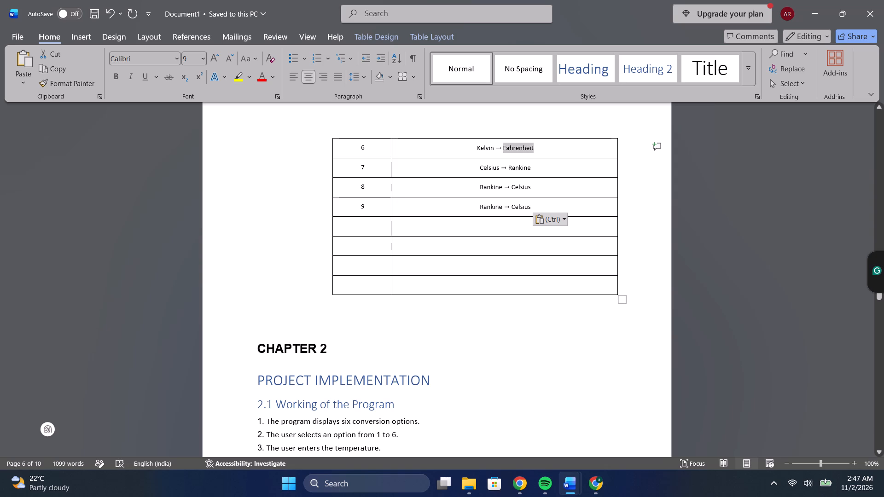
pyautogui.hotkey('ctrl', 'c')
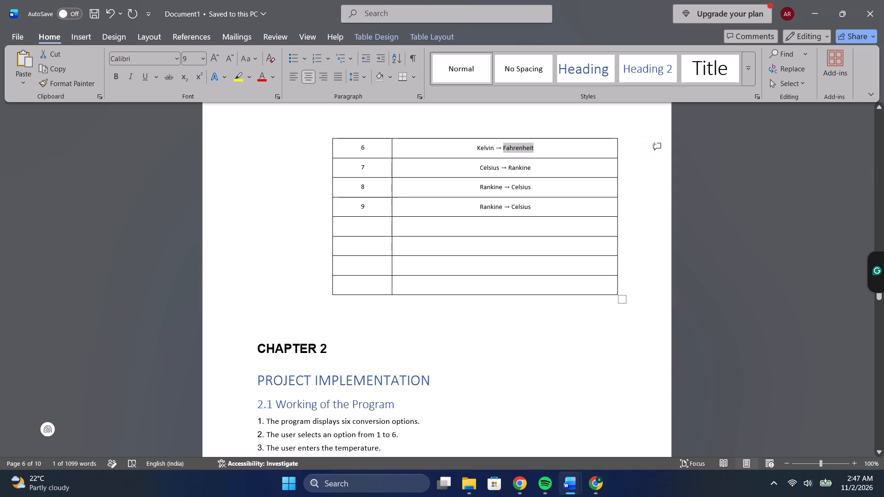
pyautogui.moveTo(501, 207); pyautogui.dragTo(483, 205)
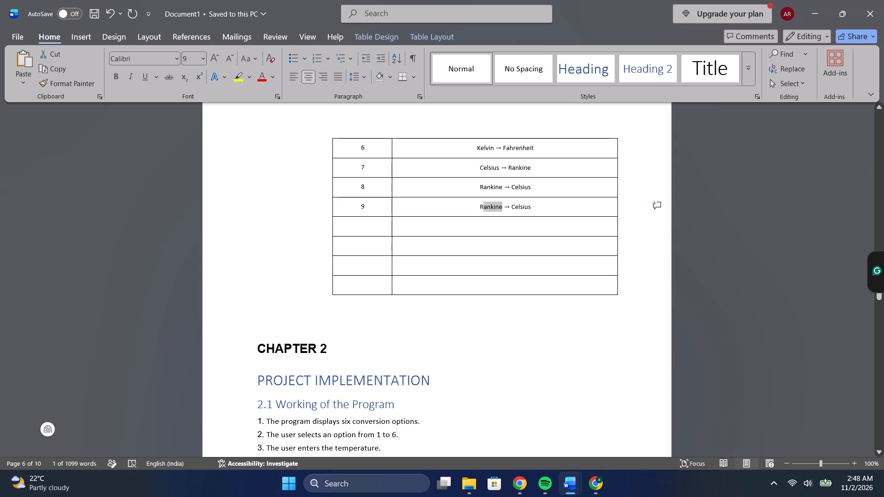
pyautogui.moveTo(483, 205); pyautogui.dragTo(480, 203)
pyautogui.click(480, 203)
pyautogui.moveTo(502, 207); pyautogui.dragTo(502, 208)
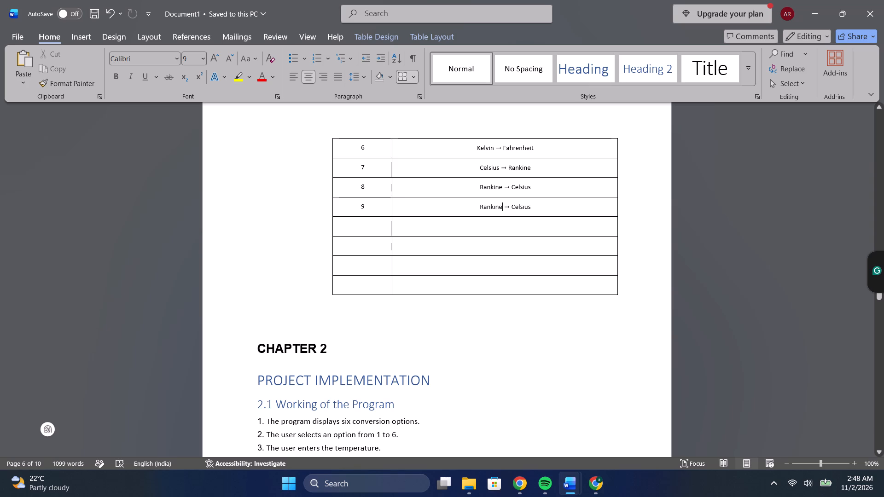
pyautogui.moveTo(502, 208); pyautogui.dragTo(481, 205)
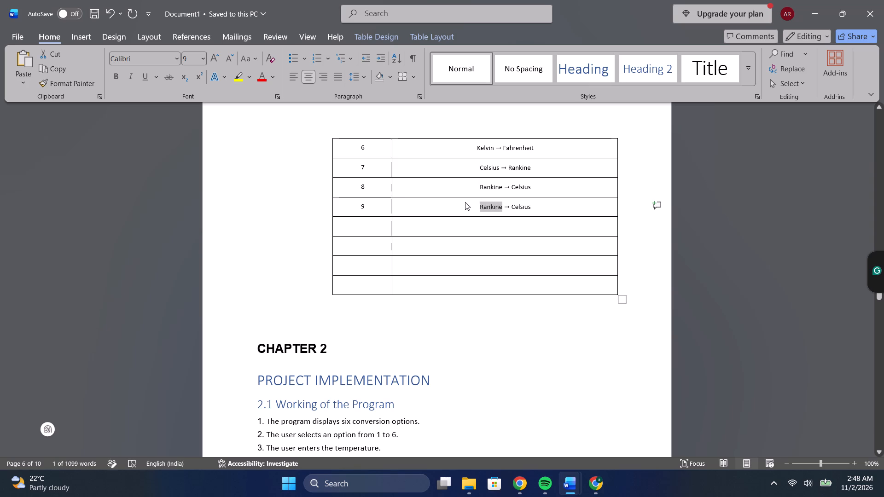
pyautogui.hotkey('ctrl', 'v')
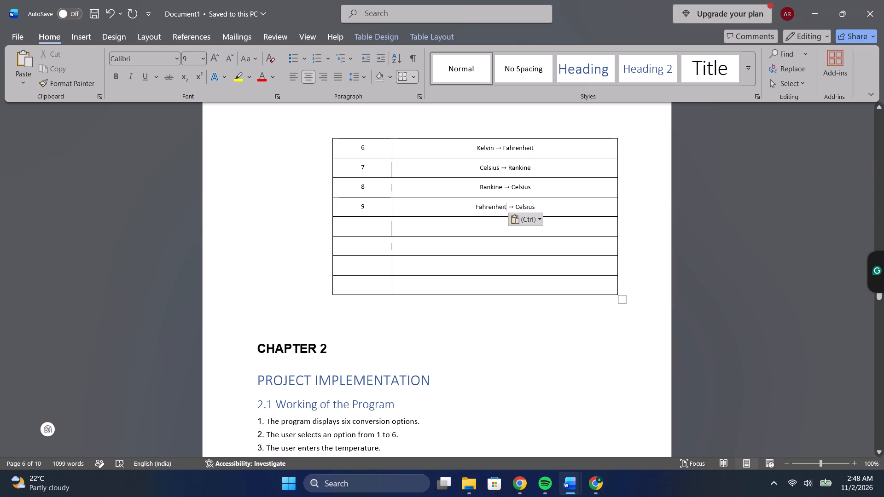
pyautogui.click(552, 207)
# Replace the target unit after the arrow in row 9 with Rankine copied from row 8.
pyautogui.moveTo(501, 188); pyautogui.dragTo(477, 186)
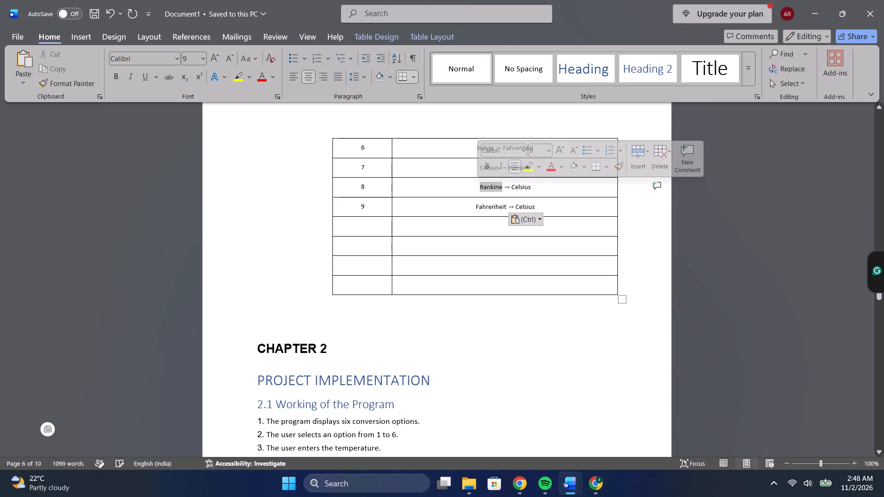
pyautogui.hotkey('ctrl', 'c')
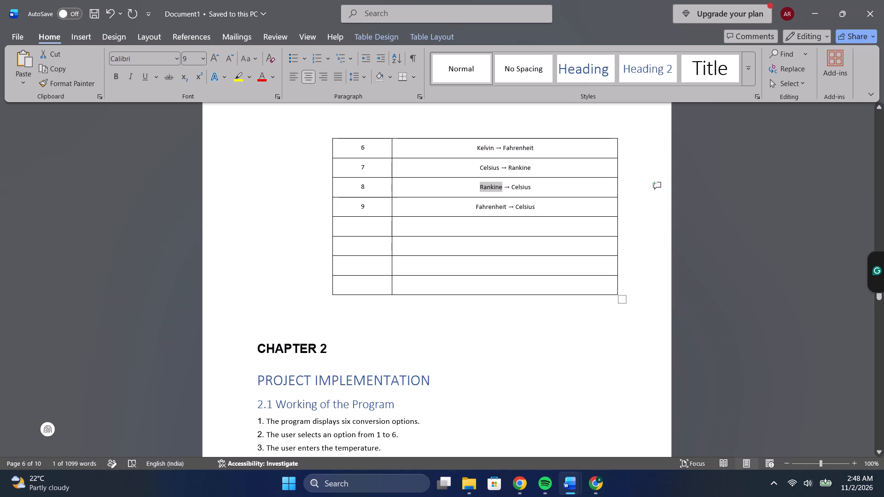
pyautogui.moveTo(536, 207); pyautogui.dragTo(520, 208)
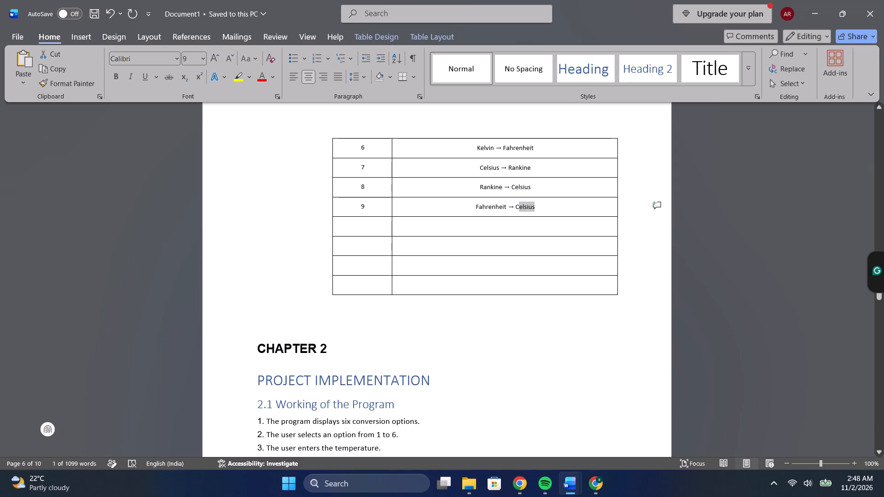
pyautogui.moveTo(520, 208); pyautogui.dragTo(516, 208)
pyautogui.hotkey('ctrl', 'v')
pyautogui.click(497, 222)
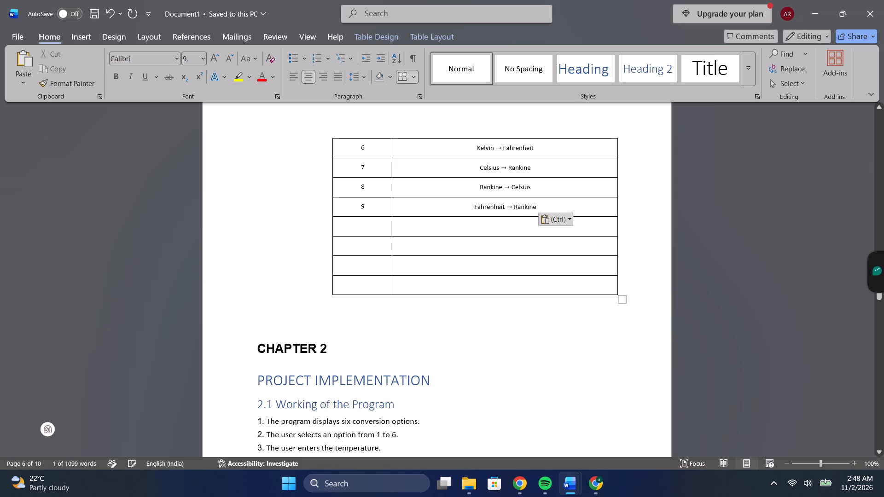
# Copy row 9's Fahrenheit → Rankine text into the conversion cell of the blank row below it.
pyautogui.moveTo(548, 205); pyautogui.dragTo(488, 206)
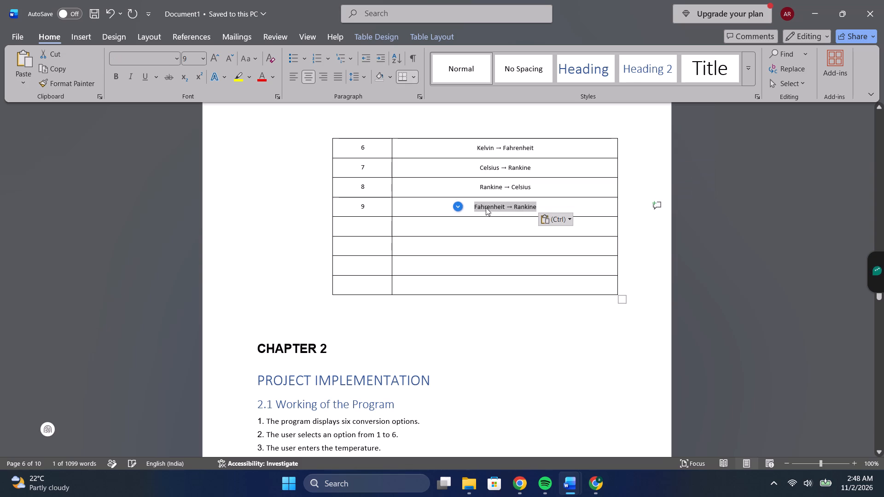
pyautogui.hotkey('ctrl', 'c')
pyautogui.tripleClick(488, 223)
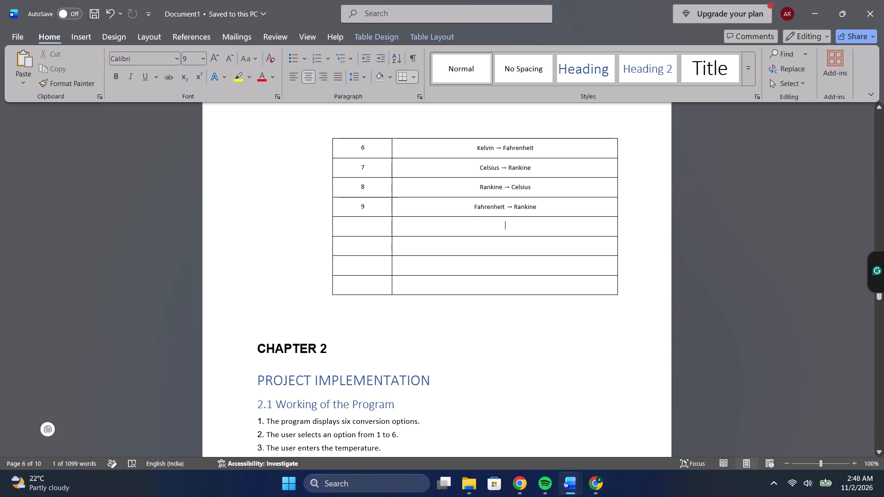
pyautogui.hotkey('ctrl', 'v')
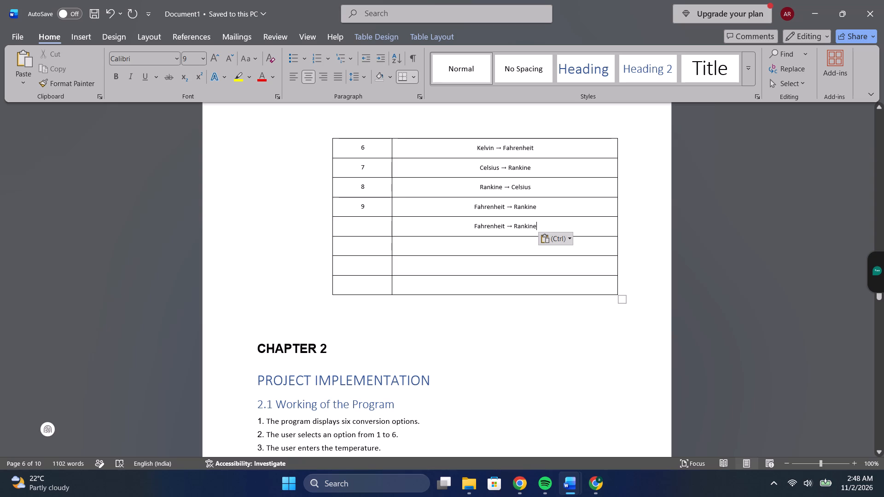
# Replace the source unit before the arrow in the row below row 9 with Rankine copied from row 9.
pyautogui.moveTo(535, 205); pyautogui.dragTo(514, 205)
pyautogui.hotkey('ctrl', 'c')
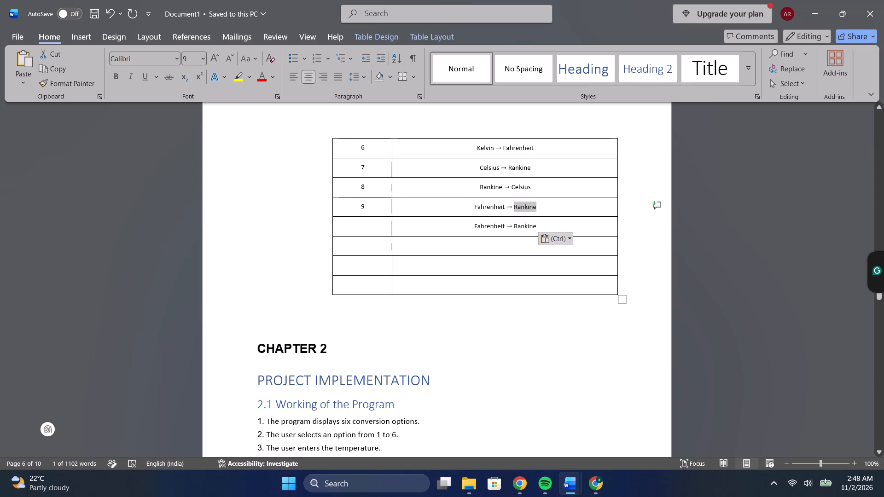
pyautogui.moveTo(506, 226); pyautogui.dragTo(484, 225)
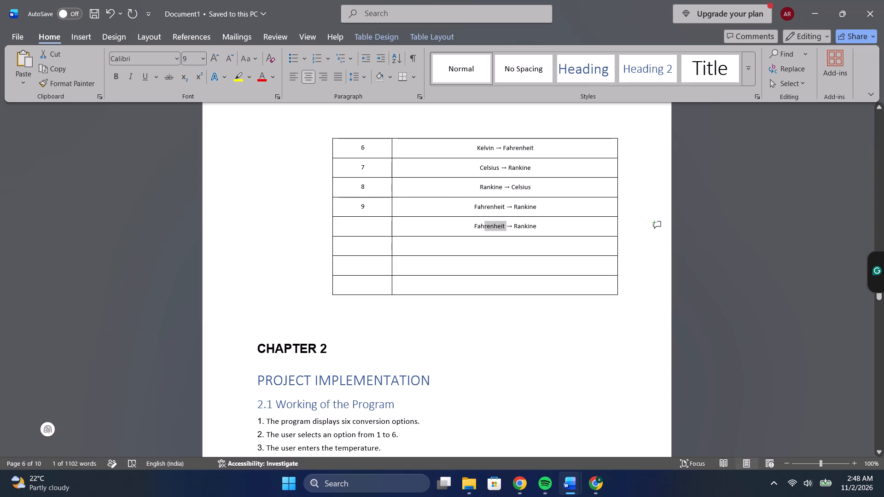
pyautogui.moveTo(484, 225); pyautogui.dragTo(470, 228)
pyautogui.hotkey('ctrl', 'v')
# Replace the target unit after the arrow in the row below row 9 with Fahrenheit copied from row 9.
pyautogui.moveTo(507, 205); pyautogui.dragTo(478, 205)
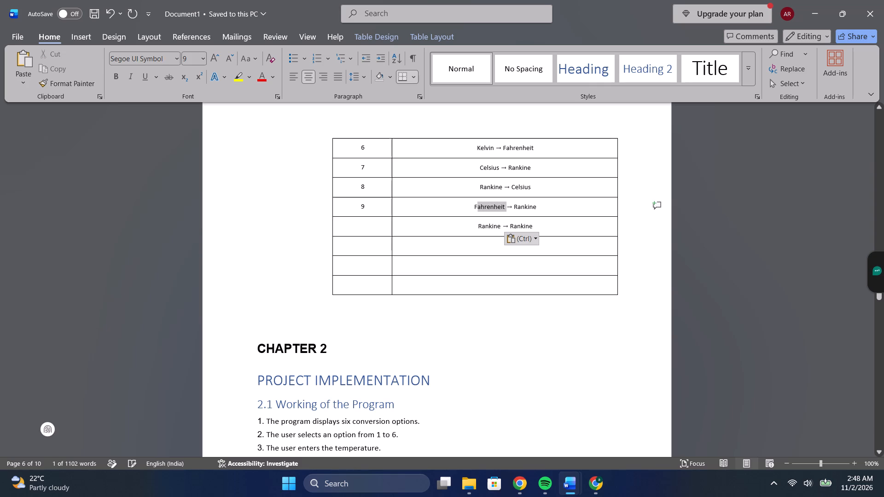
pyautogui.moveTo(478, 205); pyautogui.dragTo(476, 206)
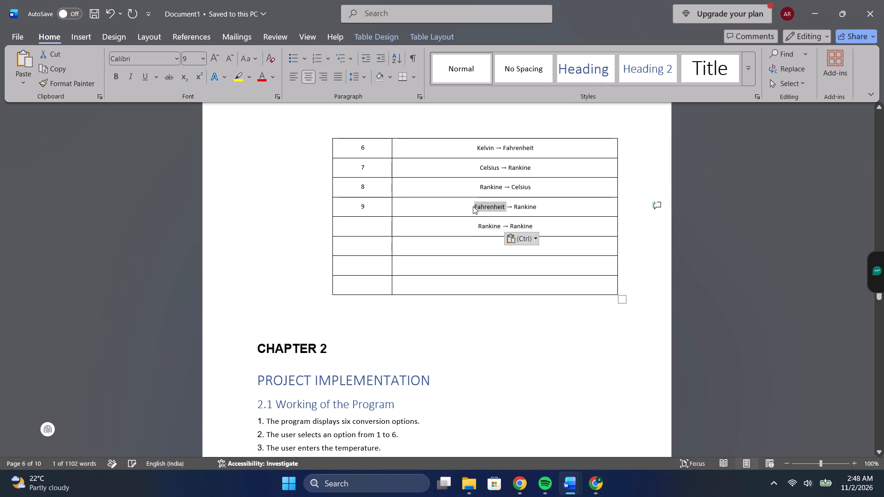
pyautogui.hotkey('ctrl', 'c')
pyautogui.click(542, 227)
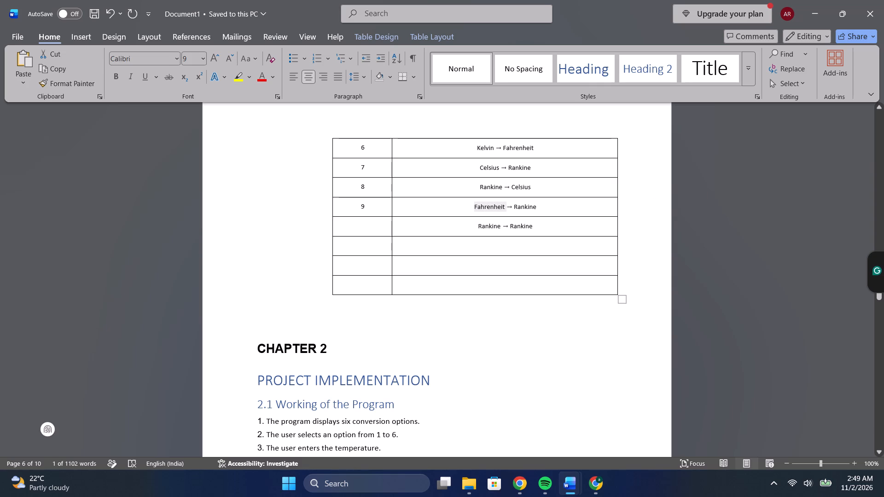
pyautogui.moveTo(542, 227); pyautogui.dragTo(521, 227)
pyautogui.hotkey('ctrl', 'v')
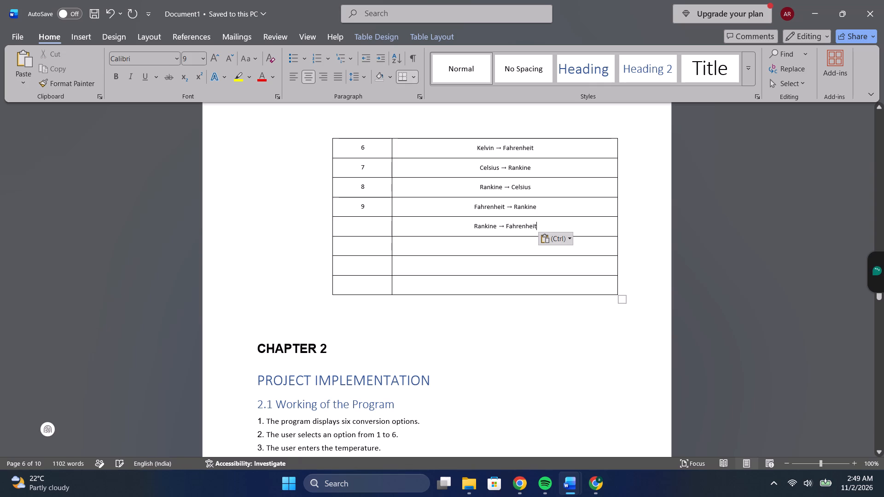
# Enter option numbers 10 and 11 in the two rows below row 9.
pyautogui.doubleClick(361, 224)
pyautogui.write('10')
pyautogui.tripleClick(371, 253)
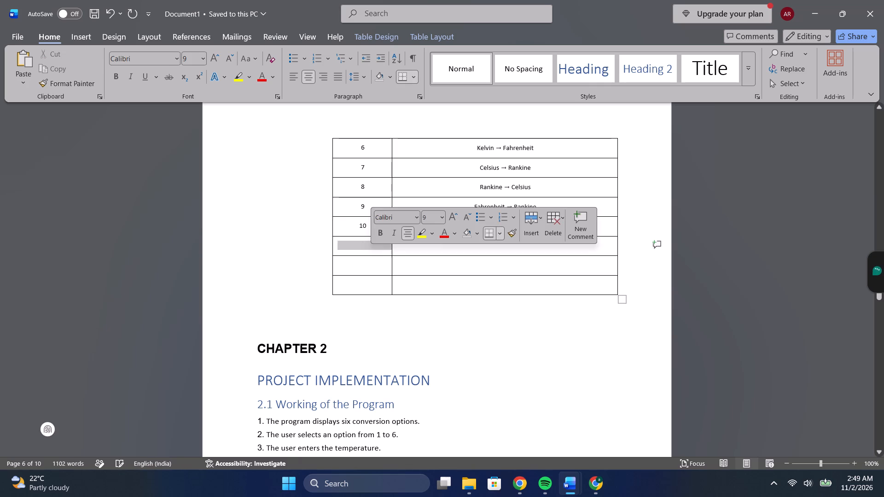
pyautogui.write('11')
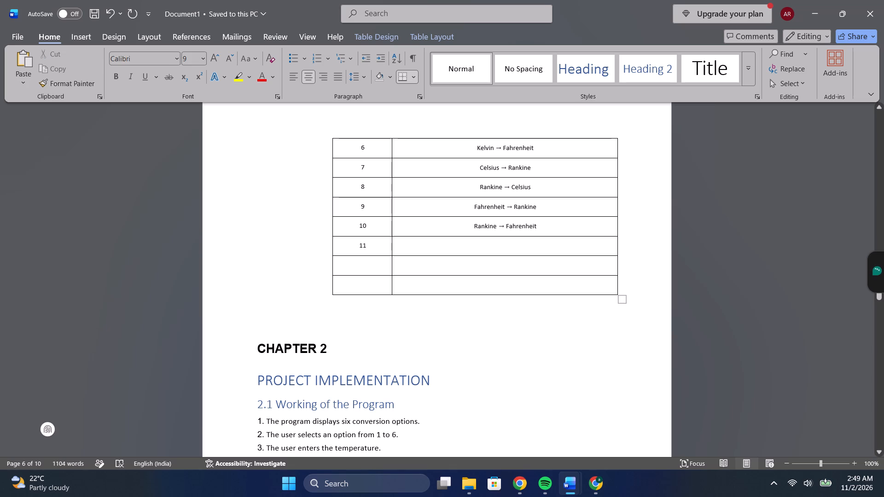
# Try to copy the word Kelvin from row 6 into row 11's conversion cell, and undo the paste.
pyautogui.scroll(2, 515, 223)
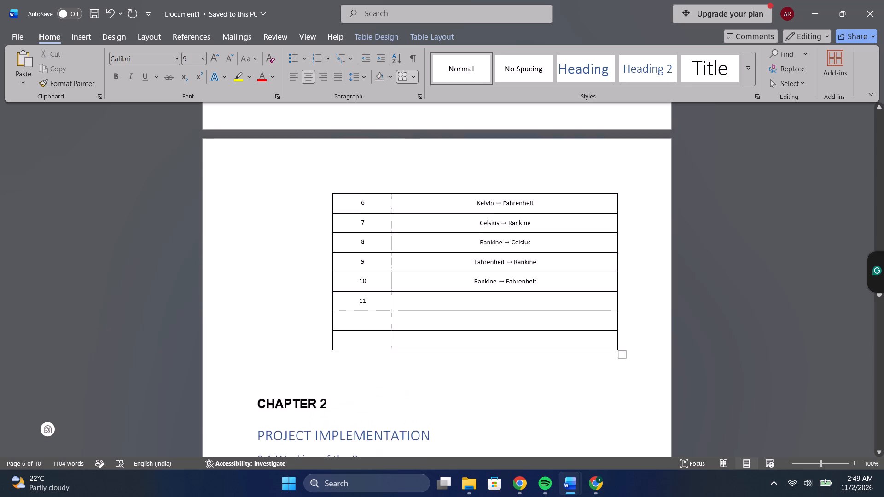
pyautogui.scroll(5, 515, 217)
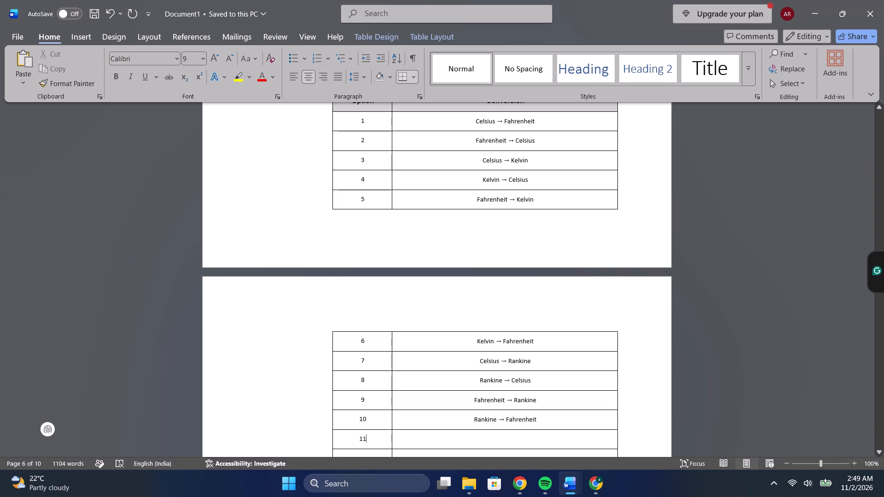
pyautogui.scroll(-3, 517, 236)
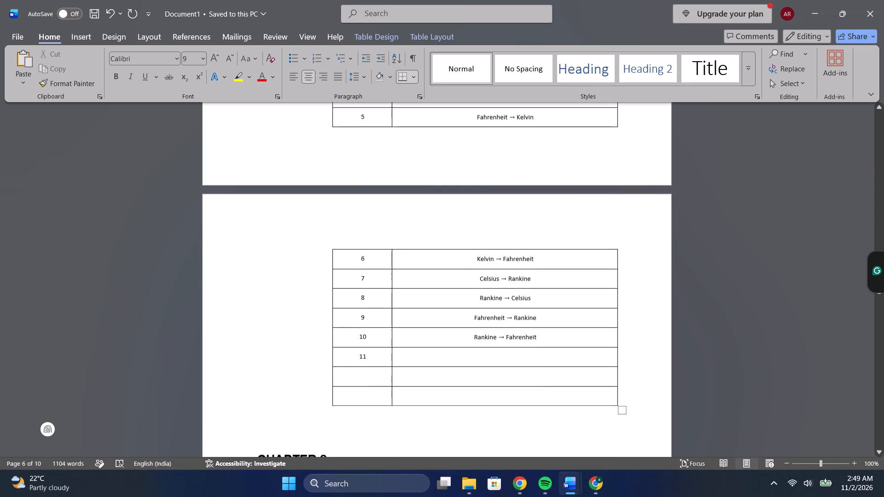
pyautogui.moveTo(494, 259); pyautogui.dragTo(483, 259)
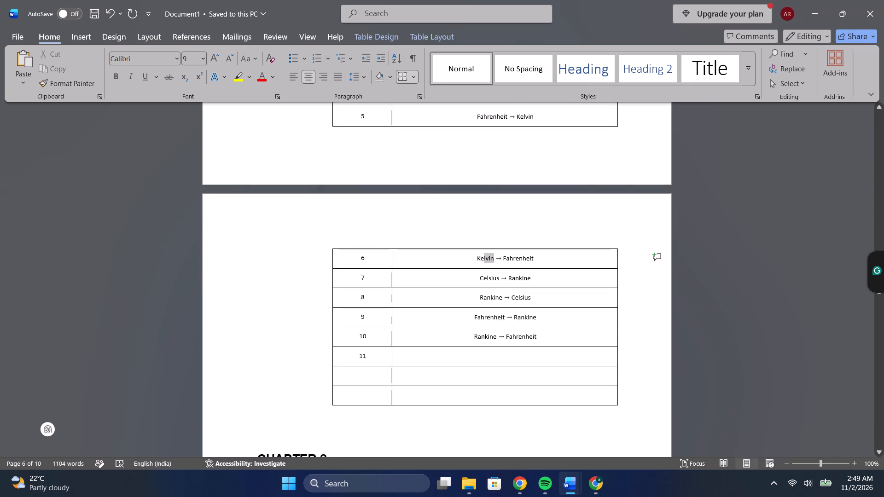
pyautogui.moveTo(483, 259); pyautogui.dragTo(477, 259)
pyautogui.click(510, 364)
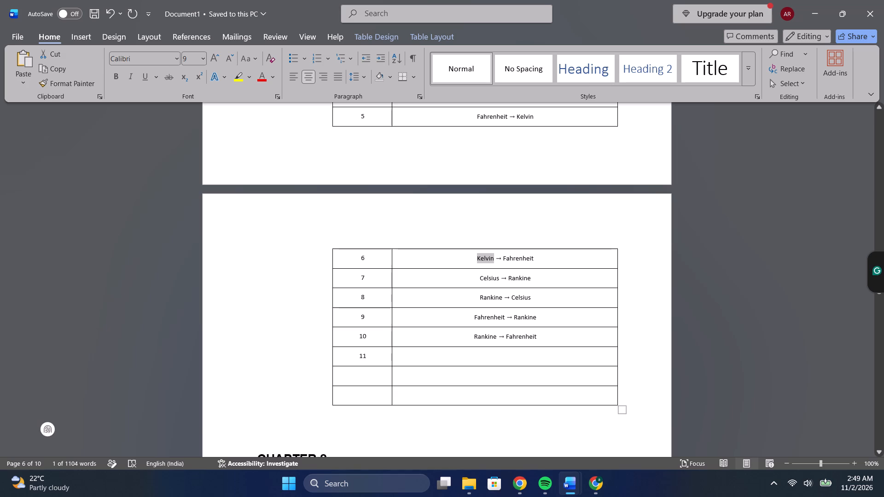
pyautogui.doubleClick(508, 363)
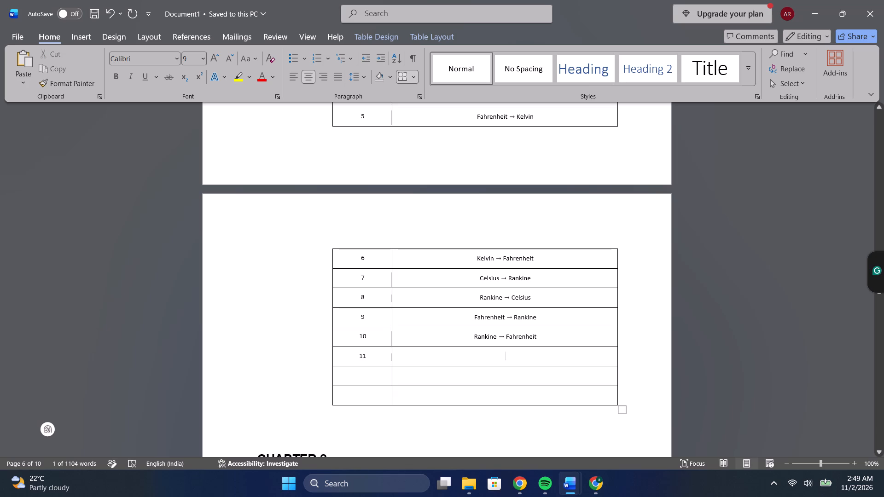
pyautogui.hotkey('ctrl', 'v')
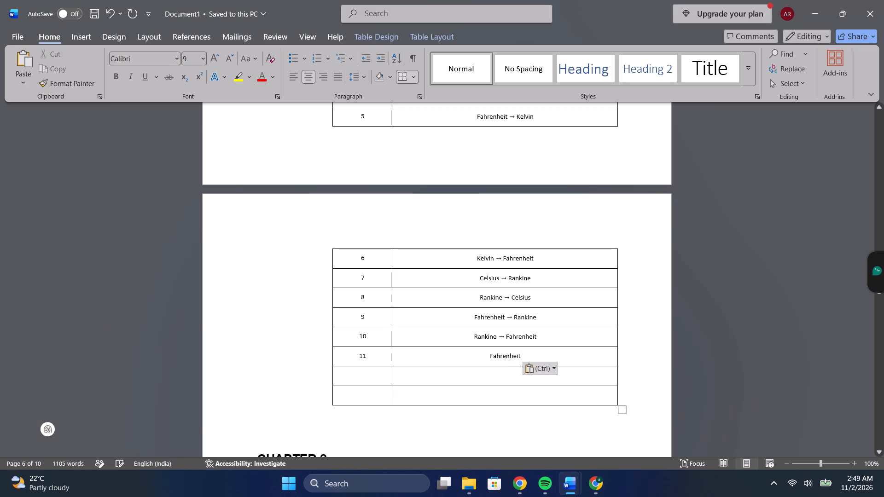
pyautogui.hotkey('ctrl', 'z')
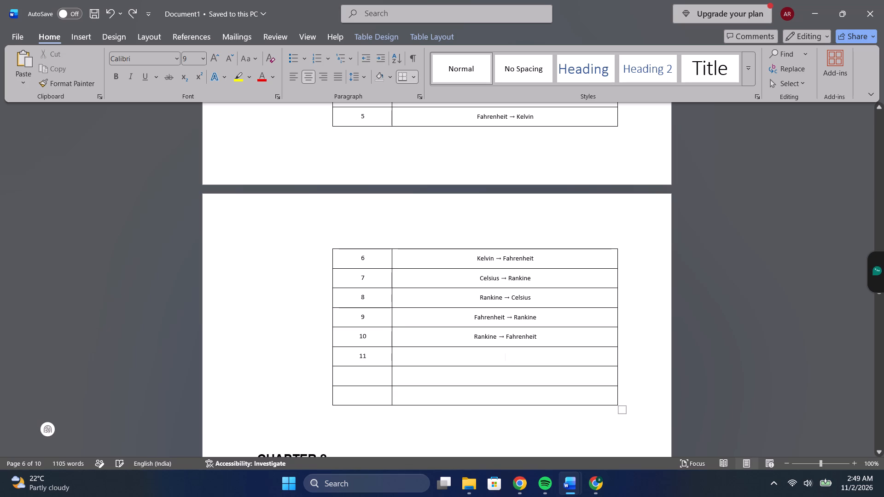
# Copy row 6's Kelvin → Fahrenheit text into the empty conversion cell of row 11.
pyautogui.click(541, 336)
pyautogui.moveTo(541, 255); pyautogui.dragTo(483, 257)
pyautogui.hotkey('ctrl', 'c')
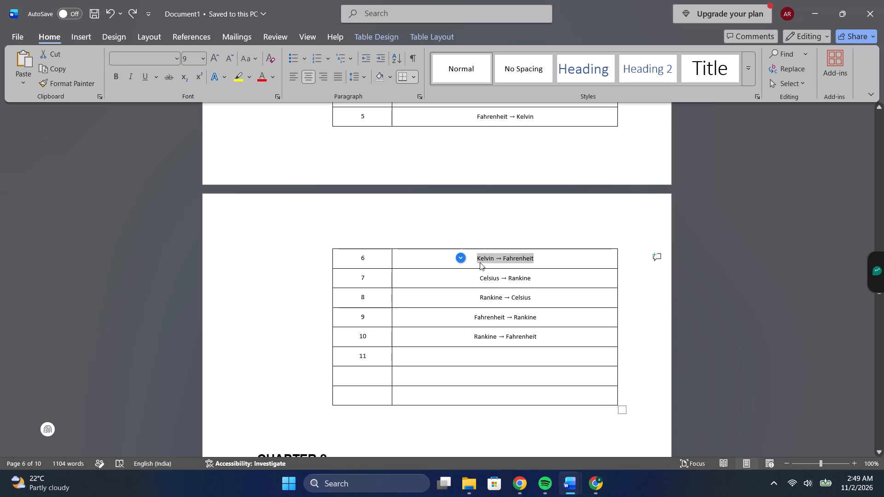
pyautogui.click(494, 358)
pyautogui.doubleClick(494, 358)
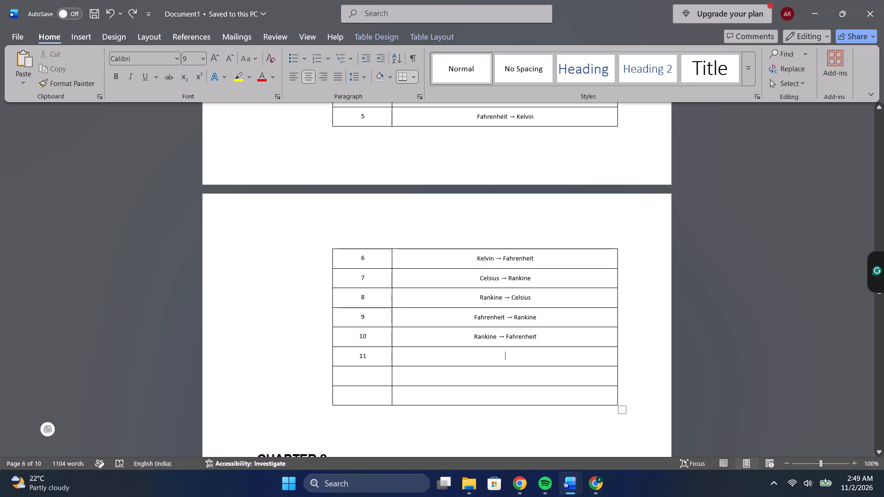
pyautogui.hotkey('ctrl', 'v')
# Replace the target unit after the arrow in row 11 with Rankine copied from row 7.
pyautogui.moveTo(541, 357); pyautogui.dragTo(527, 356)
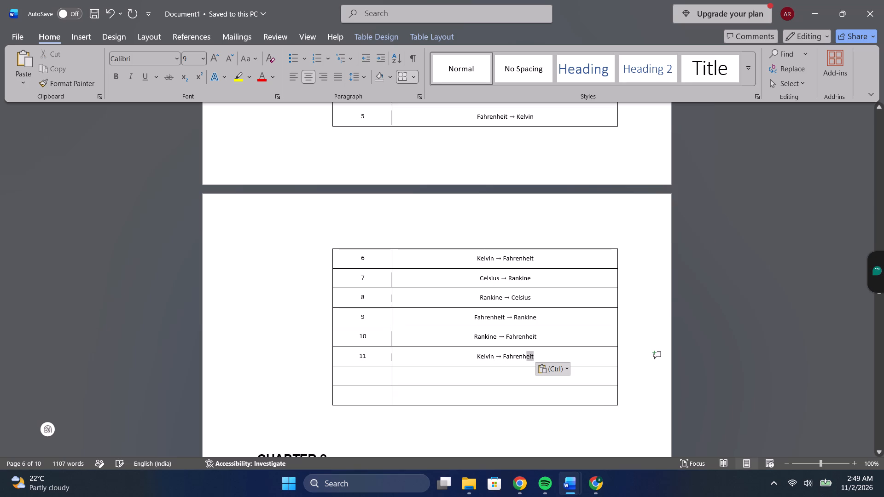
pyautogui.moveTo(527, 356); pyautogui.dragTo(506, 353)
pyautogui.moveTo(506, 353); pyautogui.dragTo(500, 357)
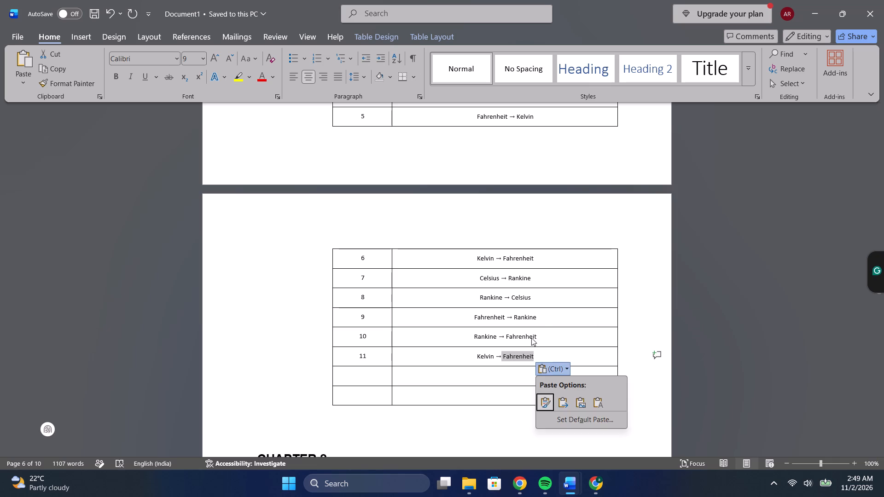
pyautogui.click(541, 308)
pyautogui.moveTo(532, 277); pyautogui.dragTo(510, 279)
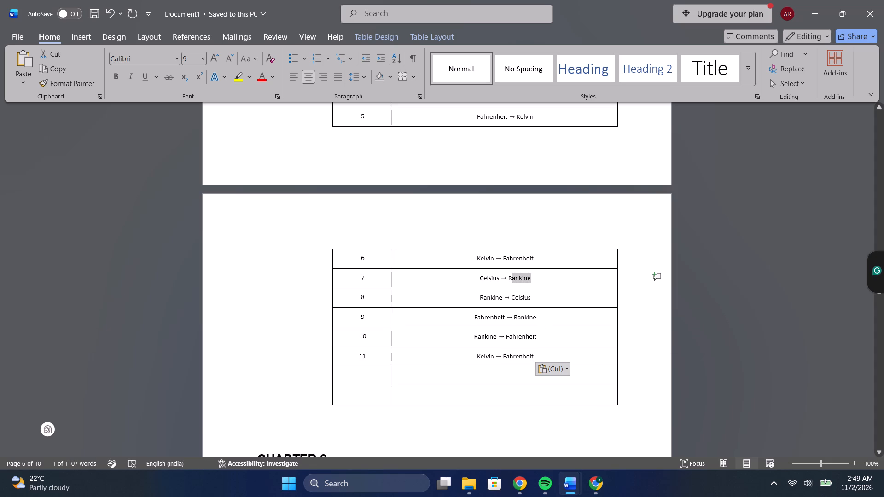
pyautogui.moveTo(510, 279); pyautogui.dragTo(508, 278)
pyautogui.hotkey('ctrl', 'c')
pyautogui.moveTo(535, 356); pyautogui.dragTo(527, 355)
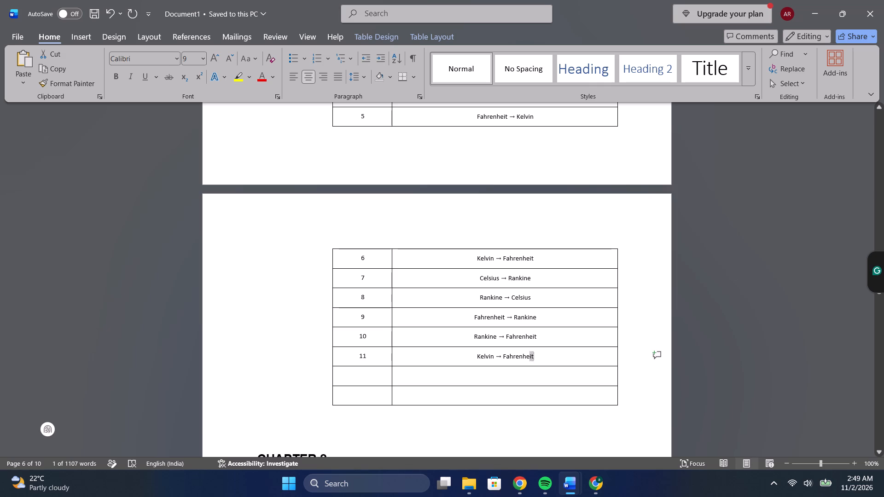
pyautogui.moveTo(527, 355); pyautogui.dragTo(503, 355)
pyautogui.hotkey('ctrl', 'v')
pyautogui.keyDown('ctrl'); pyautogui.tripleClick(503, 355); pyautogui.keyUp('ctrl')
pyautogui.keyDown('ctrl'); pyautogui.click(503, 355); pyautogui.keyUp('ctrl')
pyautogui.hotkey('ctrl', 'v')
# Enter option number 12 in the blank row below row 11.
pyautogui.click(455, 373)
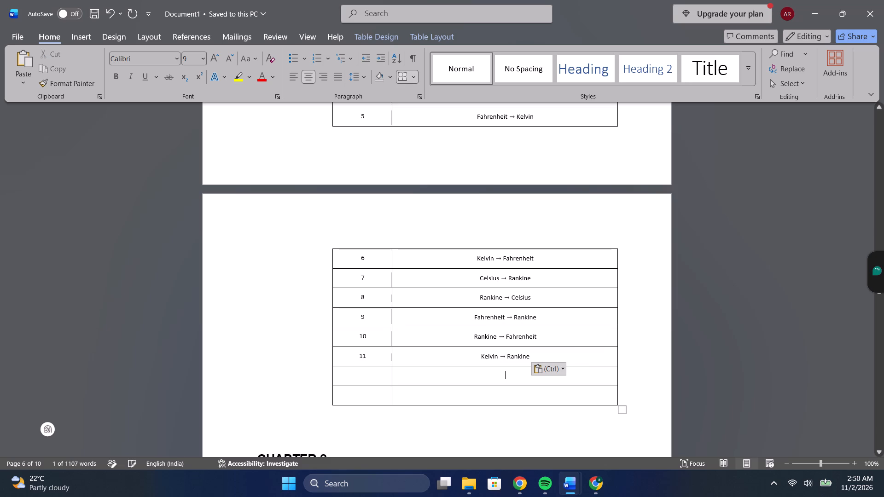
pyautogui.tripleClick(377, 374)
pyautogui.click(376, 373)
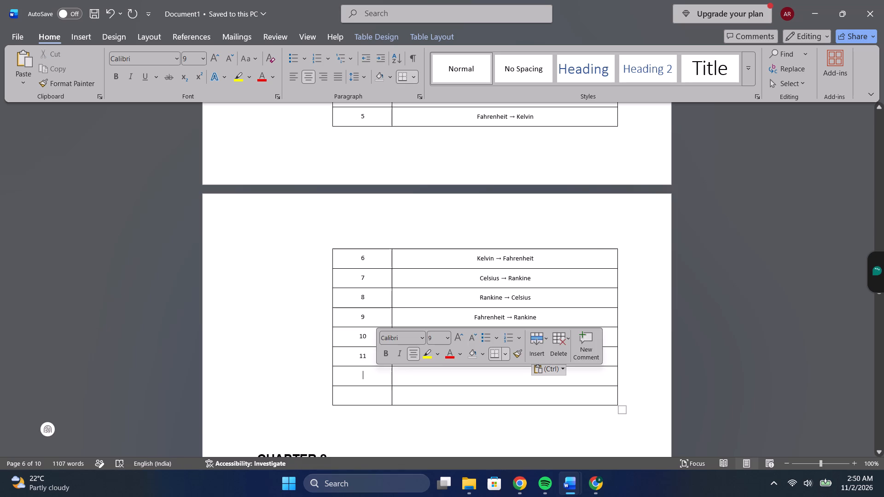
pyautogui.write('12')
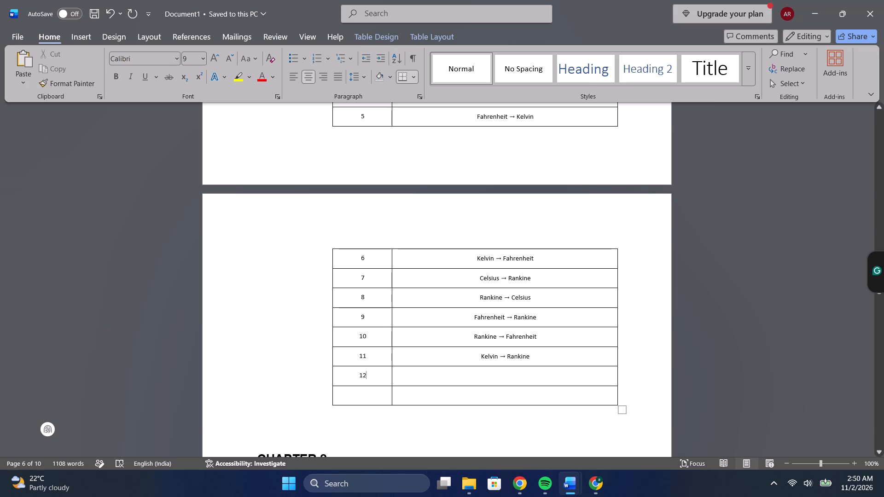
# Copy row 5's Fahrenheit → Kelvin text into the empty conversion cell of row 12.
pyautogui.moveTo(540, 359); pyautogui.dragTo(477, 355)
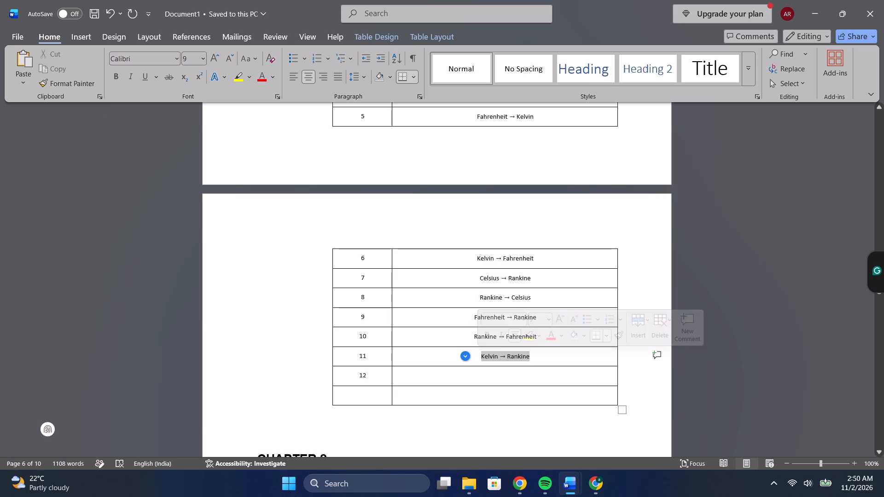
pyautogui.click(499, 384)
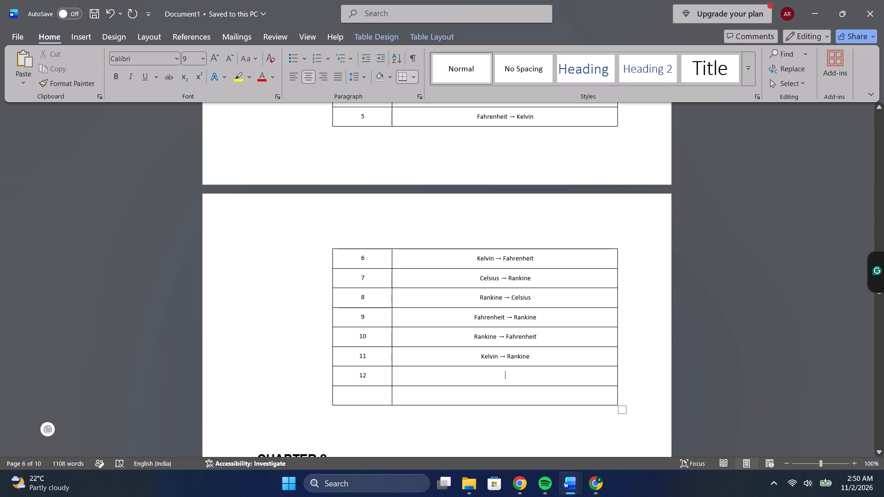
pyautogui.scroll(2, 534, 310)
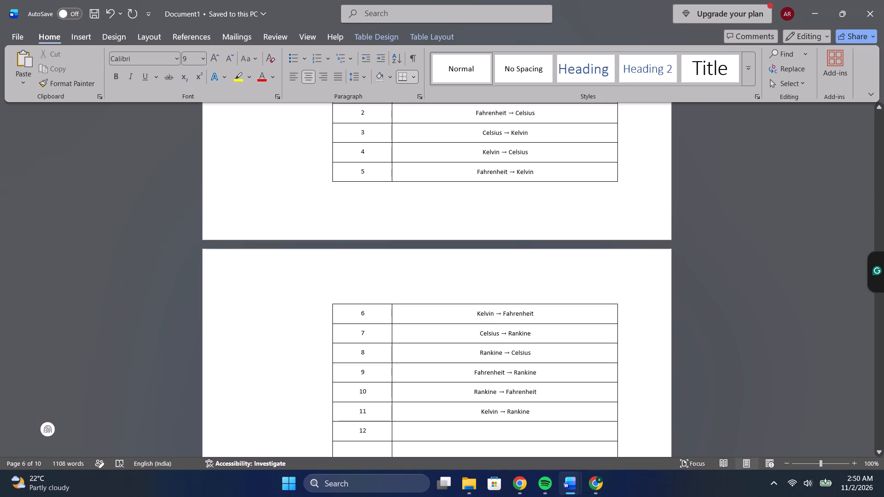
pyautogui.moveTo(552, 174); pyautogui.dragTo(497, 165)
pyautogui.hotkey('ctrl', 'c')
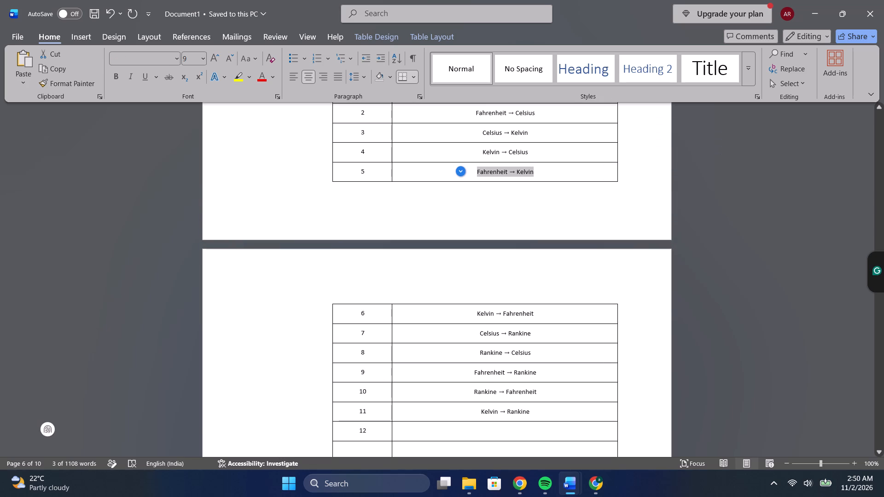
pyautogui.scroll(-4, 515, 202)
pyautogui.doubleClick(516, 324)
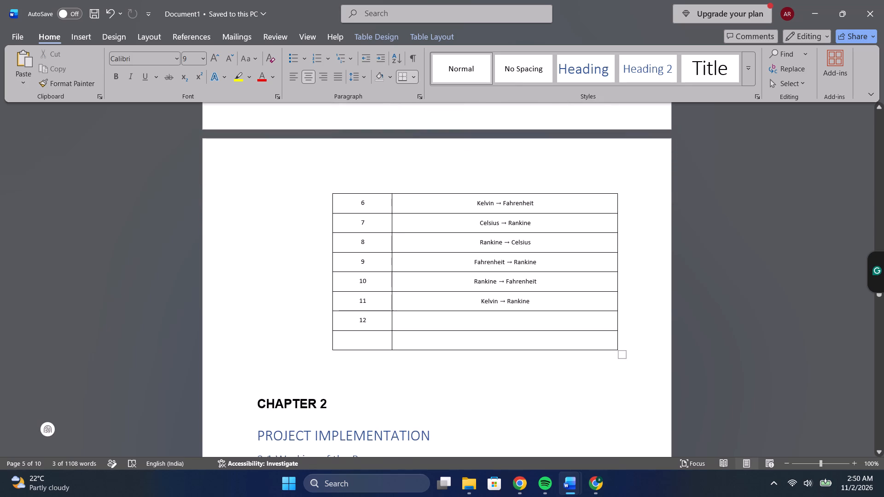
pyautogui.hotkey('ctrl', 'v')
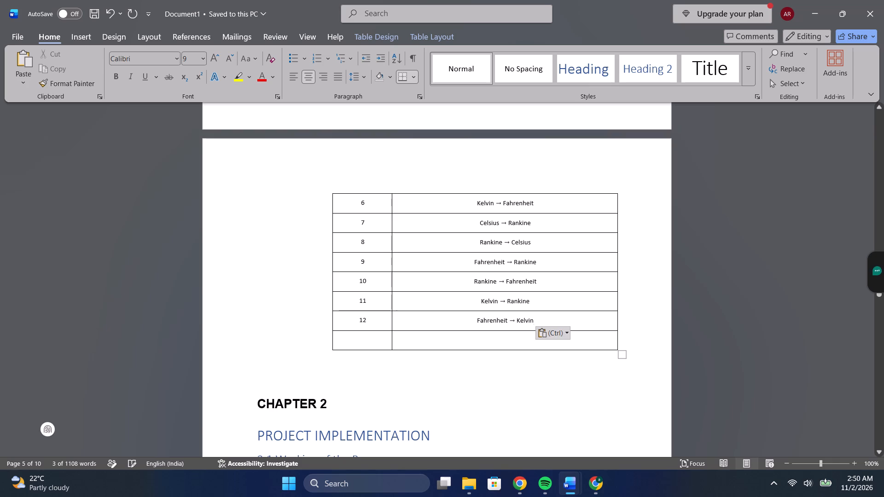
# Replace the source unit before the arrow in row 12 with Rankine copied from row 11.
pyautogui.moveTo(534, 301); pyautogui.dragTo(506, 301)
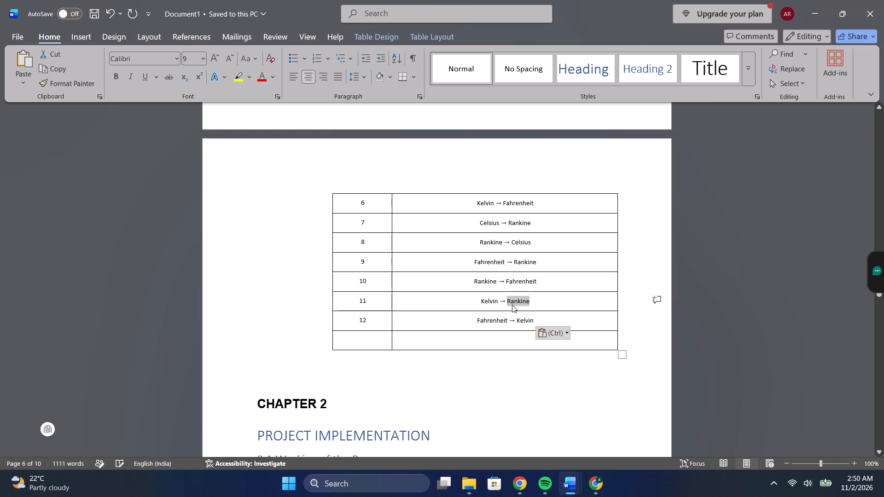
pyautogui.hotkey('ctrl', 'v')
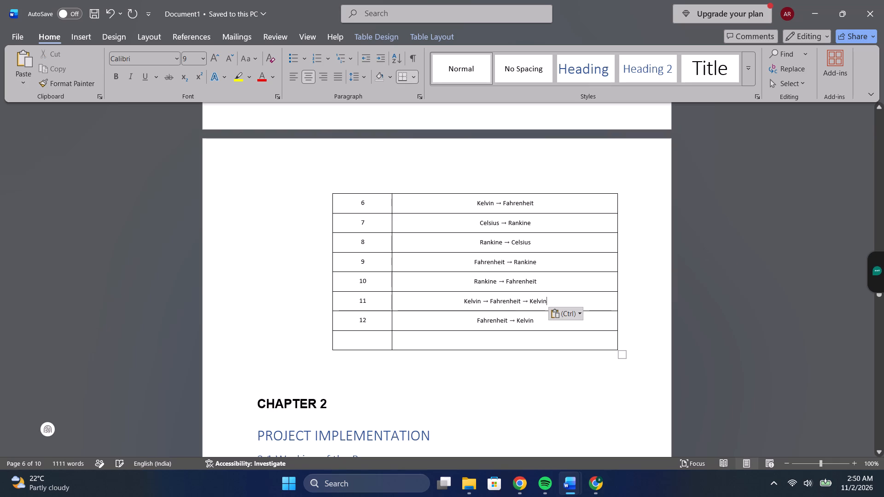
pyautogui.hotkey('ctrl', 'z')
pyautogui.hotkey('ctrl', 'c')
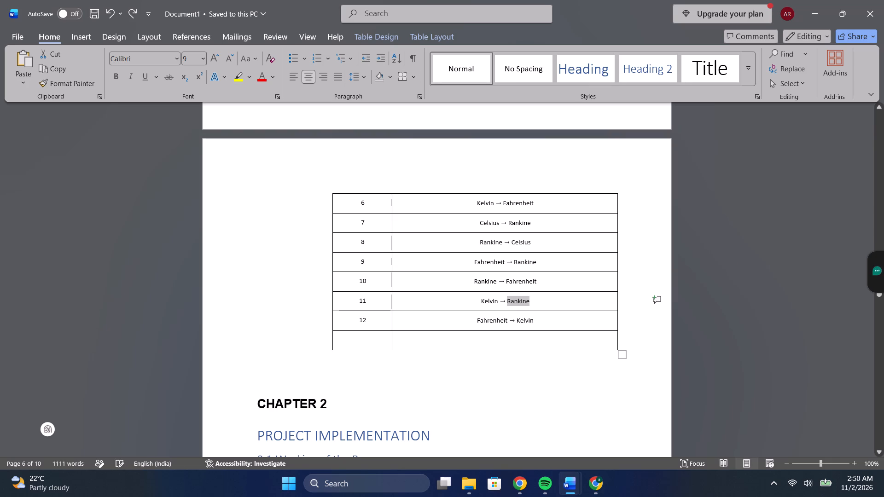
pyautogui.click(509, 320)
pyautogui.click(508, 321)
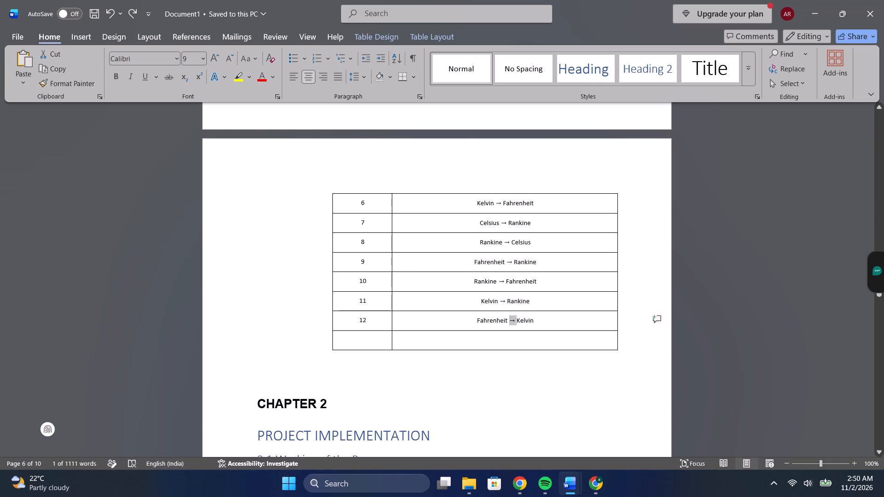
pyautogui.click(505, 320)
pyautogui.moveTo(505, 320); pyautogui.dragTo(495, 320)
pyautogui.hotkey('ctrl', 'v')
pyautogui.click(554, 297)
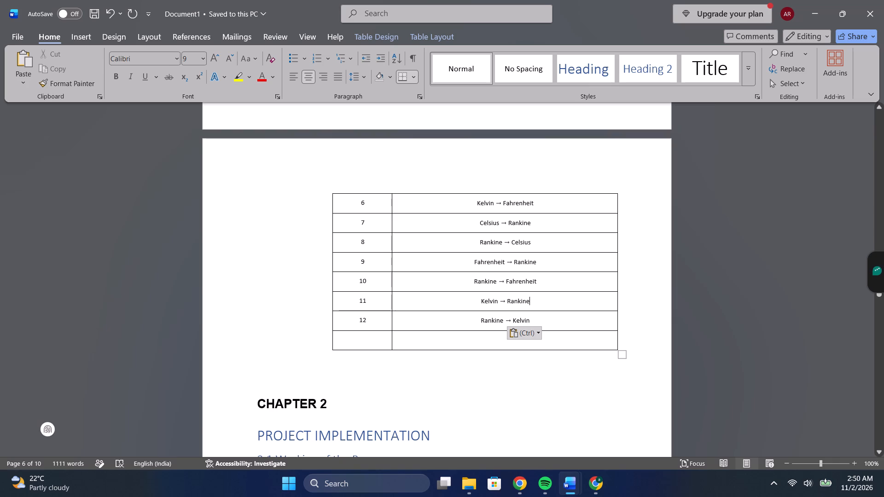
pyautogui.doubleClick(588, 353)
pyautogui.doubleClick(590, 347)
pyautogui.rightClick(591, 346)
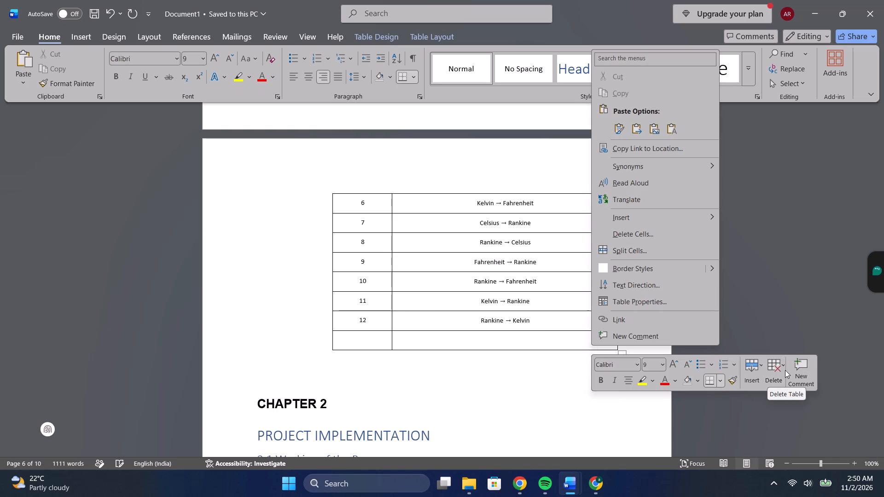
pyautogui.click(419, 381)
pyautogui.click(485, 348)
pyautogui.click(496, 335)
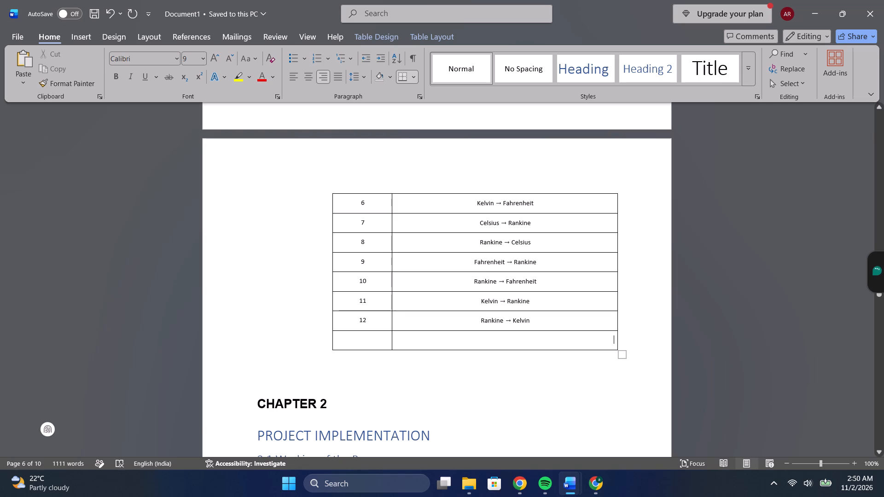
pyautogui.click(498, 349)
# Delete the empty row below row 12 of the conversion table.
pyautogui.click(502, 353)
pyautogui.moveTo(494, 347); pyautogui.dragTo(494, 341)
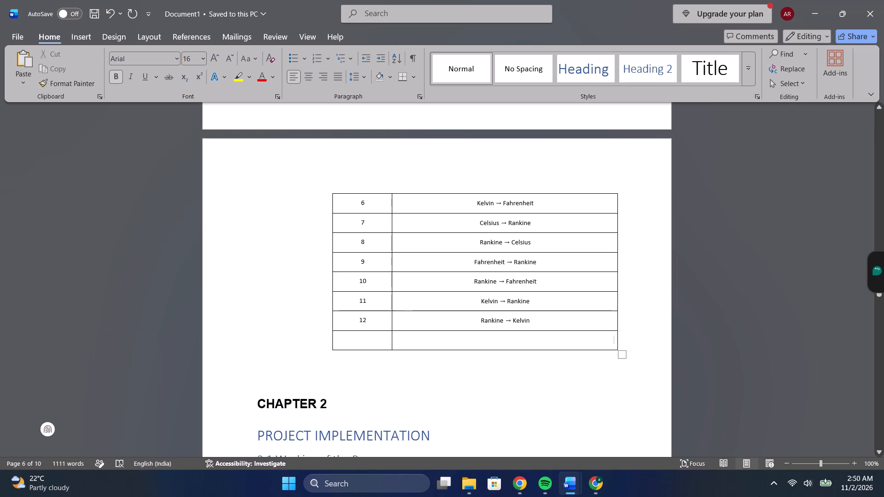
pyautogui.rightClick(494, 341)
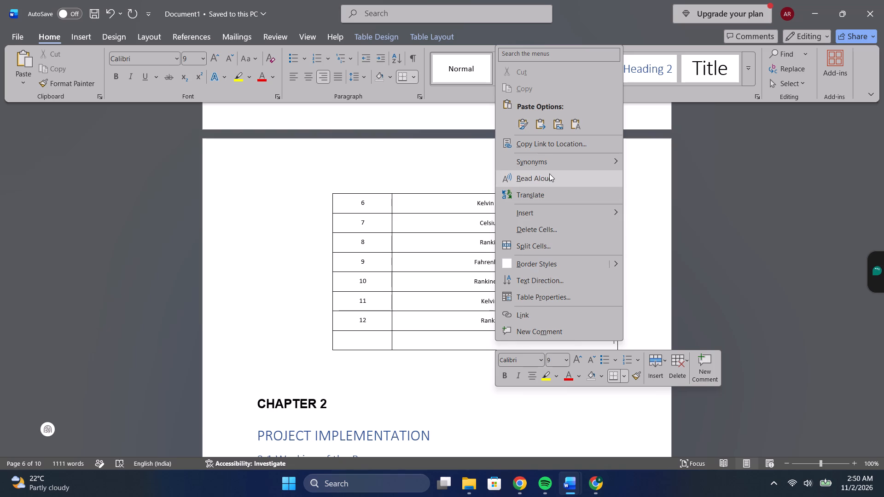
pyautogui.click(545, 224)
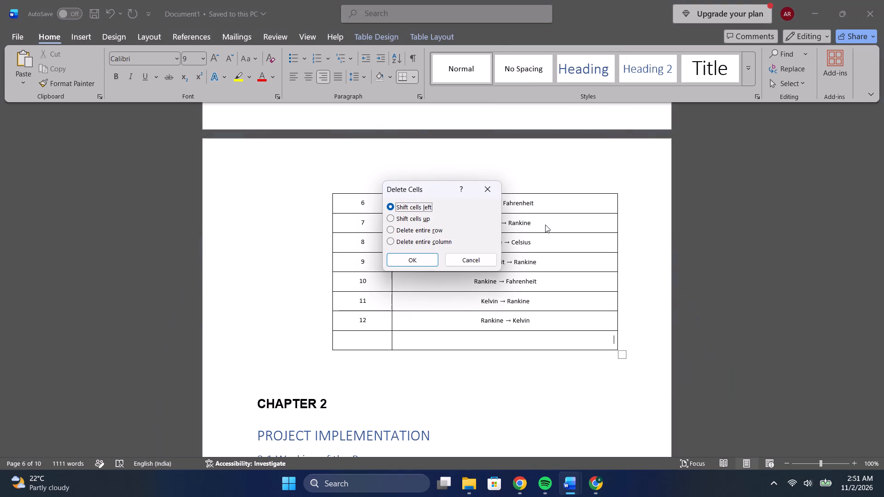
pyautogui.click(427, 256)
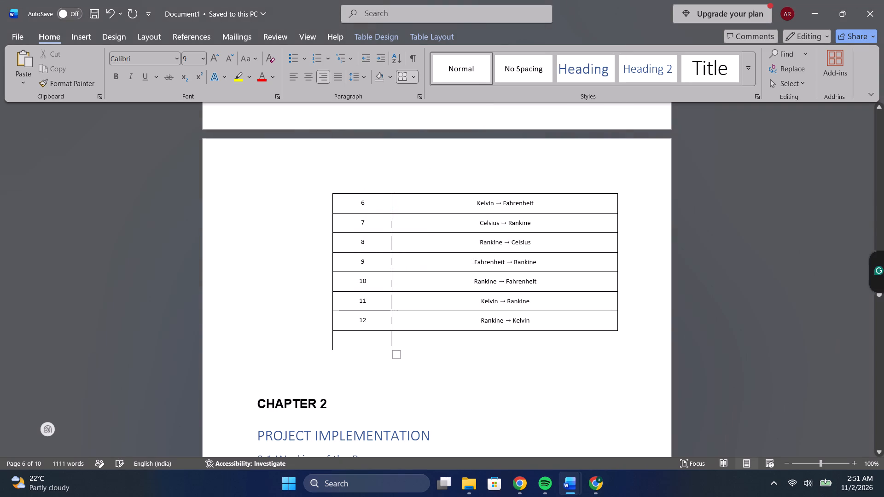
pyautogui.click(378, 338)
pyautogui.rightClick(378, 338)
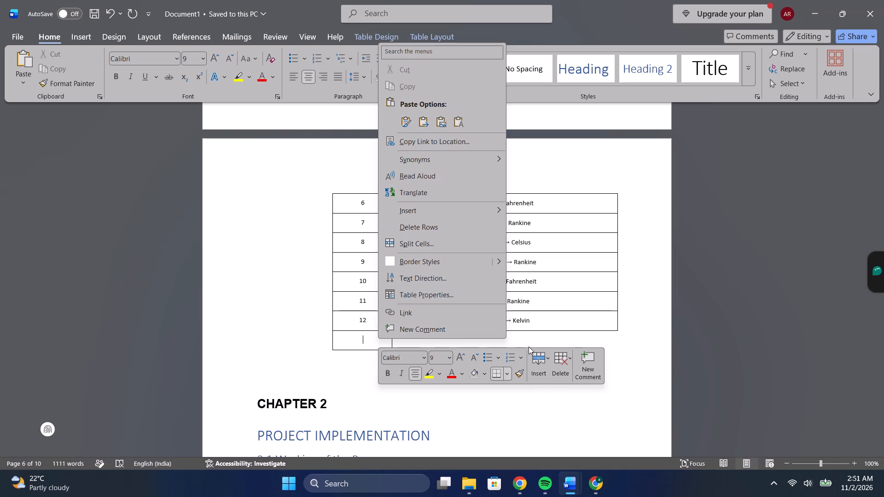
pyautogui.click(446, 228)
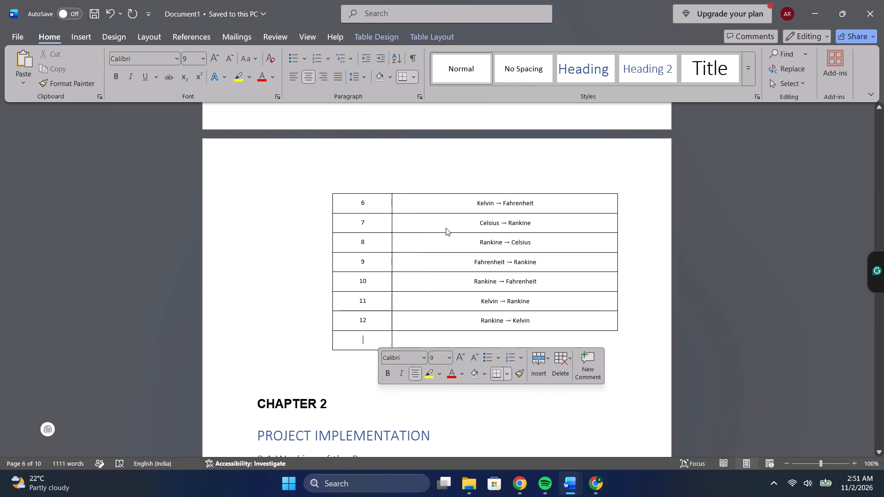
pyautogui.click(488, 379)
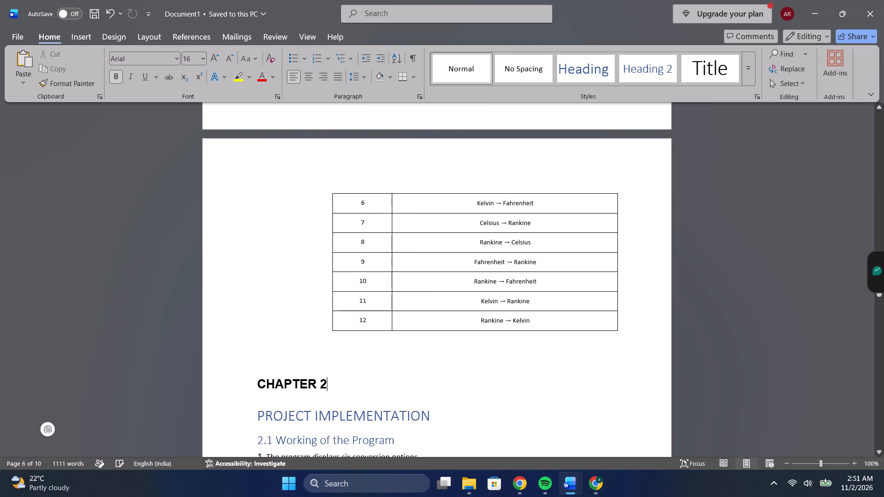
# Review Chapter 1 from the introduction through the 1.4 Features conversion table.
pyautogui.scroll(7, 503, 373)
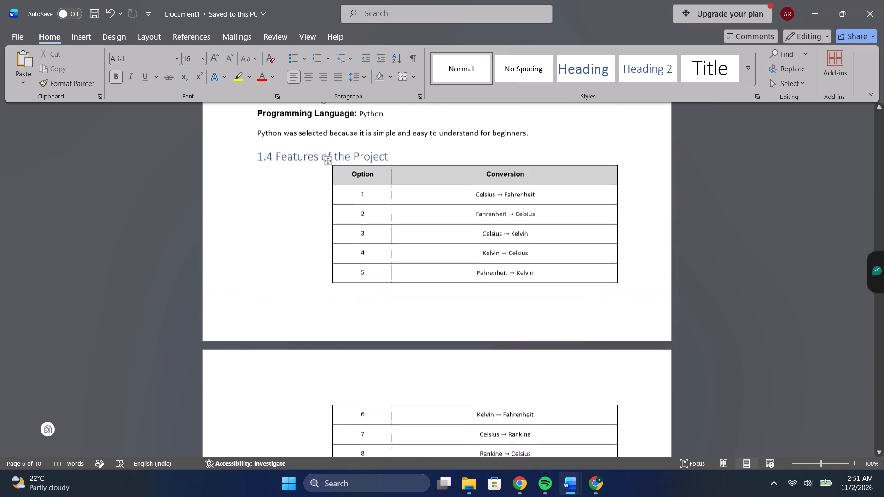
pyautogui.scroll(2, 503, 372)
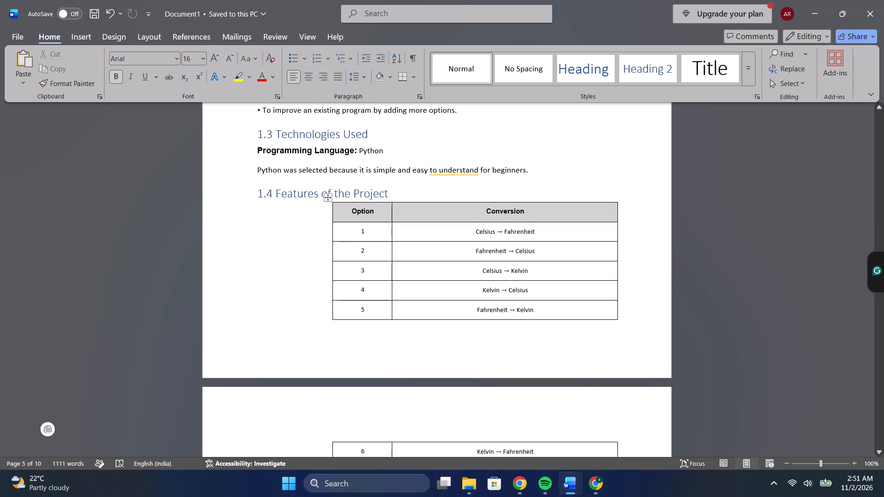
pyautogui.scroll(14, 518, 334)
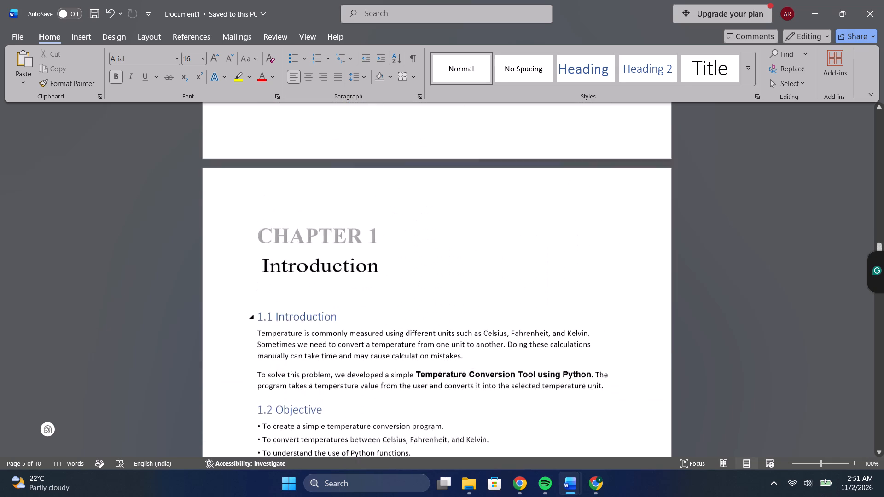
pyautogui.scroll(4, 518, 334)
pyautogui.scroll(-9, 518, 334)
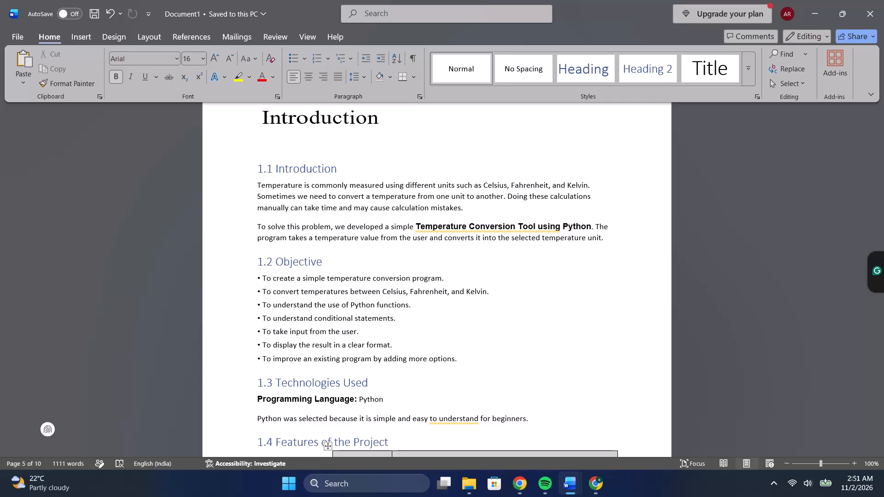
pyautogui.scroll(-3, 550, 318)
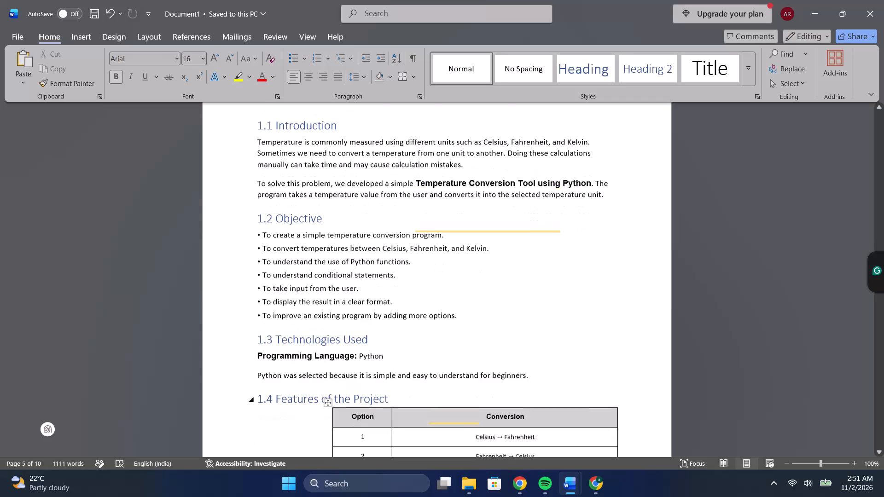
pyautogui.scroll(-2, 554, 324)
pyautogui.click(556, 322)
pyautogui.scroll(-10, 556, 300)
pyautogui.click(556, 300)
pyautogui.scroll(-7, 556, 300)
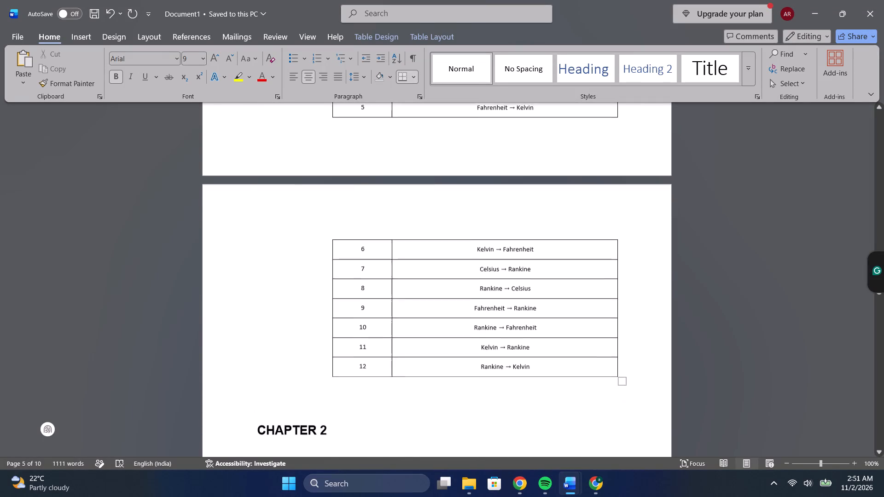
# Read through Chapter 2, Chapter 3 and the References, and recheck sections 2.1 to 2.3.
pyautogui.scroll(-7, 556, 300)
pyautogui.click(556, 300)
pyautogui.scroll(-10, 556, 300)
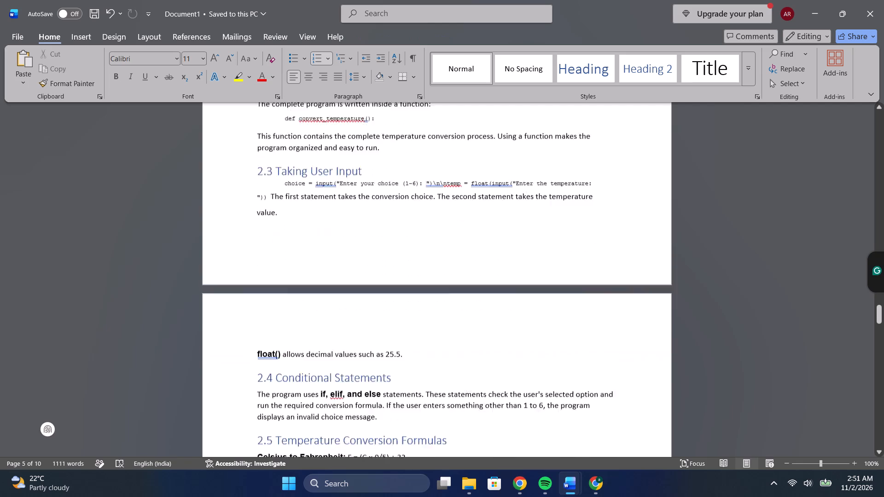
pyautogui.scroll(-1, 556, 301)
pyautogui.click(556, 301)
pyautogui.scroll(-16, 556, 302)
pyautogui.click(556, 302)
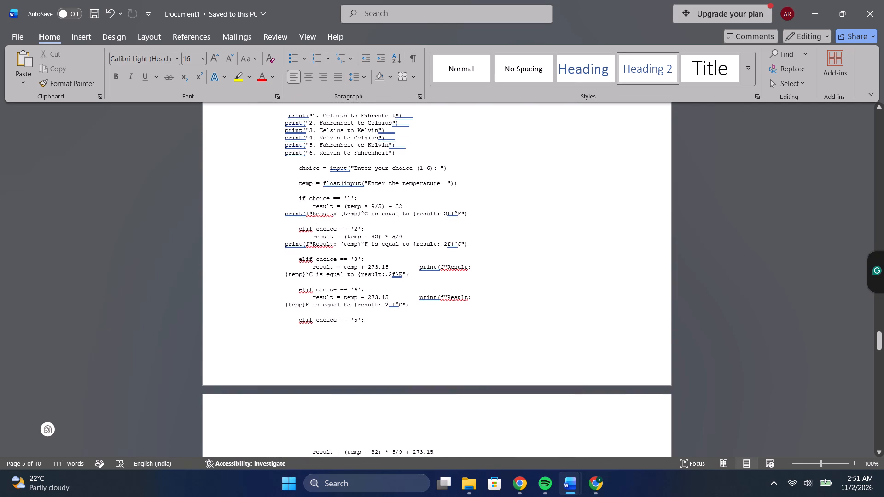
pyautogui.scroll(-9, 556, 302)
pyautogui.click(551, 302)
pyautogui.scroll(-4, 551, 302)
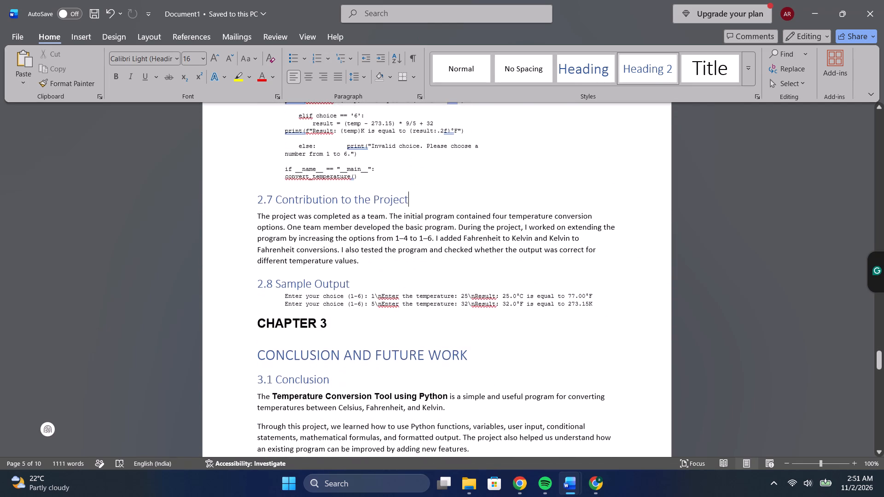
pyautogui.click(551, 302)
pyautogui.scroll(-5, 551, 302)
pyautogui.click(551, 302)
pyautogui.scroll(-5, 551, 302)
pyautogui.click(551, 302)
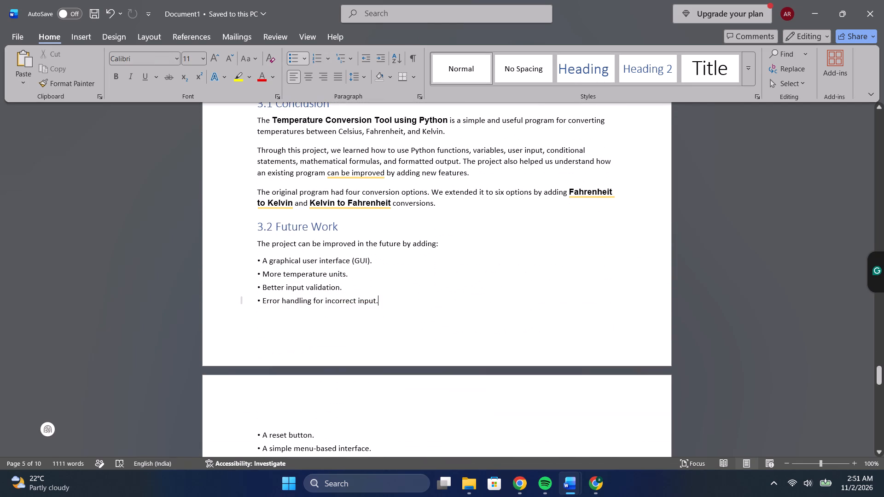
pyautogui.scroll(-9, 551, 302)
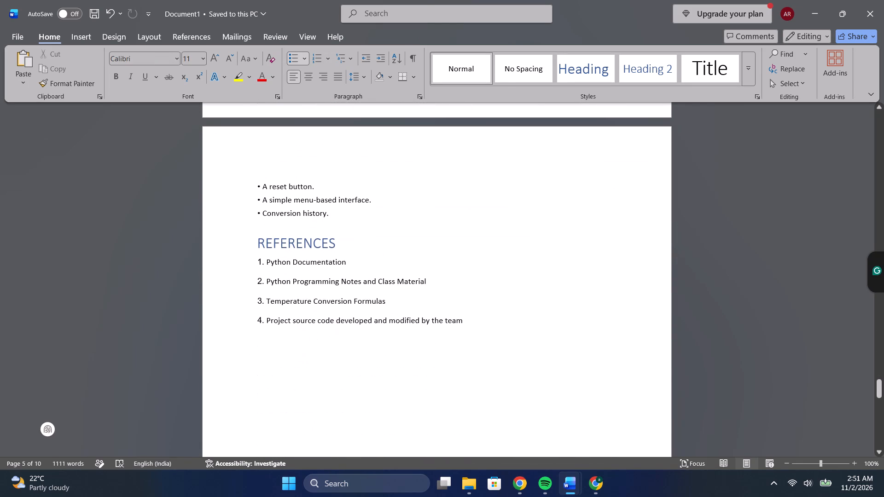
pyautogui.scroll(20, 548, 321)
pyautogui.scroll(9, 548, 321)
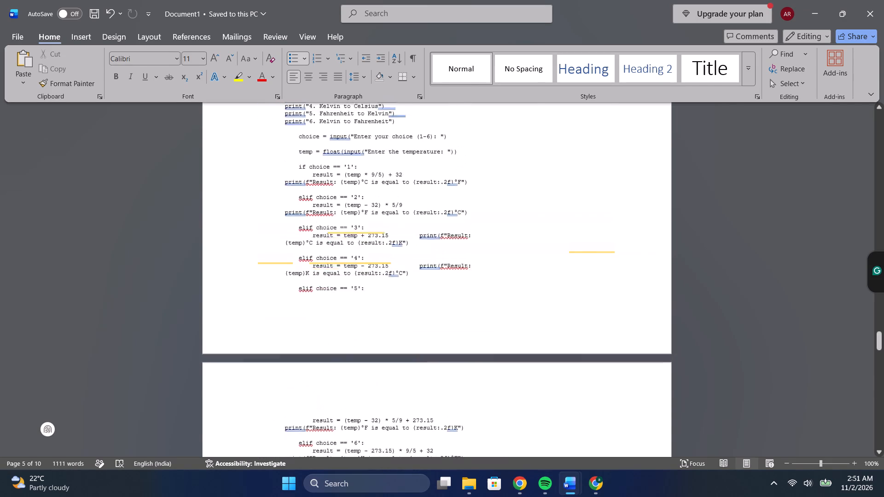
pyautogui.scroll(20, 548, 321)
pyautogui.scroll(14, 548, 321)
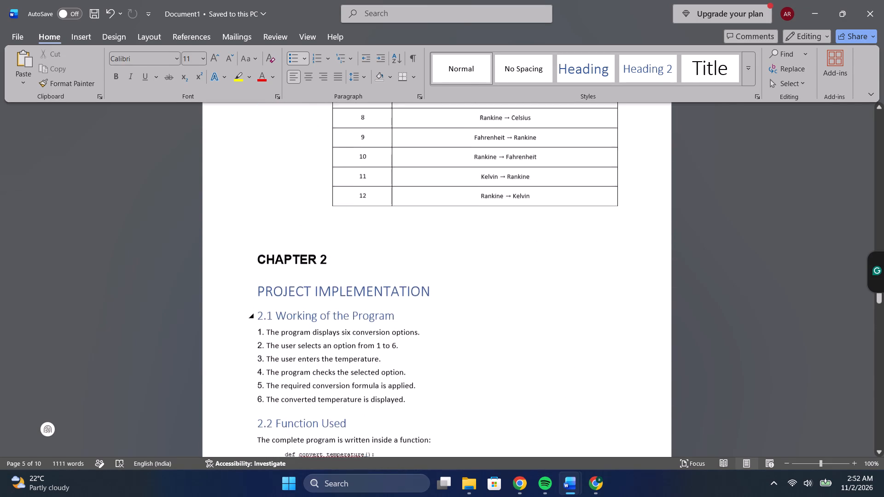
pyautogui.scroll(-9, 548, 321)
pyautogui.scroll(4, 548, 321)
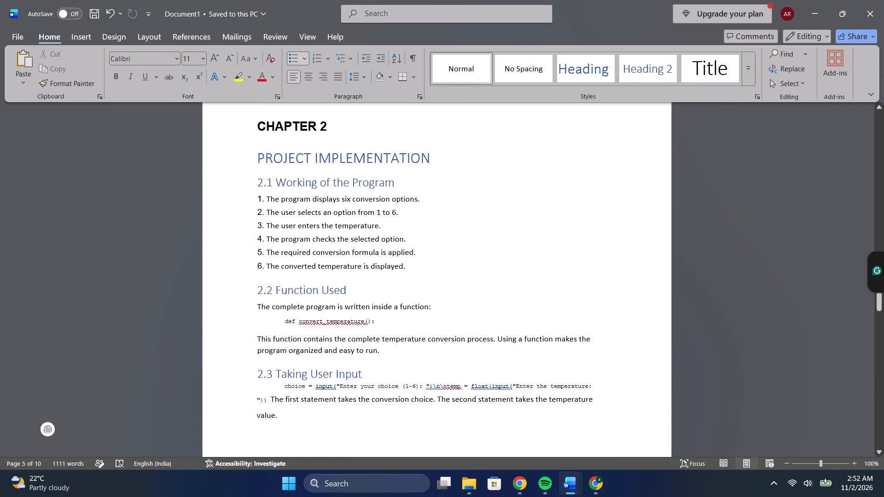
pyautogui.scroll(-4, 548, 321)
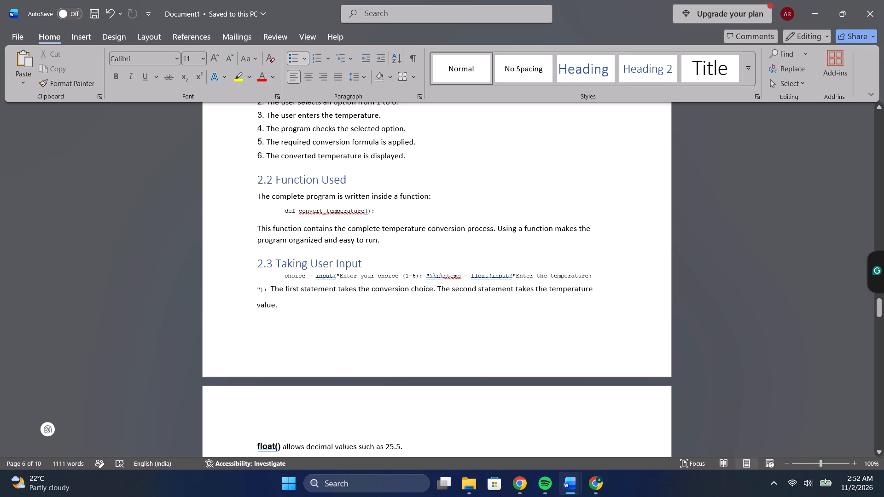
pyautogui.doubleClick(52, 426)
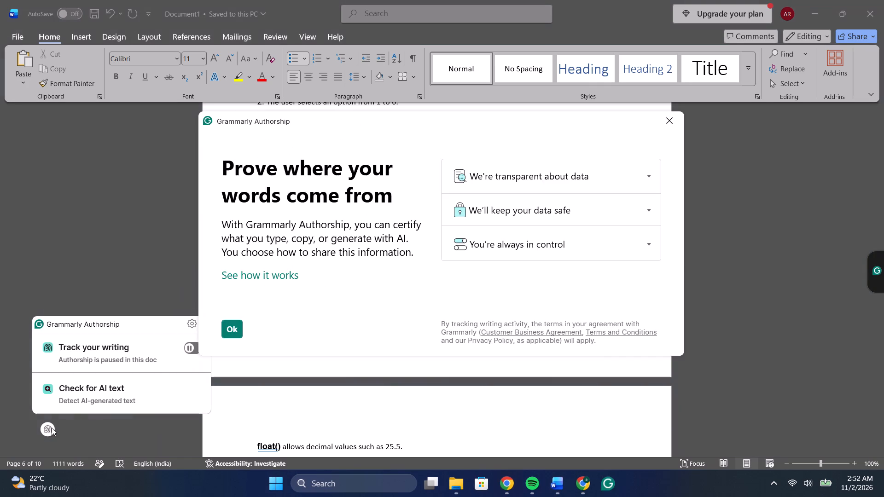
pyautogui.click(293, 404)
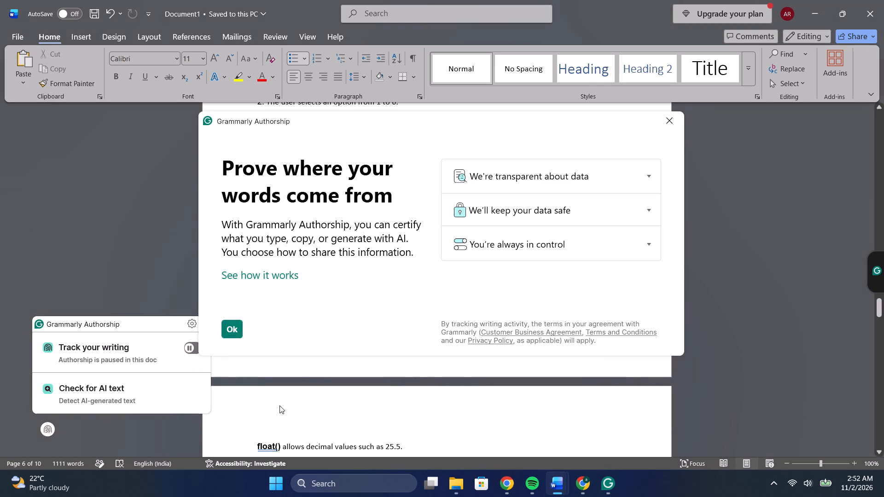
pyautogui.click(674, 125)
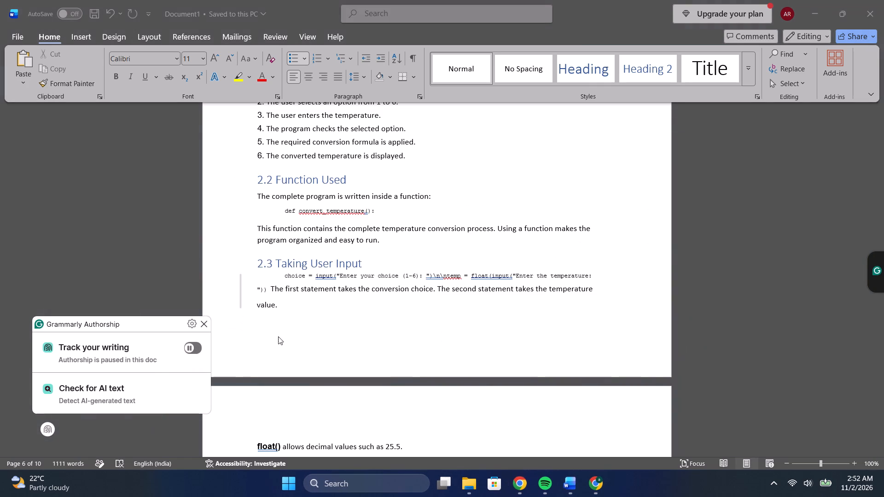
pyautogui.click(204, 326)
# Examine sections 2.4 to 2.8, including the conversion formulas, project code, contribution text and sample output.
pyautogui.scroll(-11, 414, 334)
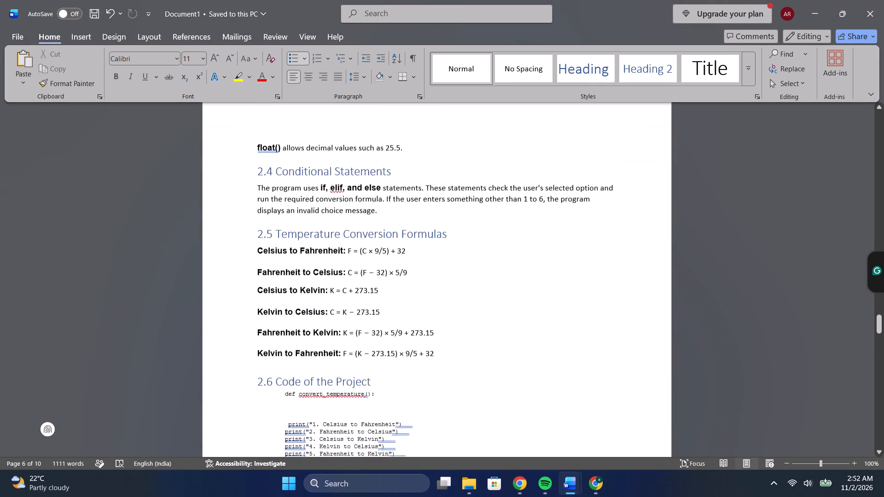
pyautogui.scroll(-8, 458, 298)
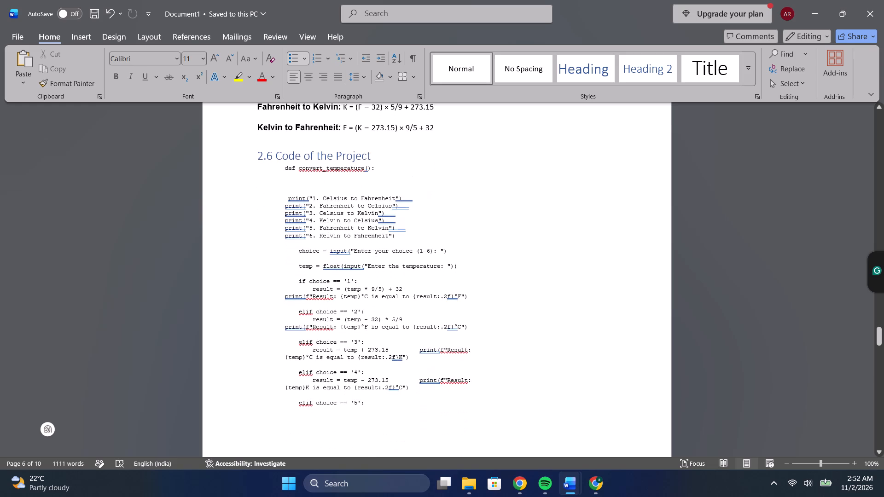
pyautogui.scroll(-17, 390, 358)
pyautogui.scroll(-5, 419, 246)
pyautogui.scroll(11, 419, 246)
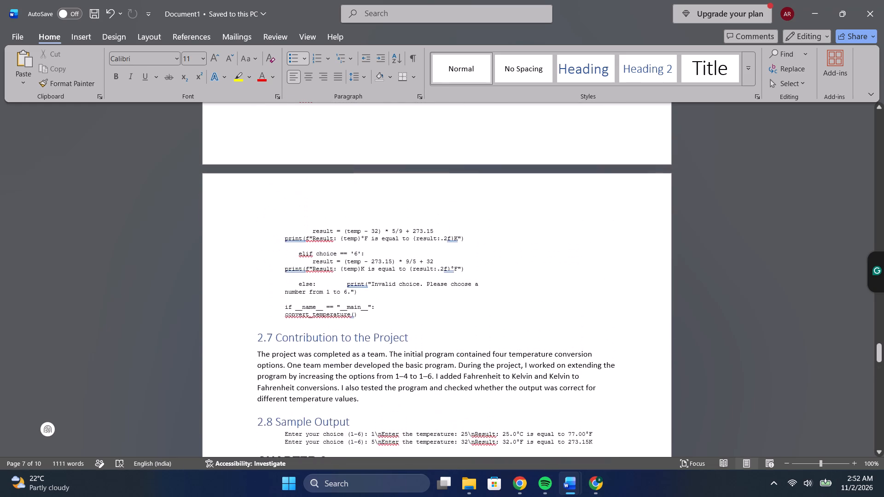
pyautogui.scroll(9, 419, 246)
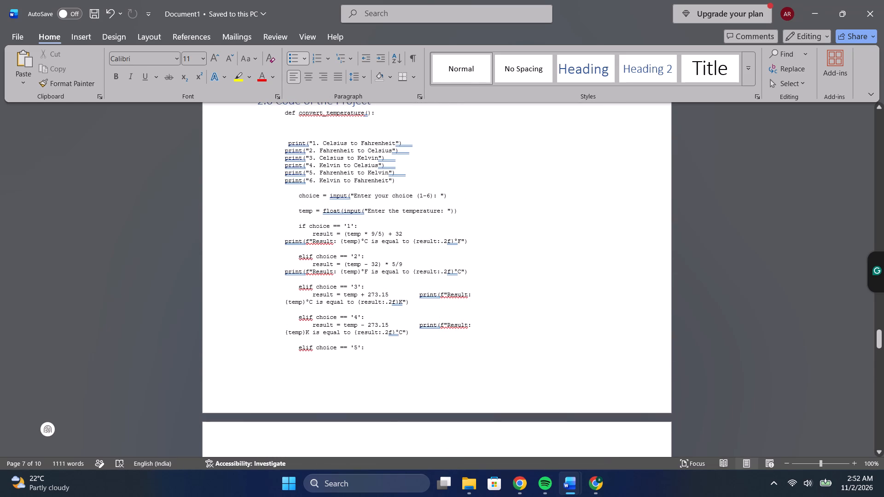
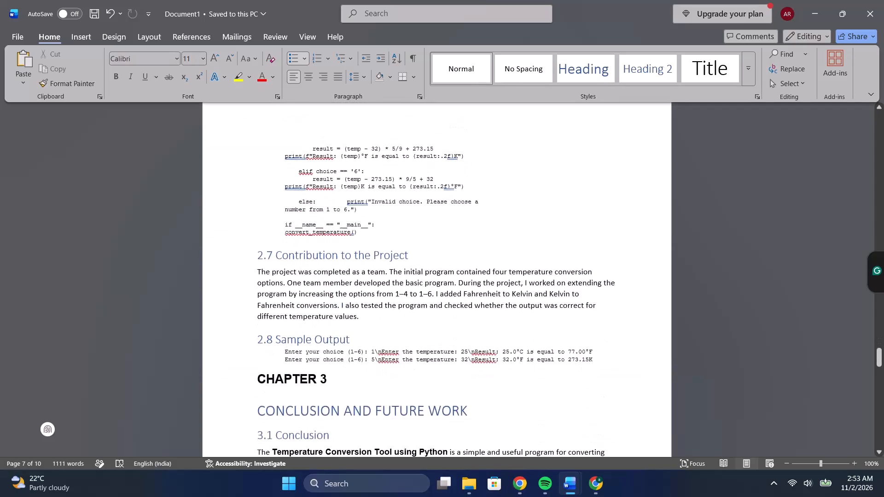
# Recheck the report from section 2.4 through the project code, Chapter 3 and the References to the last page.
pyautogui.scroll(15, 435, 303)
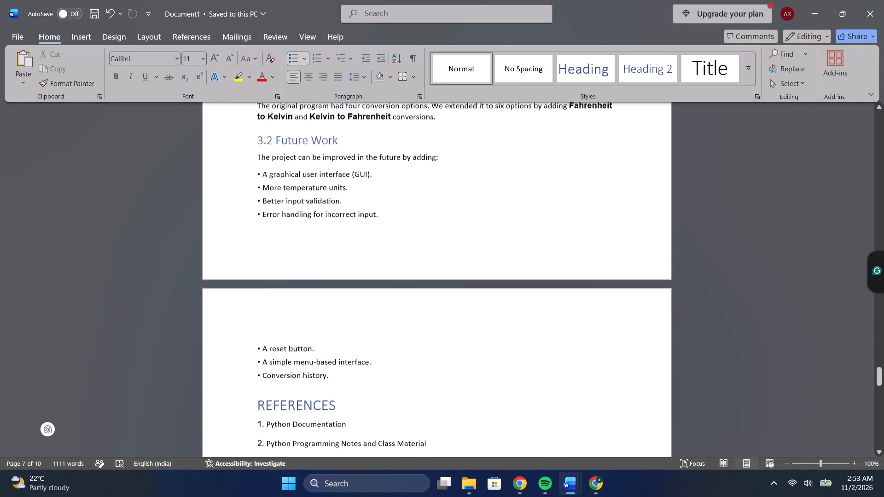
pyautogui.scroll(20, 435, 303)
pyautogui.scroll(2, 435, 303)
pyautogui.scroll(-1, 435, 303)
pyautogui.scroll(14, 435, 303)
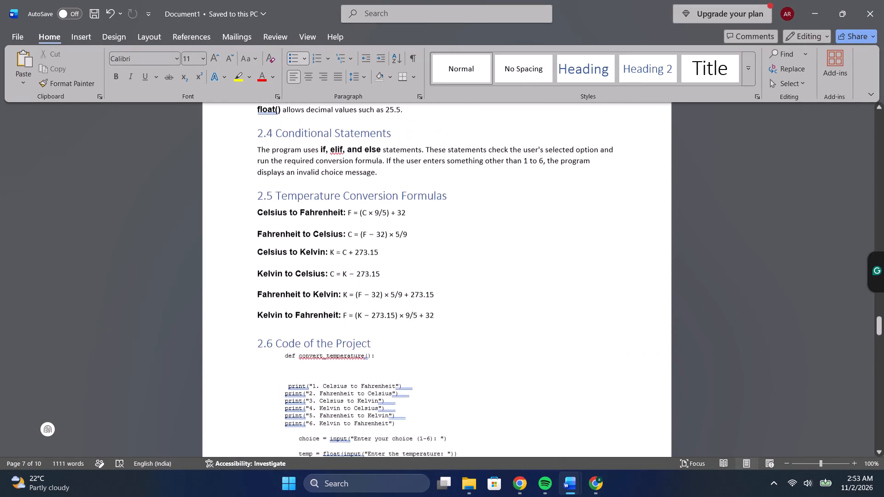
pyautogui.scroll(3, 435, 303)
pyautogui.scroll(-5, 435, 303)
pyautogui.scroll(1, 435, 303)
pyautogui.scroll(-3, 435, 303)
pyautogui.scroll(2, 435, 303)
pyautogui.scroll(-17, 435, 303)
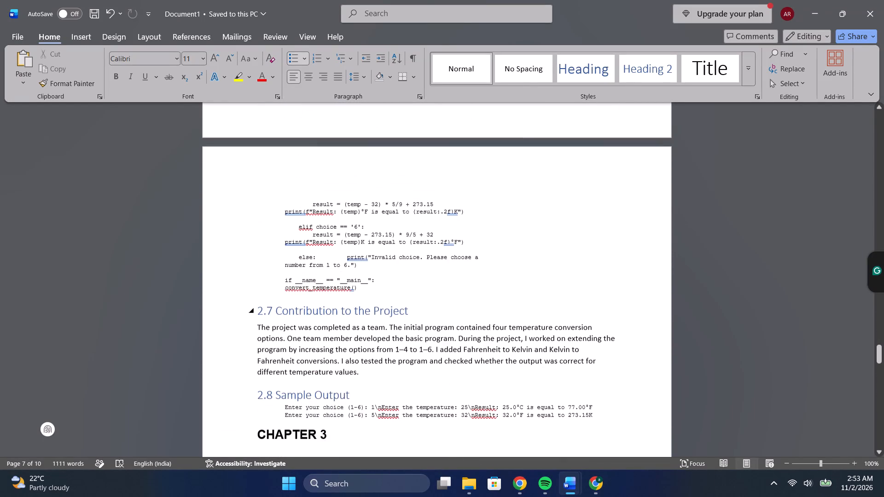
pyautogui.scroll(-16, 435, 303)
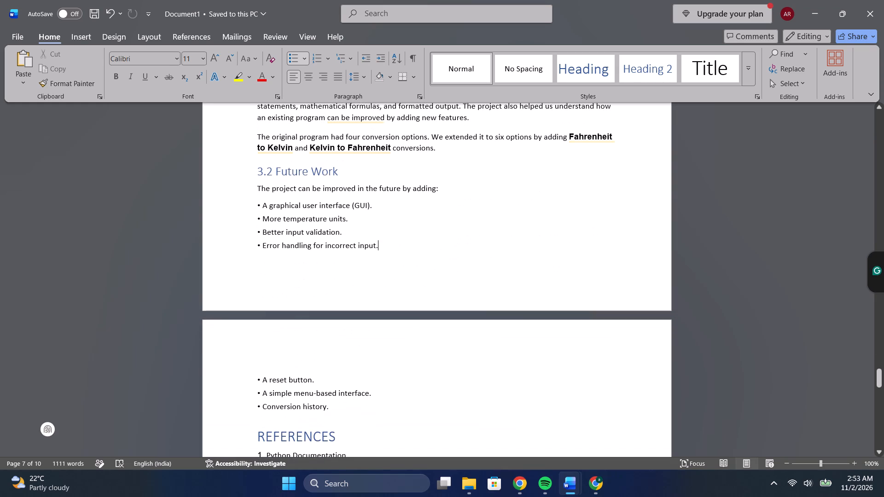
pyautogui.scroll(-12, 435, 303)
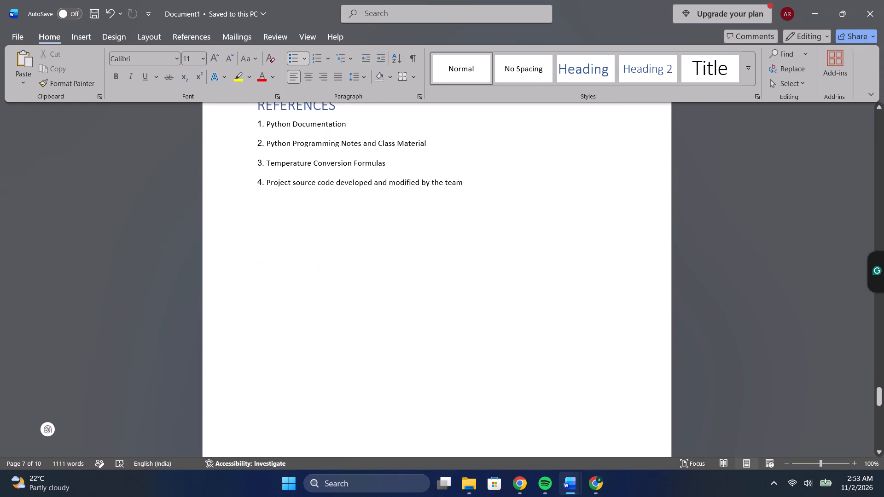
pyautogui.scroll(-13, 479, 343)
pyautogui.scroll(-6, 513, 321)
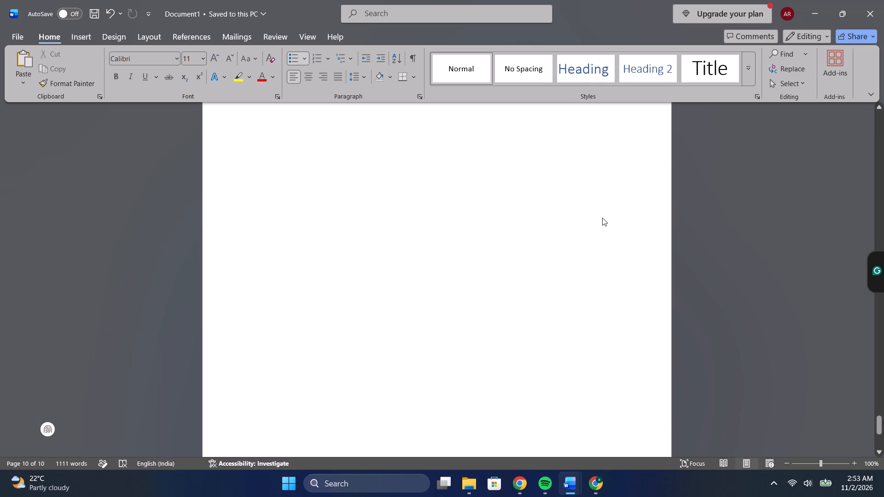
# Close Document1, saving it as TEMPERATURE CONVERSION in the local Documents folder.
pyautogui.click(883, 0)
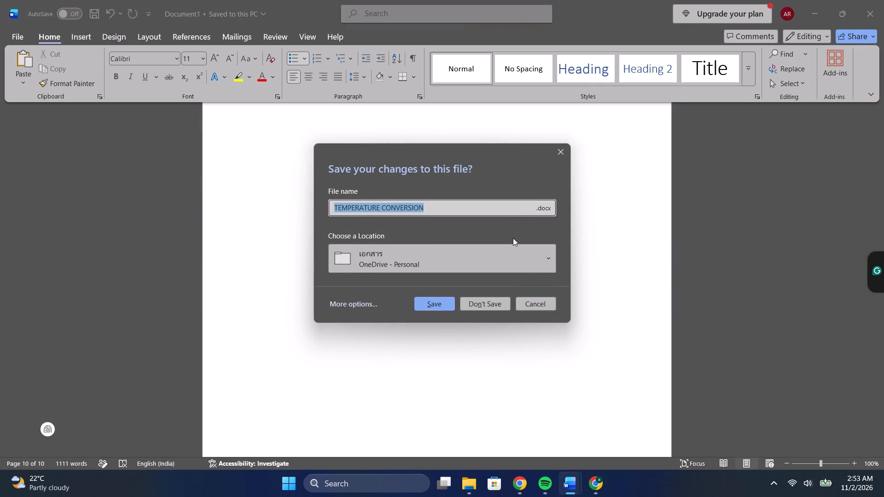
pyautogui.click(552, 259)
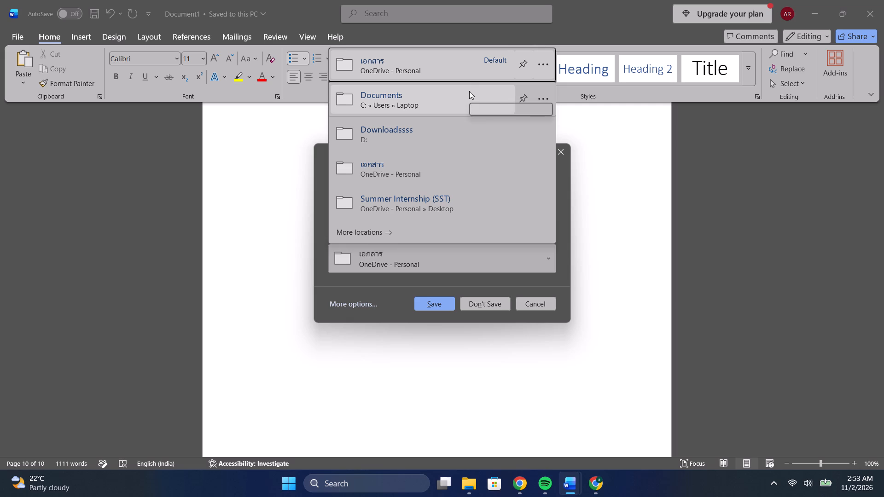
pyautogui.click(438, 108)
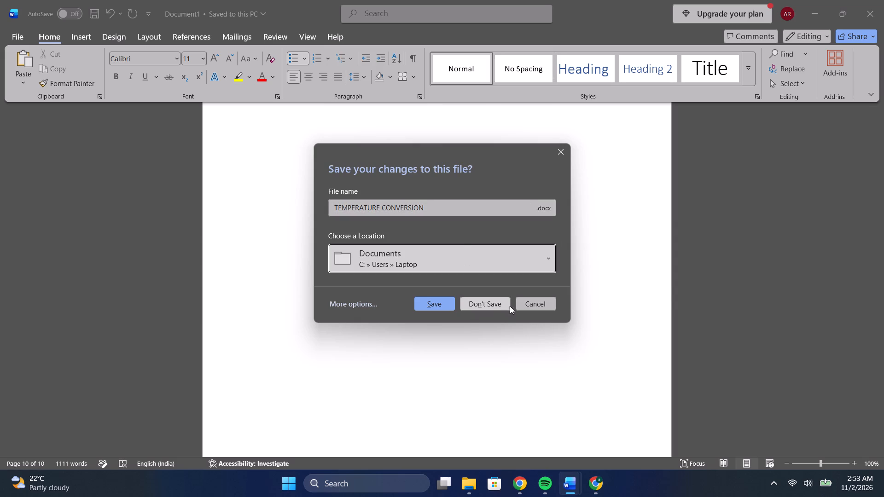
pyautogui.click(436, 301)
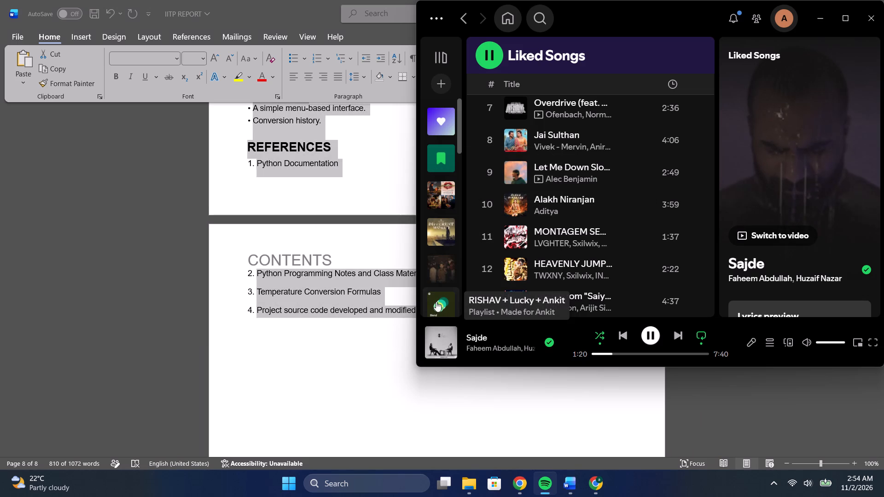
# Return to the IITP REPORT document in Word, glance over its content, and close it without saving changes.
pyautogui.click(382, 365)
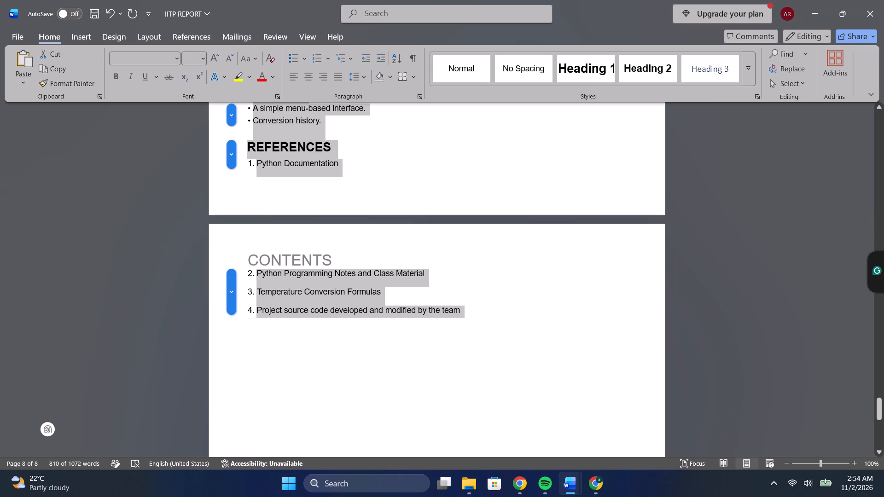
pyautogui.scroll(20, 596, 393)
pyautogui.scroll(11, 596, 393)
pyautogui.scroll(-1, 595, 392)
pyautogui.scroll(2, 595, 392)
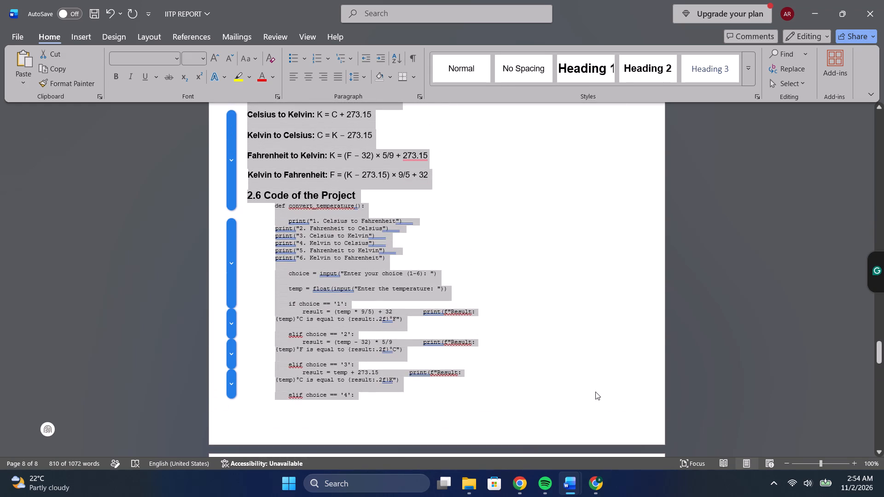
pyautogui.click(883, 0)
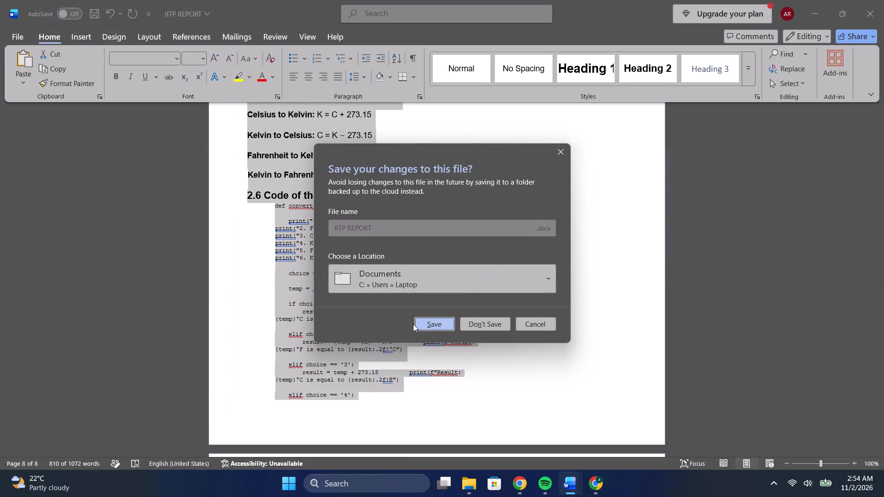
pyautogui.click(488, 329)
# Close the Spotify window.
pyautogui.click(877, 6)
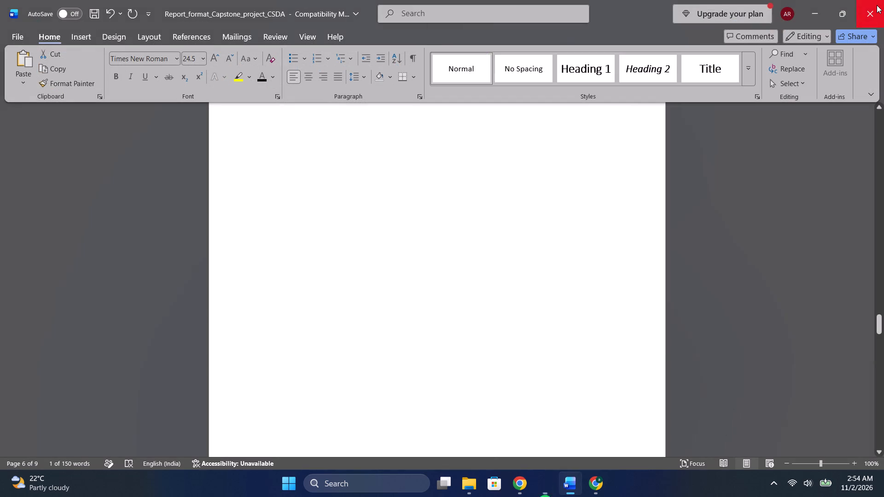
# Close the Report_format_Capstone_project_CSDA document in Word without saving changes.
pyautogui.click(874, 6)
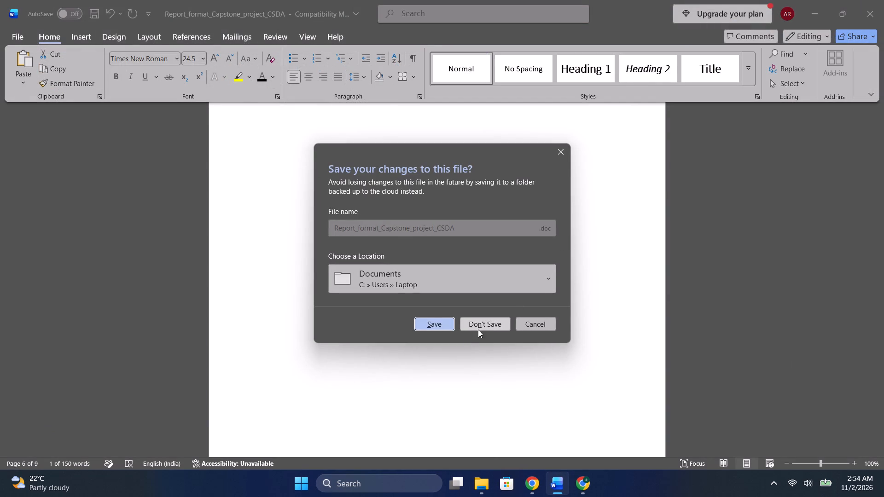
pyautogui.click(482, 327)
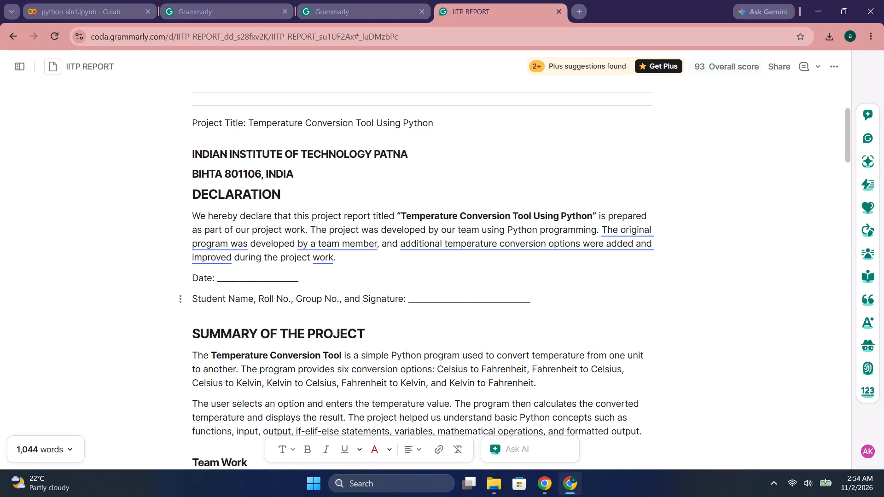
# Look through the IITP REPORT in Grammarly in Chrome, from the title page to the start of Chapter 2.
pyautogui.scroll(7, 493, 312)
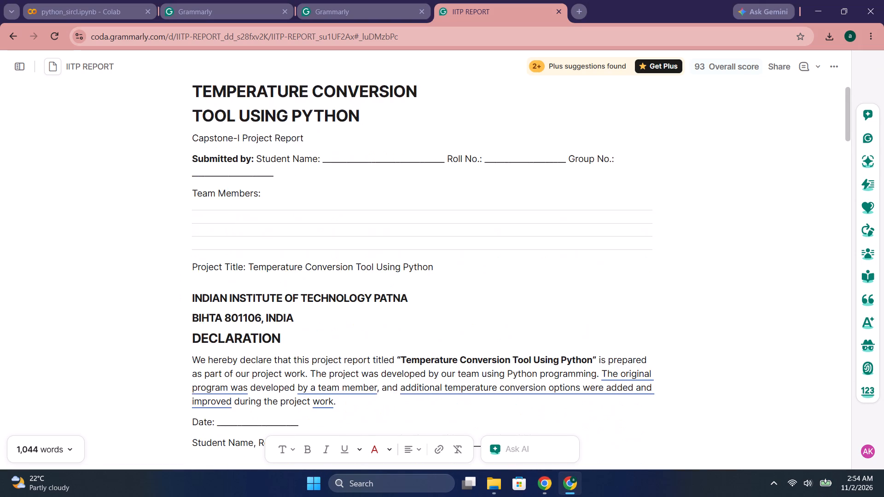
pyautogui.scroll(8, 494, 307)
pyautogui.scroll(-18, 506, 320)
pyautogui.scroll(-3, 506, 320)
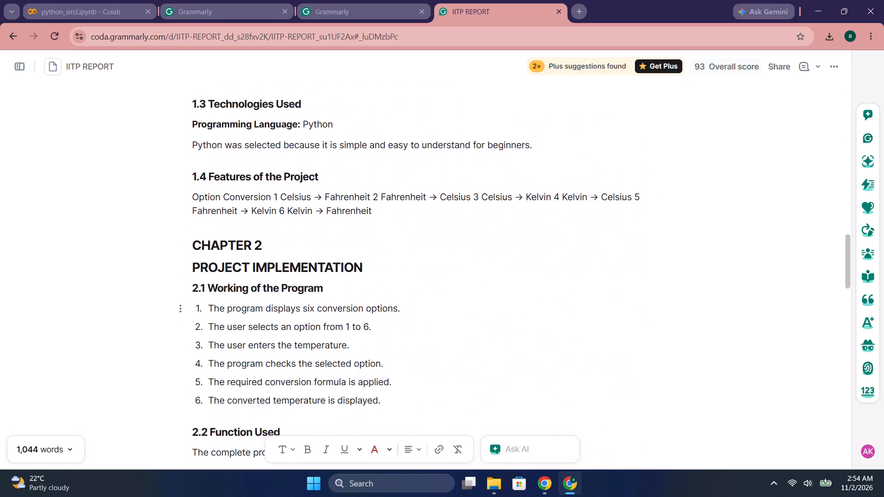
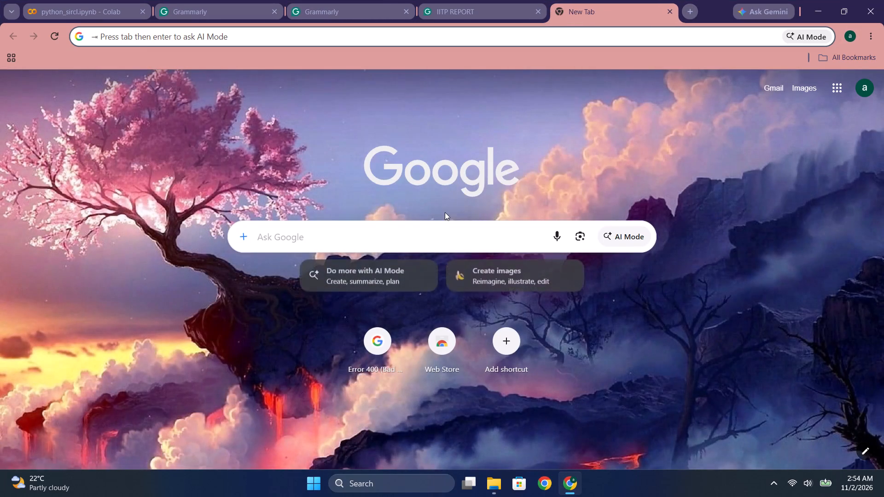
# Search Google for plagiarism checker and open Grammarly's Free Plagiarism Checker page.
pyautogui.click(444, 217)
pyautogui.click(445, 227)
pyautogui.click(386, 271)
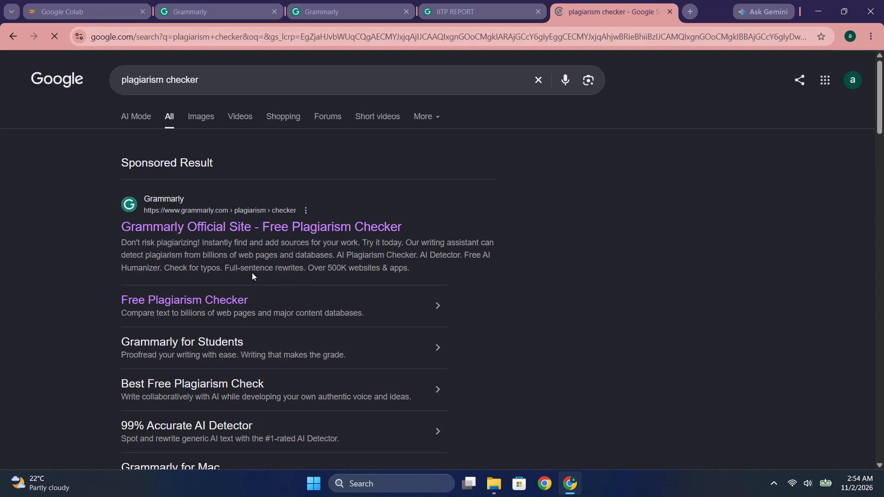
pyautogui.click(263, 228)
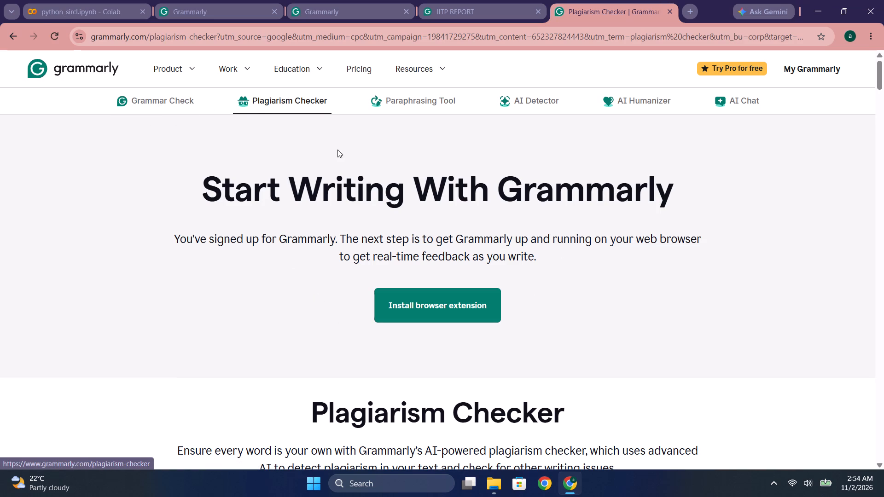
# Upload the IITP REPORT PDF from the Documents folder to the plagiarism checker.
pyautogui.scroll(-8, 447, 229)
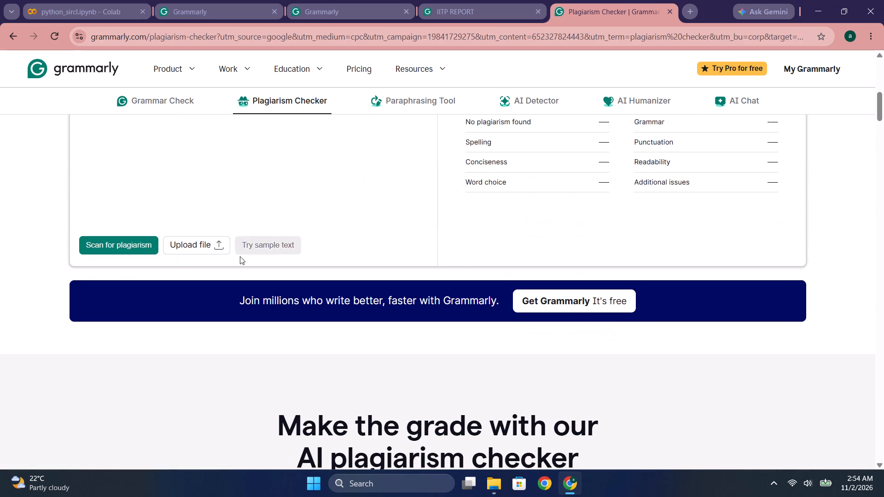
pyautogui.click(203, 242)
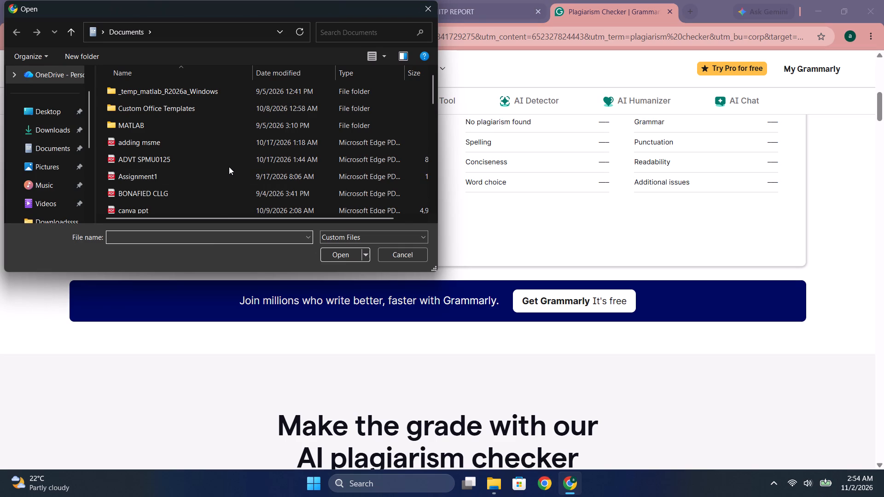
pyautogui.scroll(-1, 229, 167)
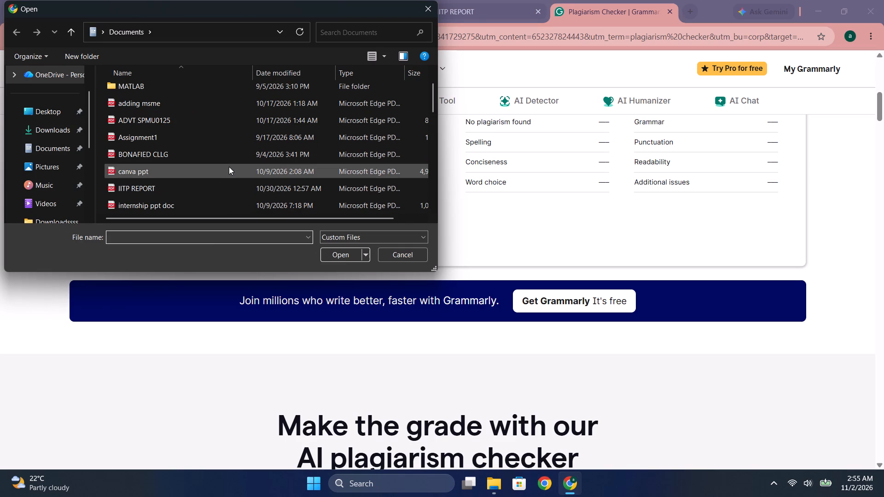
pyautogui.doubleClick(209, 181)
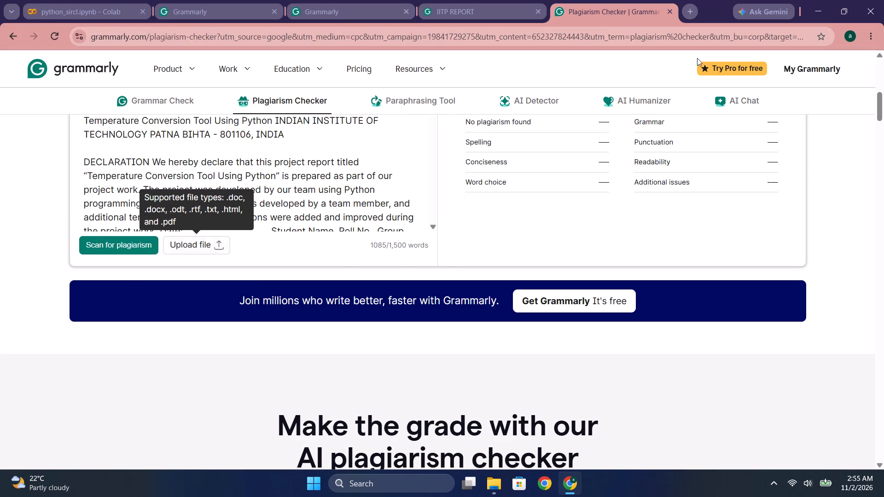
# Minimize Chrome, browse the Downloadssss, New folder and Downloads folders in File Explorer, and view the Final Capstone project Python file before closing it.
pyautogui.click(815, 11)
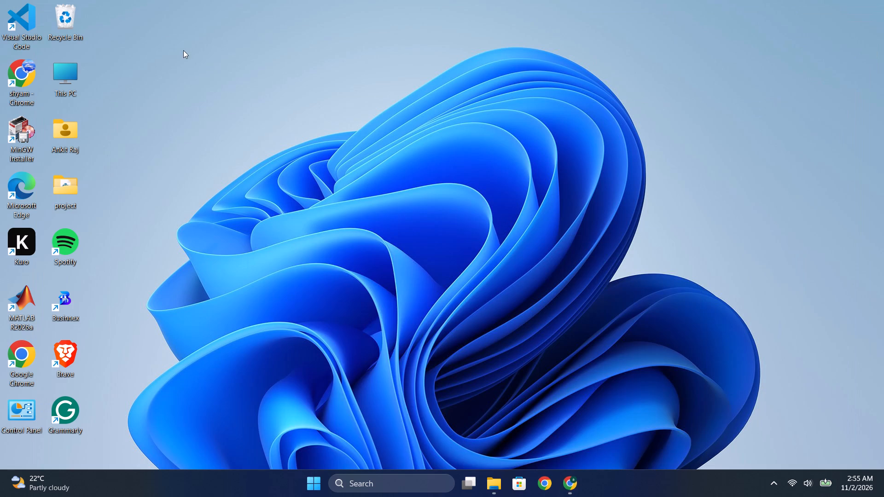
pyautogui.doubleClick(61, 74)
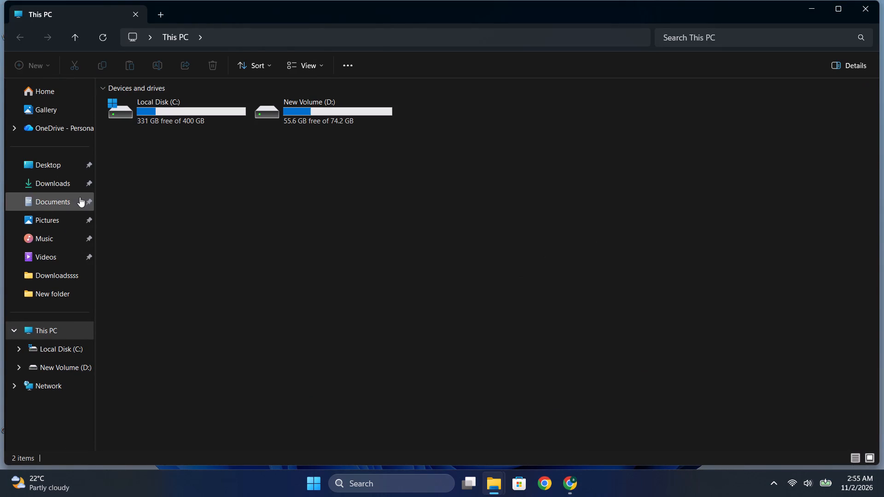
pyautogui.click(69, 270)
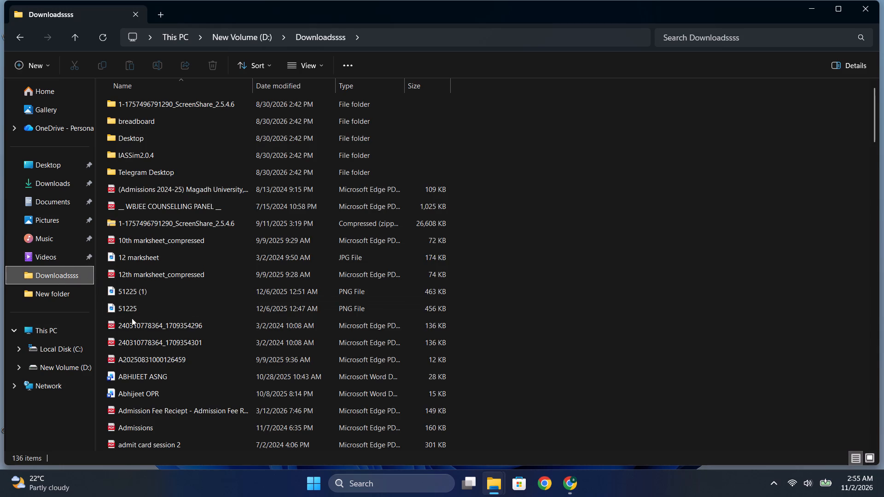
pyautogui.scroll(-5, 193, 320)
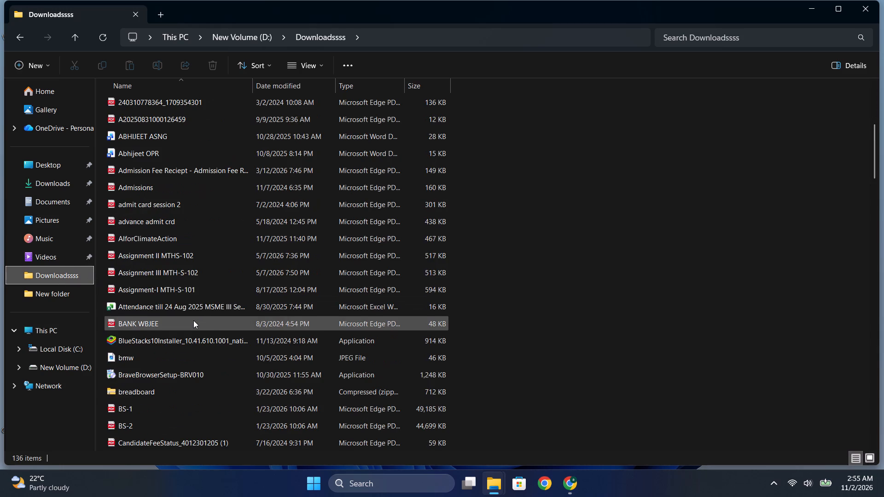
pyautogui.scroll(-3, 200, 346)
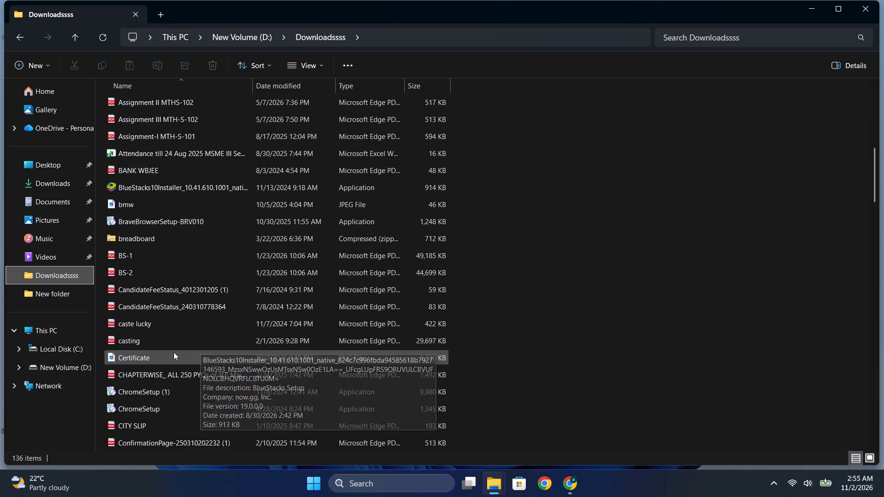
pyautogui.click(78, 289)
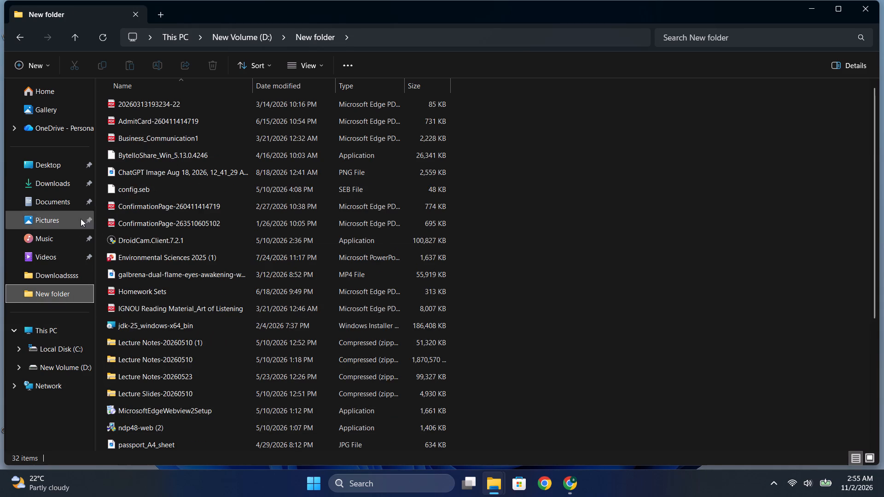
pyautogui.click(49, 279)
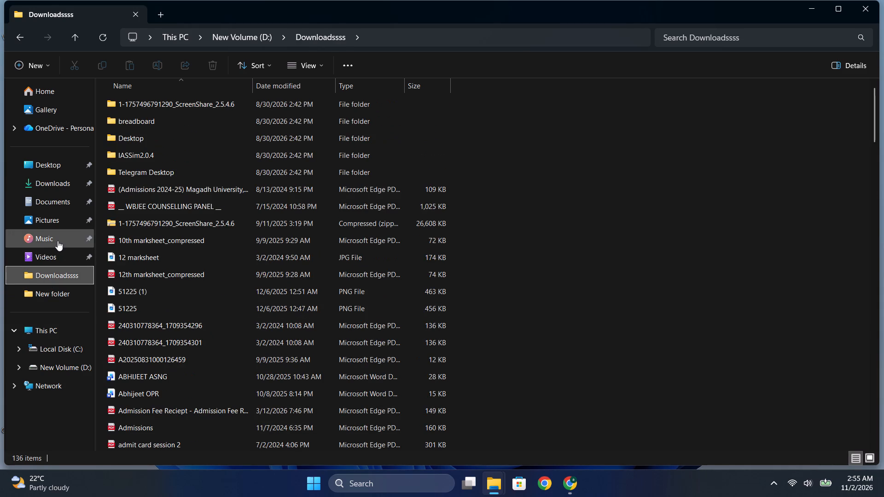
pyautogui.click(74, 177)
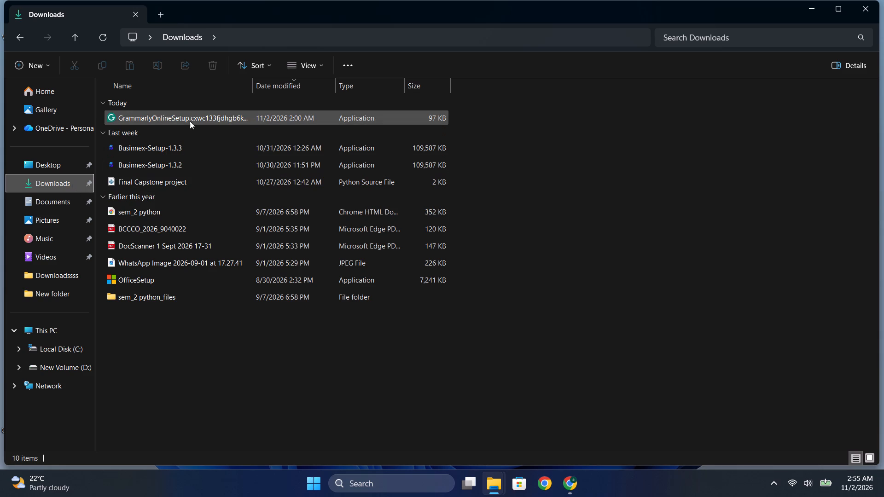
pyautogui.doubleClick(190, 177)
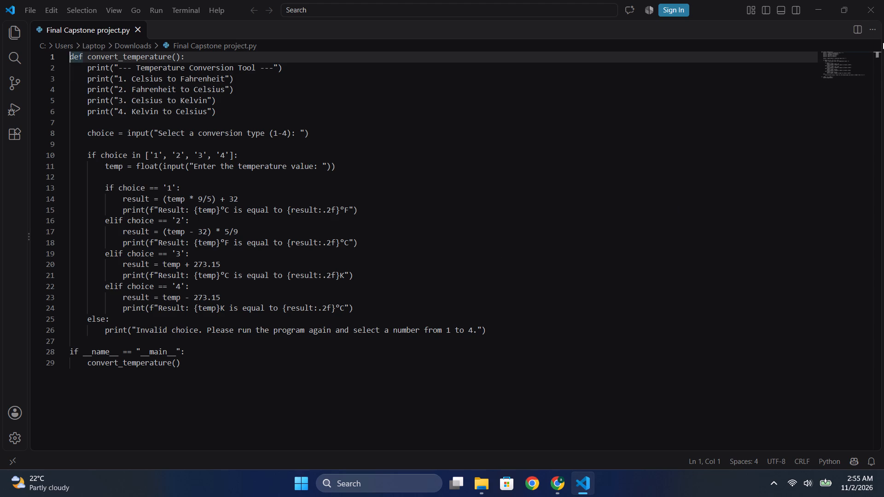
pyautogui.click(877, 7)
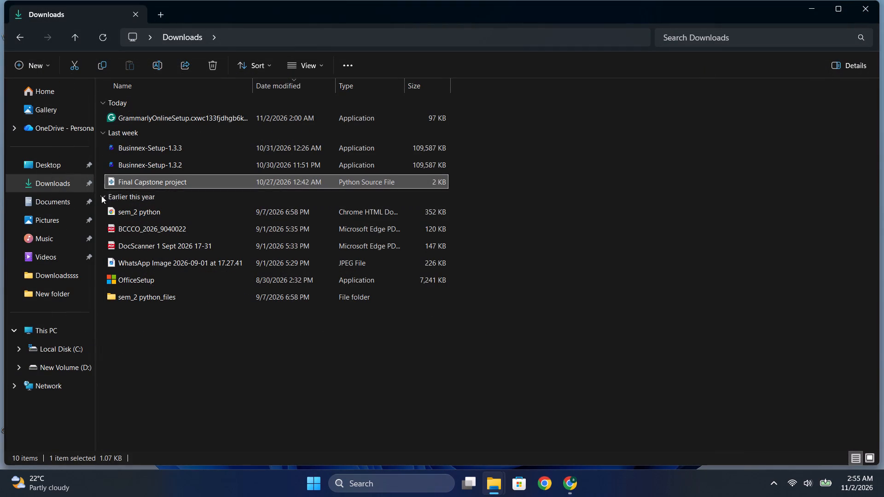
# Open the IITP REPORT PDF from the Documents folder in Edge, glance over Chapter 1, and close it.
pyautogui.click(62, 199)
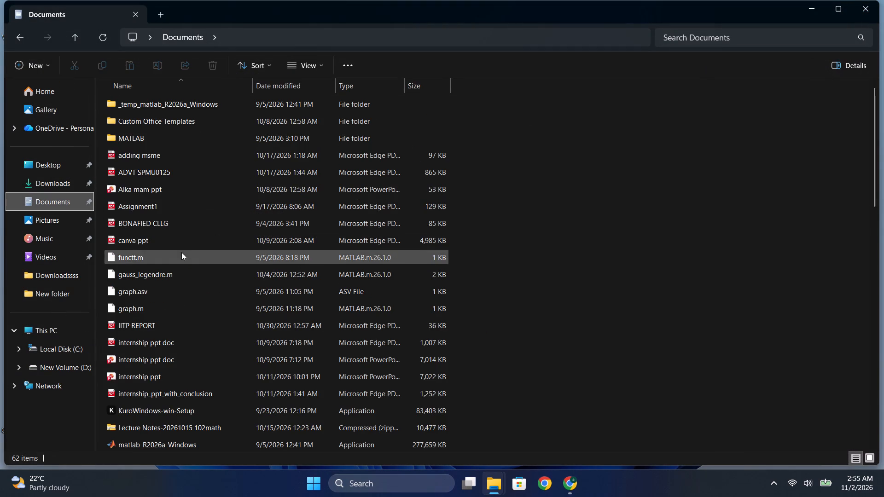
pyautogui.doubleClick(175, 317)
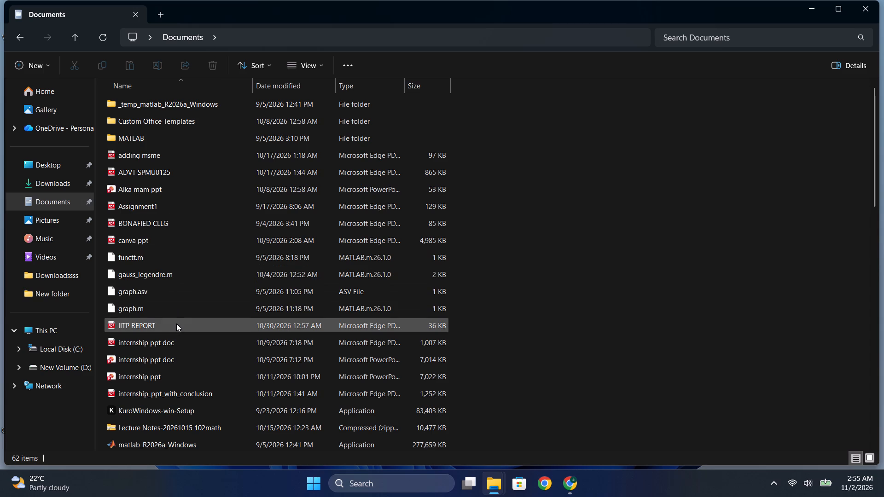
pyautogui.doubleClick(176, 324)
pyautogui.scroll(-3, 861, 234)
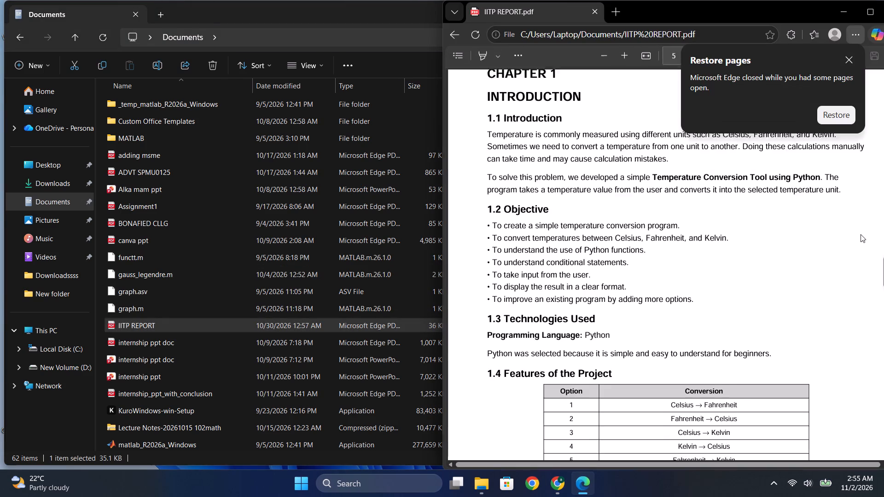
pyautogui.scroll(-2, 861, 234)
pyautogui.scroll(-5, 822, 238)
pyautogui.scroll(6, 787, 222)
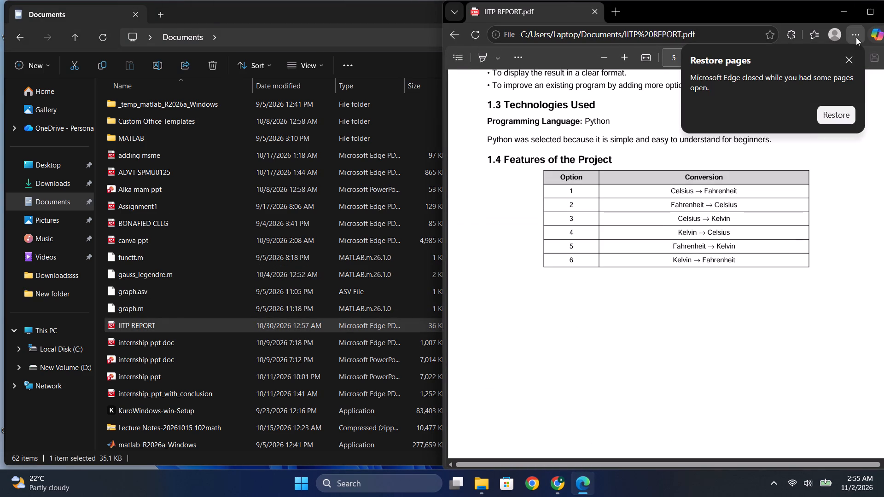
pyautogui.click(846, 63)
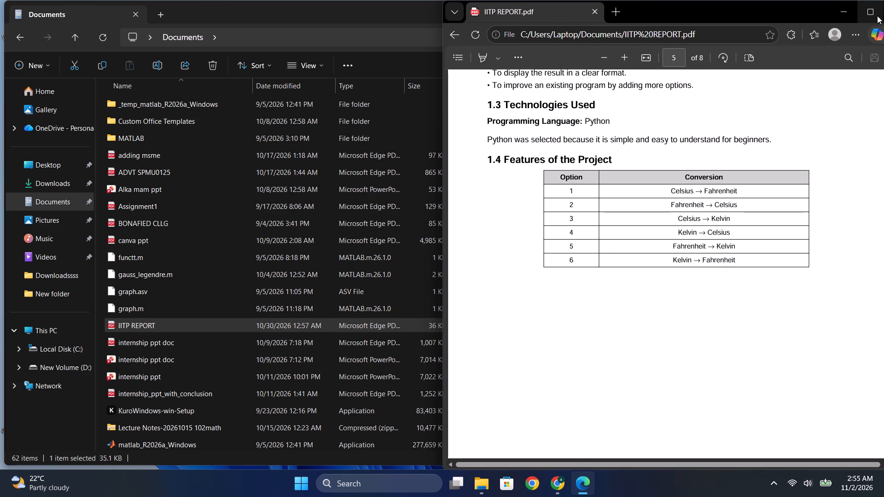
pyautogui.hscroll(-5, 878, 53)
pyautogui.click(883, 11)
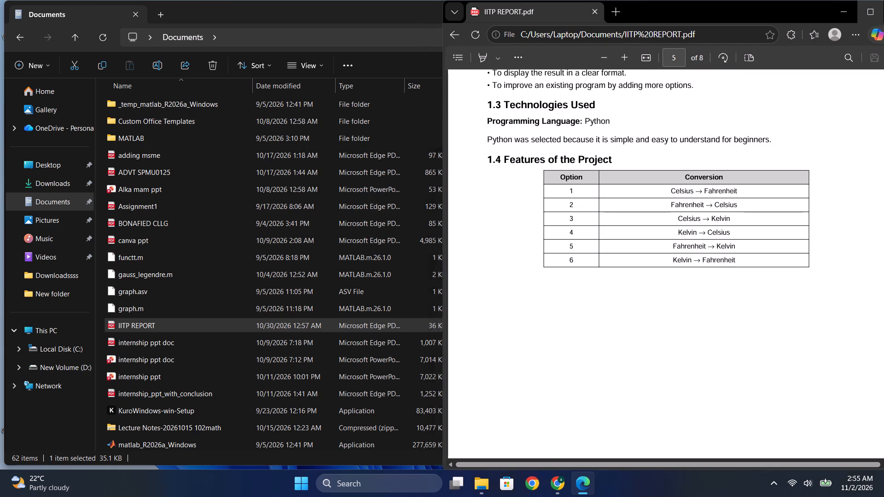
pyautogui.click(869, 2)
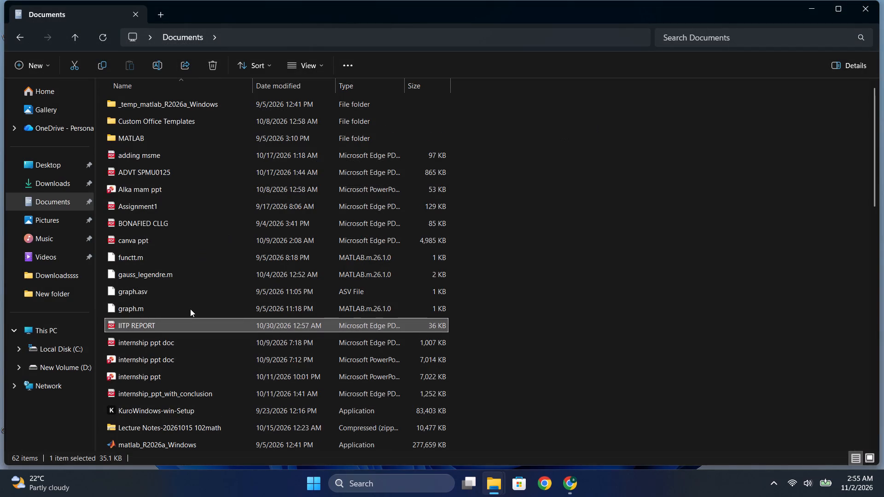
# Look through the rest of the Documents folder for the saved report, and close File Explorer.
pyautogui.scroll(-2, 190, 309)
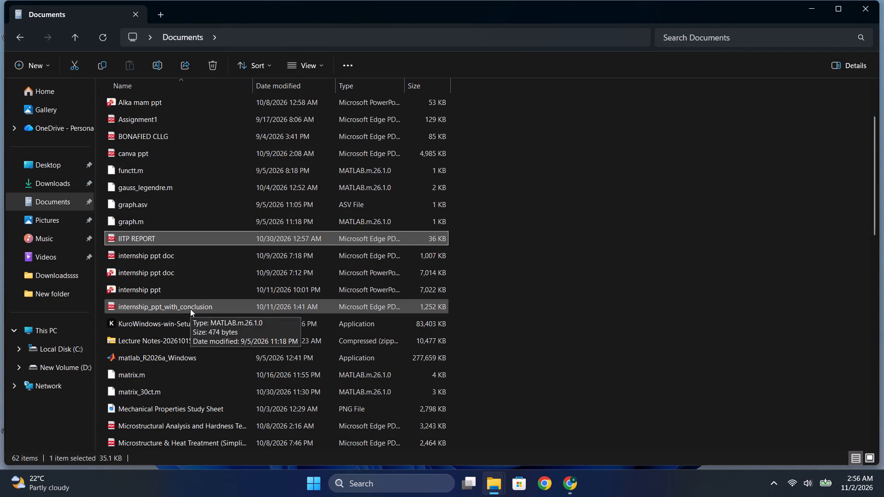
pyautogui.scroll(-10, 190, 309)
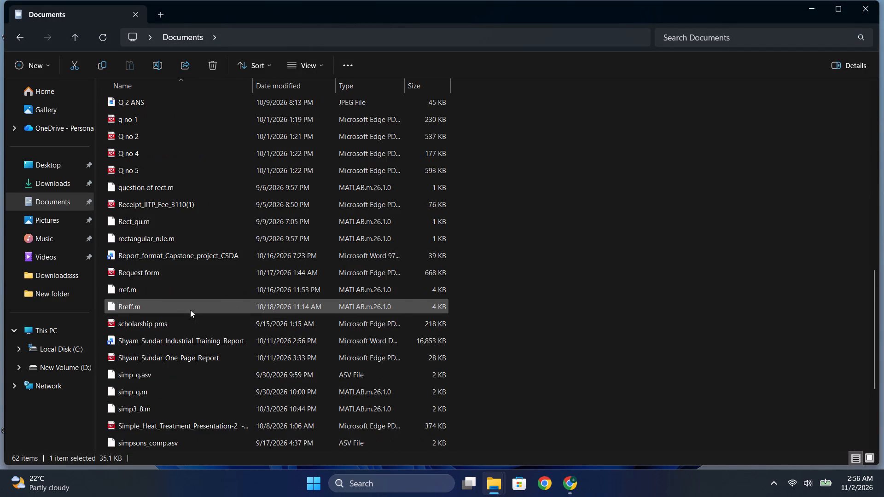
pyautogui.scroll(-12, 190, 310)
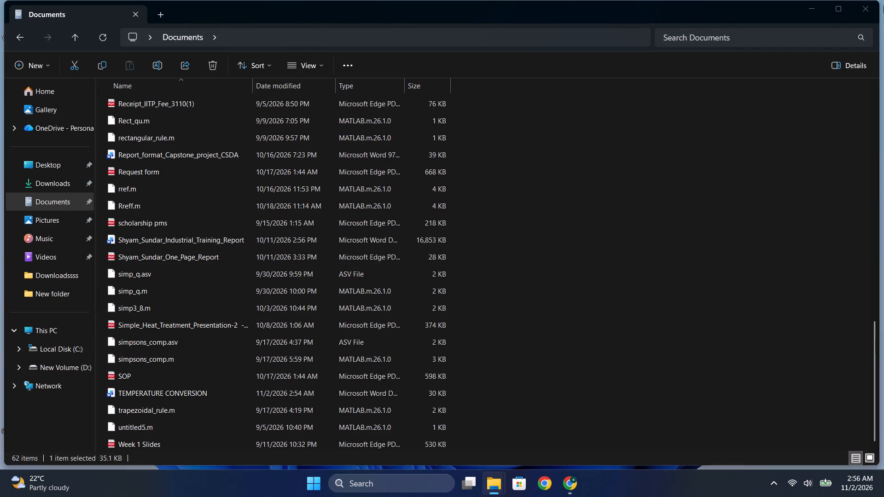
pyautogui.click(883, 6)
pyautogui.click(858, 0)
pyautogui.click(863, 8)
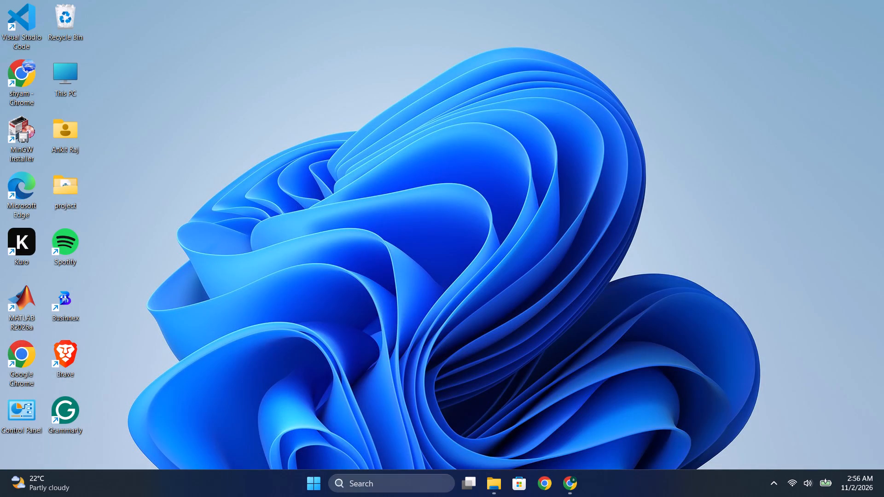
# Check the contents of the project folder on the desktop and close it.
pyautogui.click(296, 486)
pyautogui.click(307, 483)
pyautogui.scroll(-1, 408, 330)
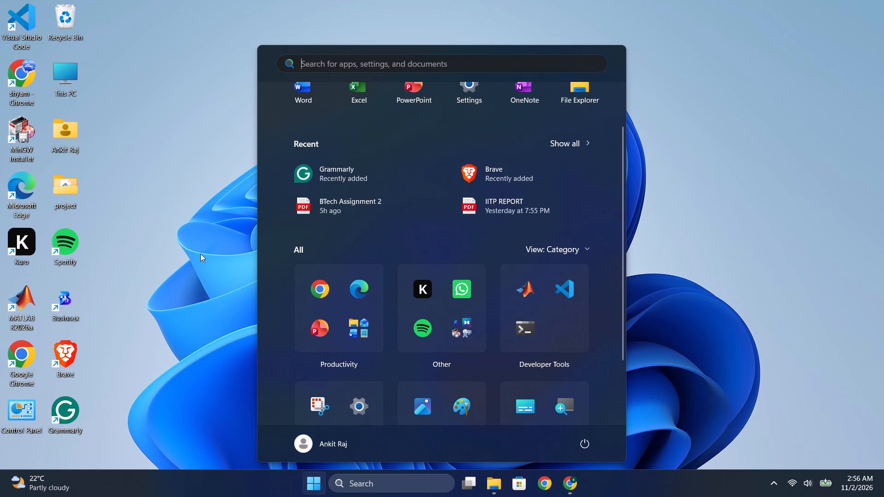
pyautogui.click(193, 242)
pyautogui.doubleClick(71, 187)
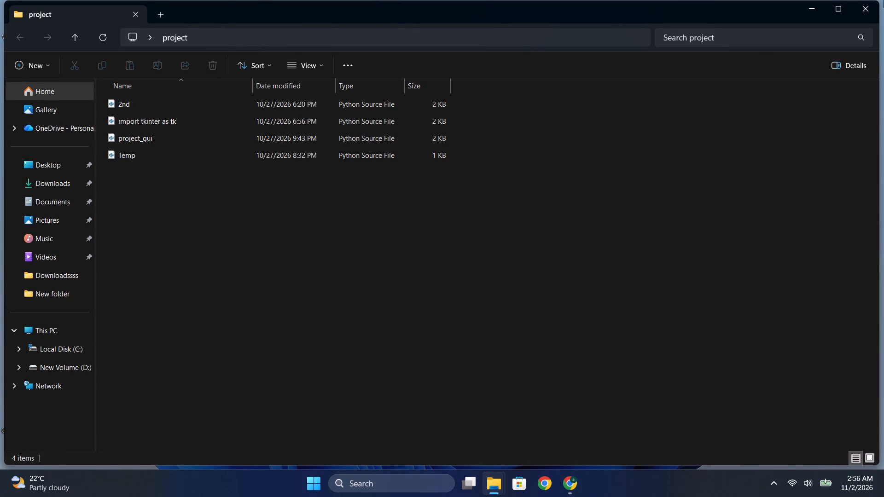
pyautogui.click(866, 1)
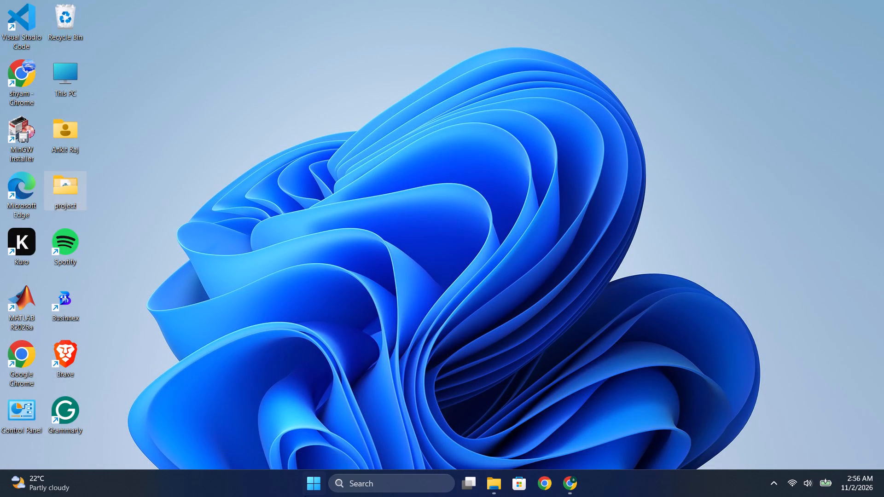
# Open the recent TEMPERATURE CONVERSION document in Word, maximize its window, and go to the Declaration page.
pyautogui.click(305, 494)
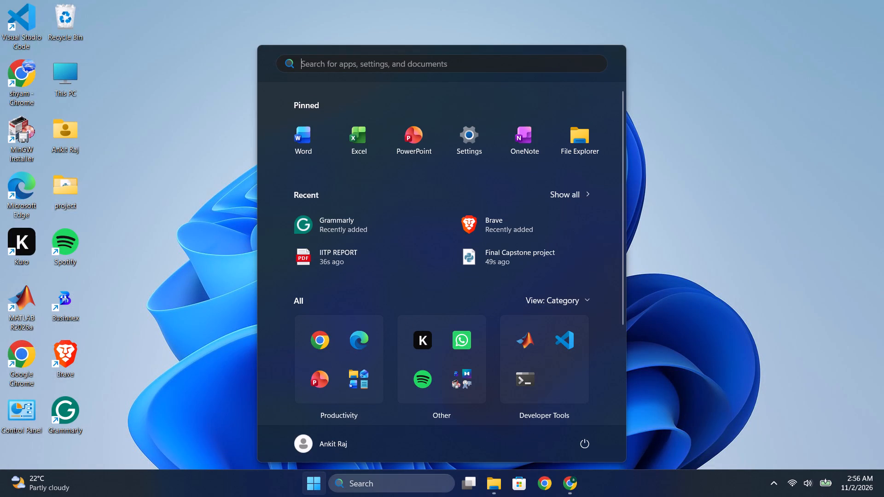
pyautogui.doubleClick(286, 143)
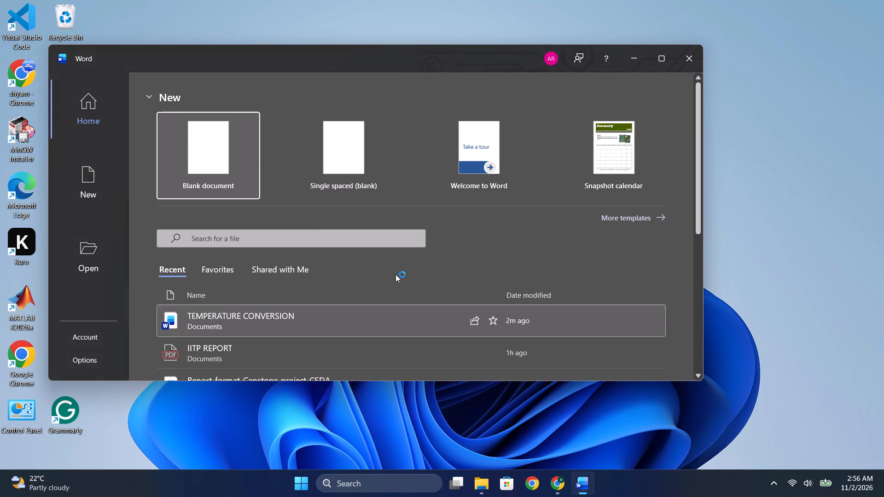
pyautogui.tripleClick(329, 304)
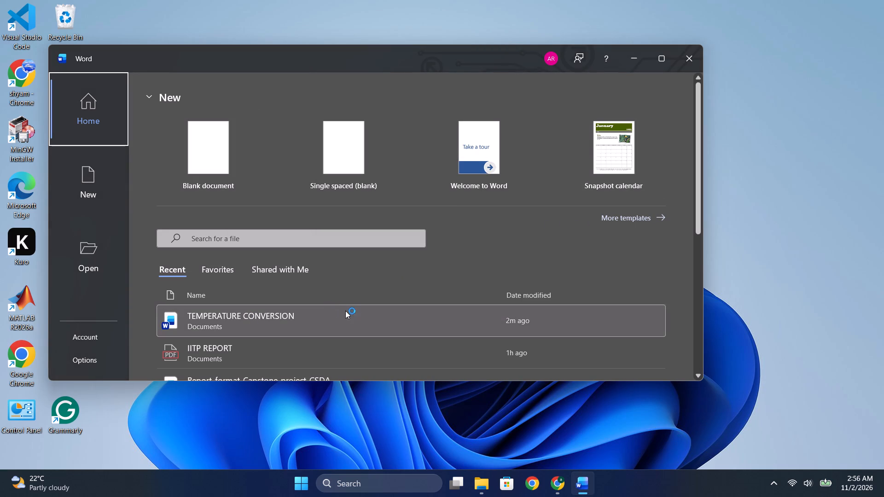
pyautogui.doubleClick(347, 314)
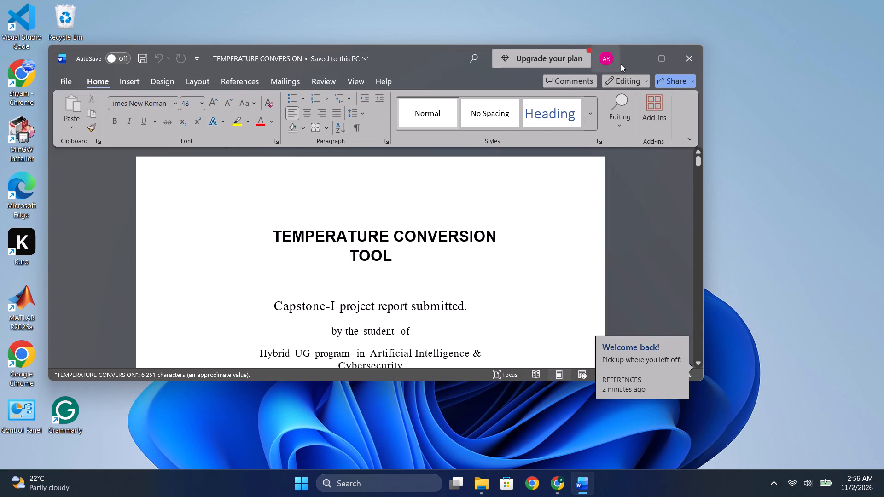
pyautogui.click(660, 50)
pyautogui.scroll(-20, 484, 268)
pyautogui.scroll(-3, 484, 268)
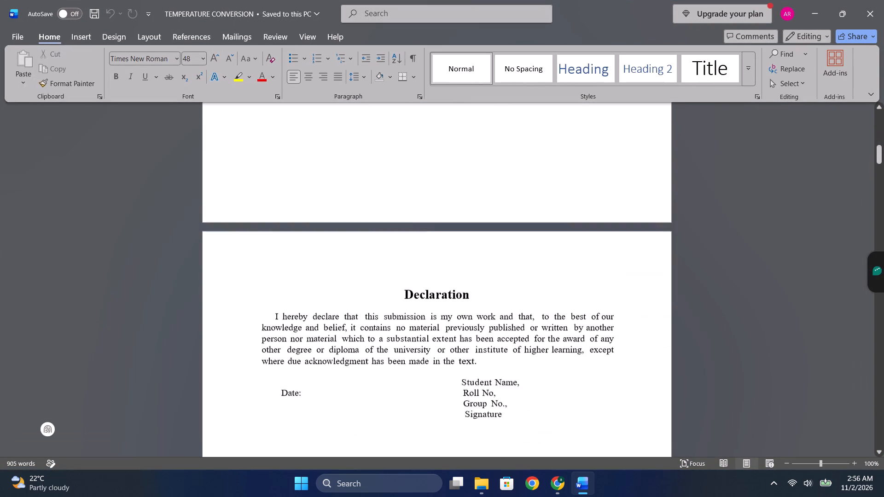
# Skim the report from the Declaration through Team Work and Chapter 1 to the conversion table and the start of Chapter 2.
pyautogui.scroll(-20, 484, 262)
pyautogui.scroll(-9, 484, 262)
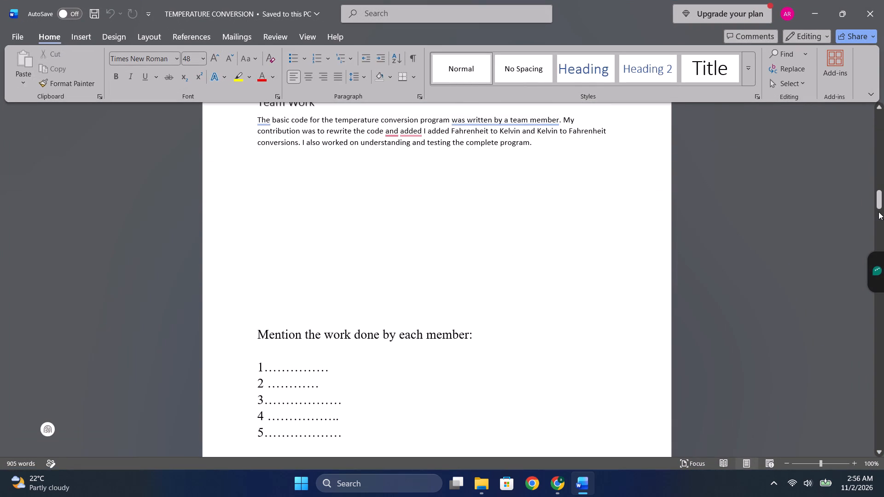
pyautogui.moveTo(877, 204); pyautogui.dragTo(883, 262)
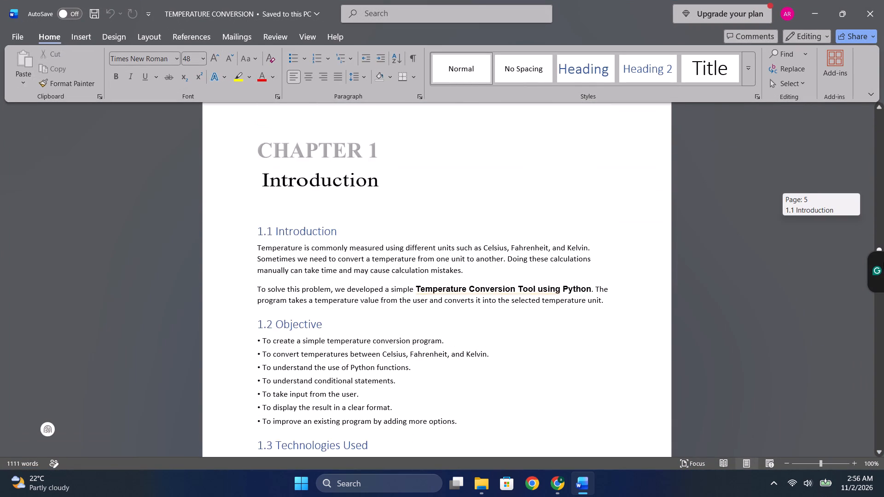
pyautogui.moveTo(883, 262); pyautogui.dragTo(883, 294)
pyautogui.click(883, 294)
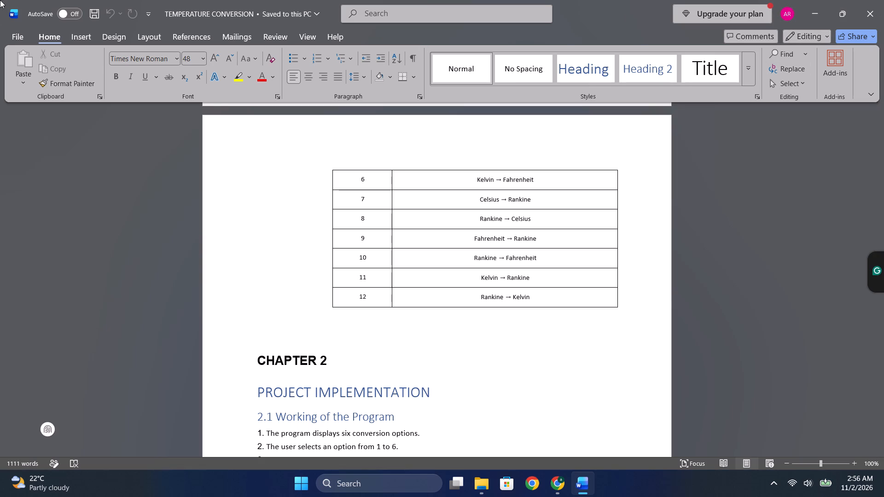
pyautogui.click(16, 14)
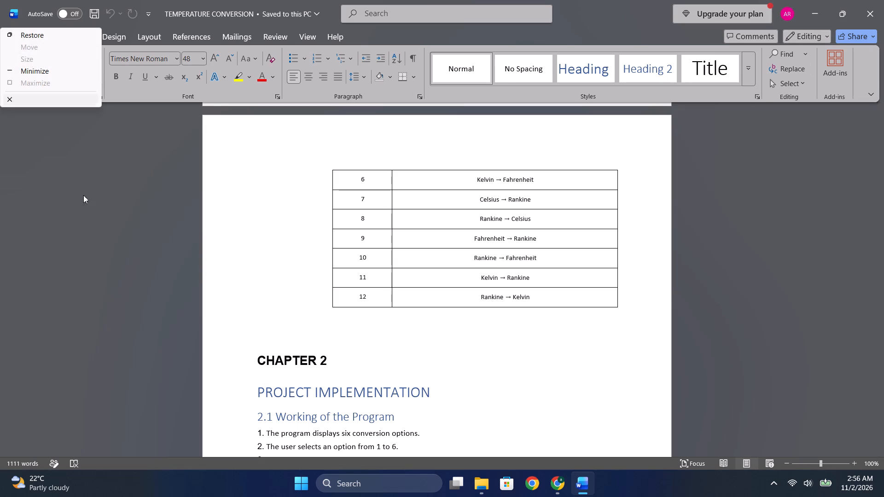
pyautogui.click(83, 195)
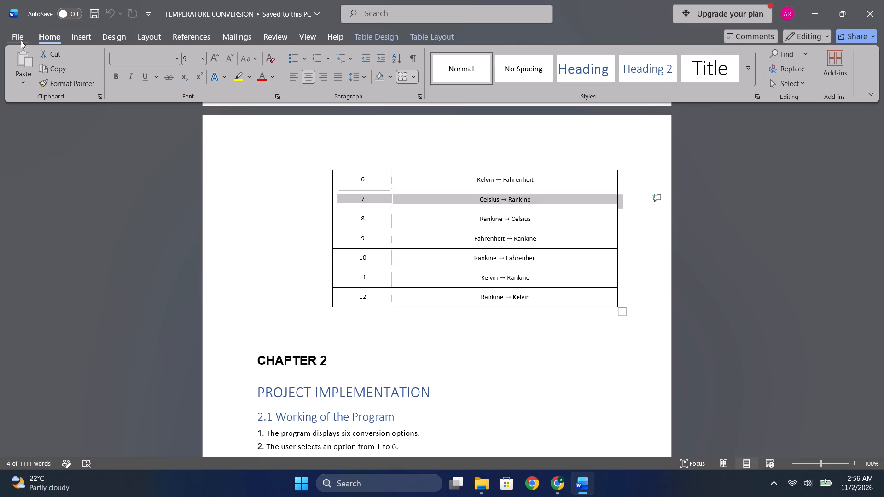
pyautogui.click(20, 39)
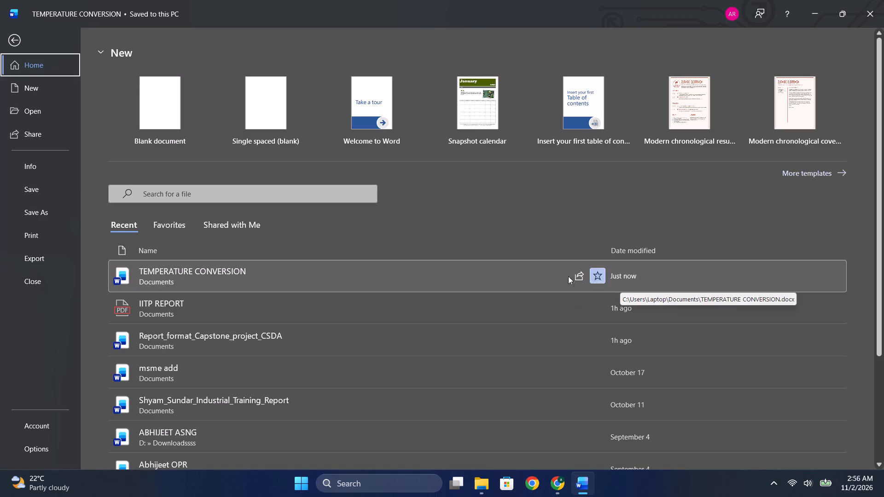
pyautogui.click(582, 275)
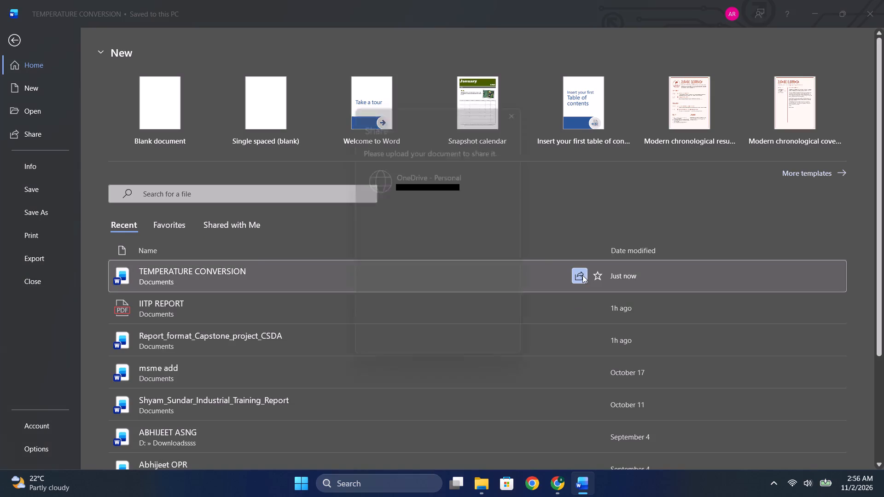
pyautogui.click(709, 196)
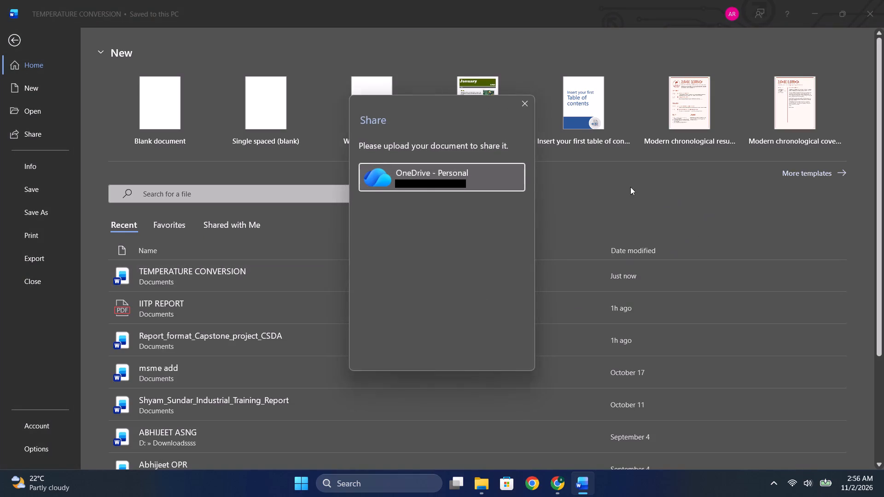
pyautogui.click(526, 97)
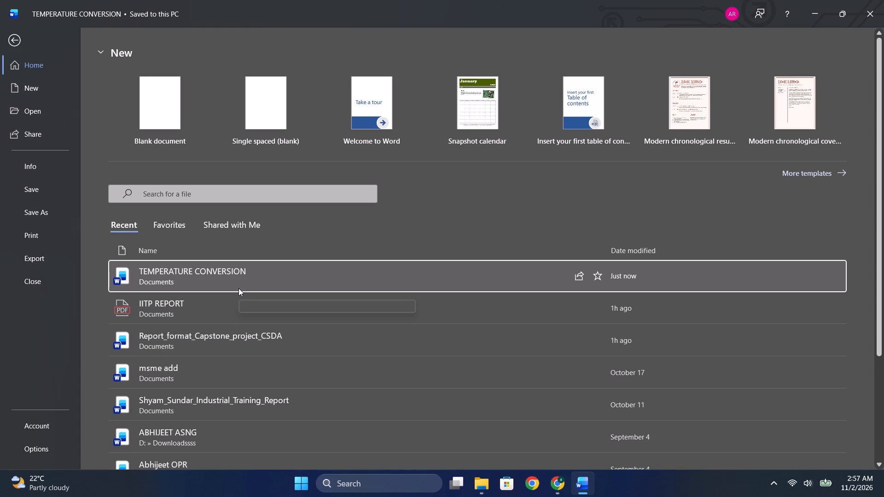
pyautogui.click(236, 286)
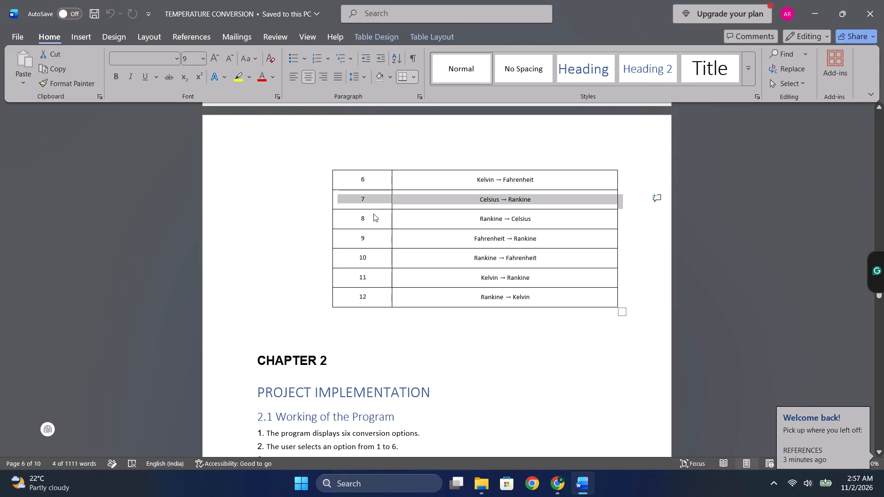
# Save the TEMPERATURE CONVERSION document.
pyautogui.hotkey('ctrl', 's')
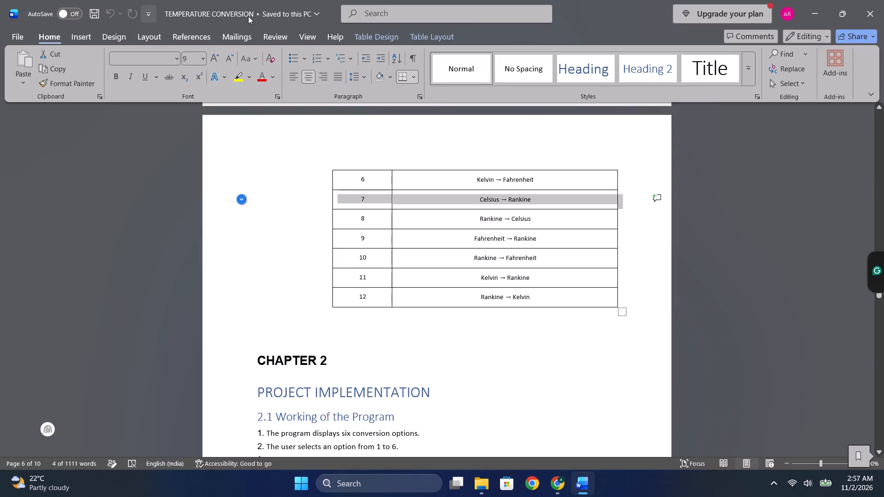
pyautogui.click(72, 13)
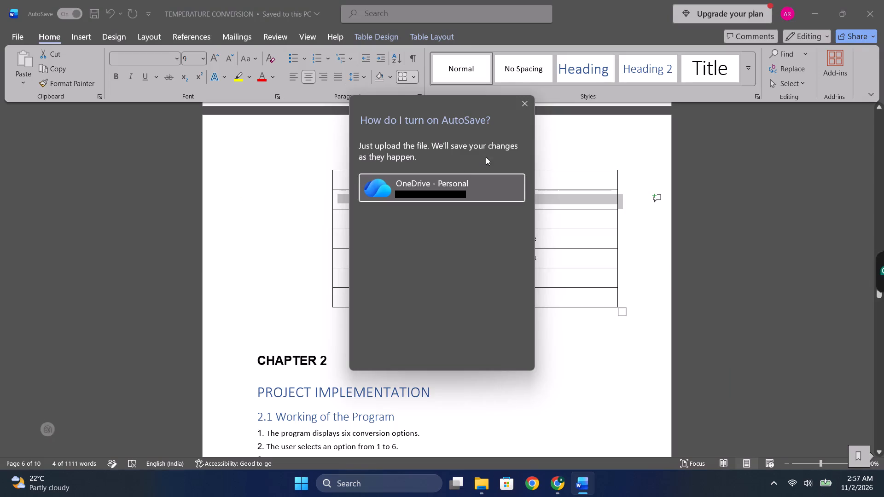
pyautogui.click(518, 107)
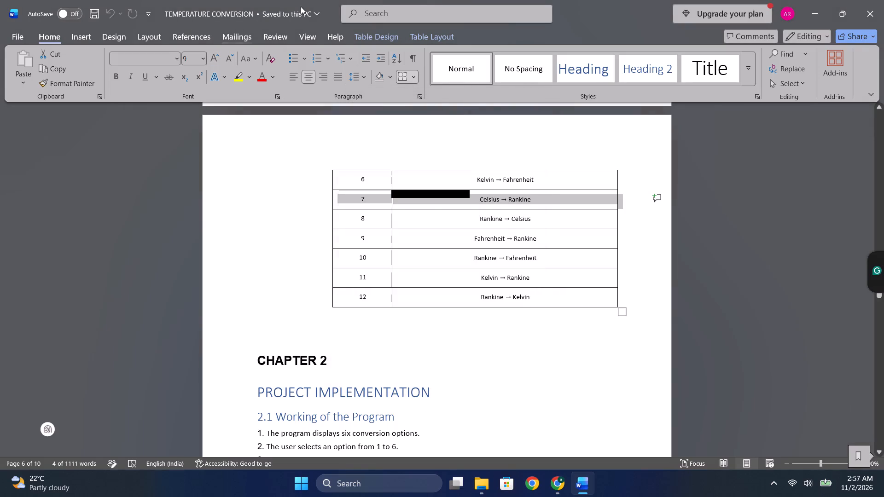
# Check the file name and save location of the open report, without uploading it to OneDrive.
pyautogui.click(306, 13)
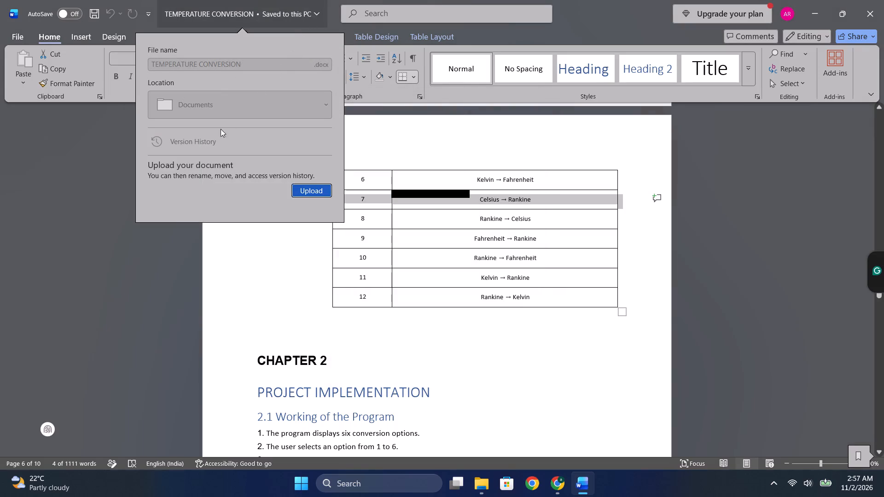
pyautogui.click(316, 105)
pyautogui.click(307, 190)
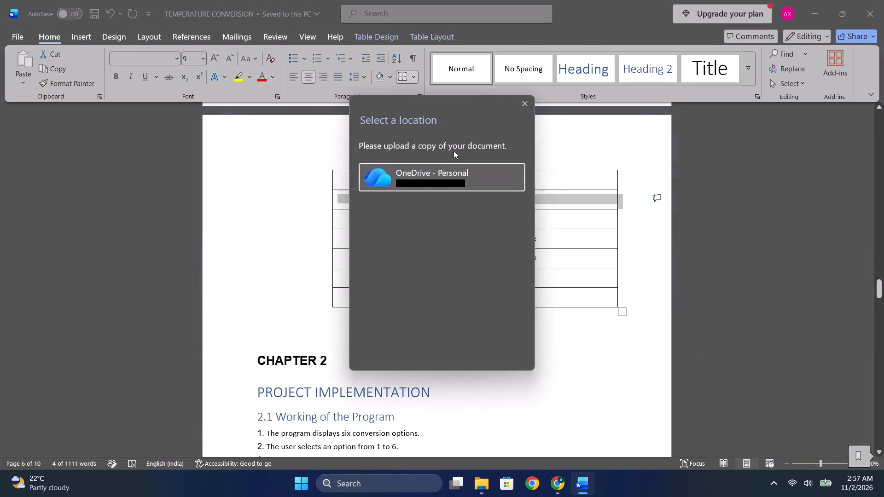
pyautogui.click(512, 101)
pyautogui.click(521, 104)
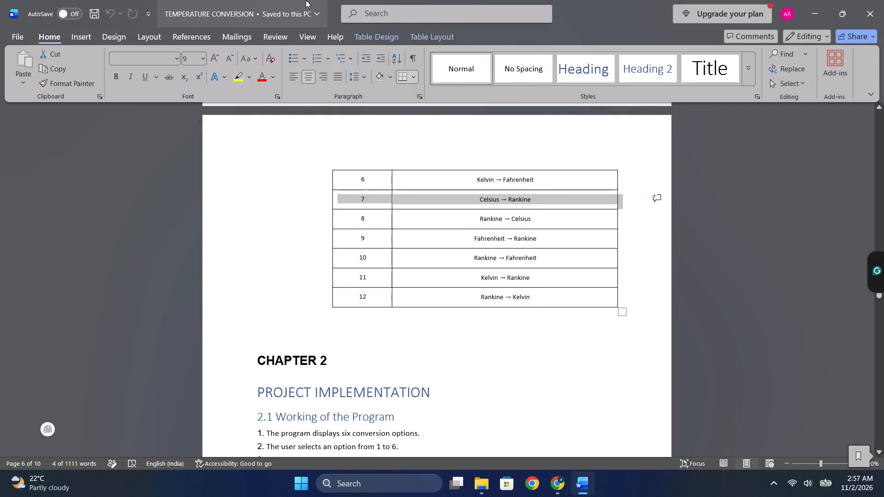
pyautogui.click(316, 11)
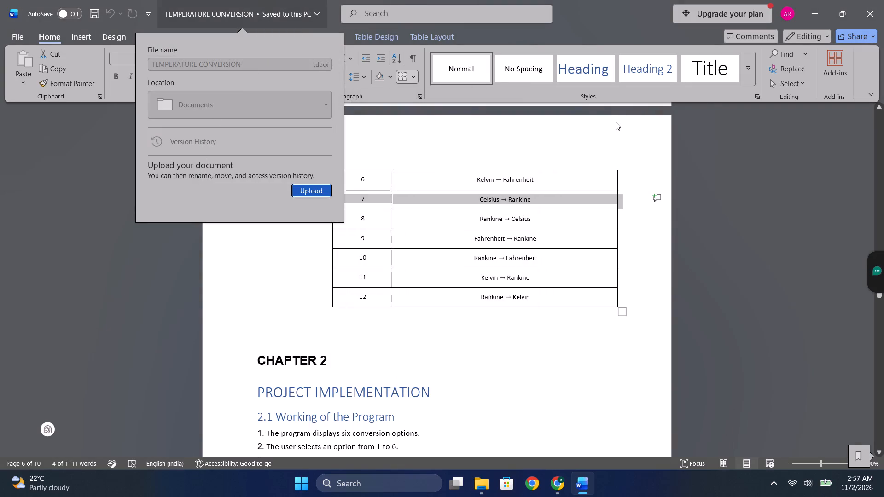
# Locate the TEMPERATURE CONVERSION document in the Documents folder, open it from there, and close Word.
pyautogui.doubleClick(61, 82)
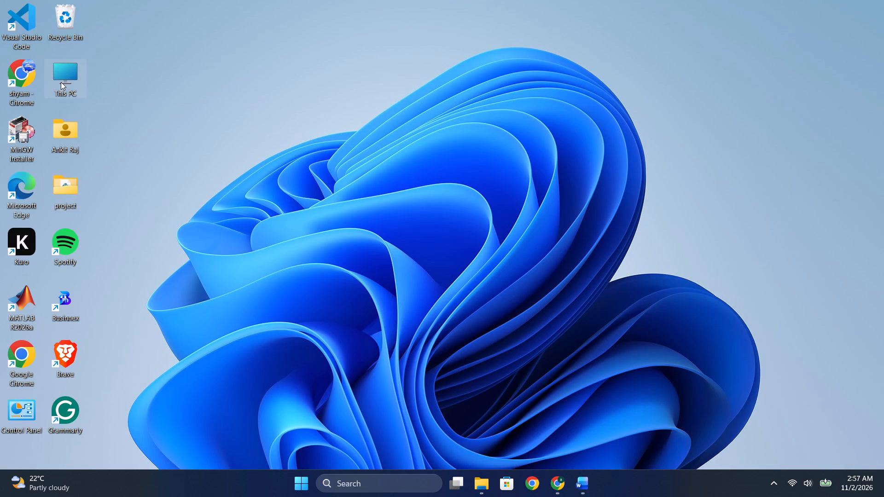
pyautogui.click(69, 193)
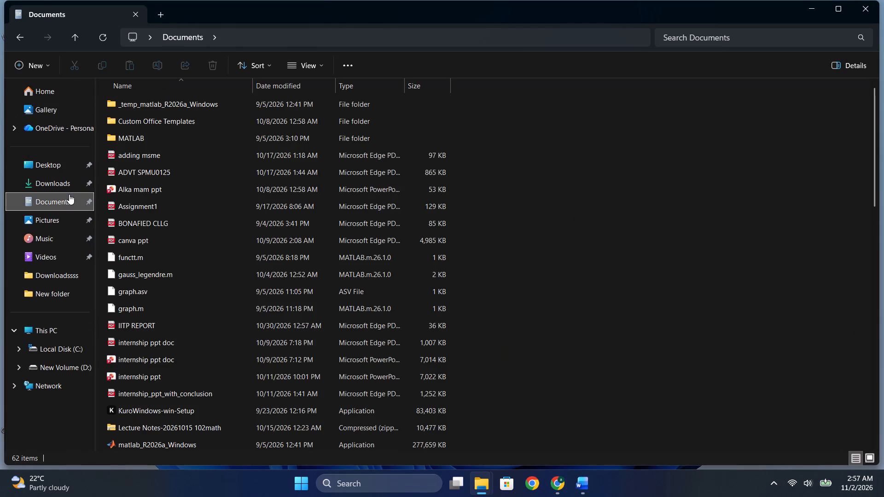
pyautogui.scroll(-4, 215, 329)
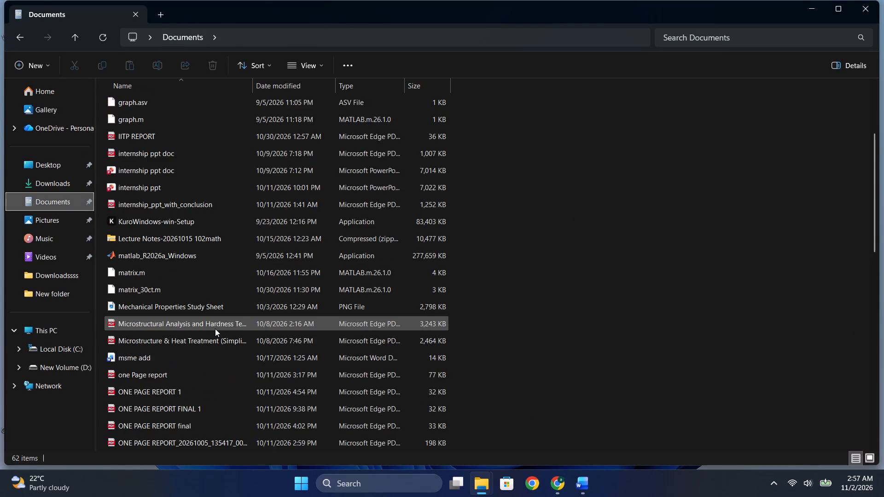
pyautogui.scroll(-5, 215, 329)
pyautogui.scroll(-4, 212, 398)
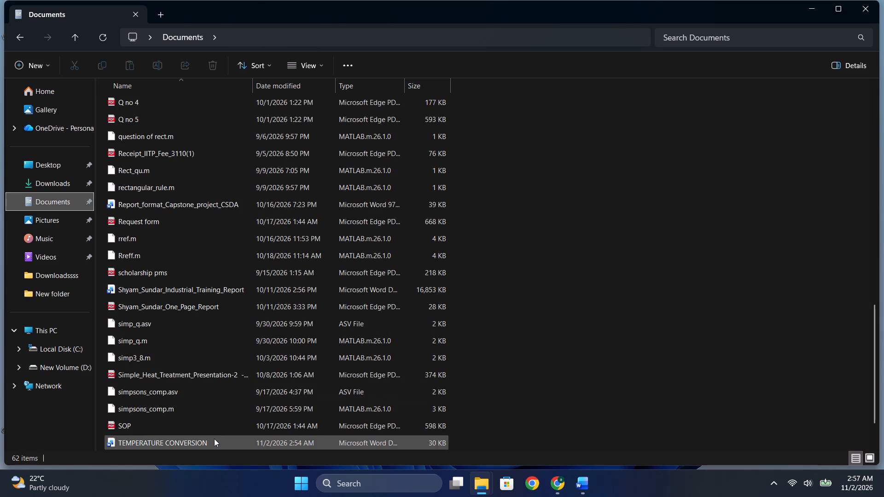
pyautogui.doubleClick(214, 439)
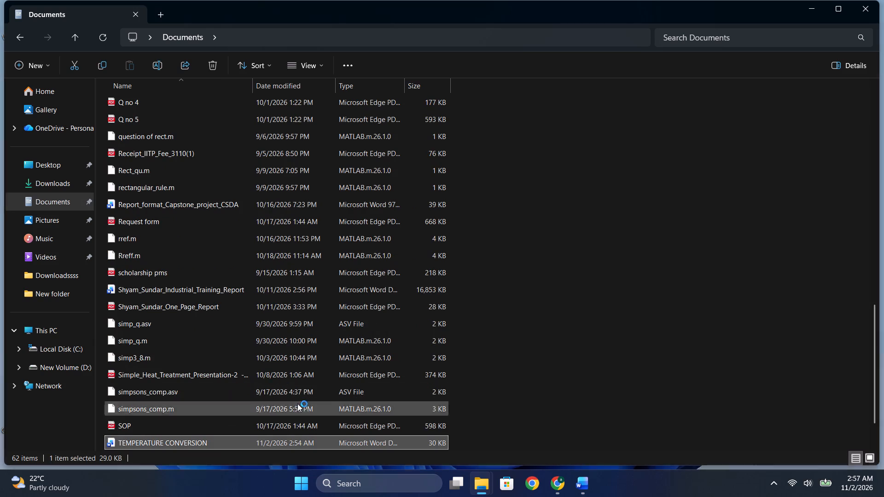
pyautogui.click(874, 0)
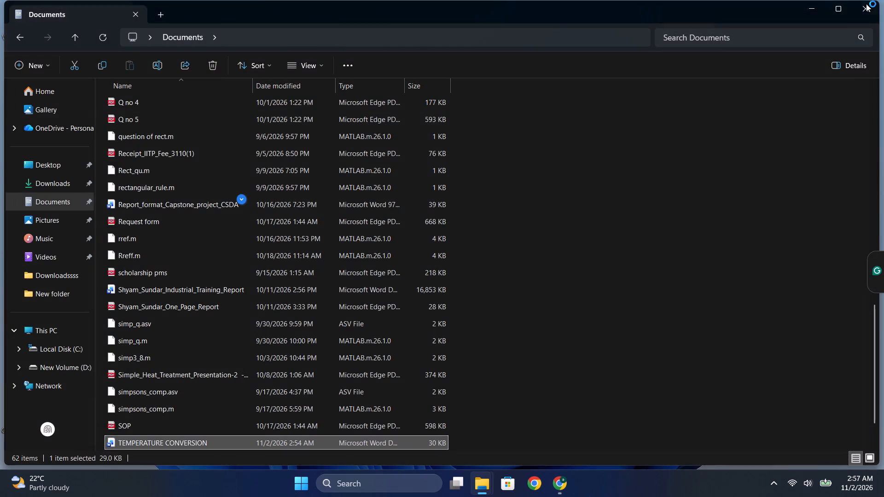
# Switch to Grammarly's Plagiarism Checker in Chrome and upload the TEMPERATURE CONVERSION document from the Documents folder.
pyautogui.click(563, 482)
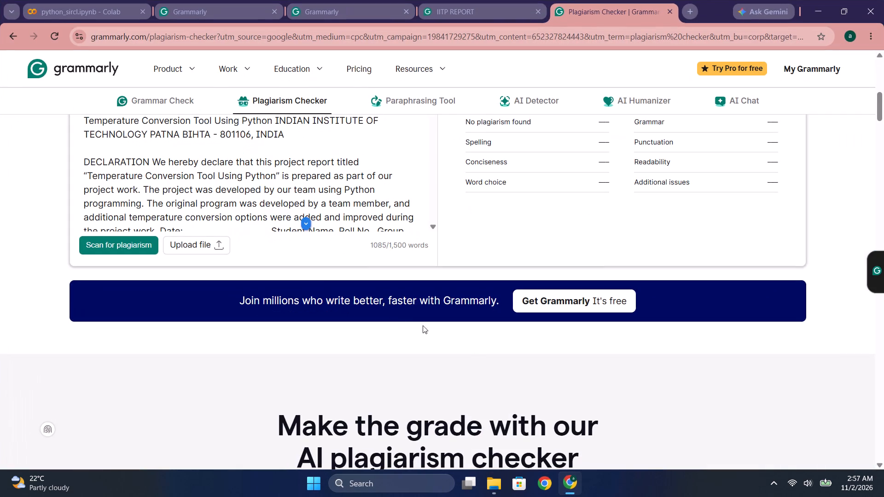
pyautogui.scroll(5, 412, 208)
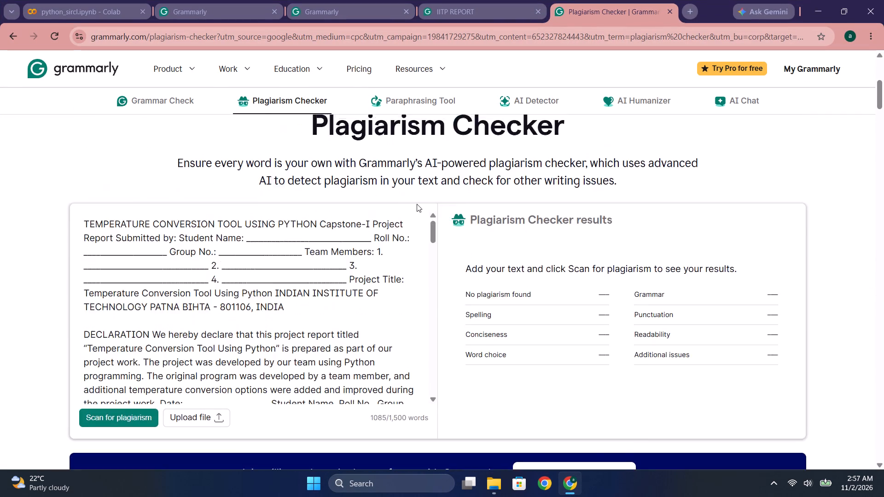
pyautogui.scroll(1, 417, 204)
pyautogui.scroll(-6, 409, 230)
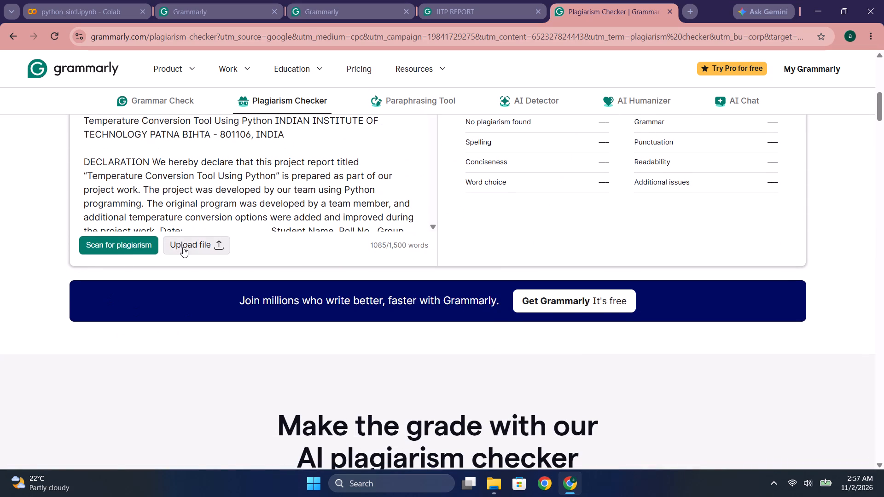
pyautogui.click(186, 247)
pyautogui.scroll(-11, 209, 157)
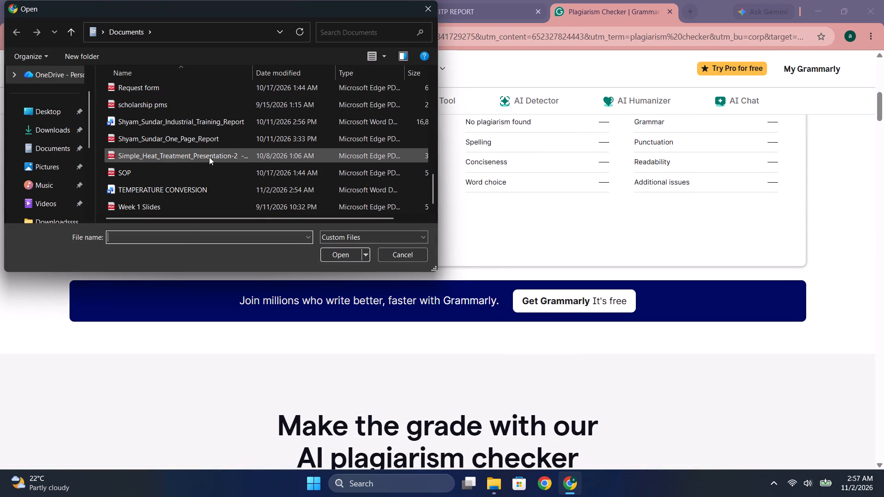
pyautogui.scroll(-1, 209, 157)
pyautogui.doubleClick(199, 191)
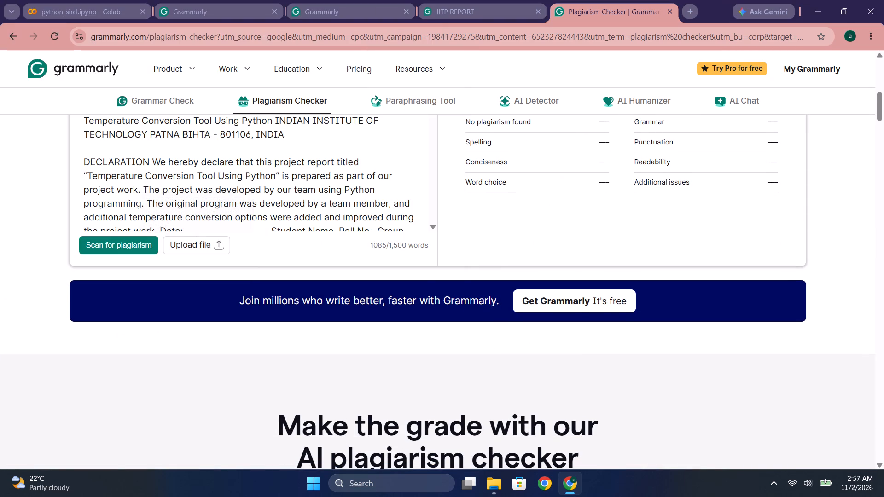
# Skim the uploaded report text and start the plagiarism scan on it.
pyautogui.scroll(4, 304, 202)
pyautogui.scroll(-3, 302, 291)
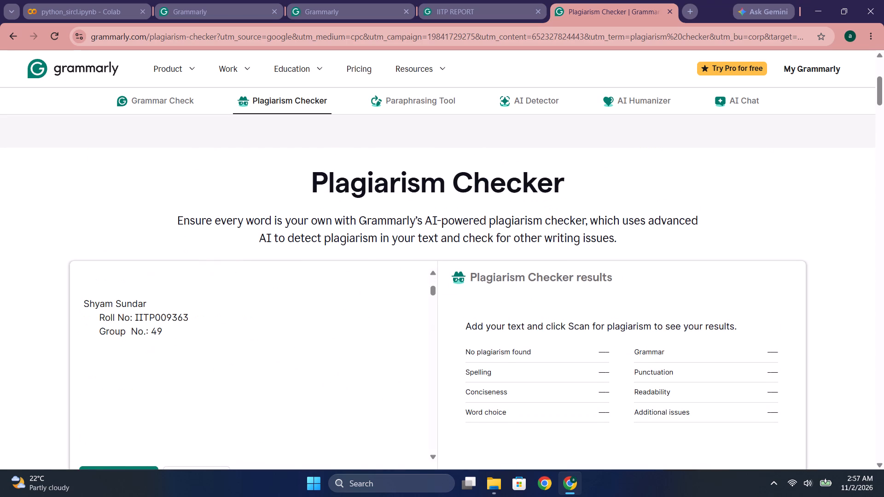
pyautogui.scroll(-17, 302, 293)
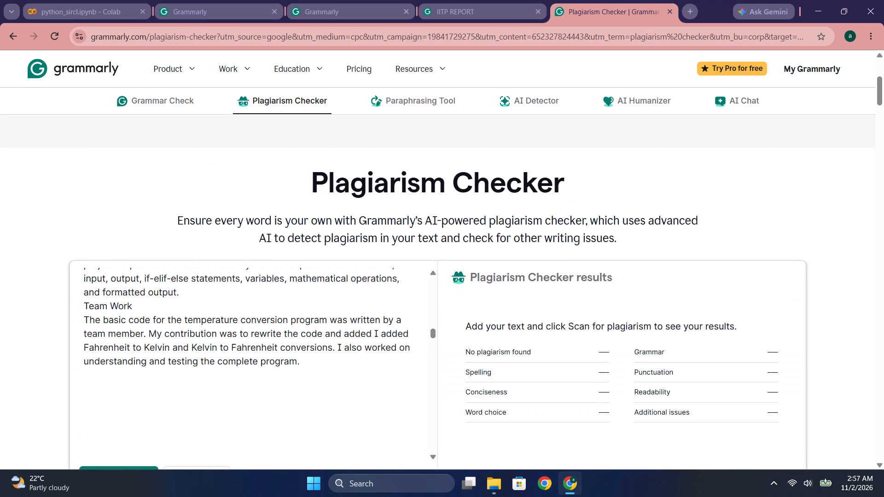
pyautogui.scroll(-4, 302, 293)
pyautogui.scroll(-5, 377, 137)
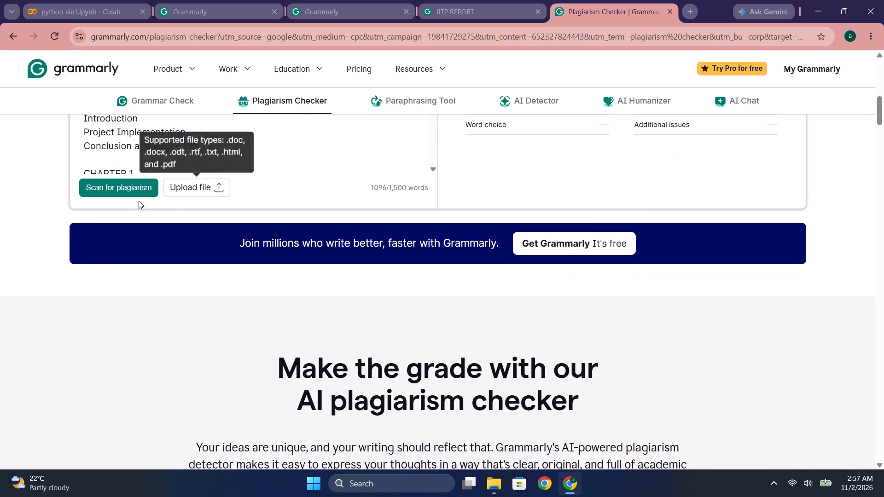
pyautogui.click(135, 198)
pyautogui.click(130, 191)
pyautogui.scroll(2, 464, 260)
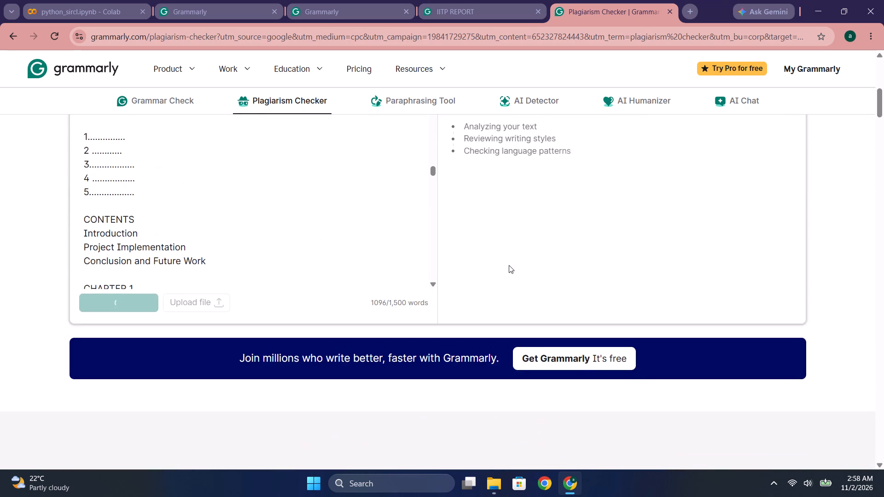
pyautogui.scroll(2, 509, 265)
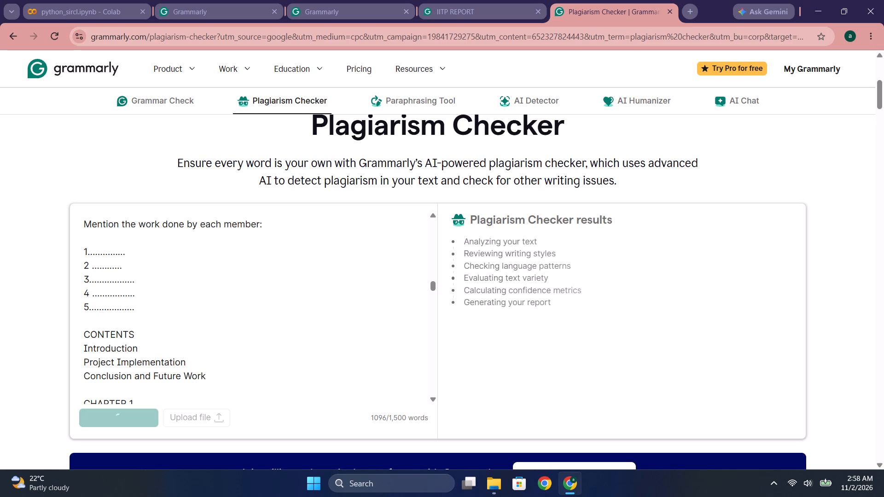
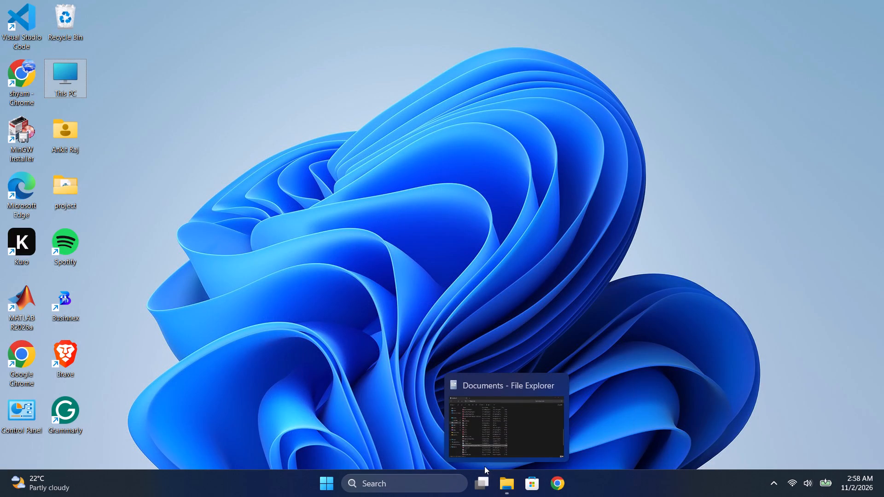
pyautogui.click(511, 445)
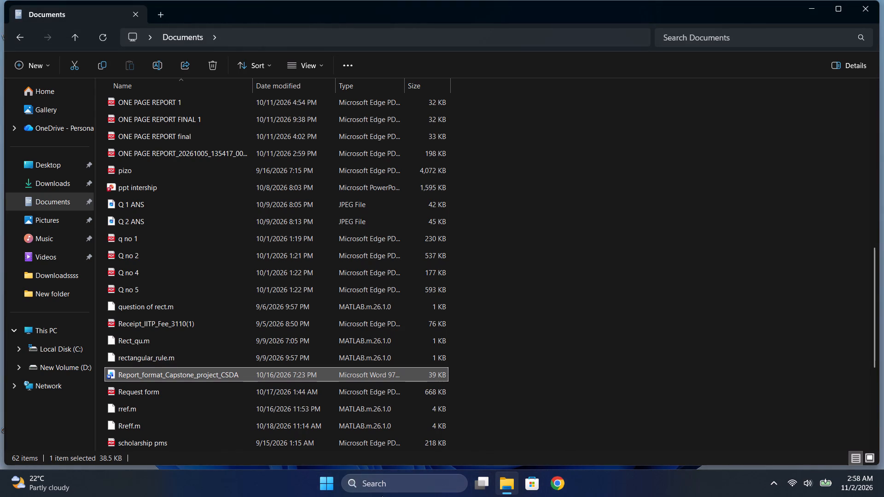
pyautogui.click(871, 13)
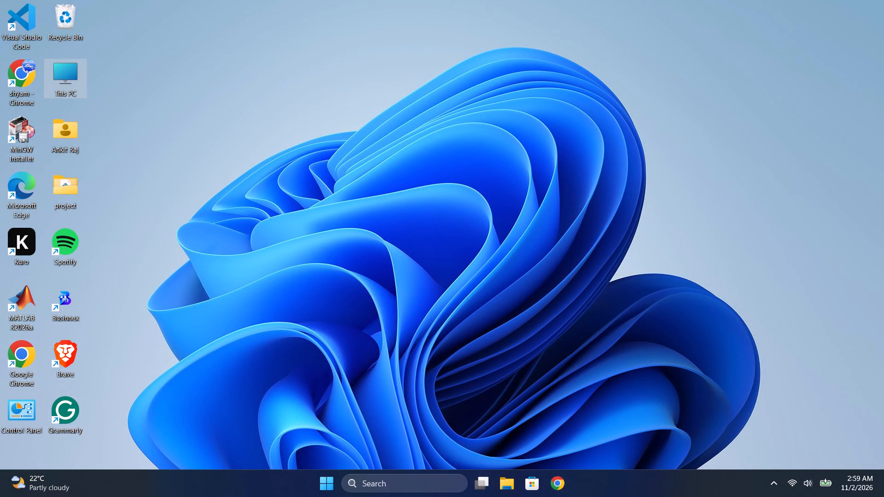
# Launch the Kuro app from the desktop.
pyautogui.doubleClick(22, 242)
pyautogui.doubleClick(23, 241)
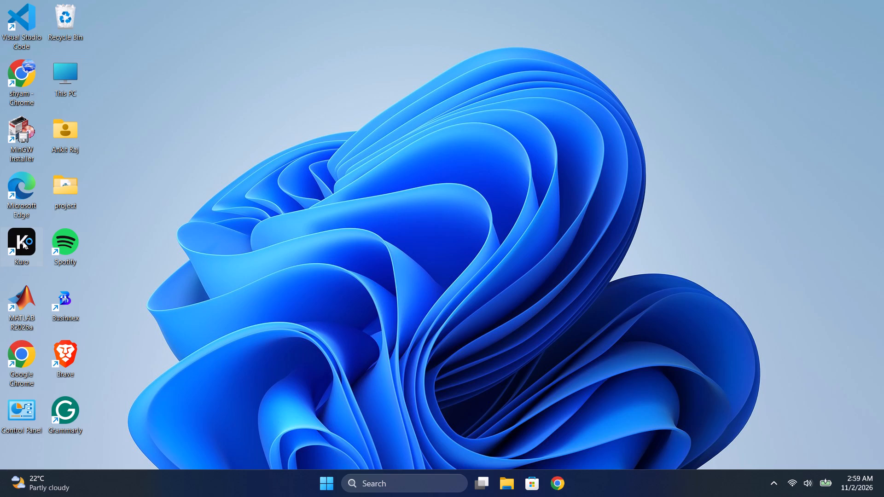